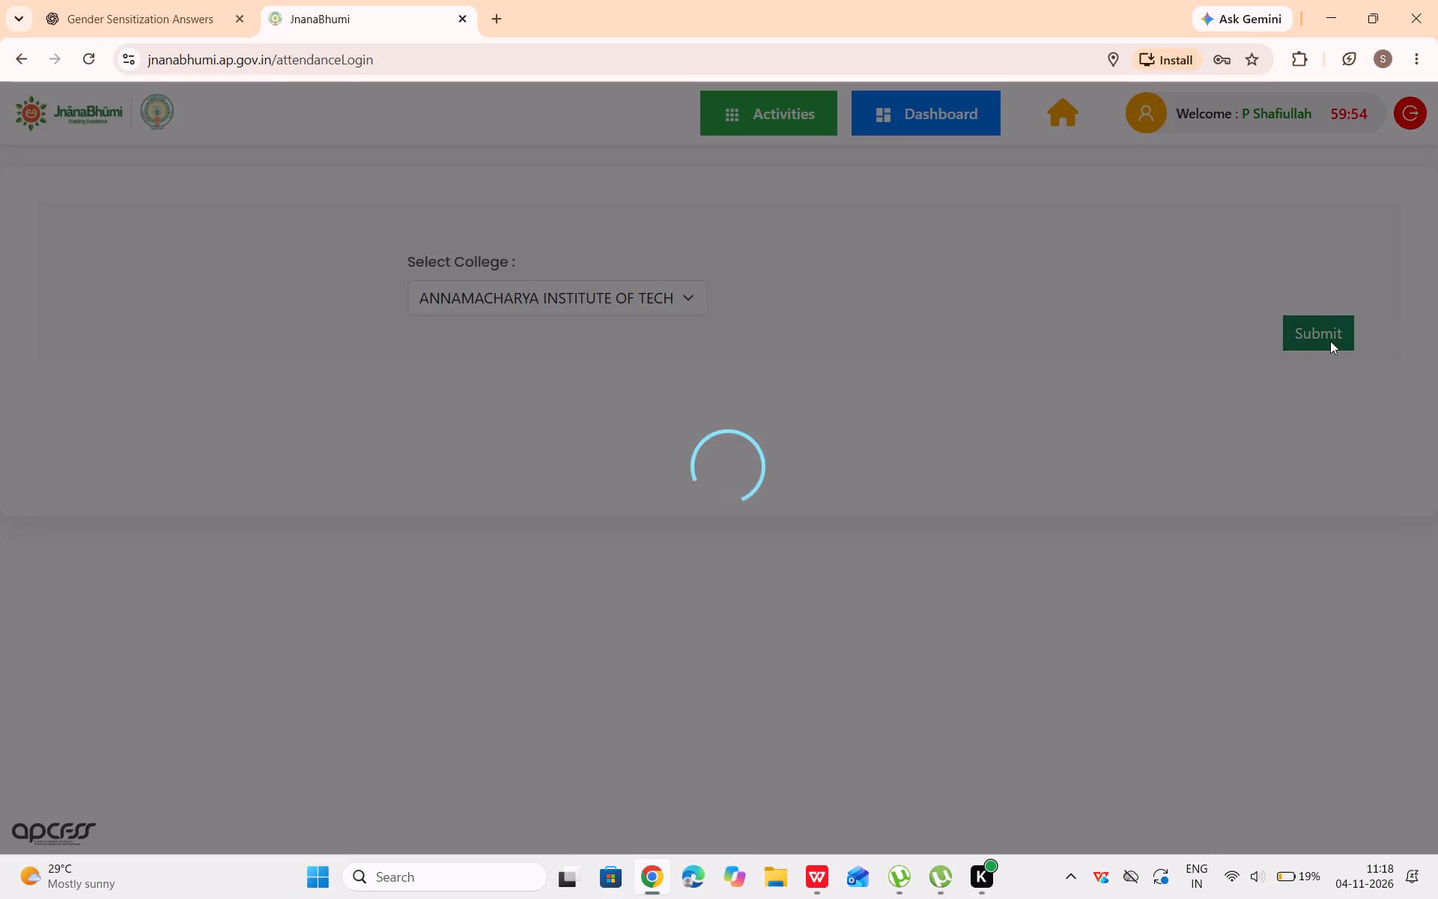
Open the Student Monthly Attendance service from Student Services.
click(404, 482)
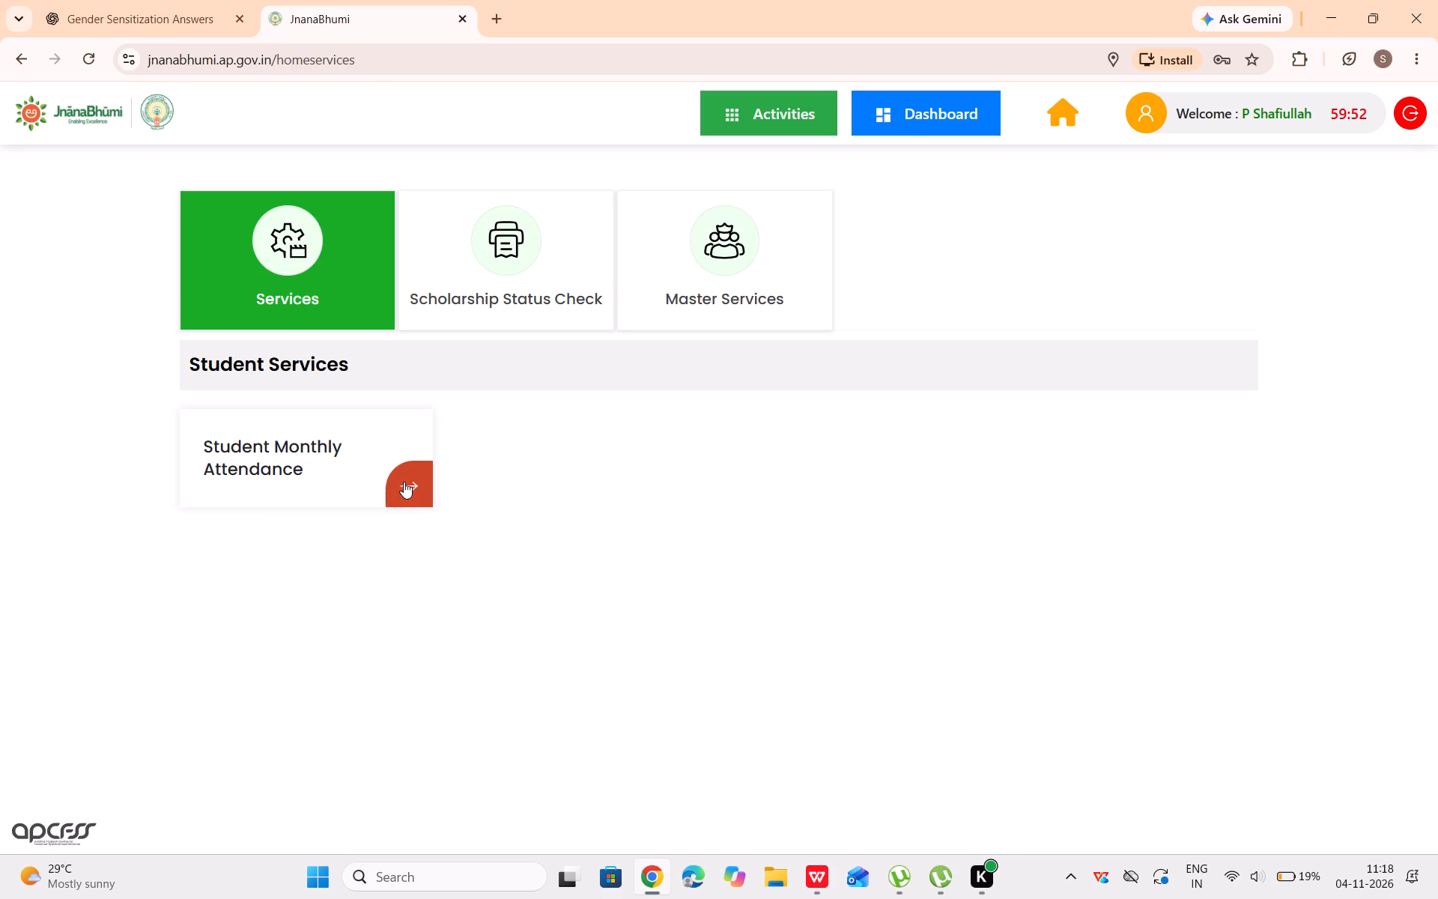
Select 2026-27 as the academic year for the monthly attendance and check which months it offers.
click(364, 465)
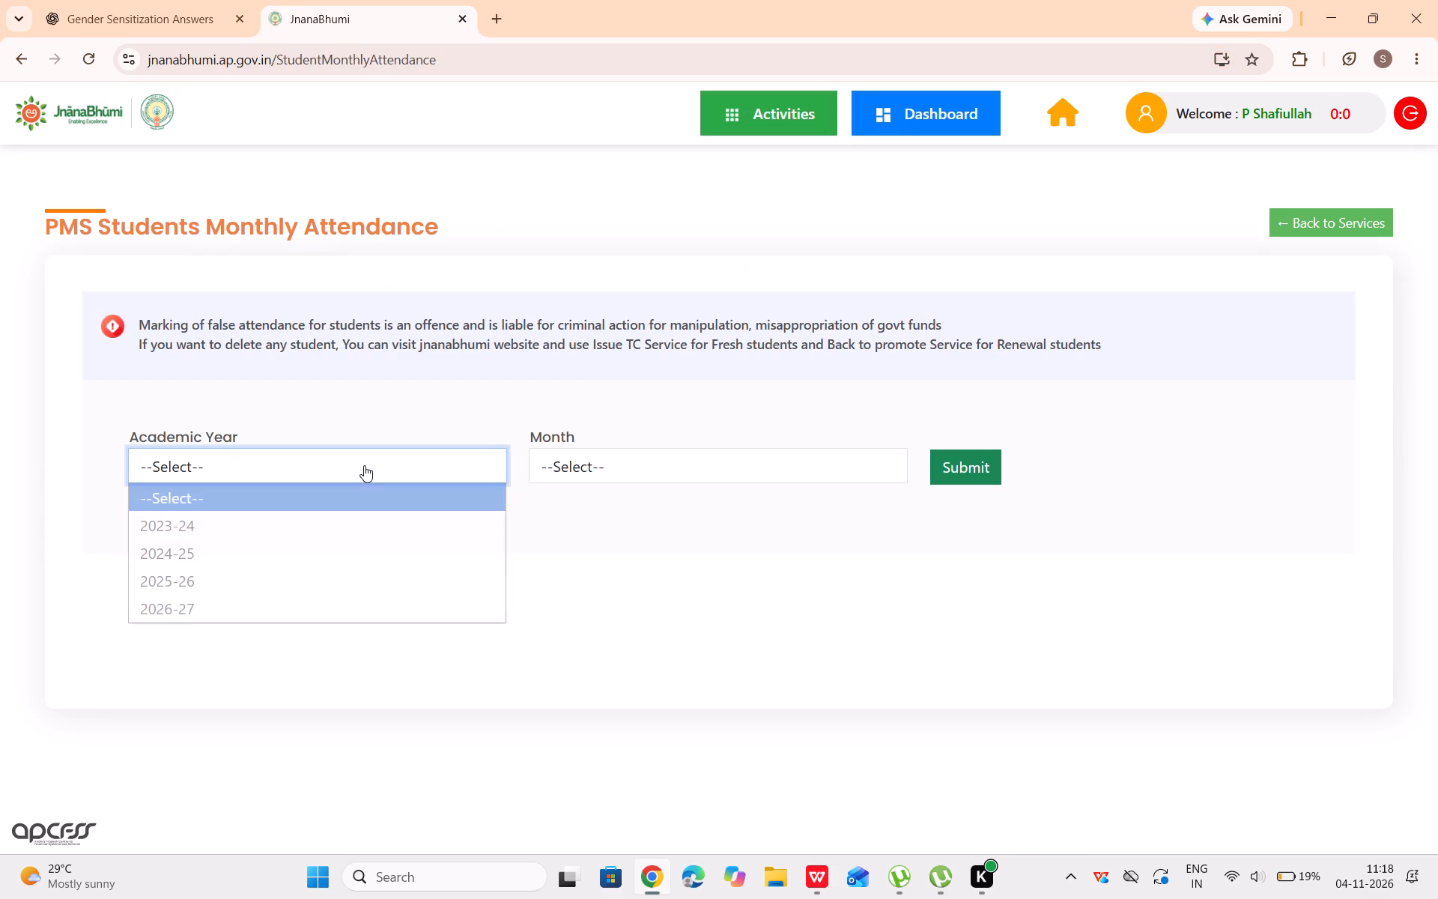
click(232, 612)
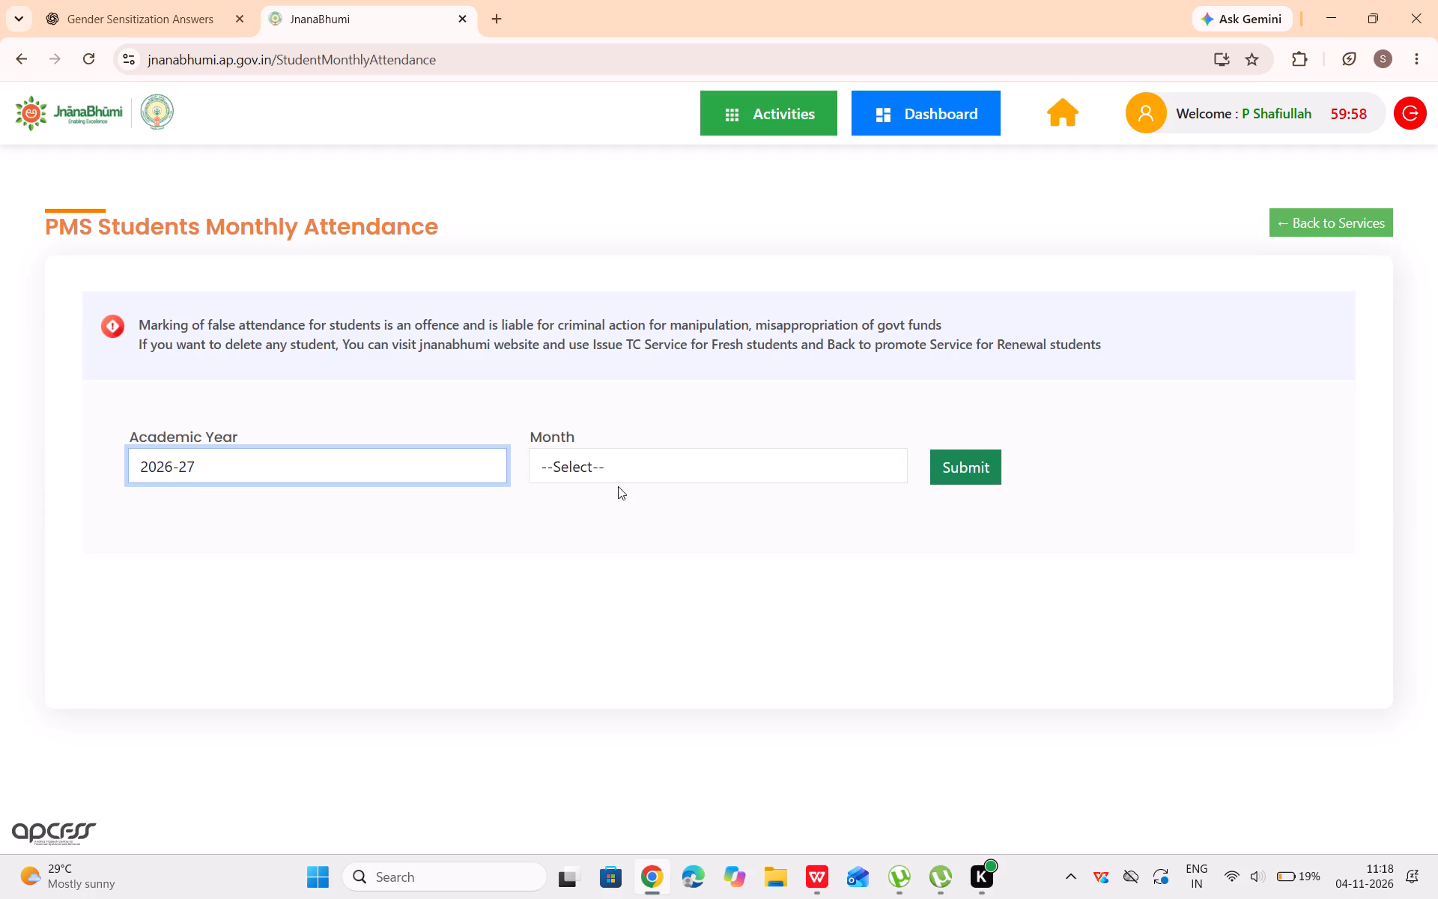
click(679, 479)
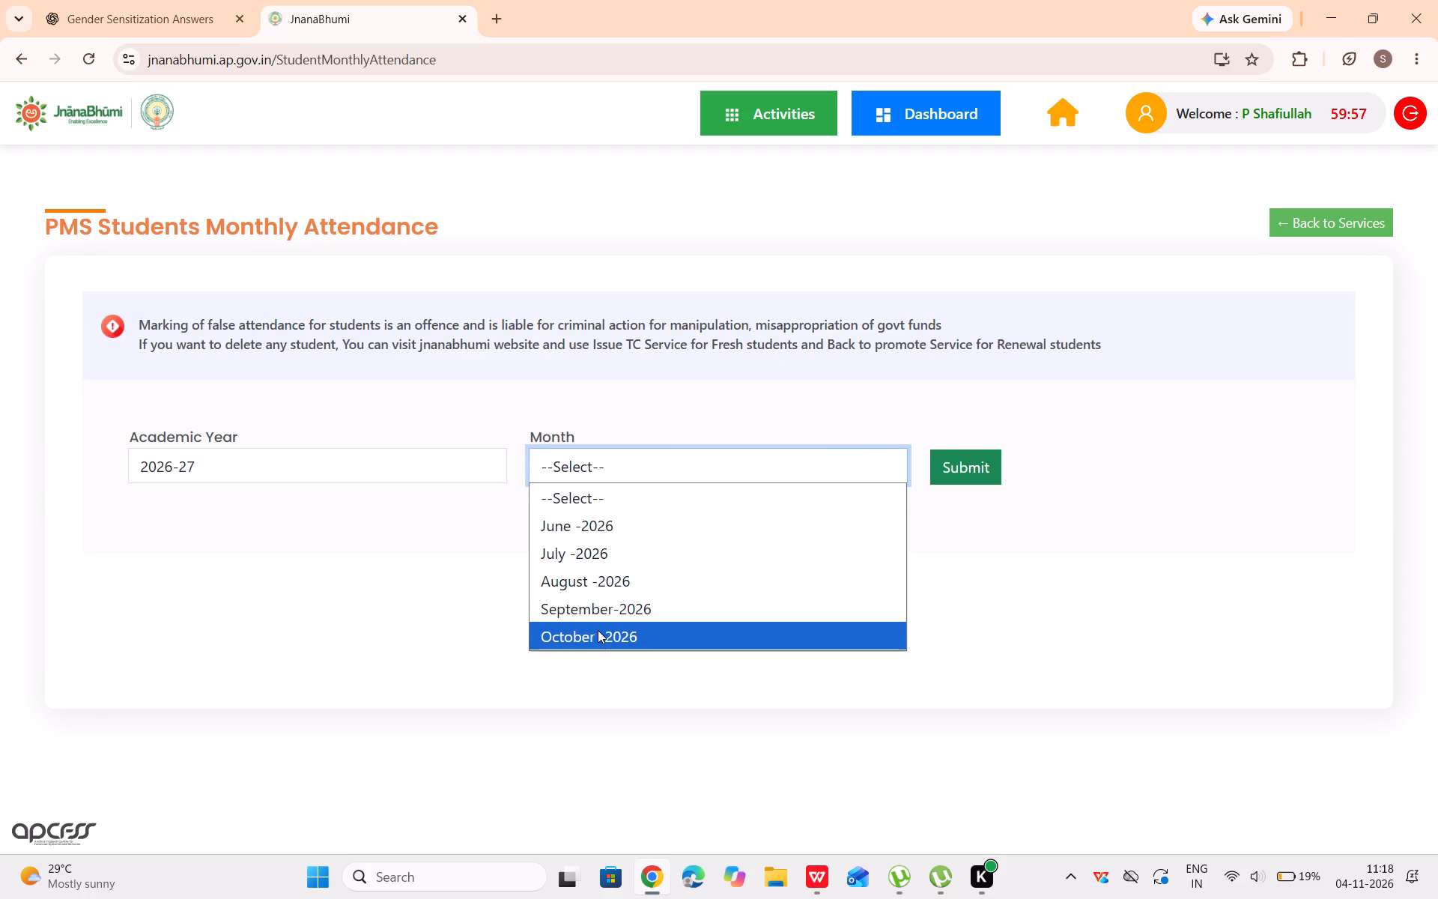
Request the PMS students' monthly attendance for academic year 2023-24 and the month October 2026.
click(299, 476)
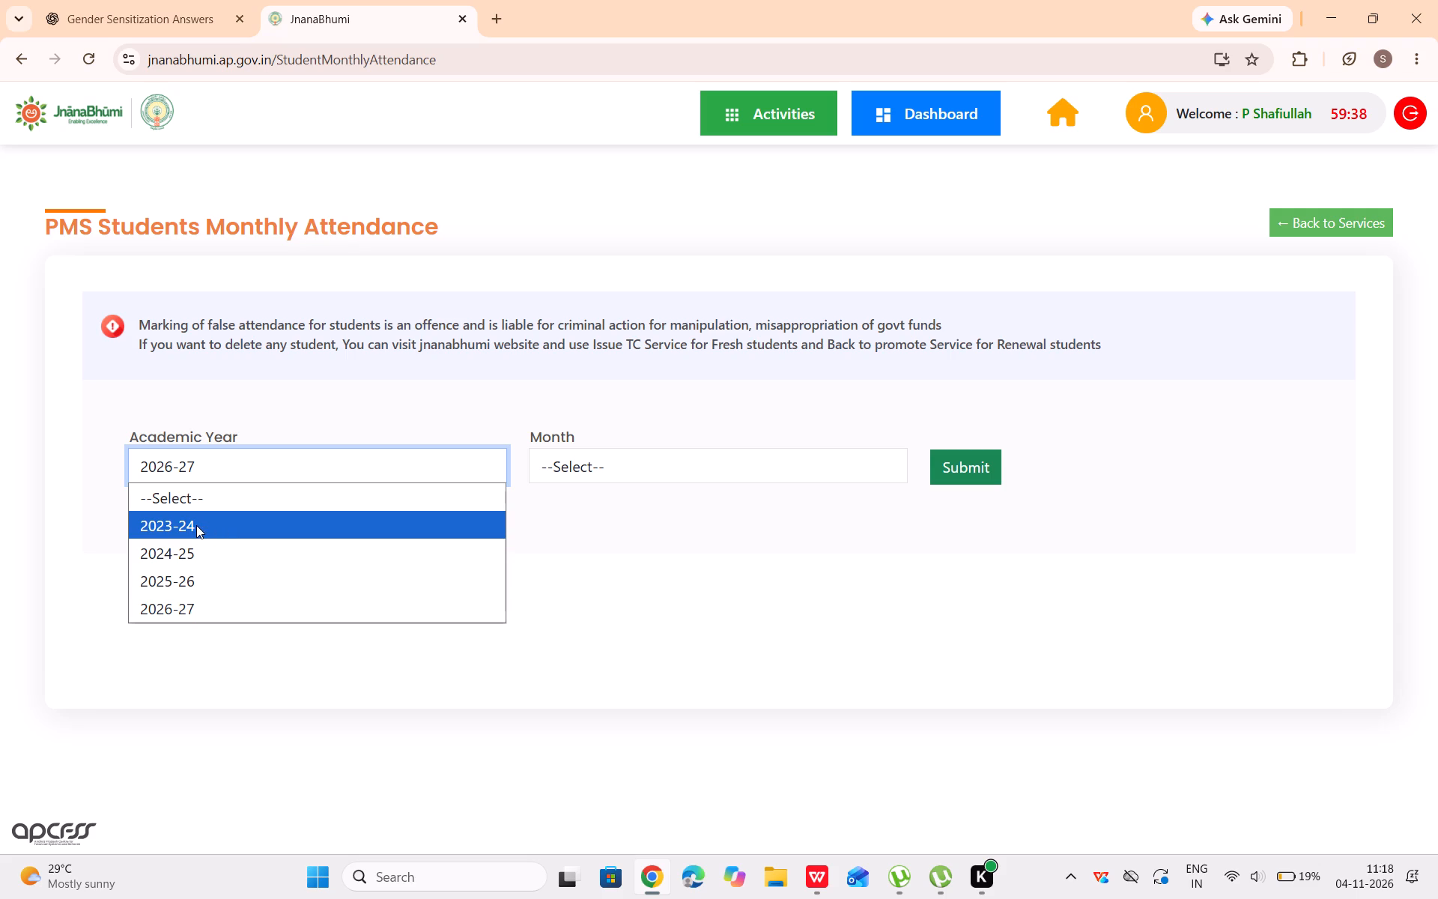
click(196, 525)
click(630, 469)
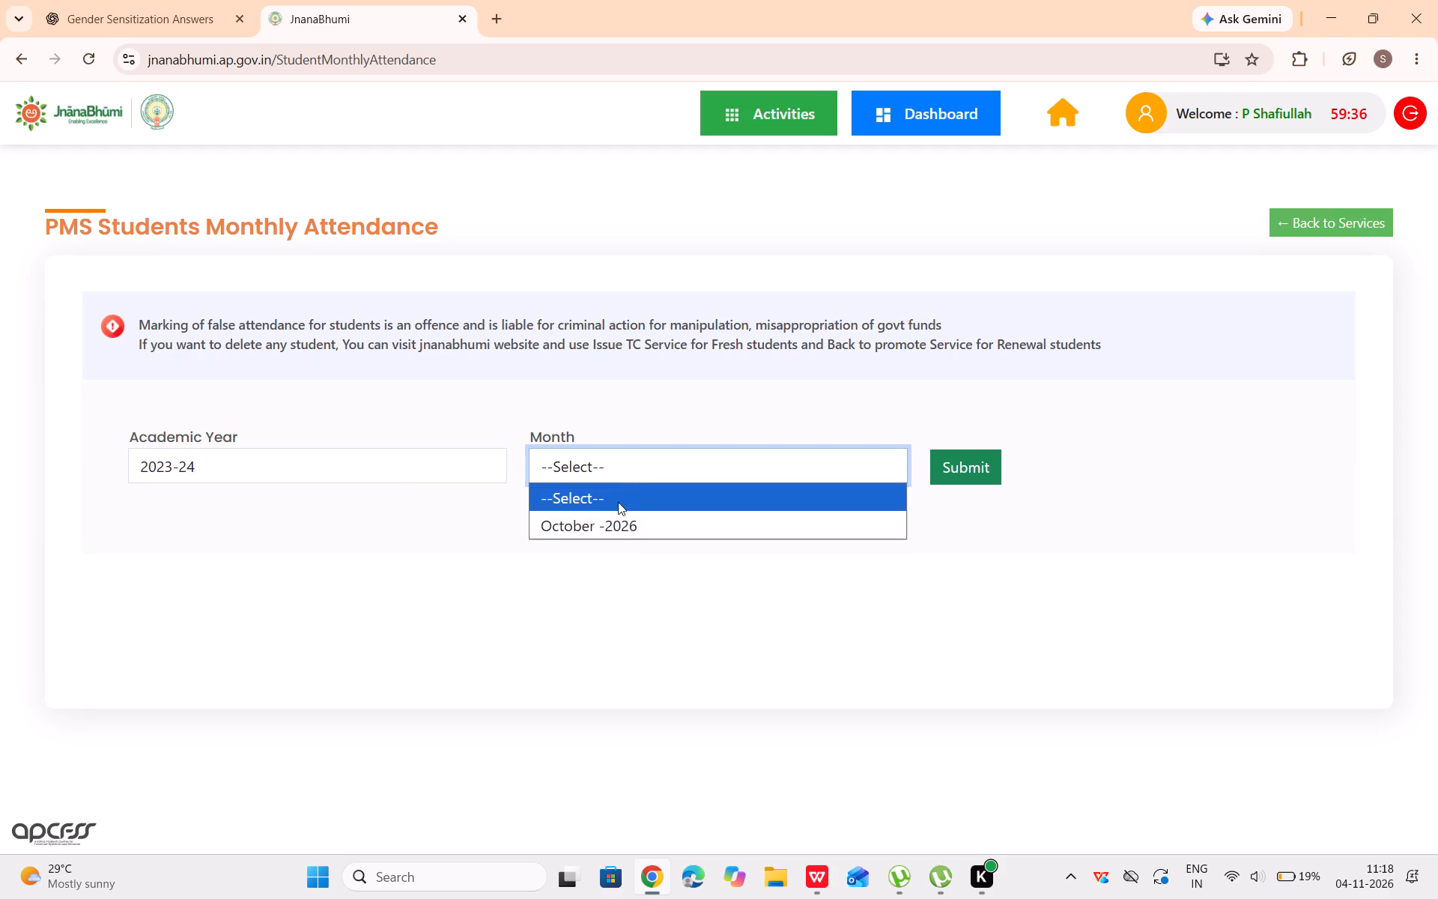
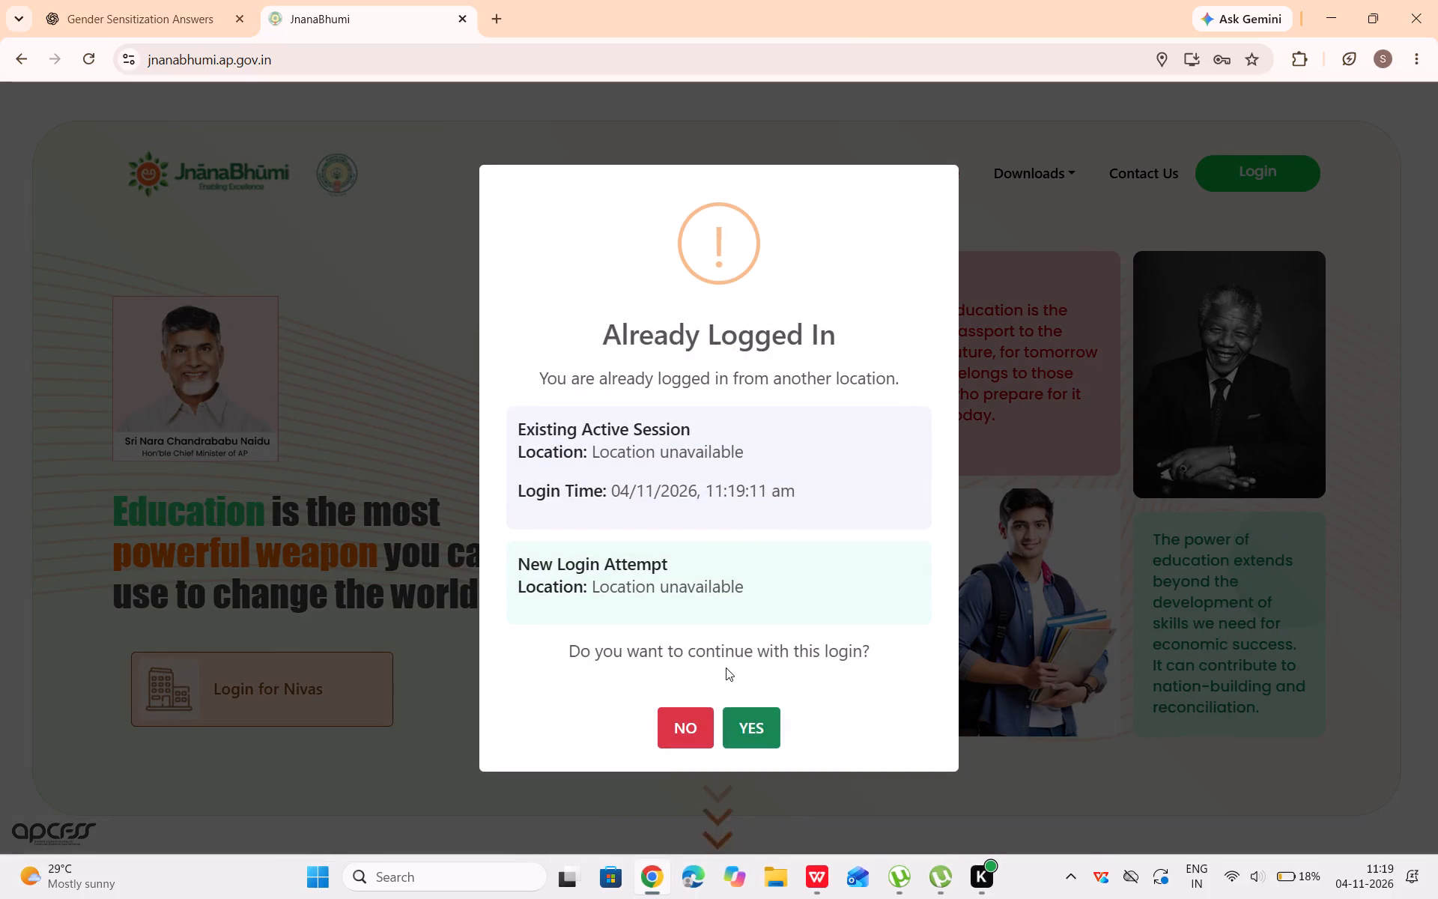
Continue with the new login over the existing active session and submit the college selection.
click(753, 721)
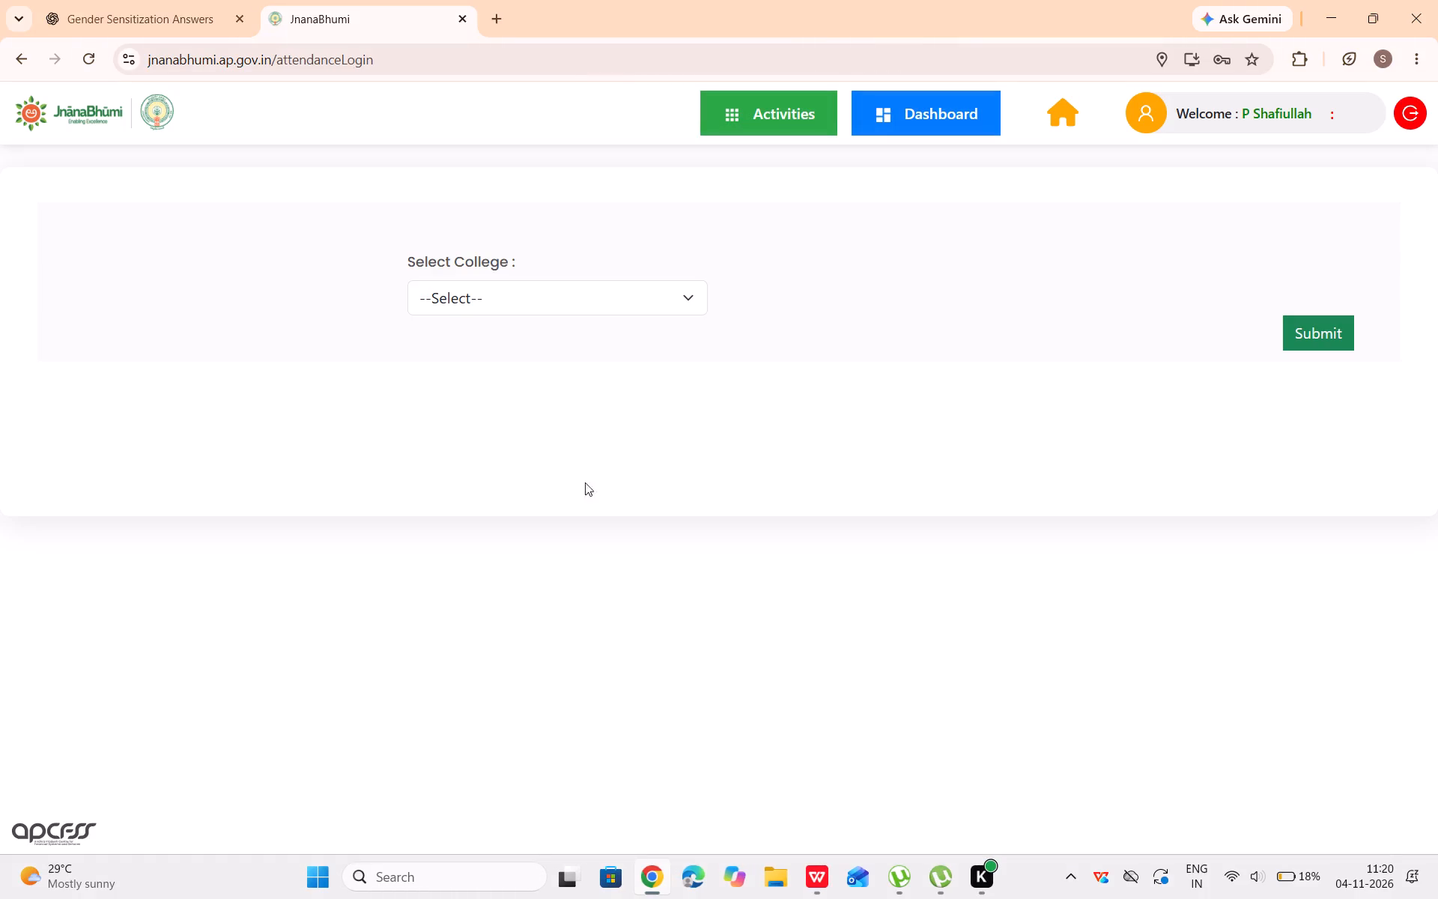
click(635, 297)
click(550, 358)
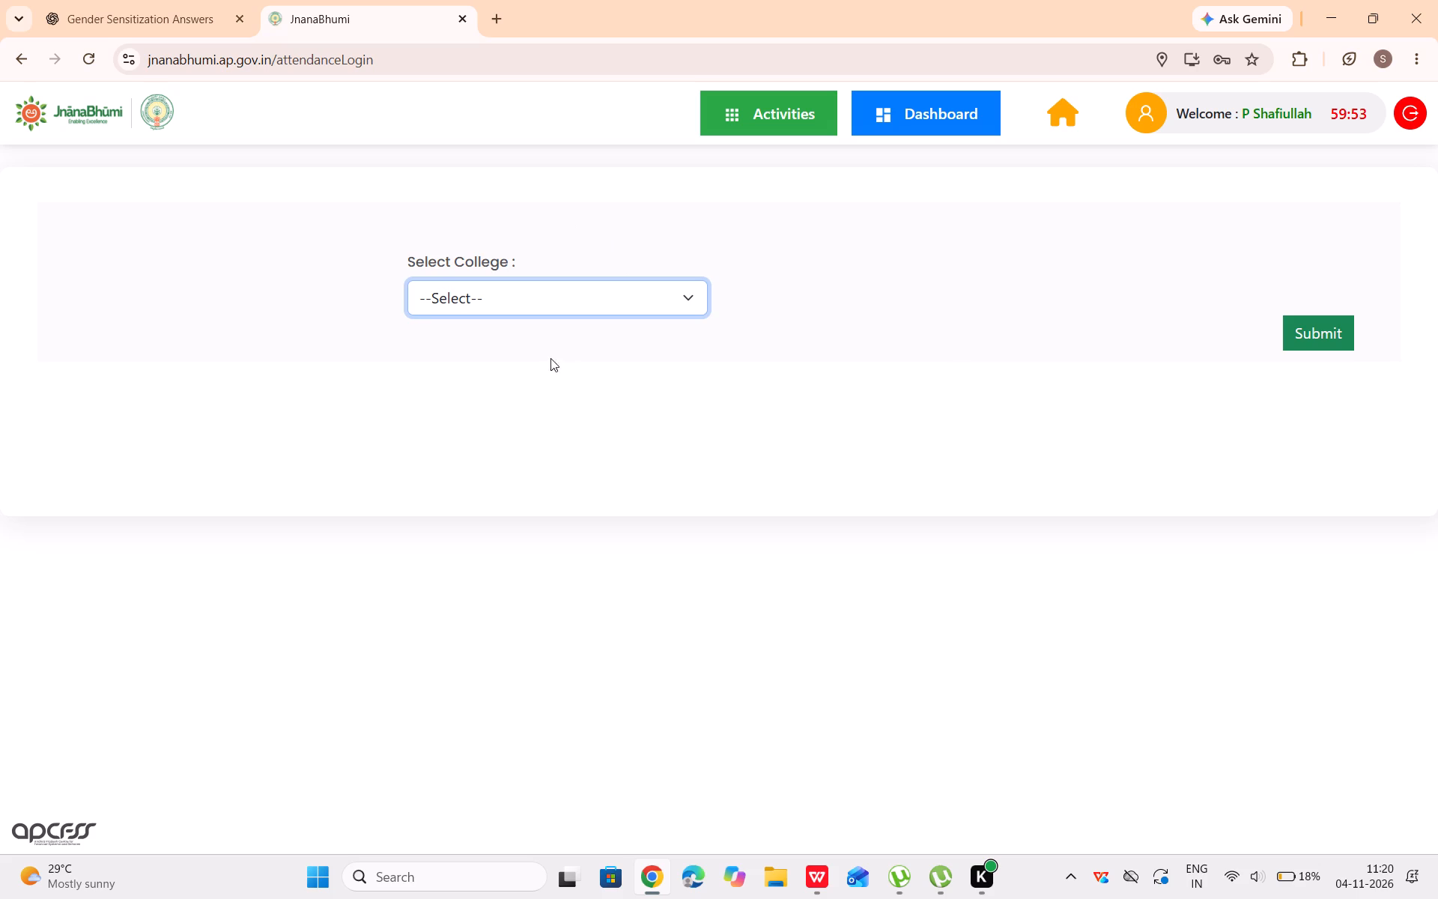
click(1301, 329)
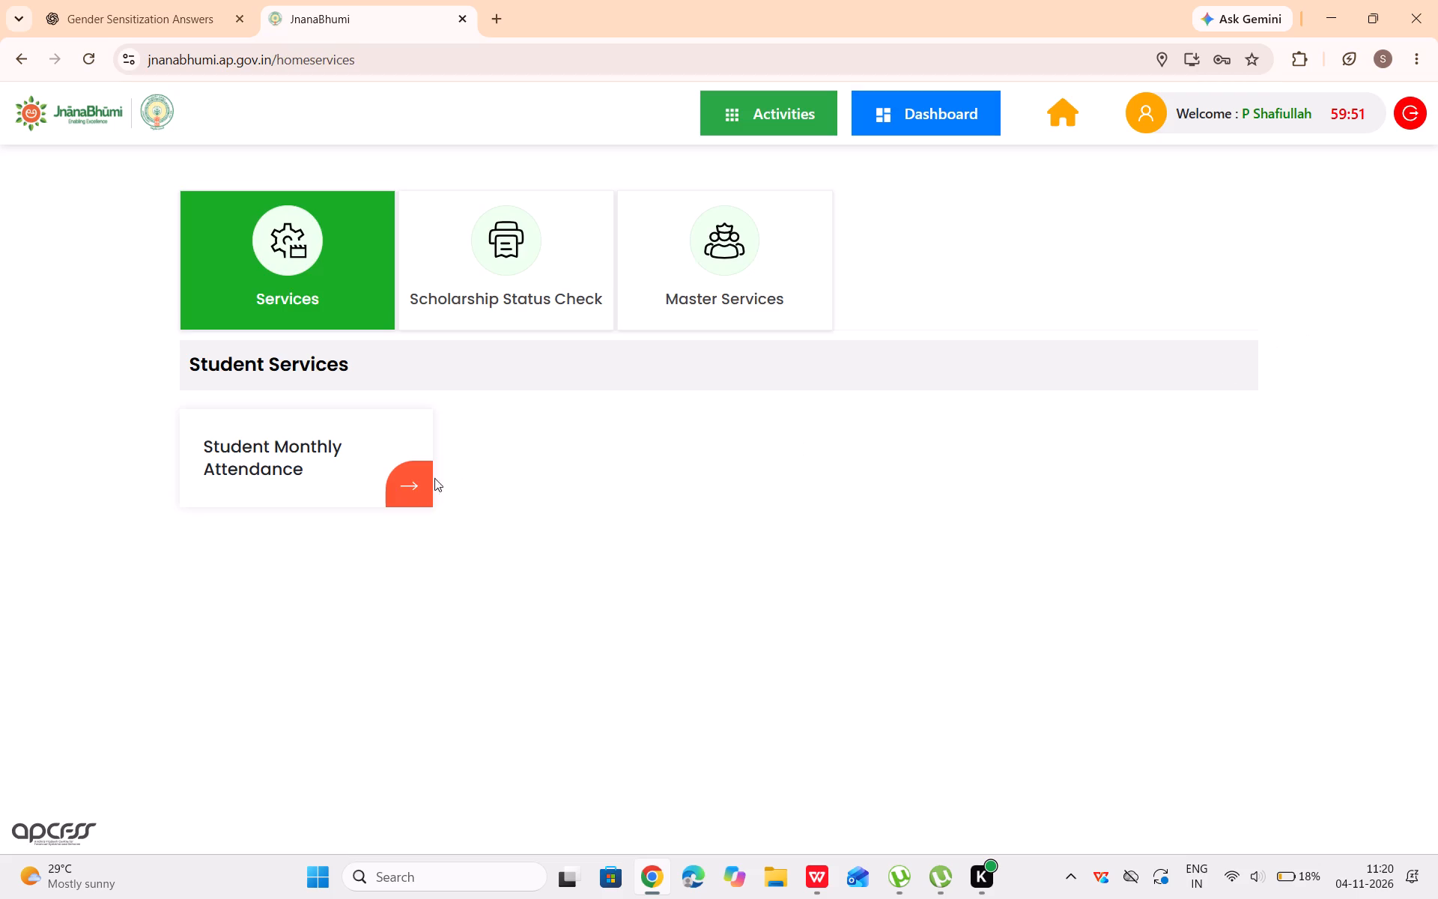
Open the Student Monthly Attendance service from Student Services.
click(399, 491)
Request the PMS students' monthly attendance for academic year 2023-24 and the month October 2026.
click(342, 472)
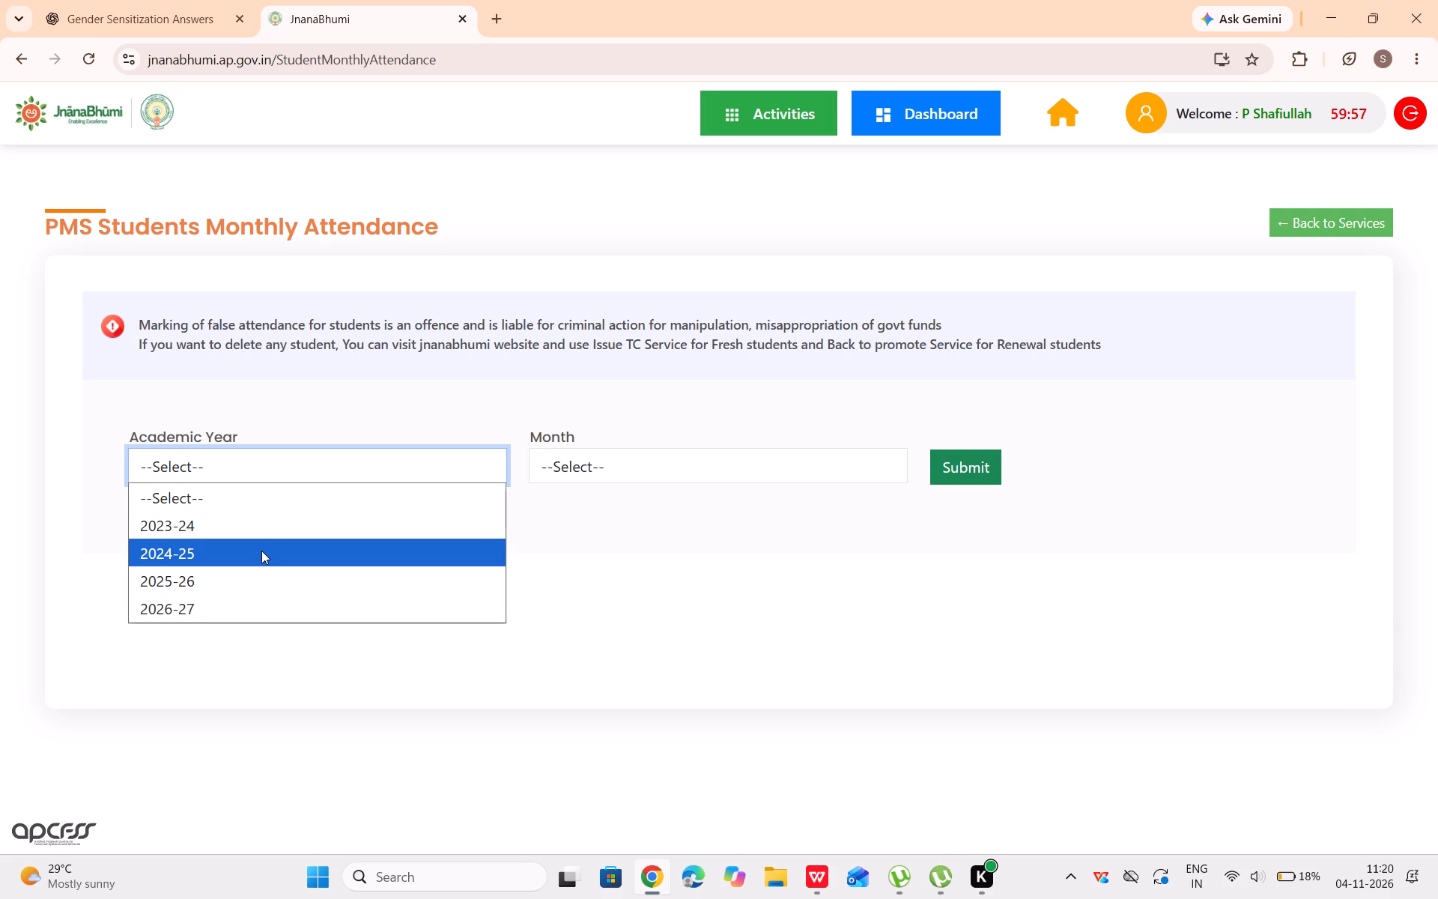
click(201, 527)
click(600, 479)
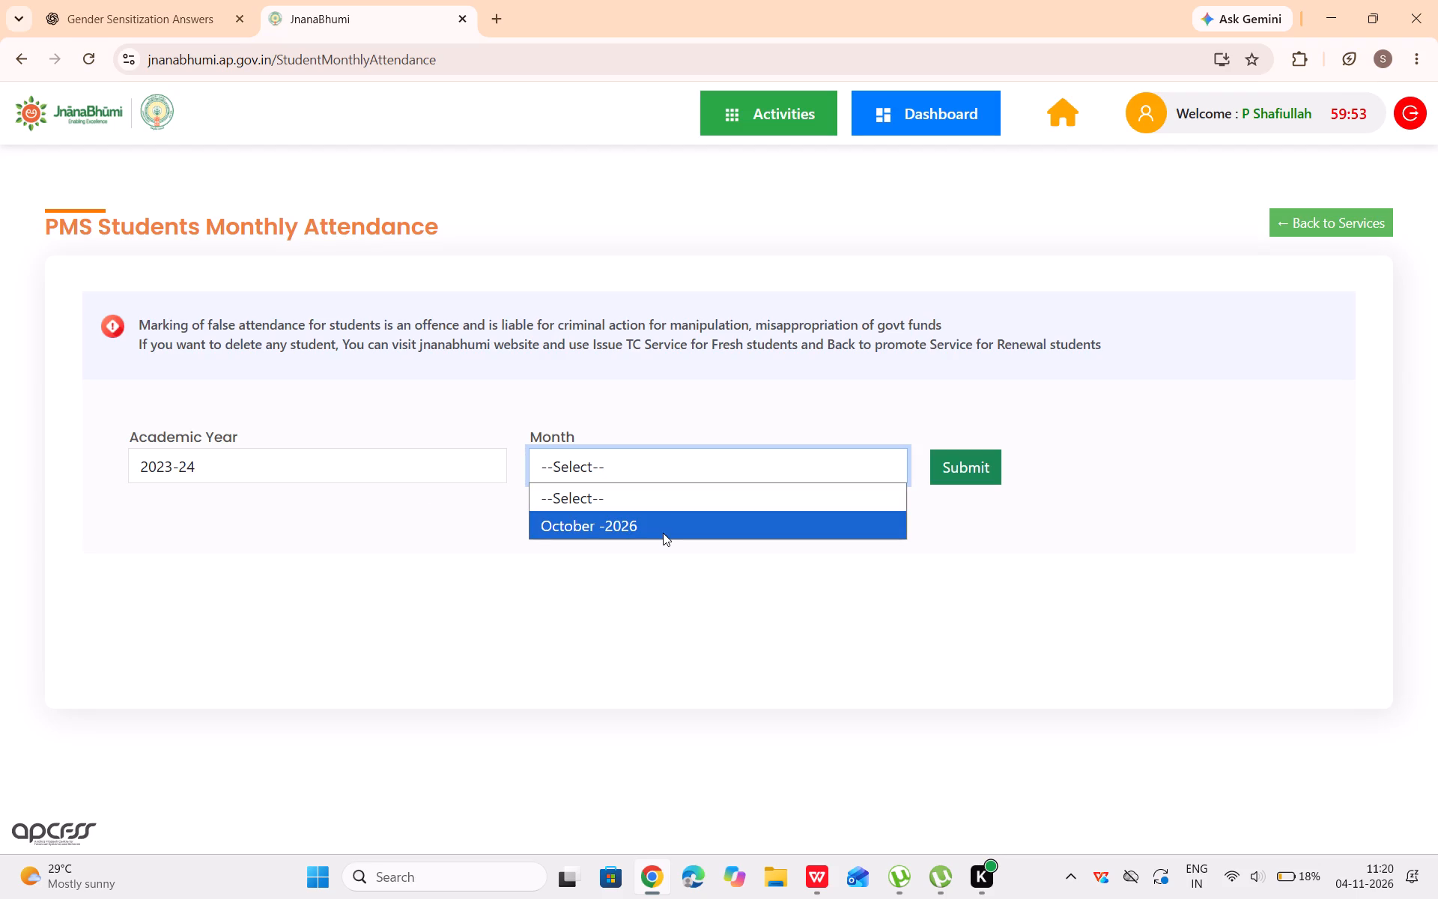
click(663, 533)
click(972, 476)
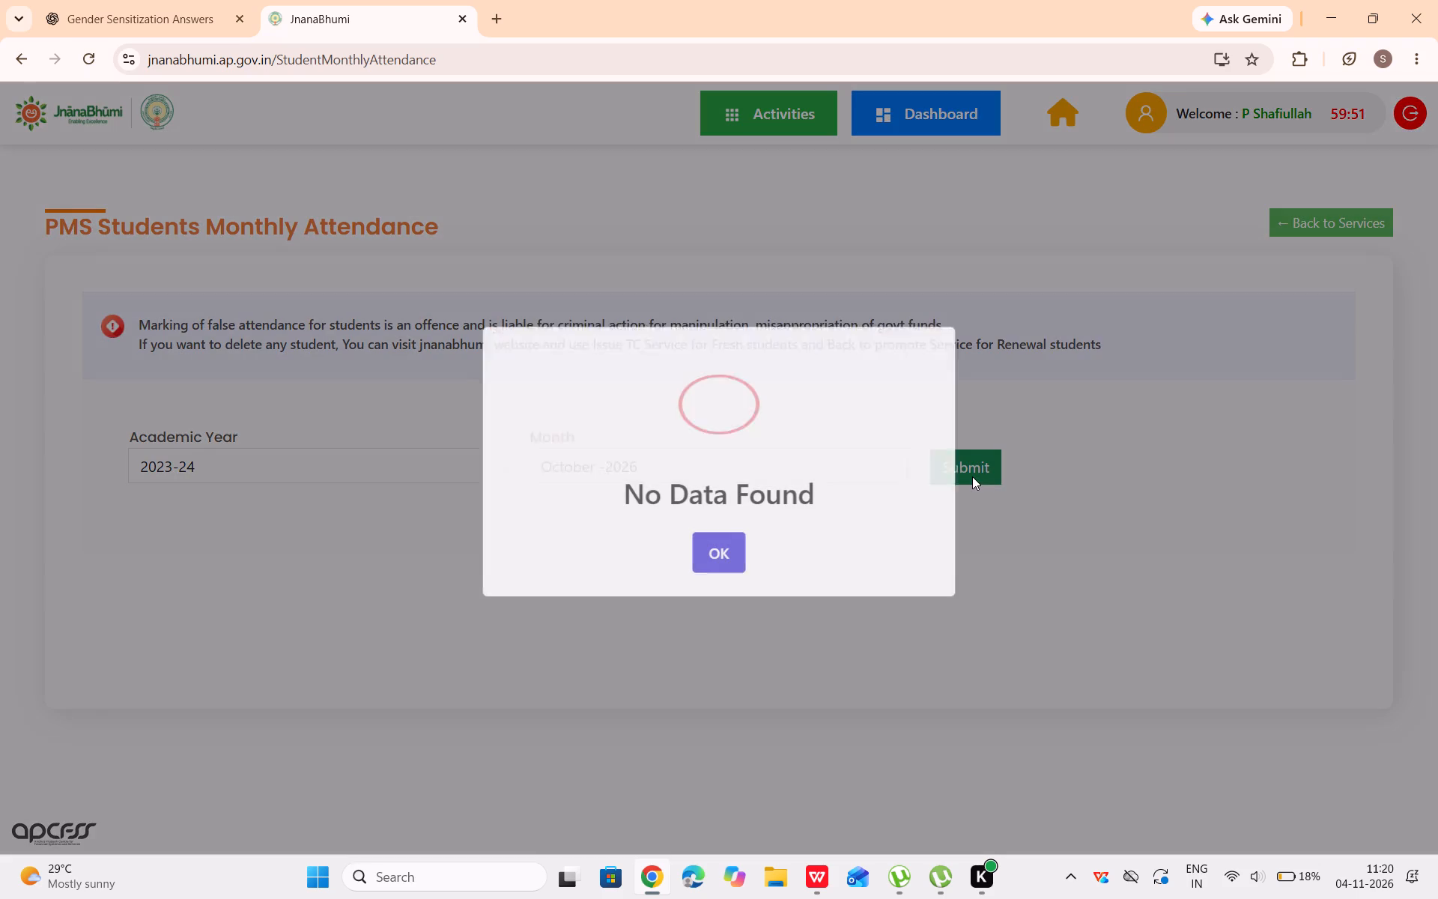
click(720, 554)
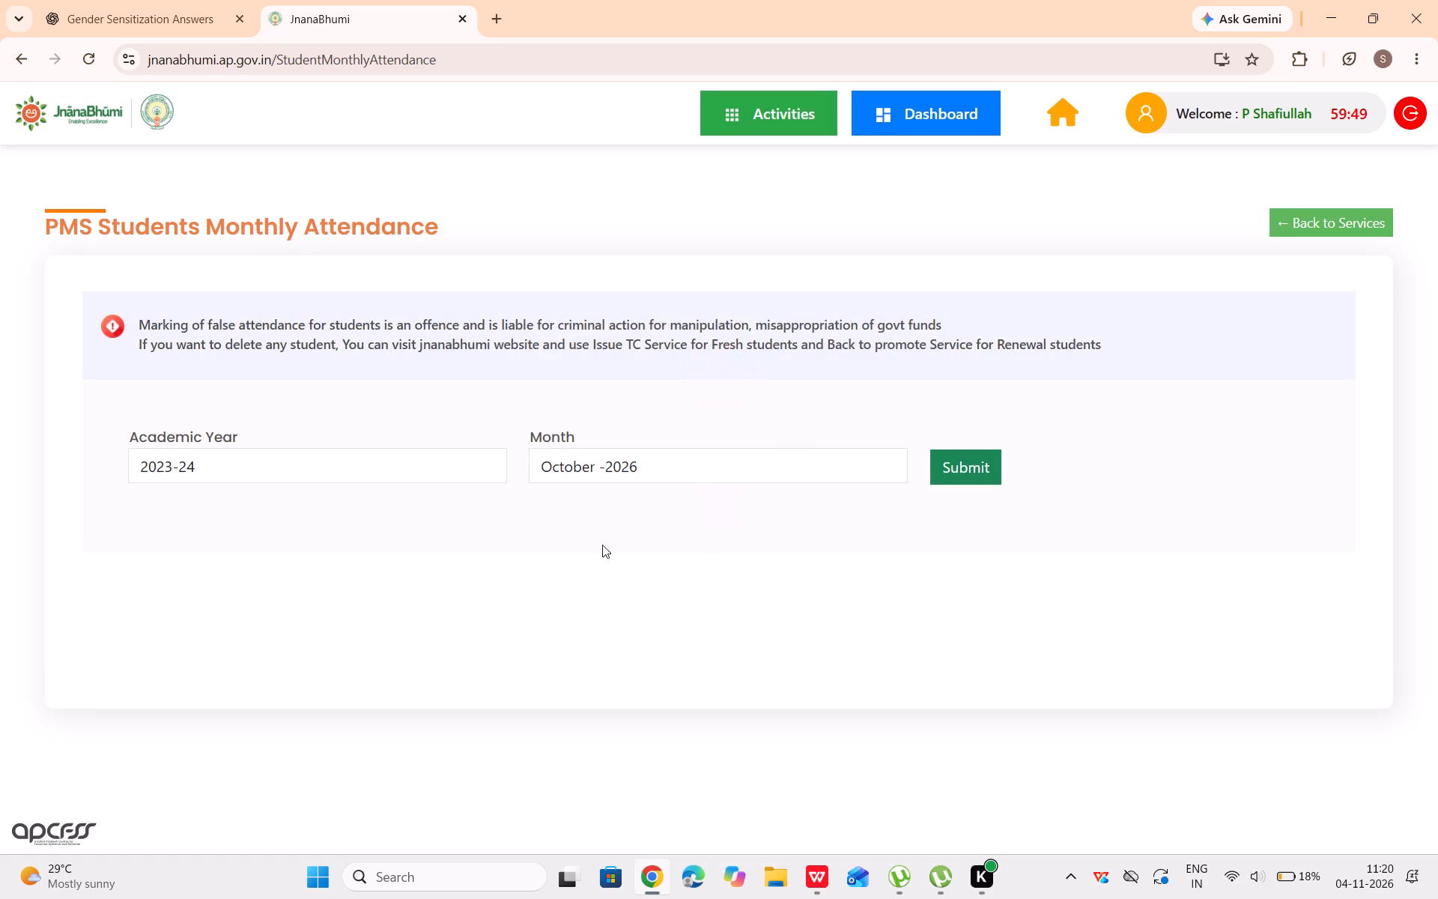
Request the PMS students' monthly attendance for academic year 2025-26 and the month October 2026.
click(389, 462)
click(225, 581)
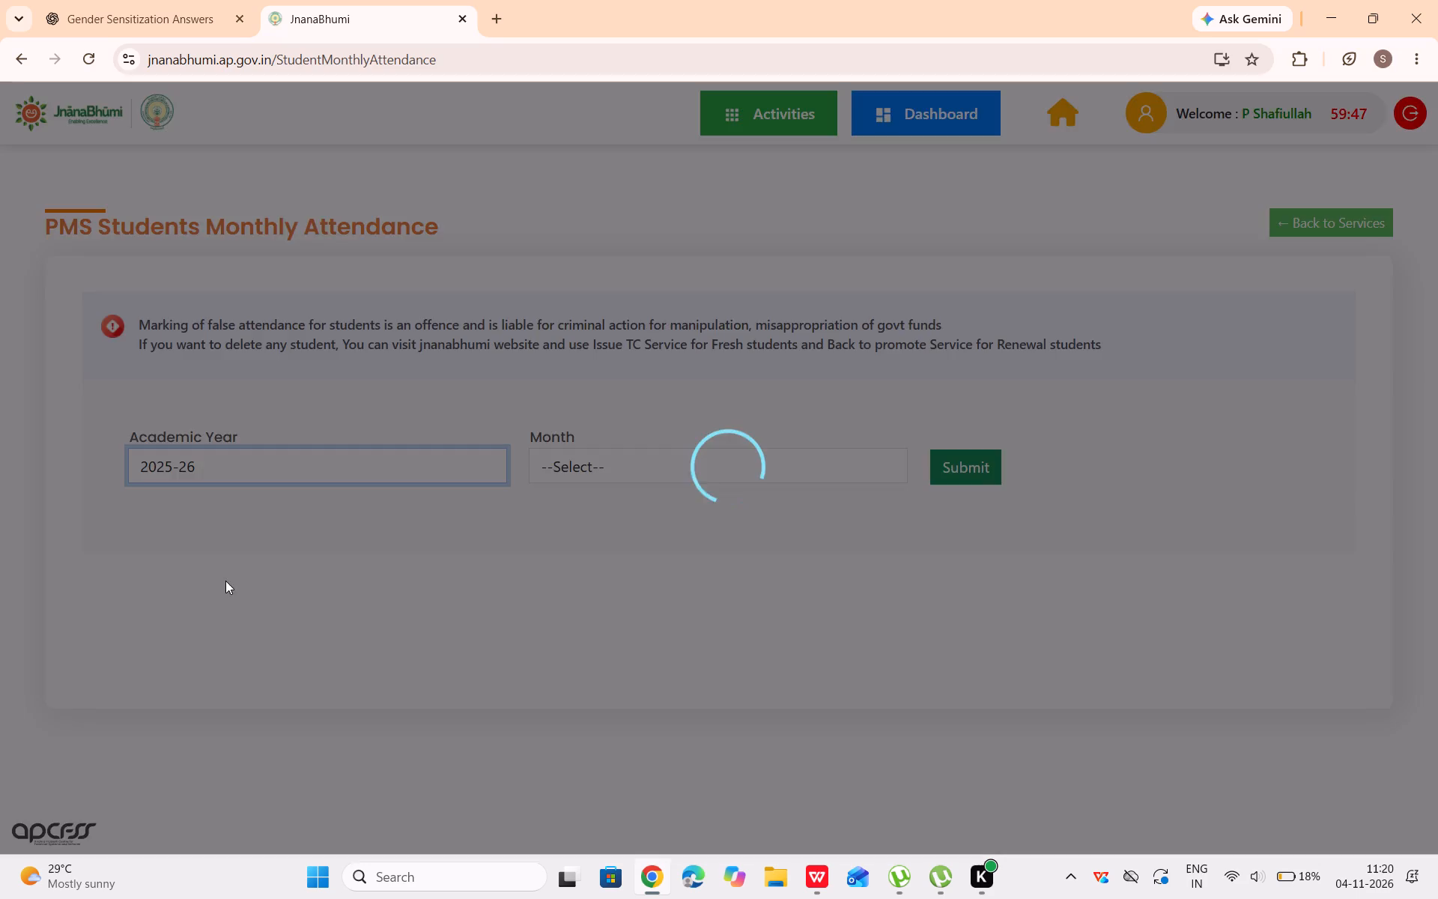
click(573, 458)
click(628, 534)
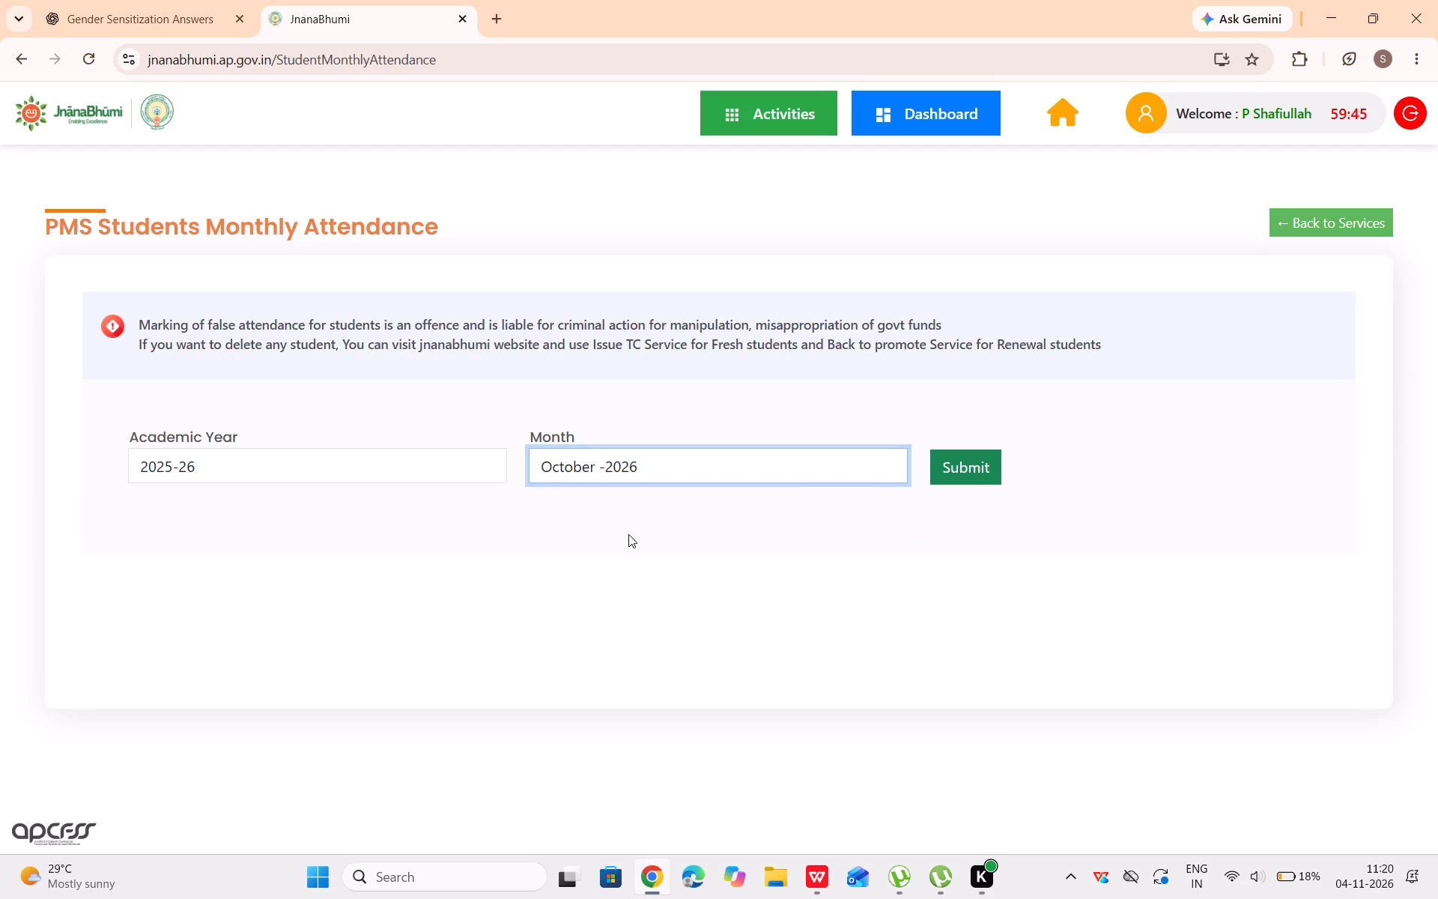
click(962, 462)
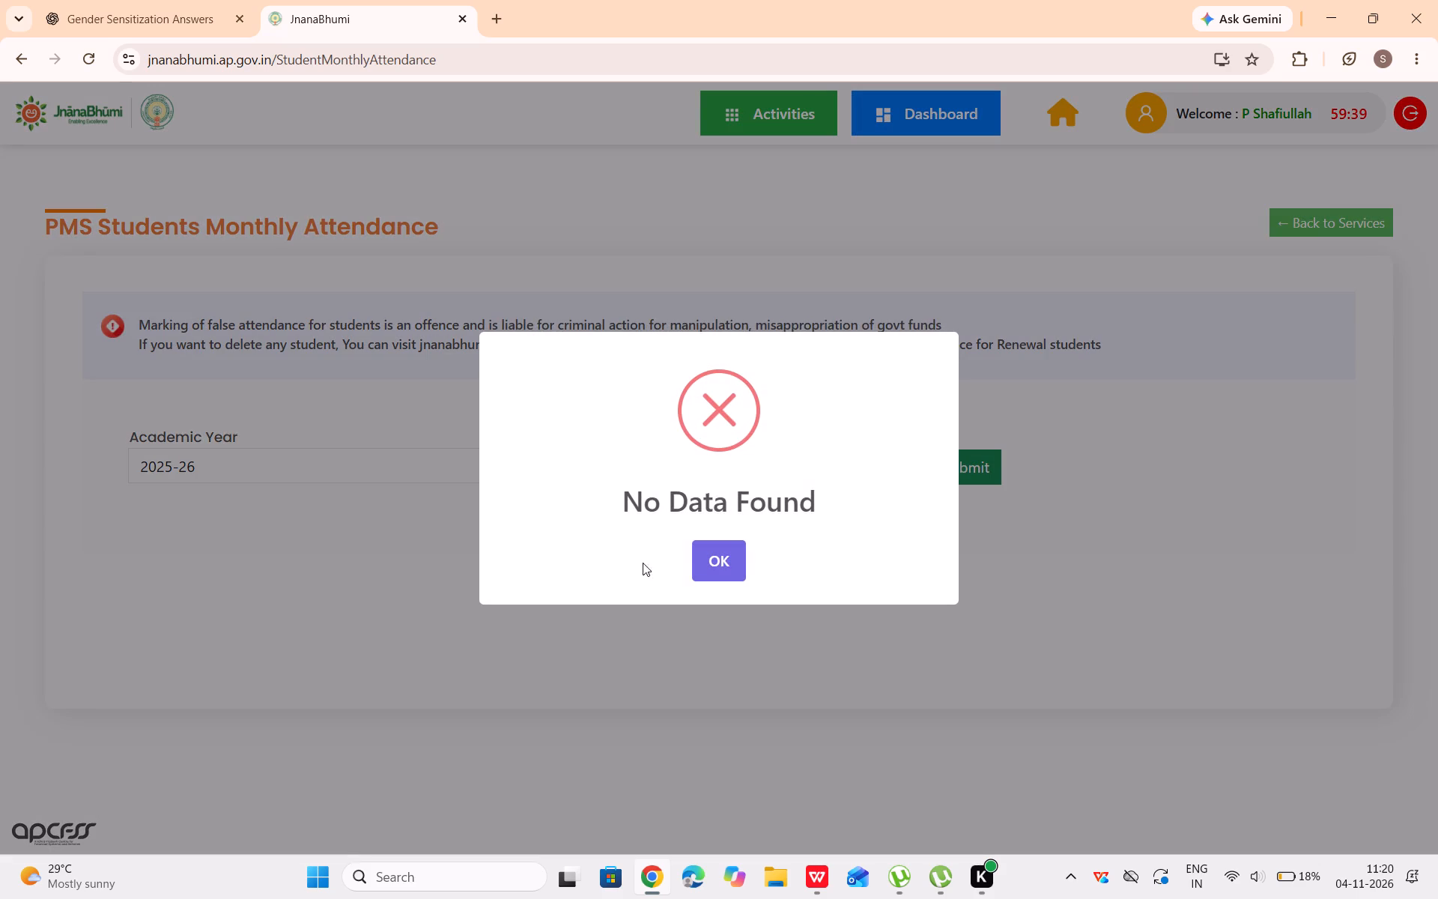
click(723, 552)
Request the PMS students' monthly attendance for academic year 2026-27 and the month October 2026.
click(445, 470)
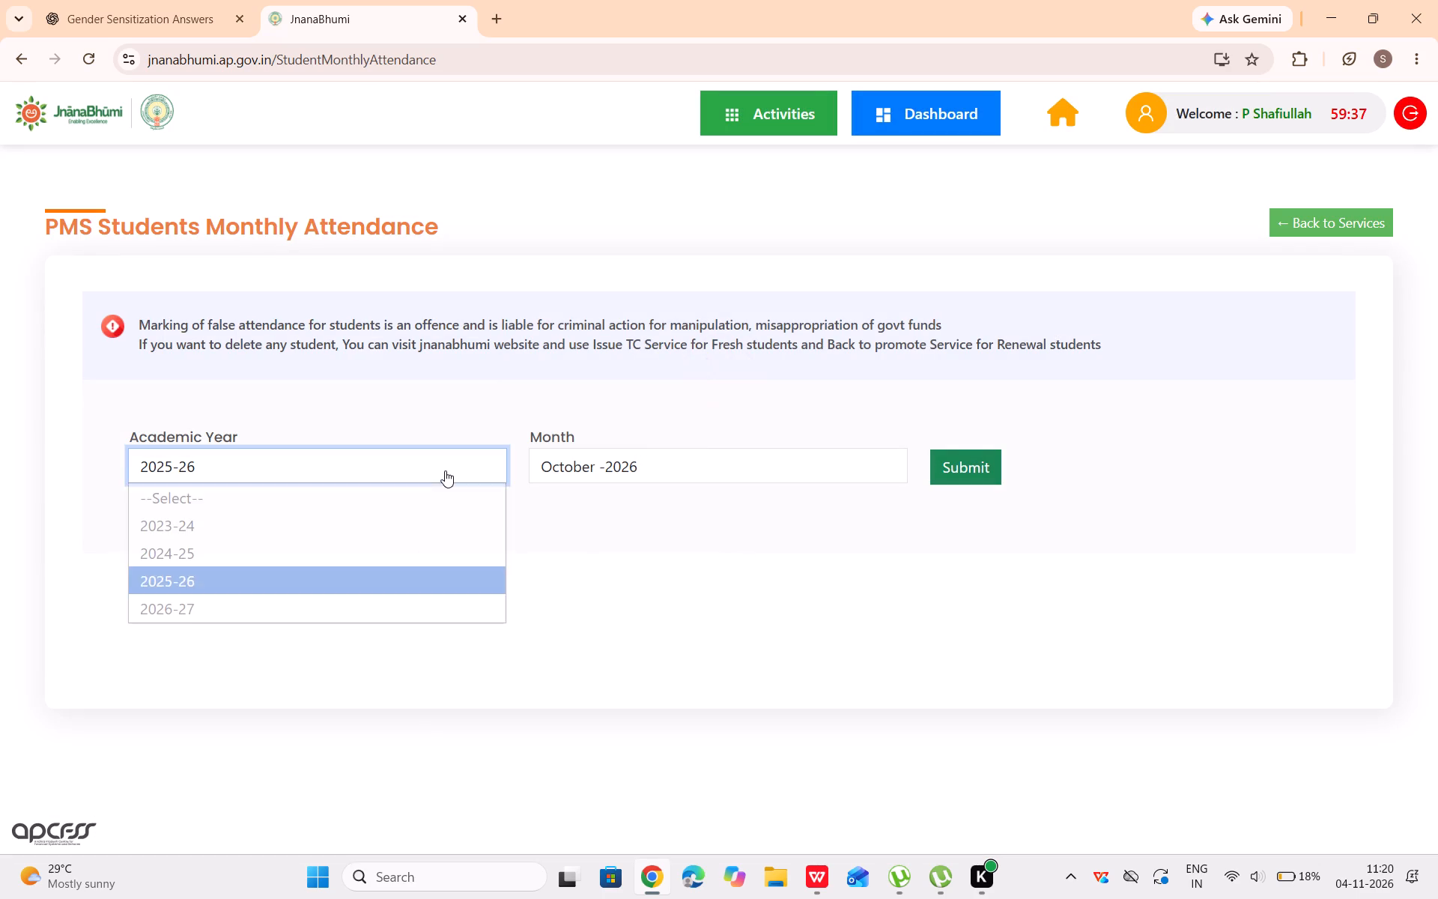
click(238, 610)
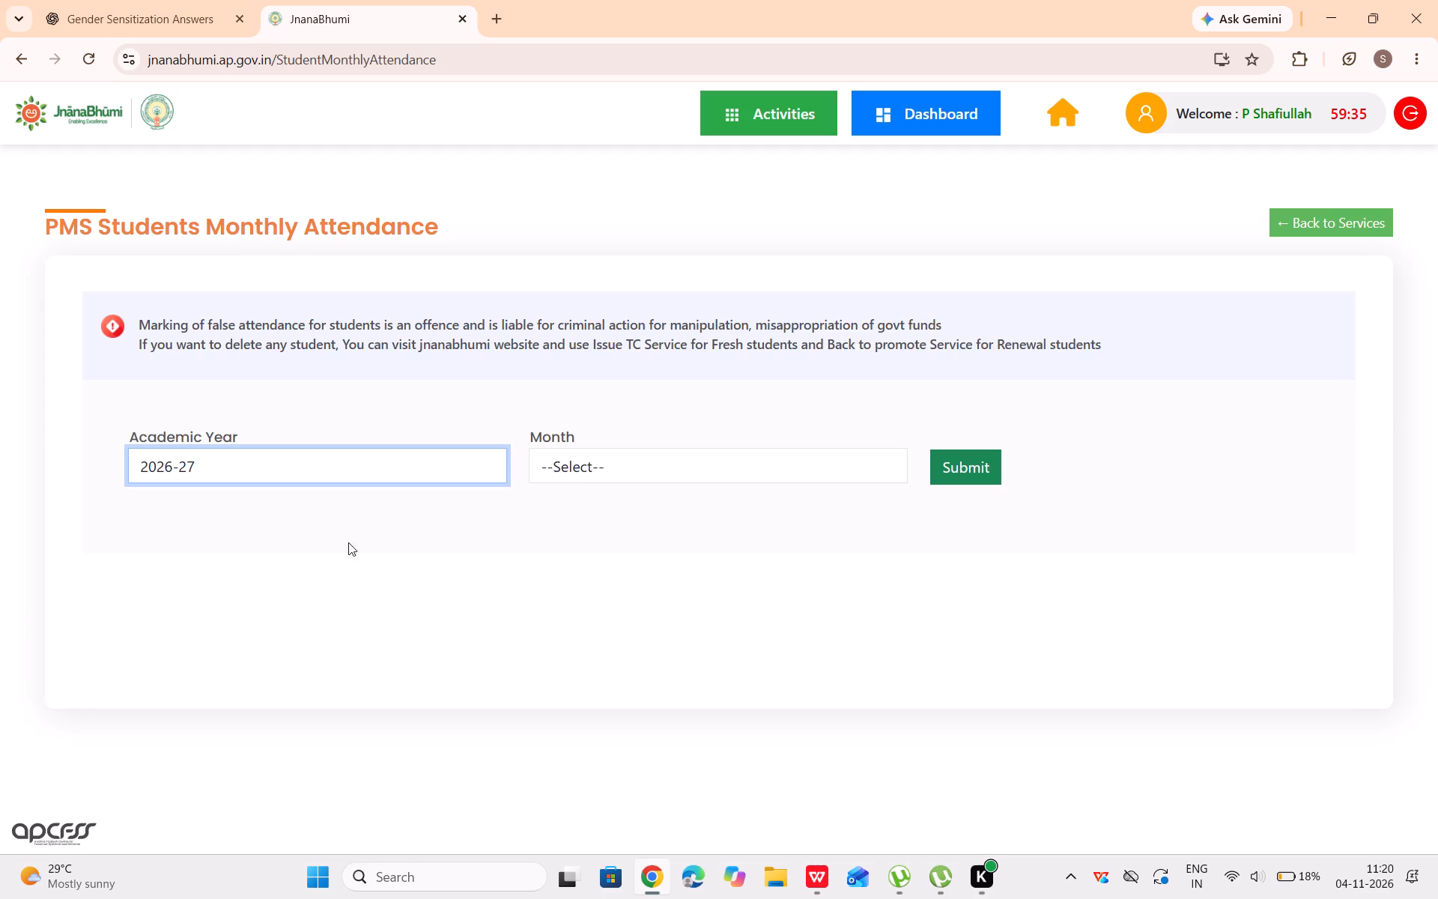
click(618, 473)
click(594, 641)
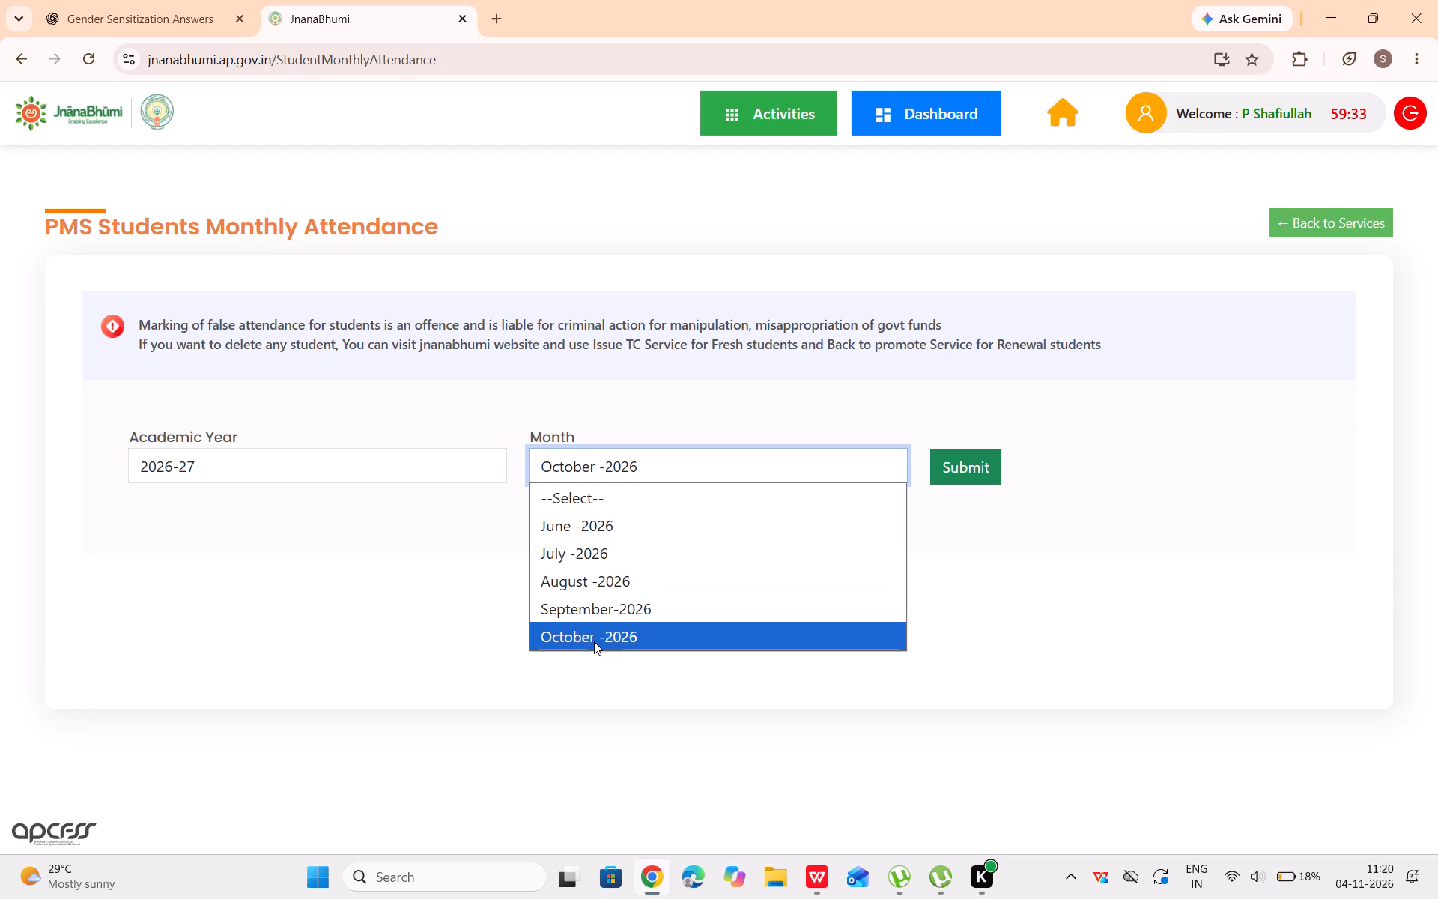
click(964, 462)
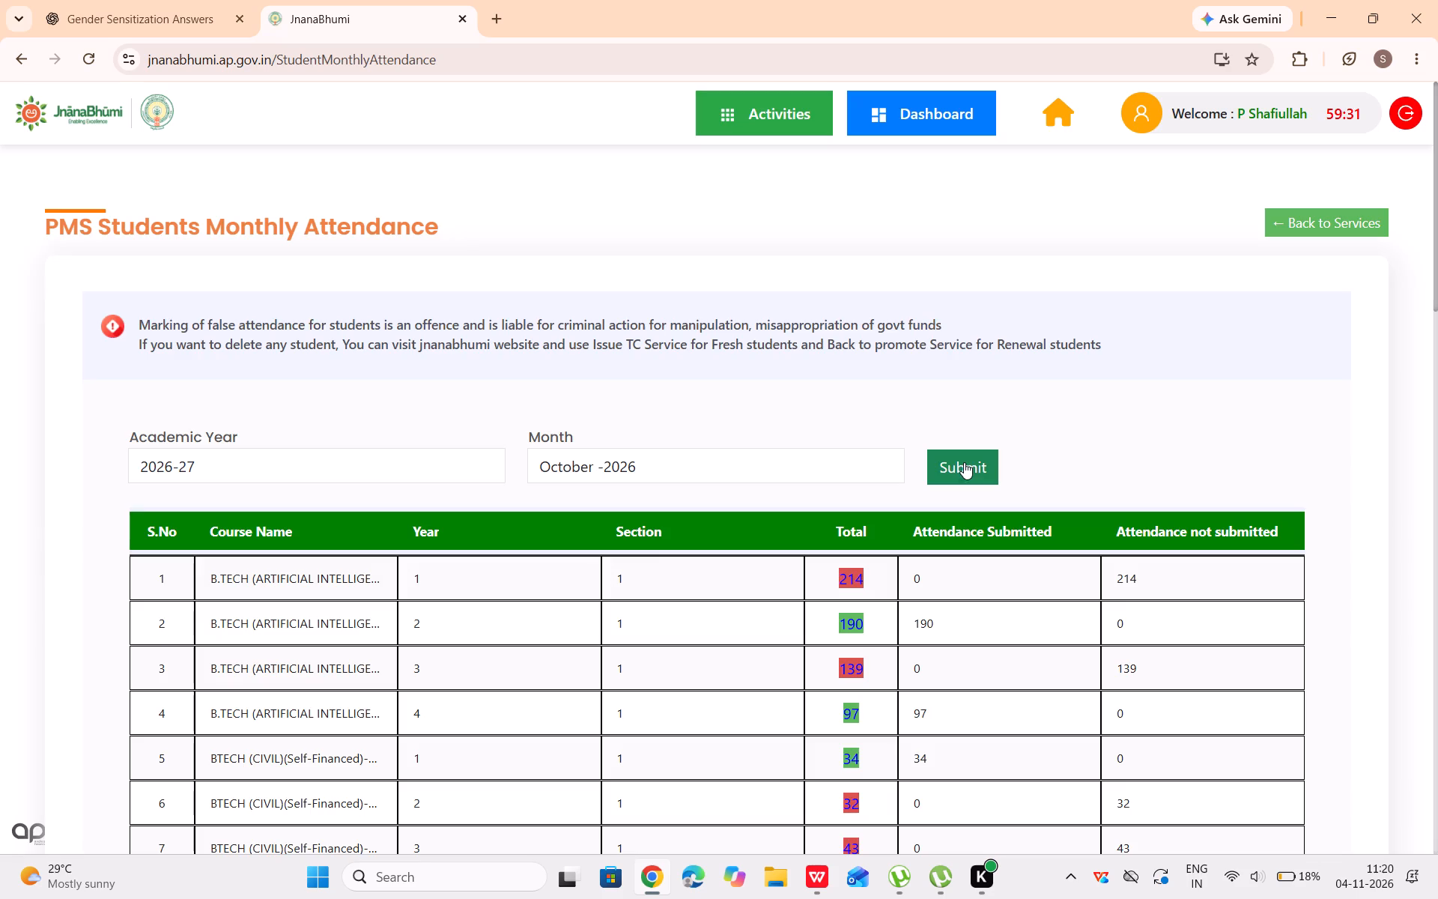
Examine the course-wise attendance table for October 2026, comparing submitted and not submitted attendance for each course and year.
scroll(555, 613, down, 3)
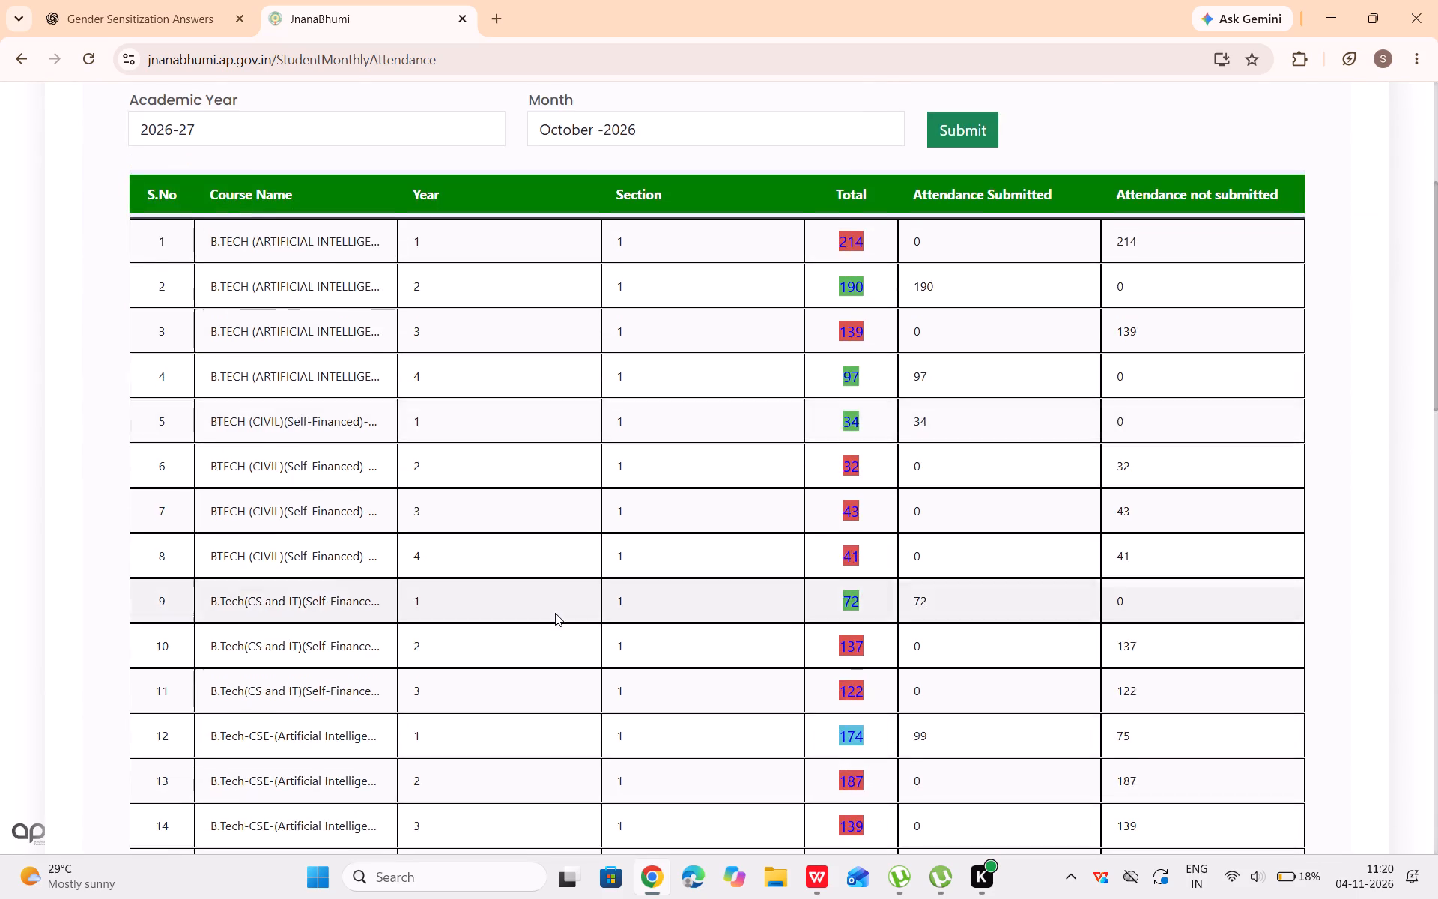
scroll(555, 613, down, 5)
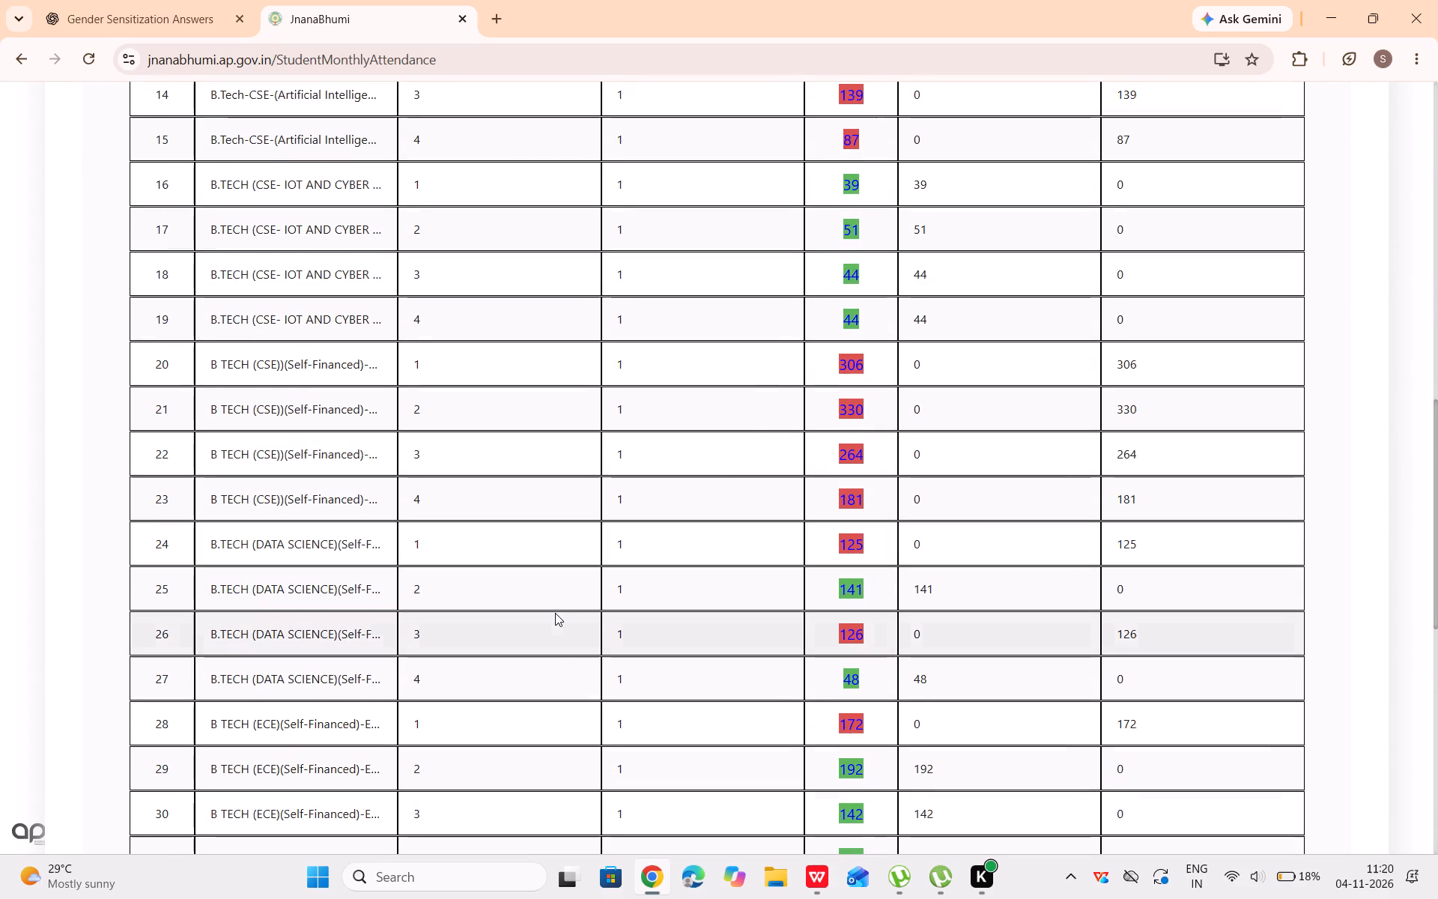
scroll(555, 613, down, 3)
scroll(555, 613, up, 1)
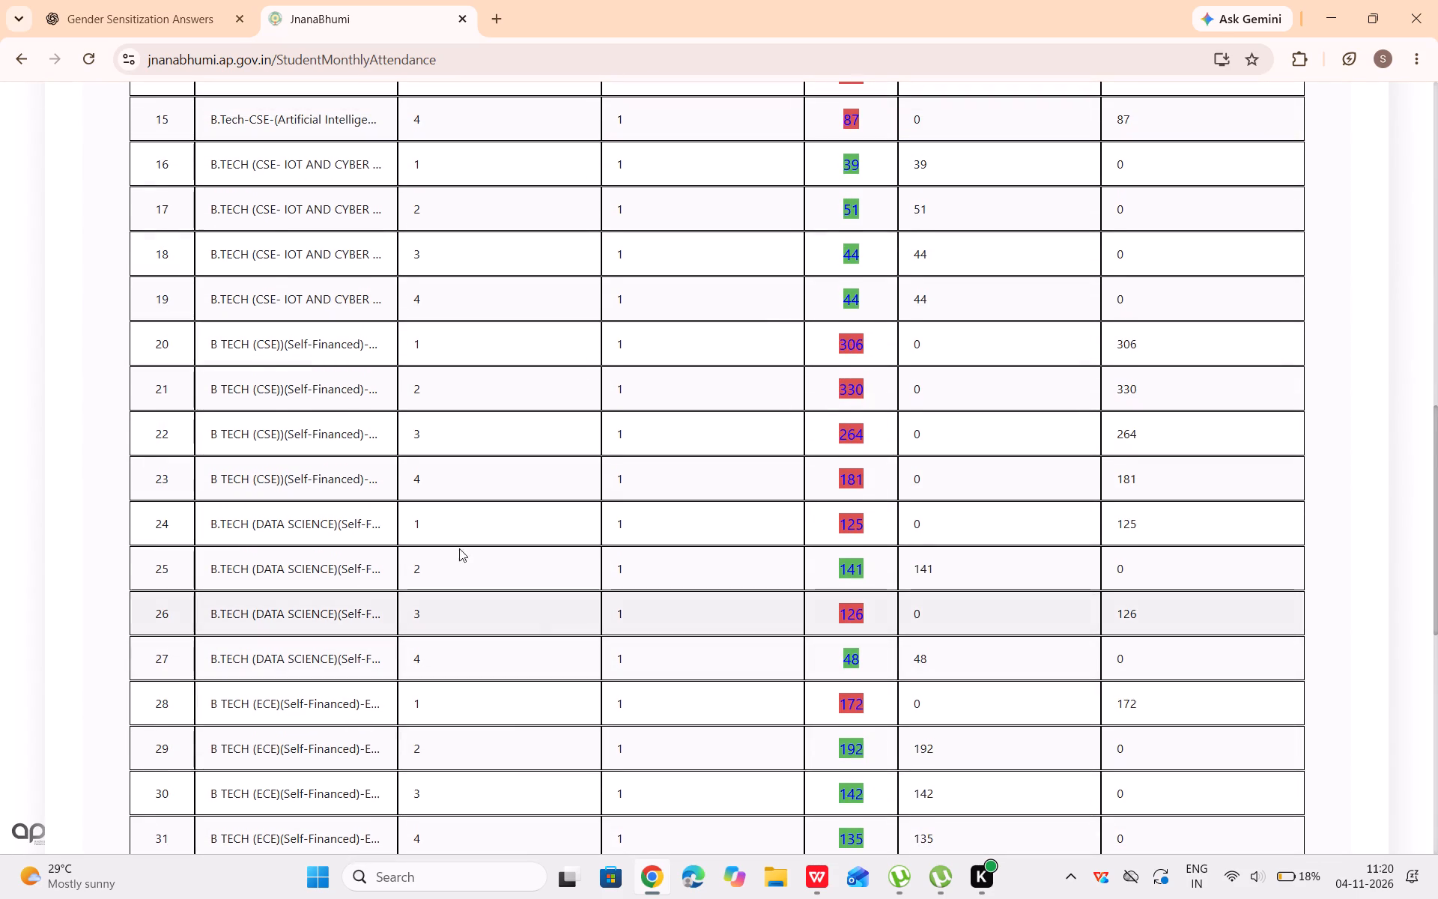
scroll(366, 333, up, 3)
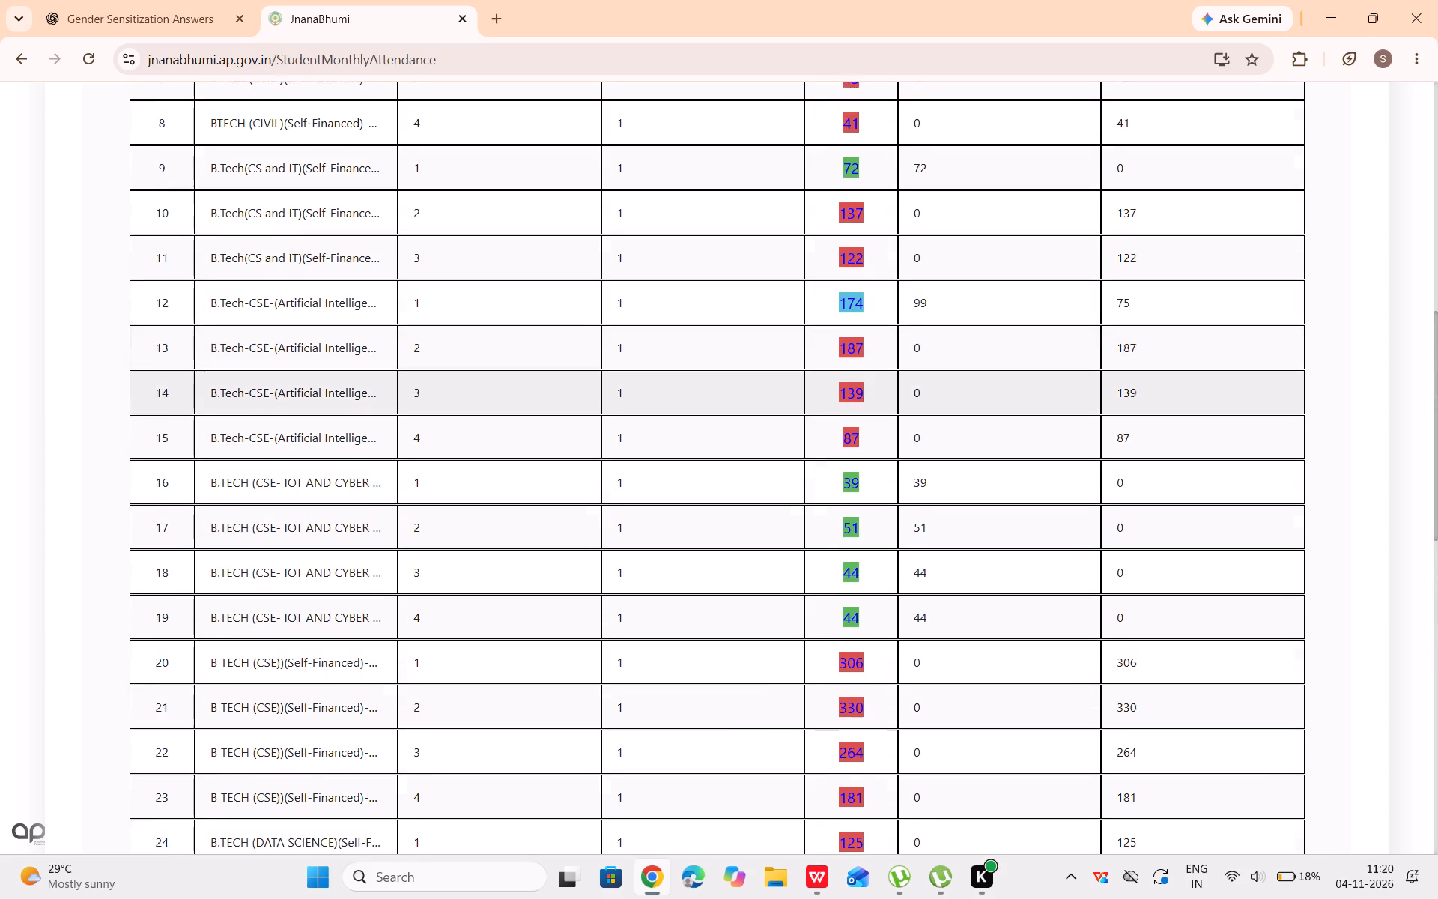
scroll(366, 333, up, 2)
scroll(366, 333, down, 2)
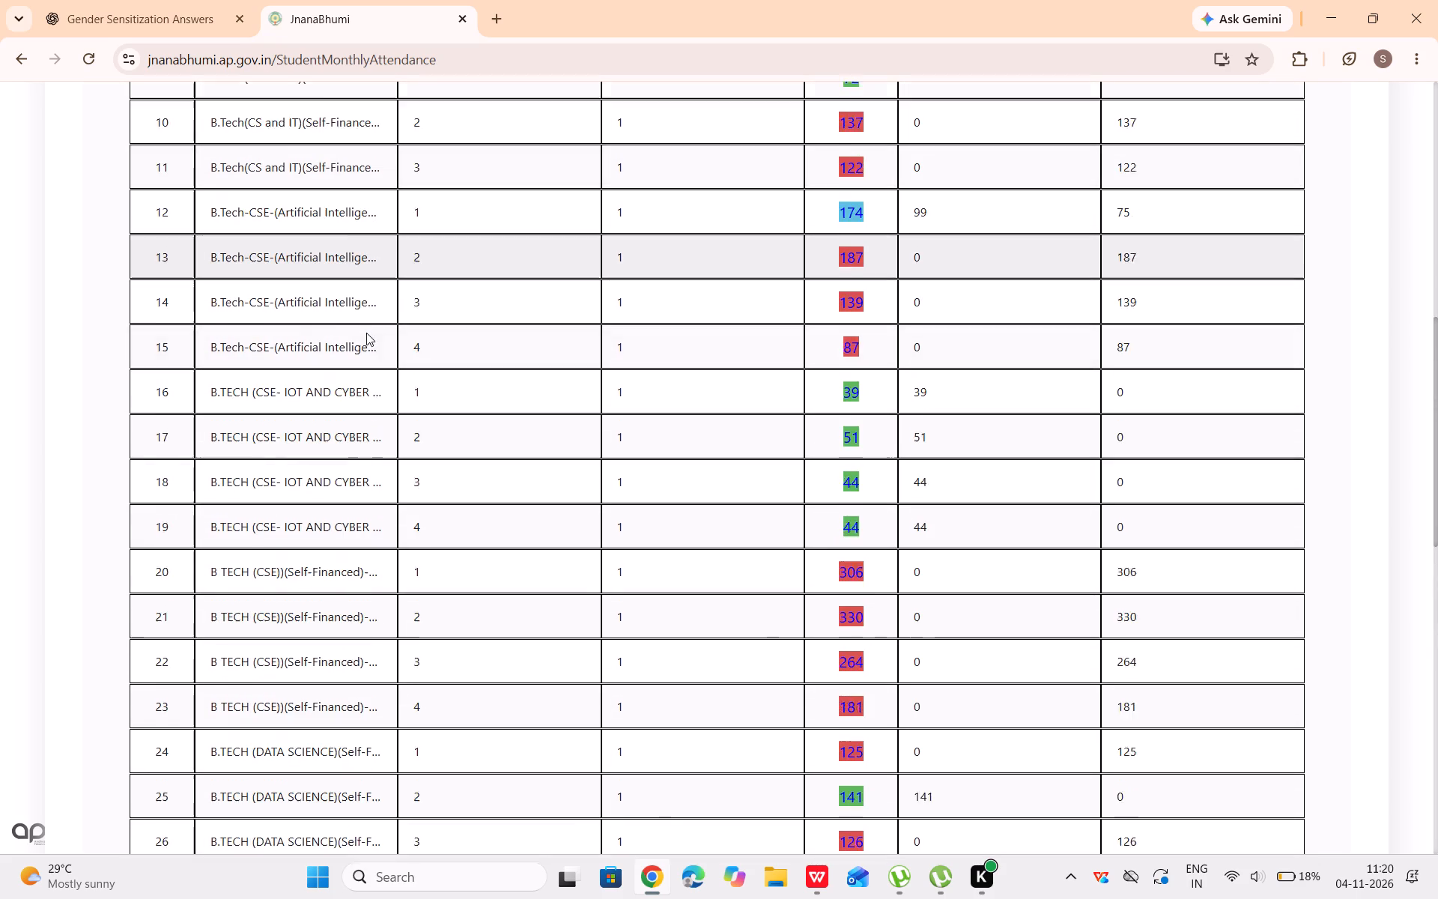
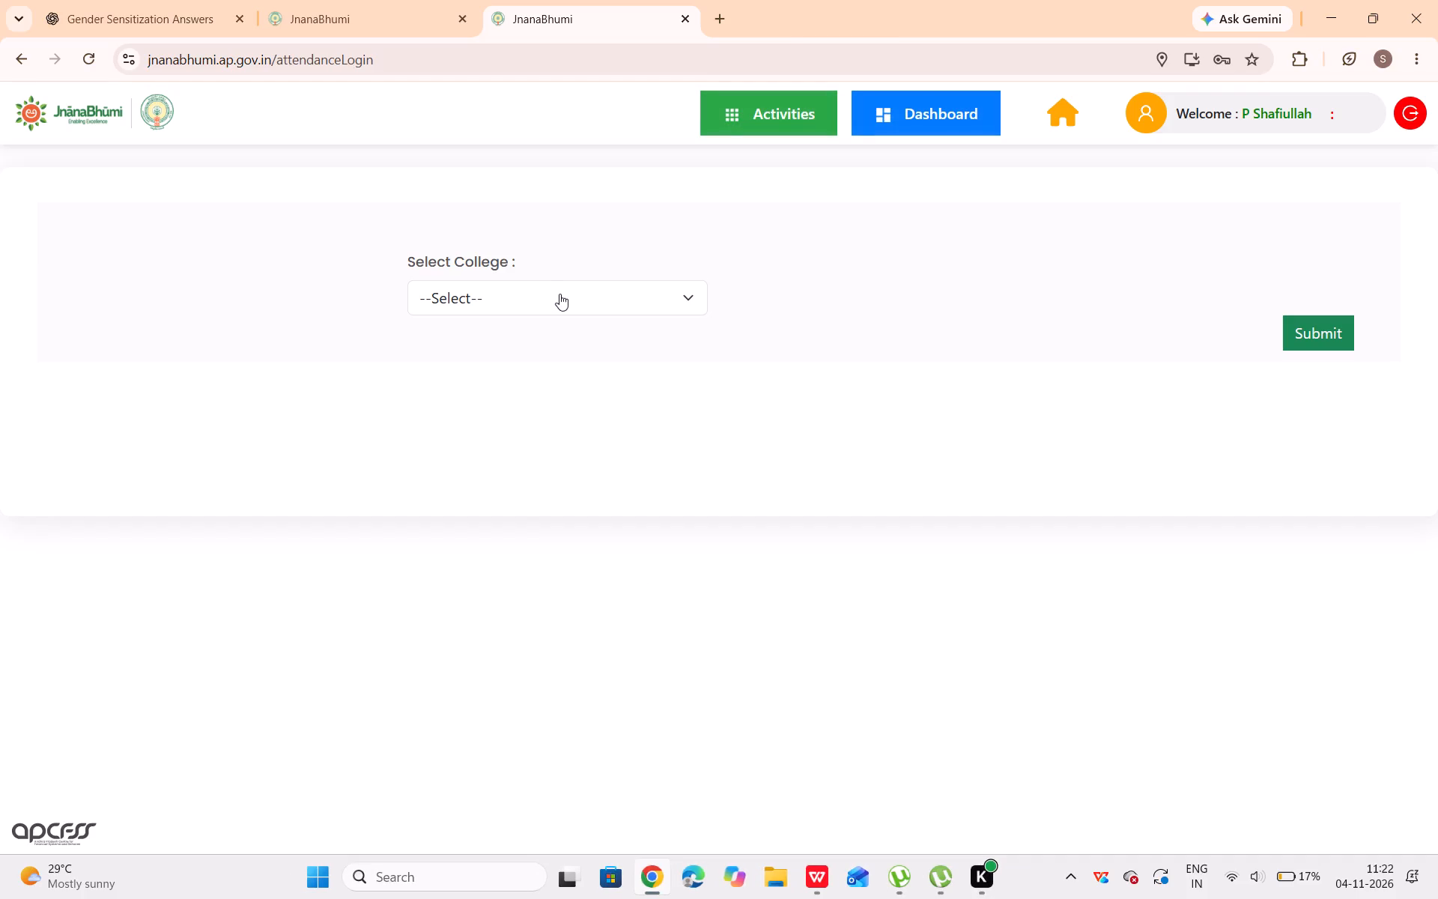
Choose Annamacharya Institute of Tech as the college and submit the selection to reach the services page.
click(559, 298)
click(533, 351)
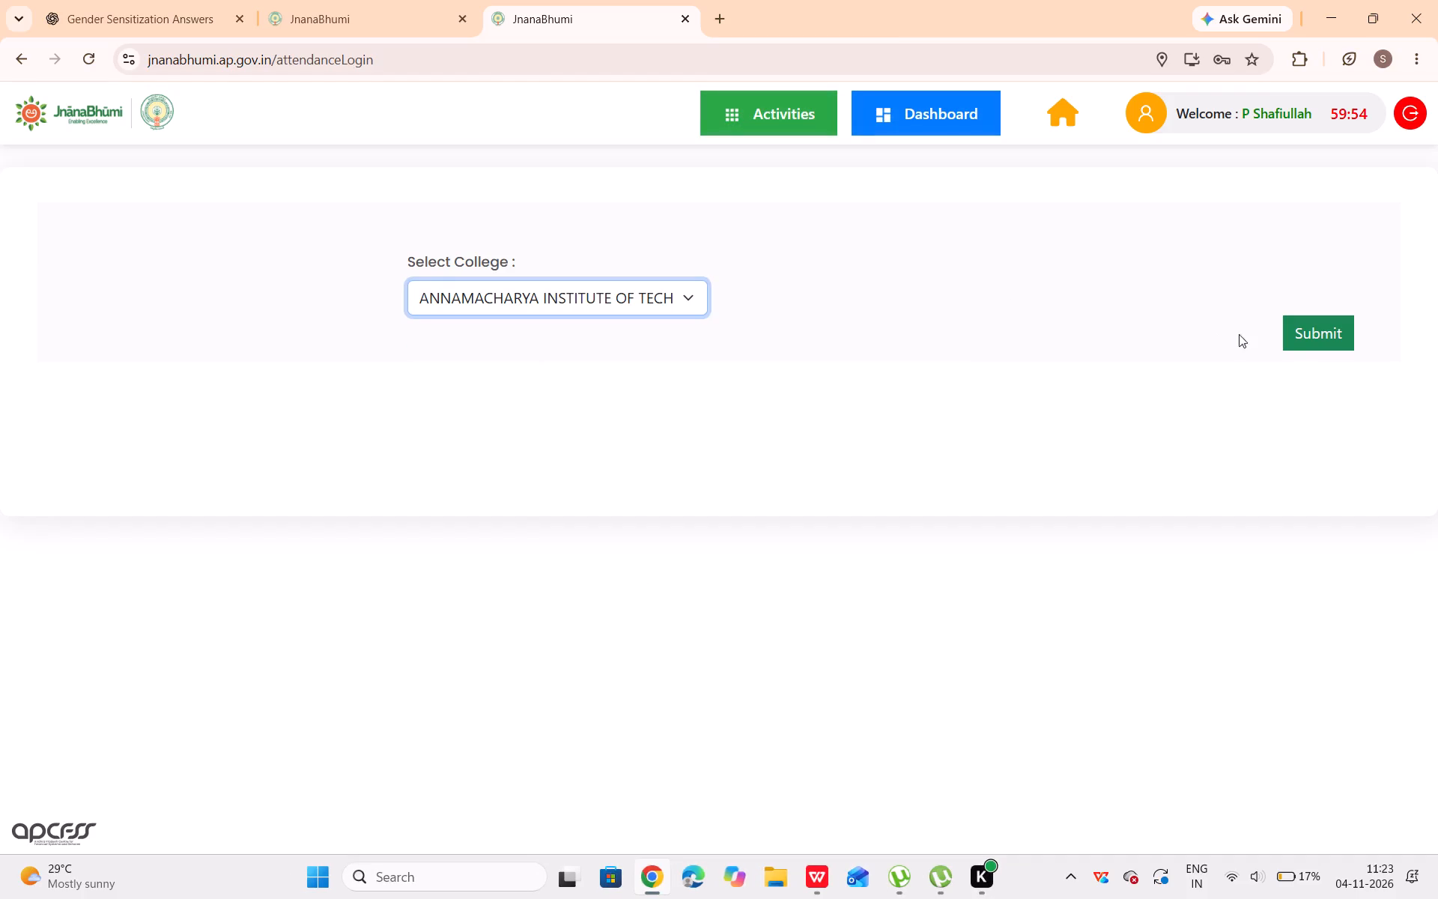
click(1287, 343)
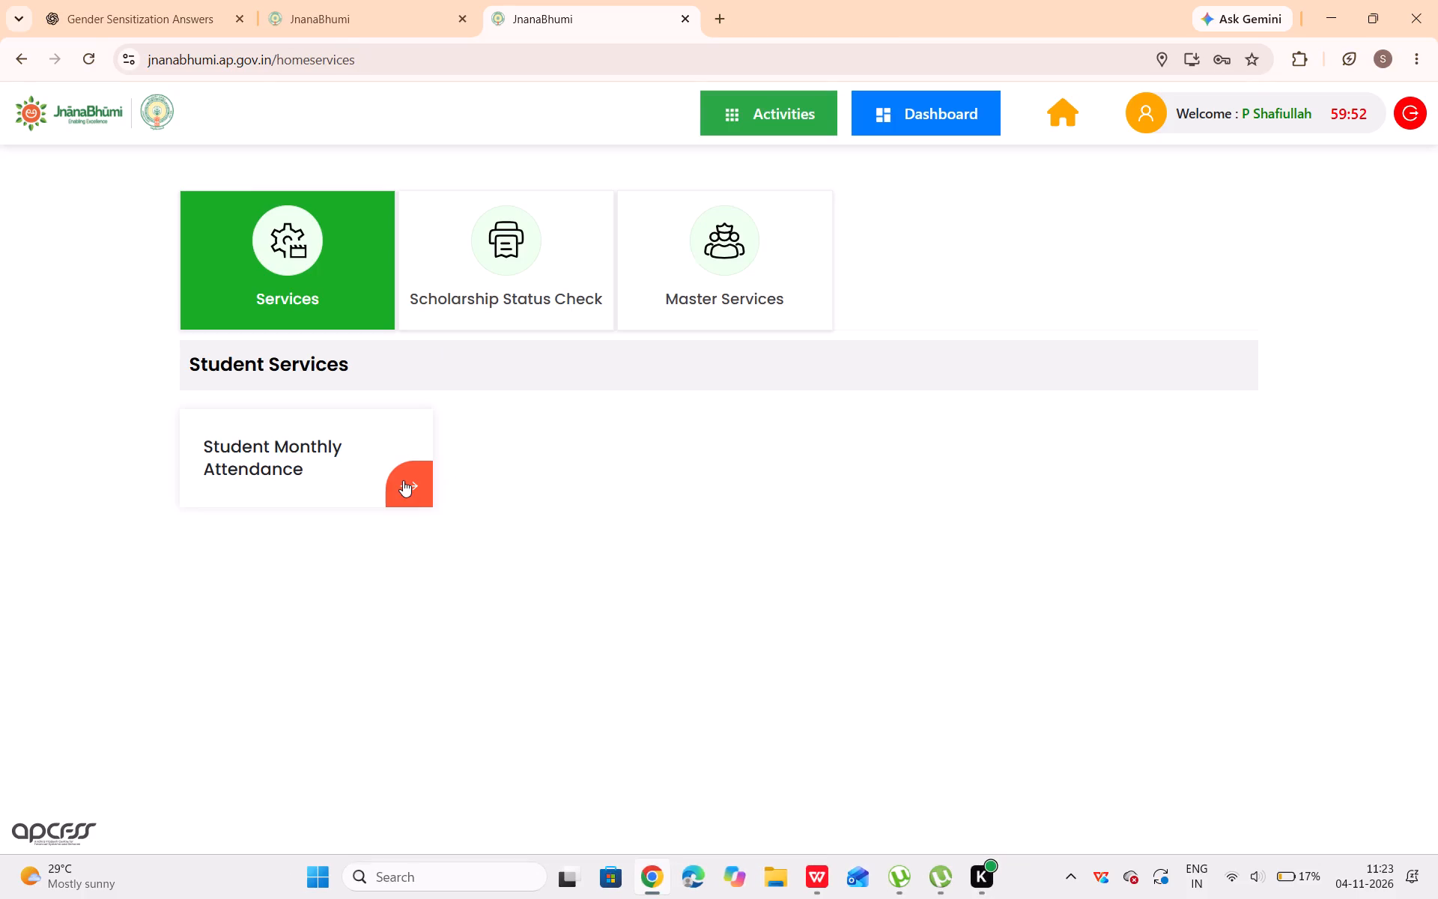
Open the Student Monthly Attendance service and request the PMS students' attendance for academic year 2026-27 and the month October 2026.
click(403, 480)
click(240, 461)
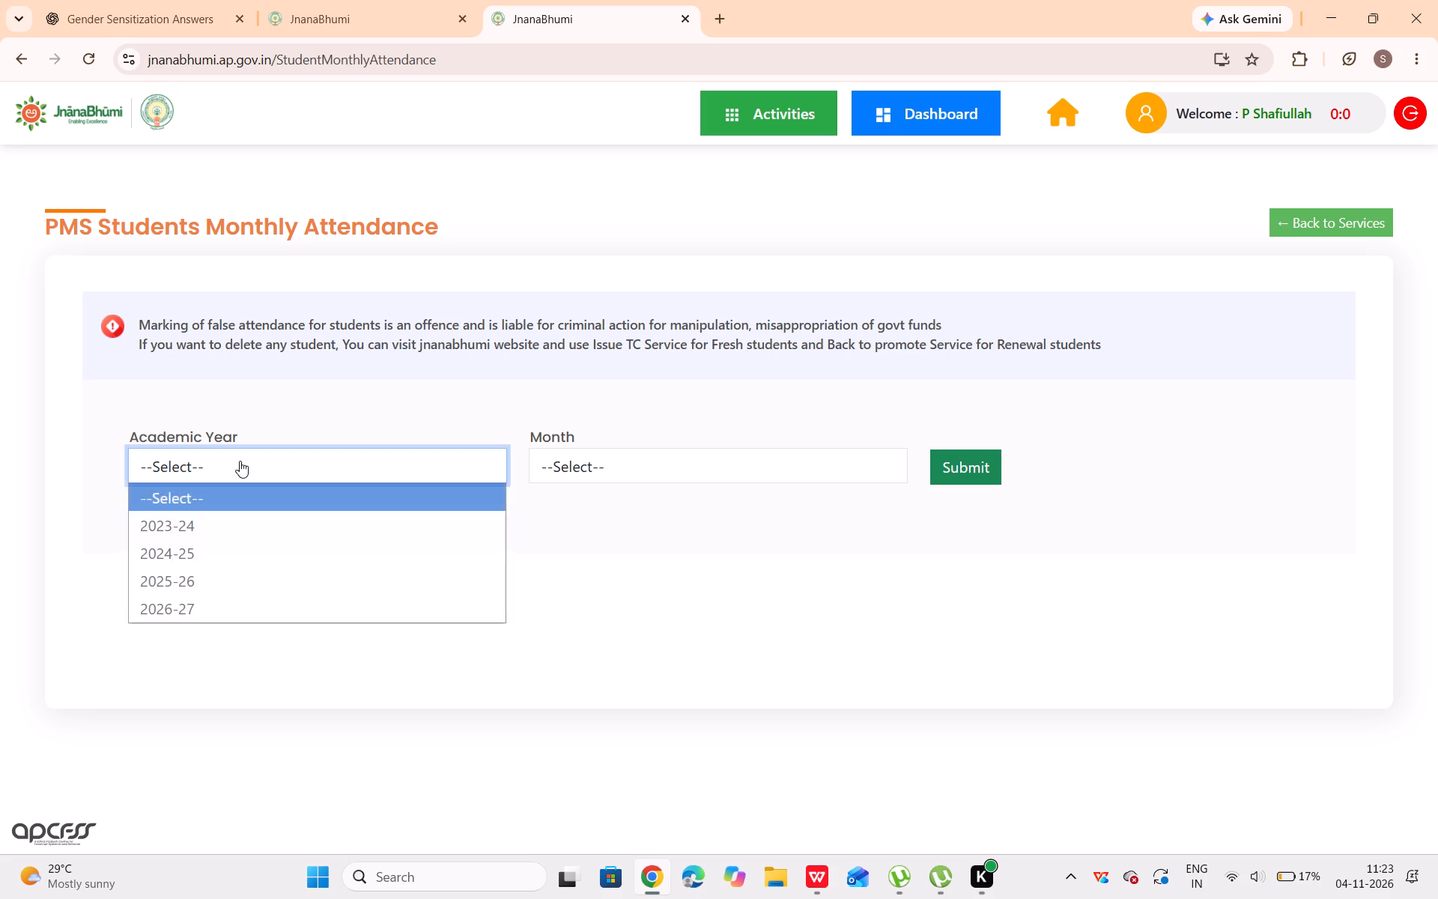
click(239, 614)
click(807, 465)
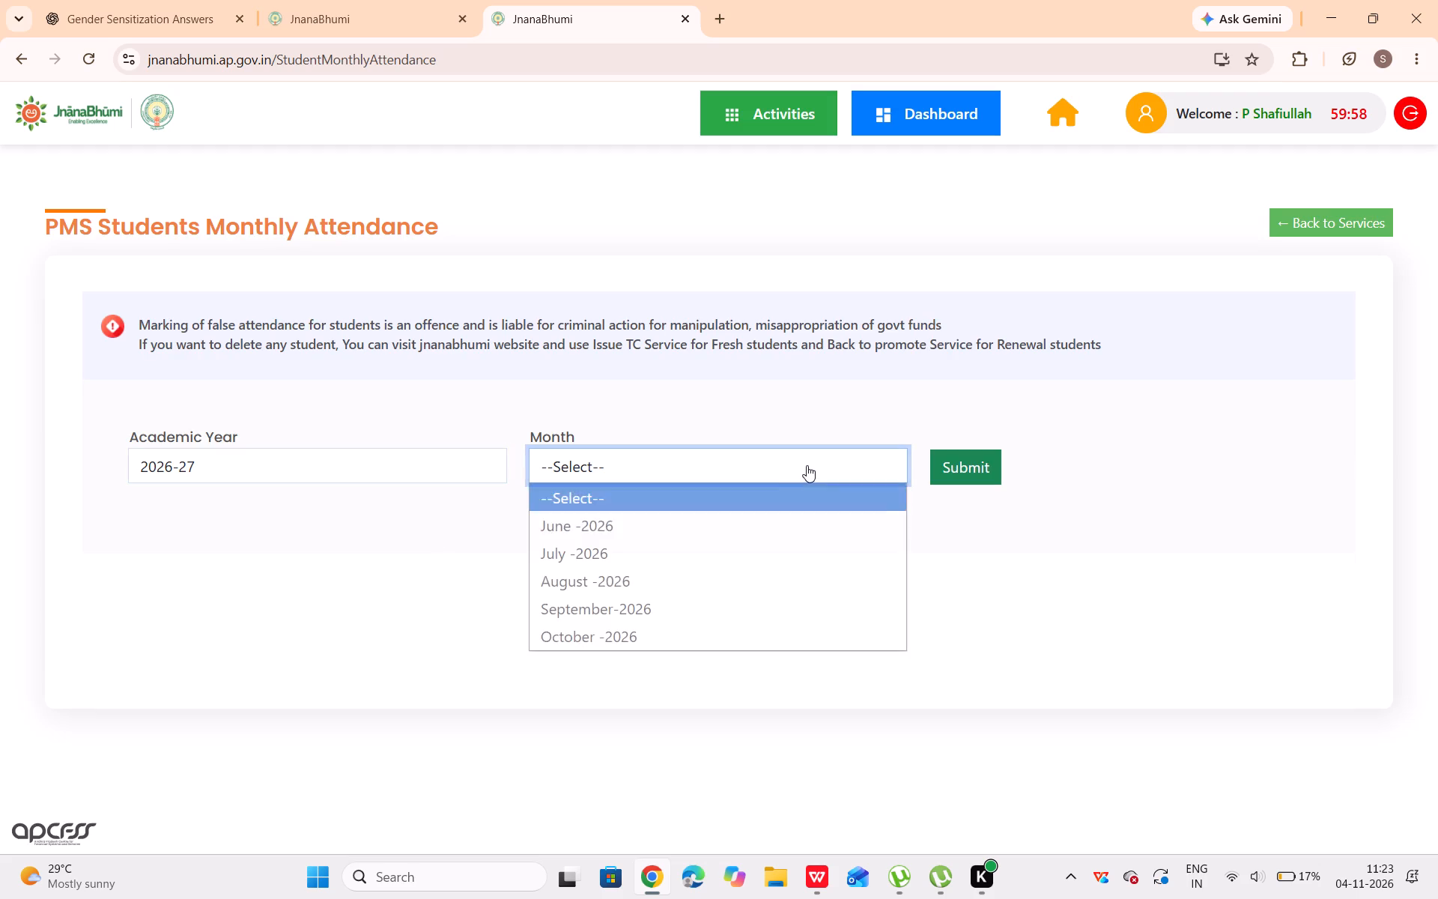
click(646, 644)
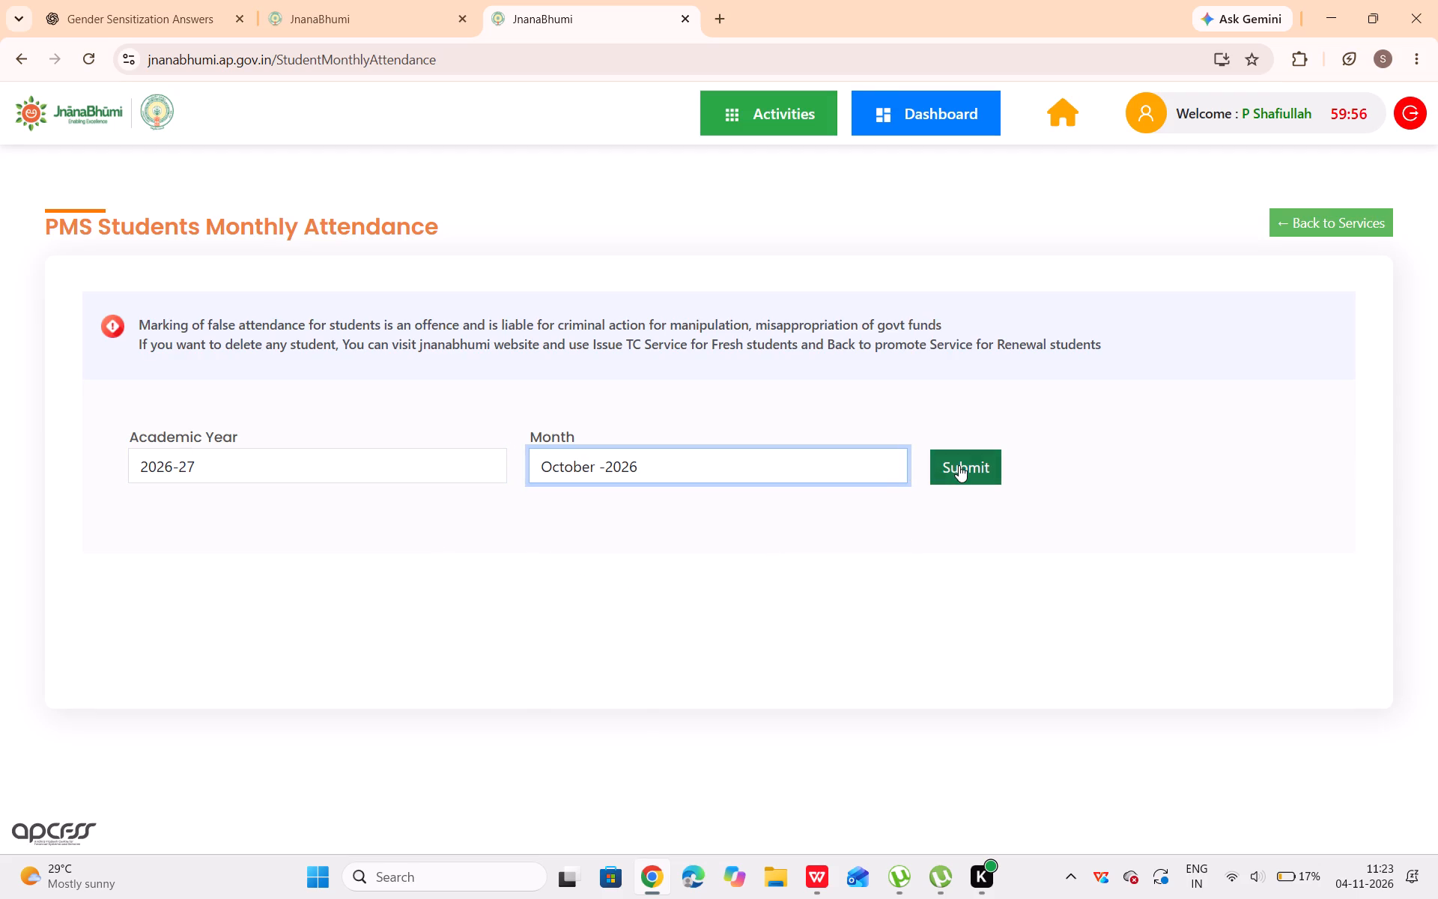
click(959, 465)
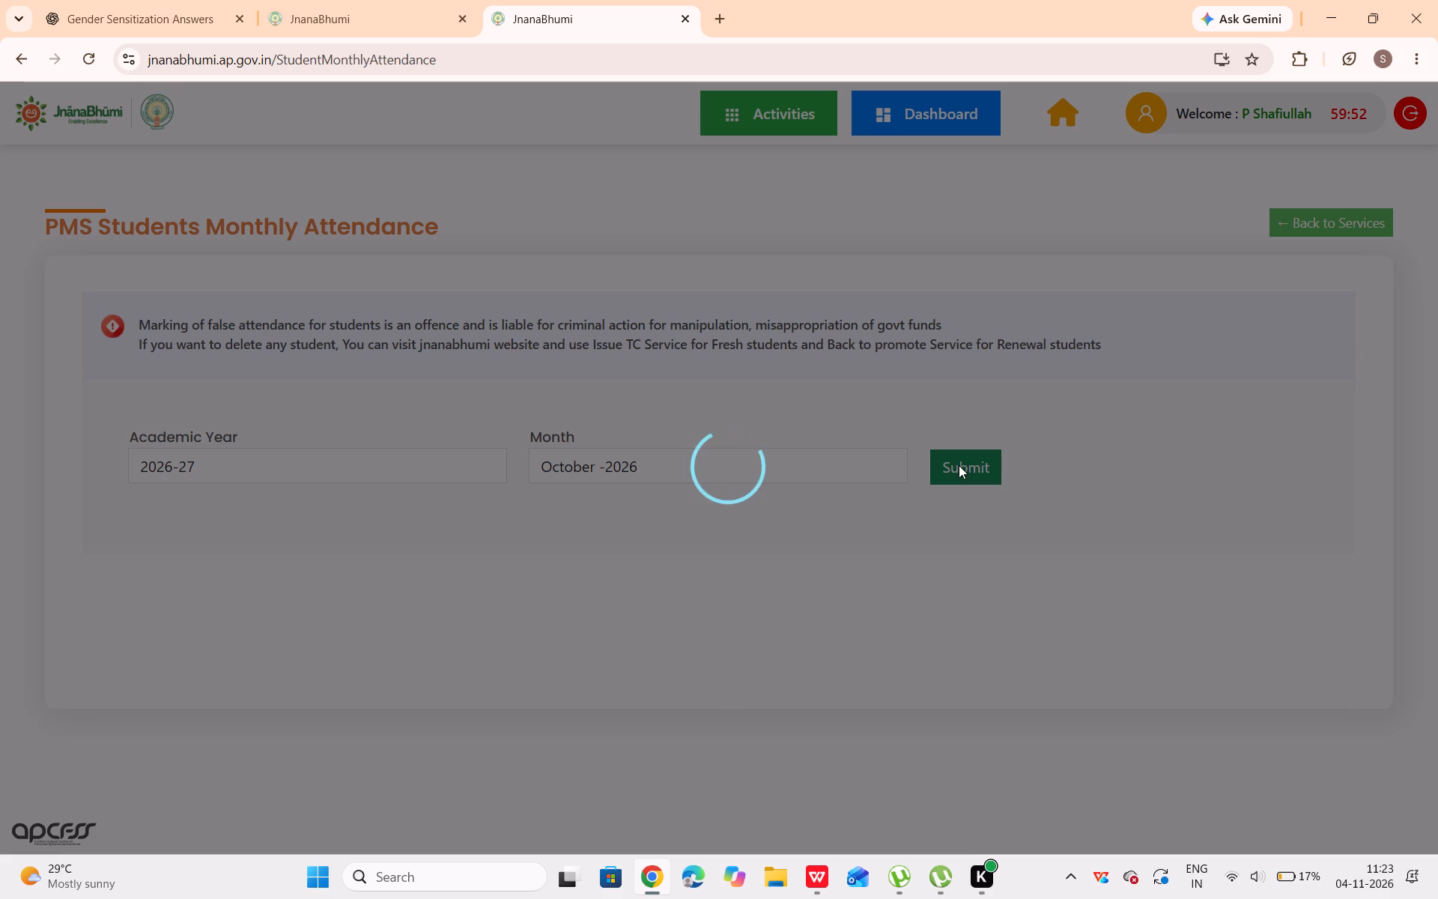
Try to open the student attendance list for the fourth-year B TECH (CSE) Self-Financed course, section 1.
scroll(586, 616, down, 2)
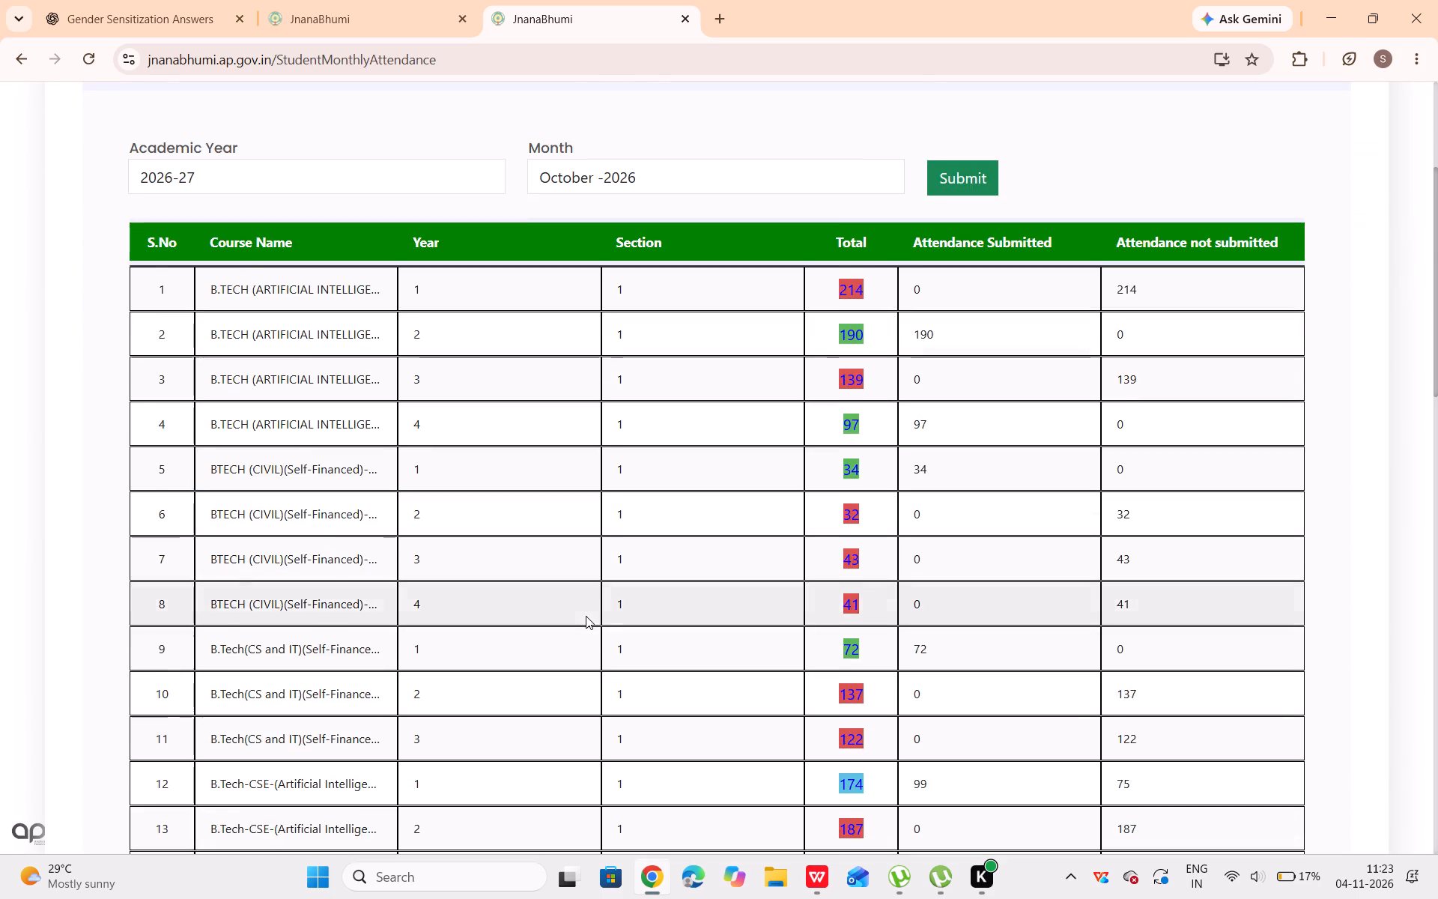
scroll(586, 616, down, 5)
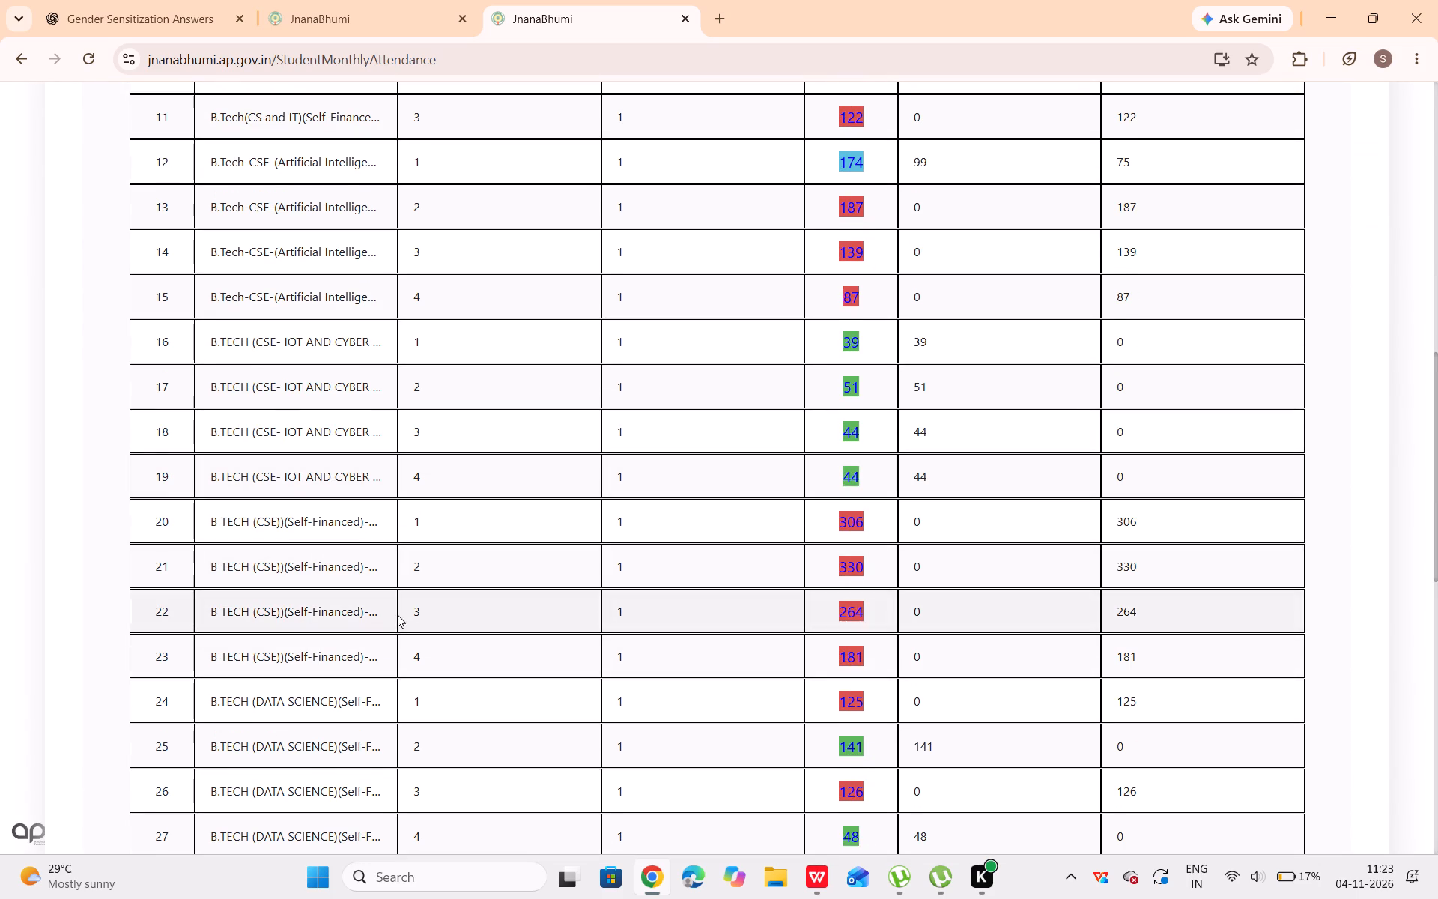
scroll(399, 619, down, 1)
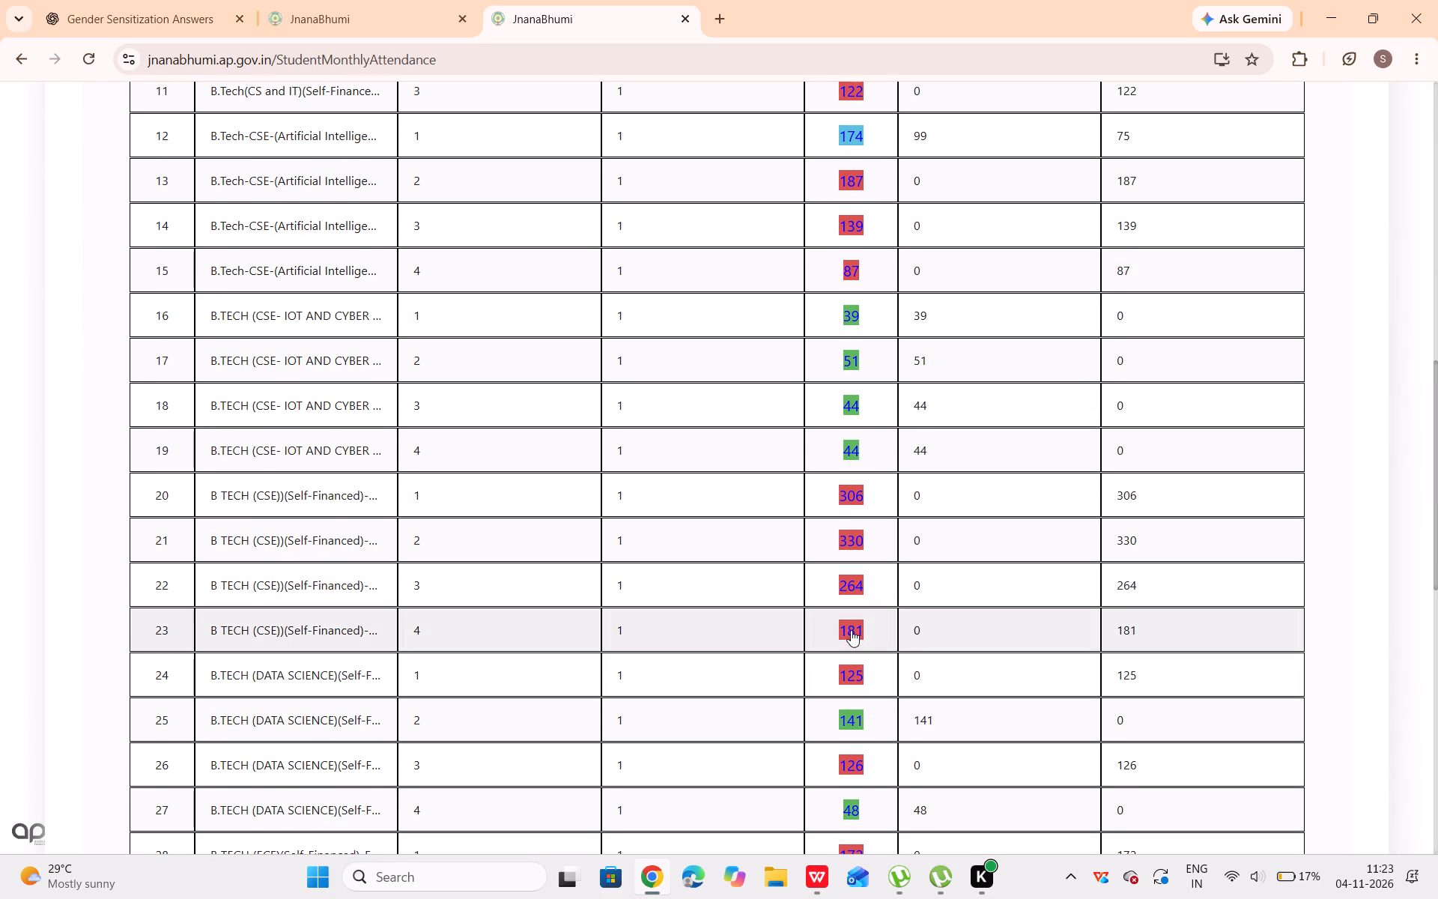
click(851, 630)
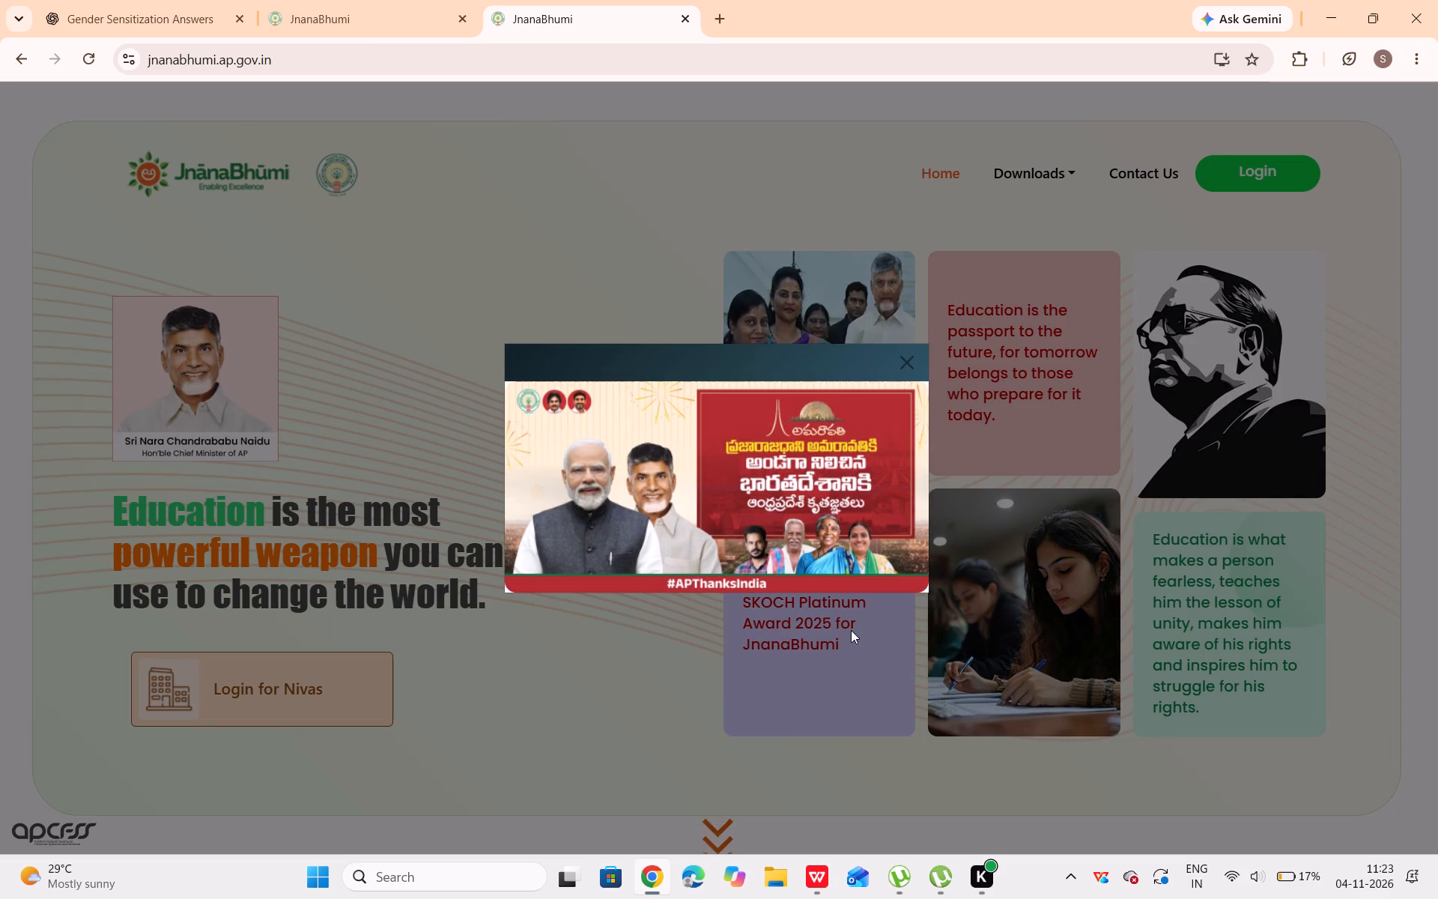
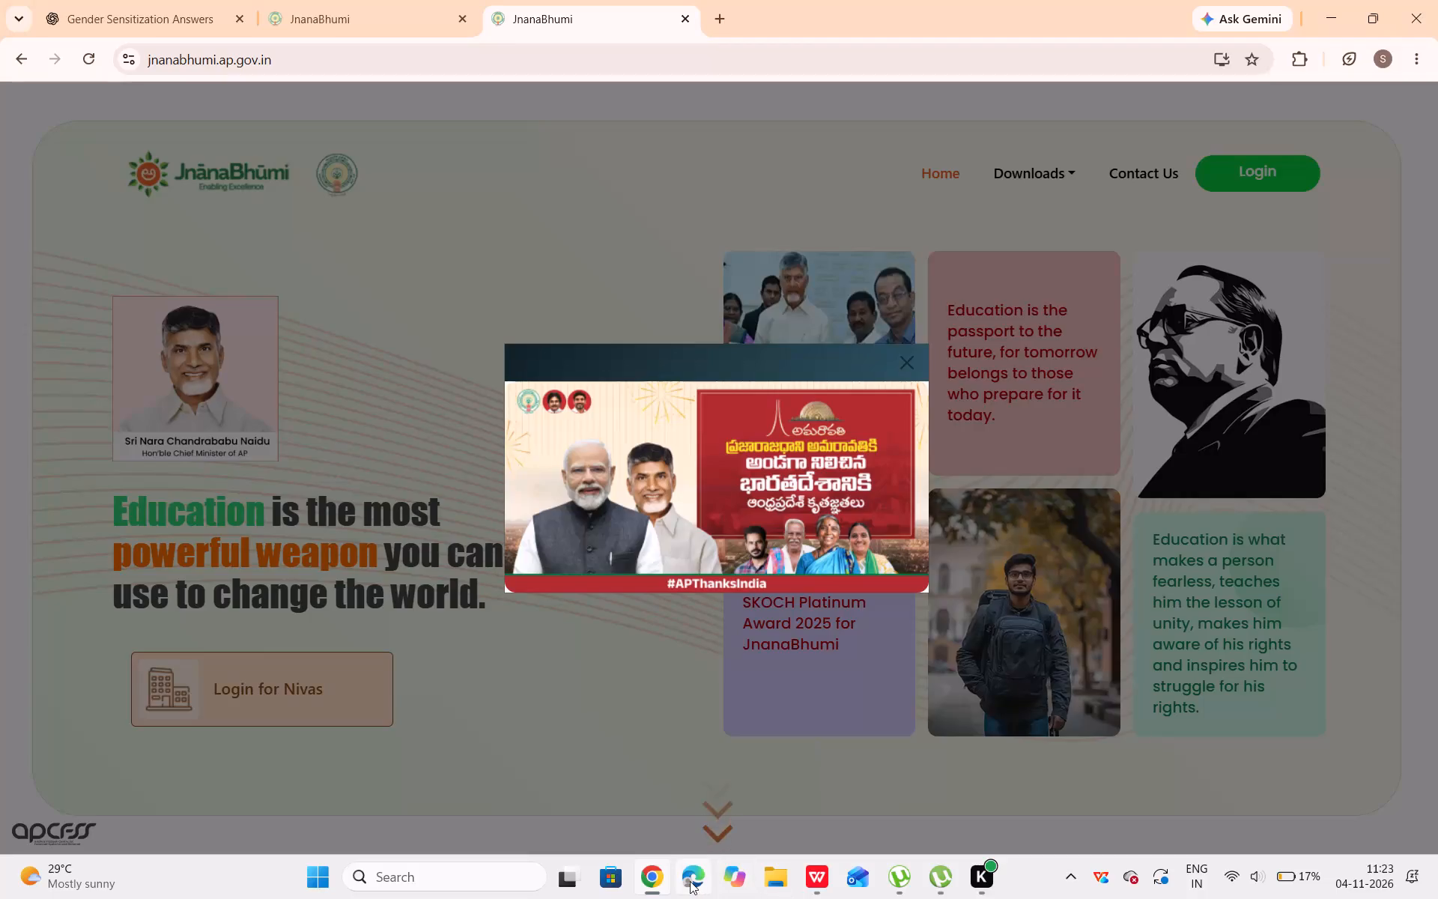
Switch to Microsoft Edge and enter "jnana" as the web search term for finding the JnanaBhumi portal.
click(687, 880)
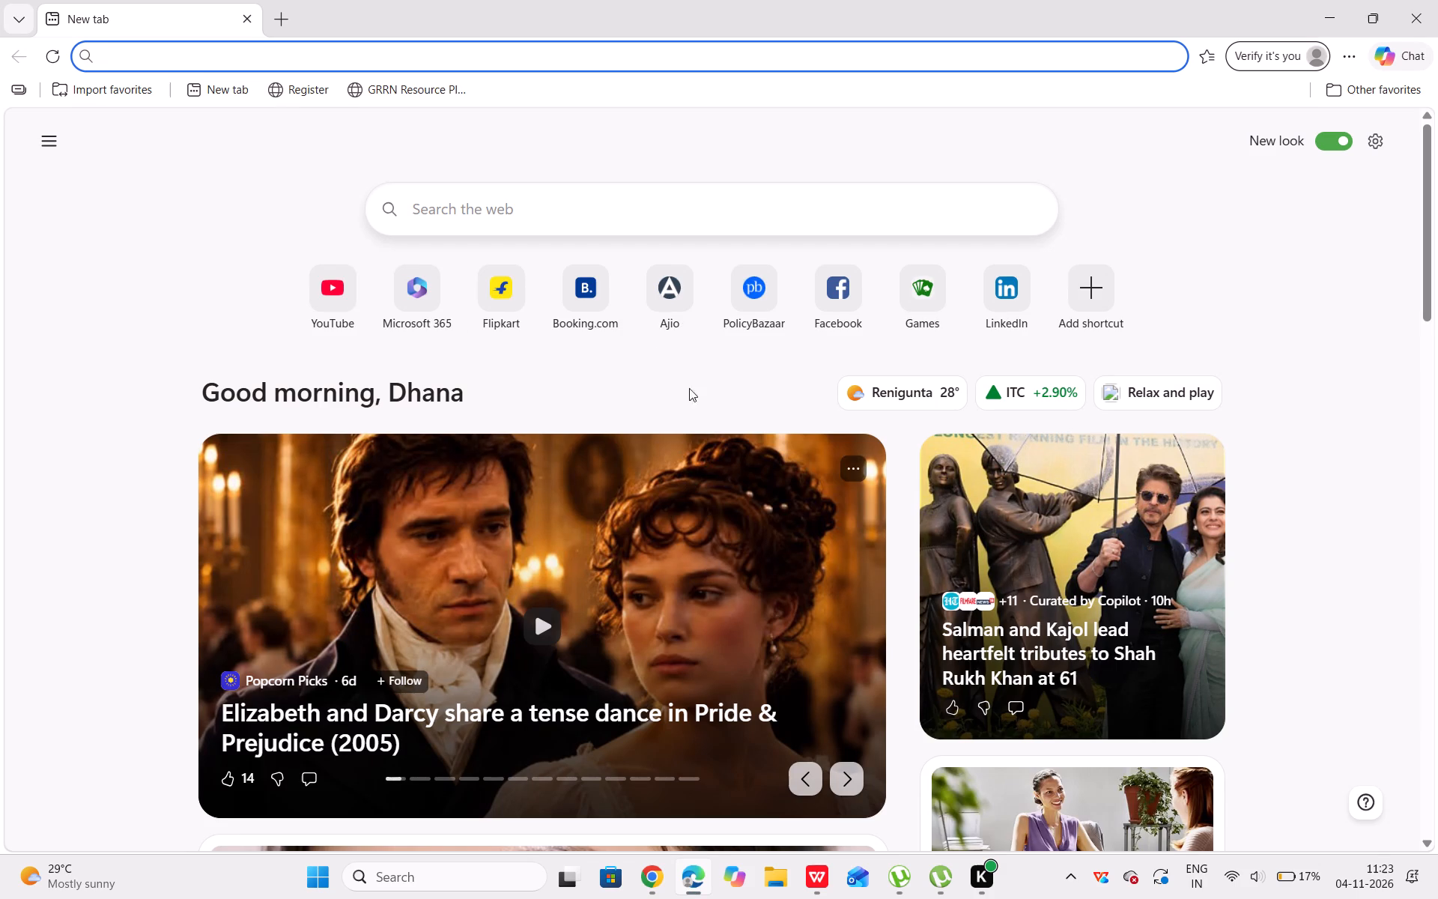
click(545, 191)
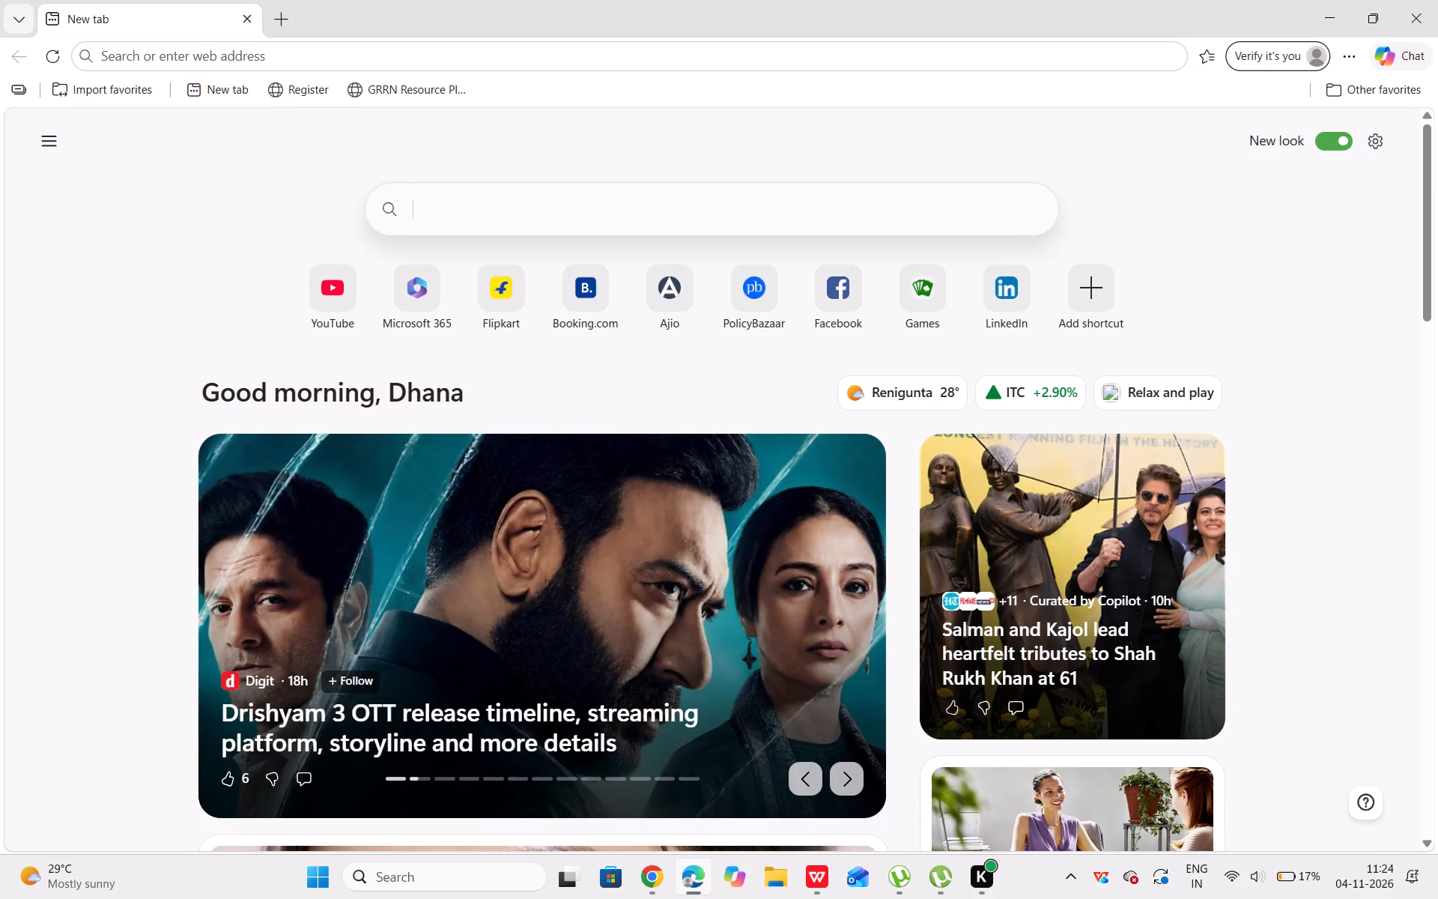
text(jnana)
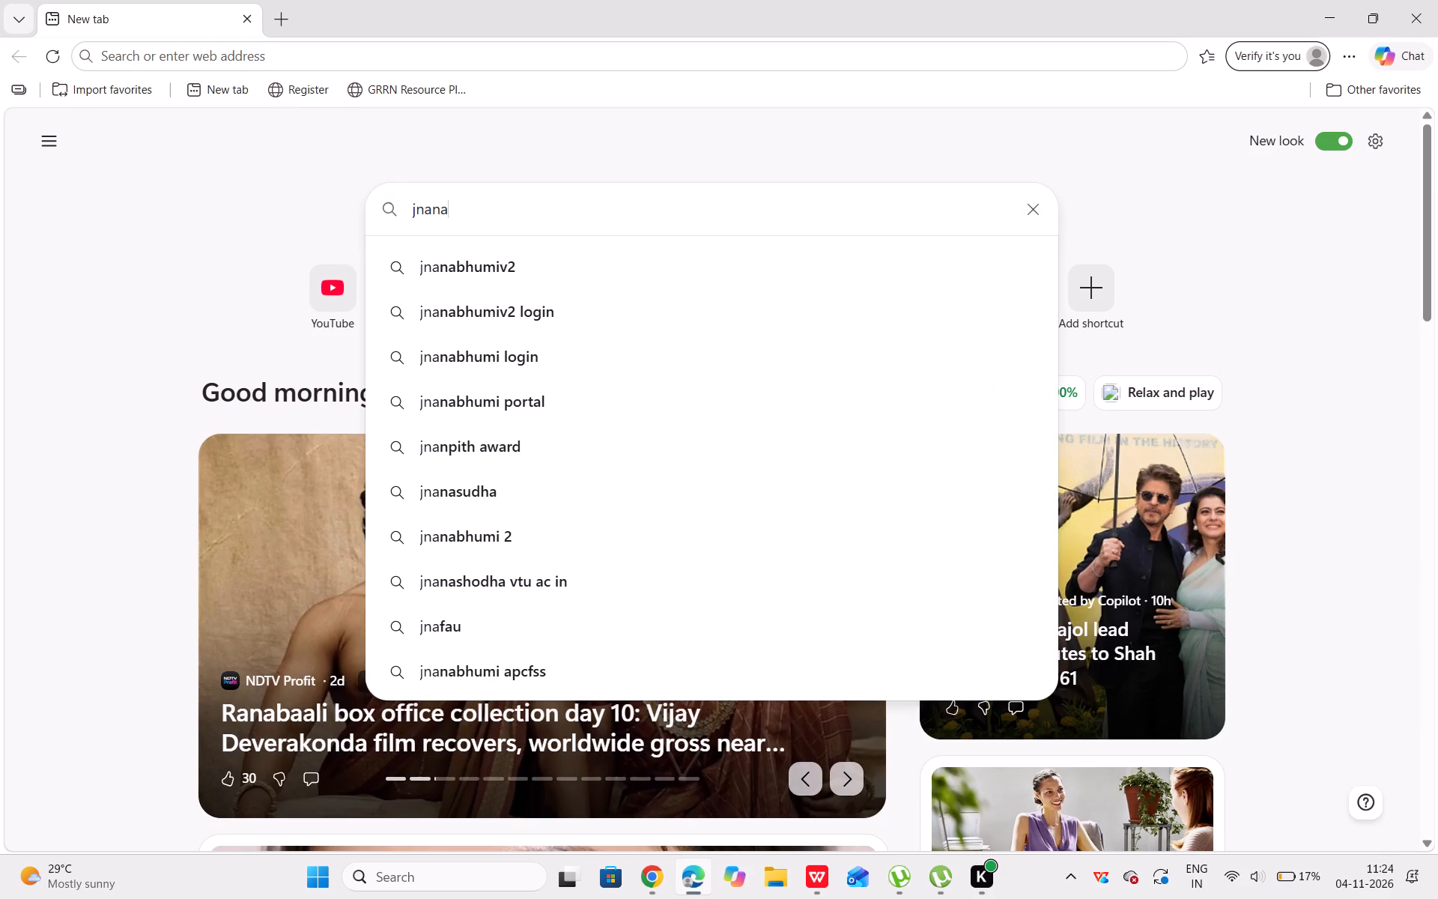
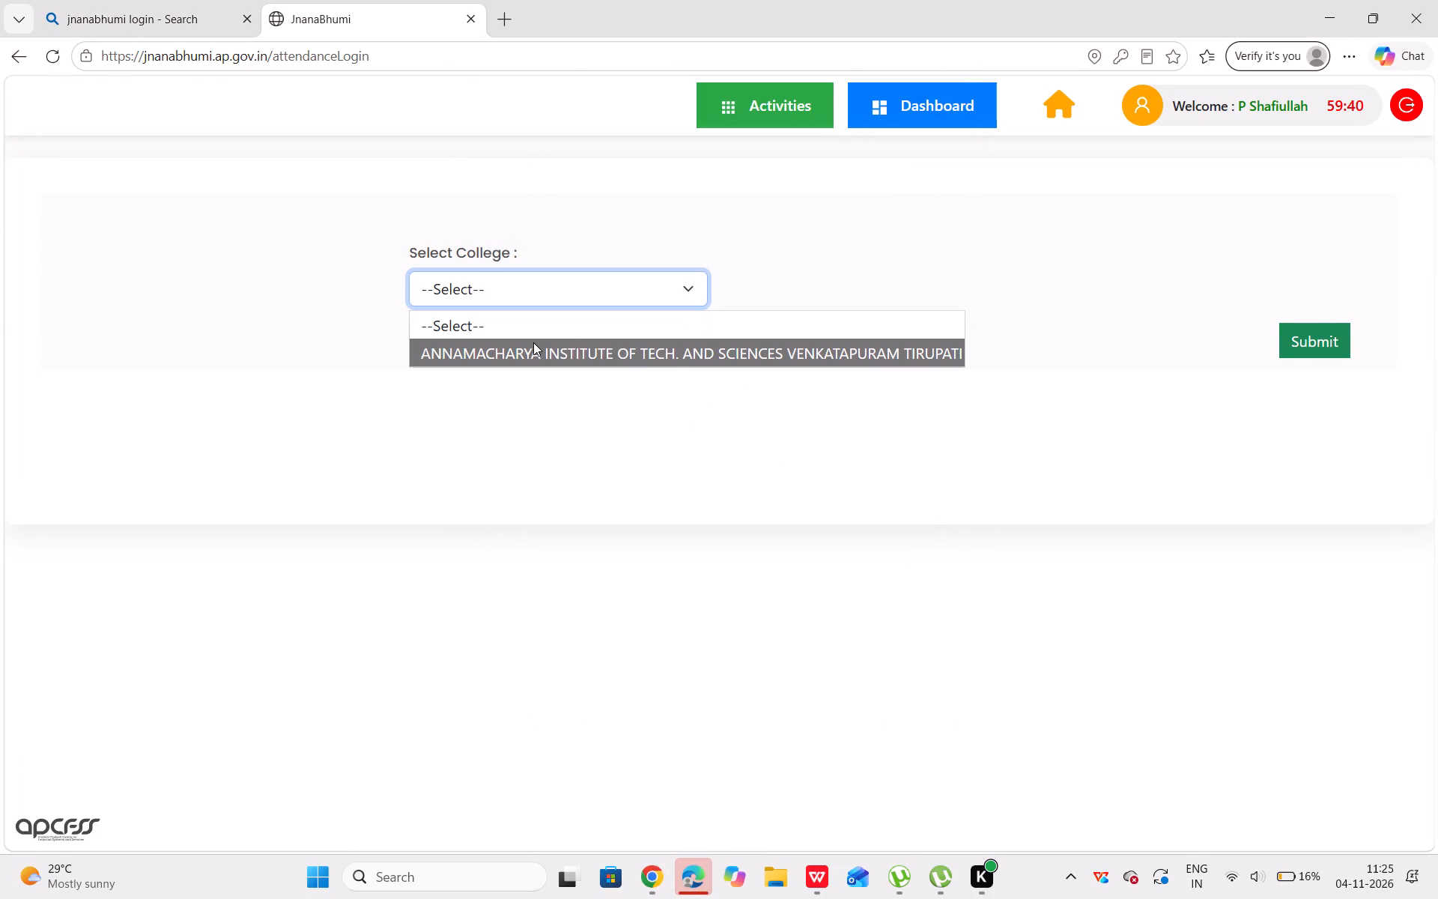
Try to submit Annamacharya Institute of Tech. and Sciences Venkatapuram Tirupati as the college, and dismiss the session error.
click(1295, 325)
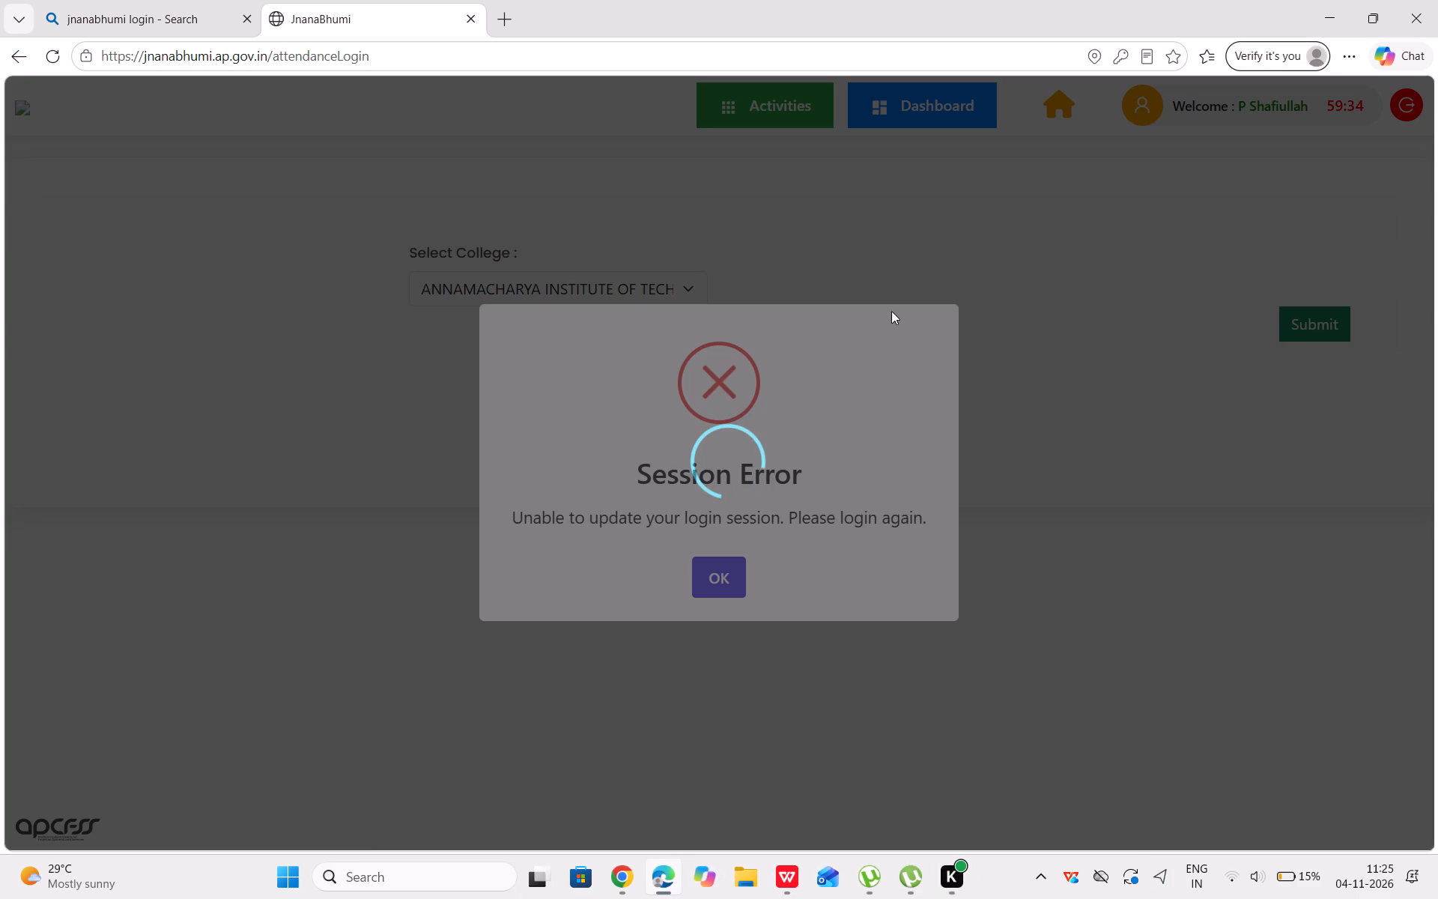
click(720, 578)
Check the computer's Wi-Fi connection and return to the JnanaBhumi page.
click(1229, 870)
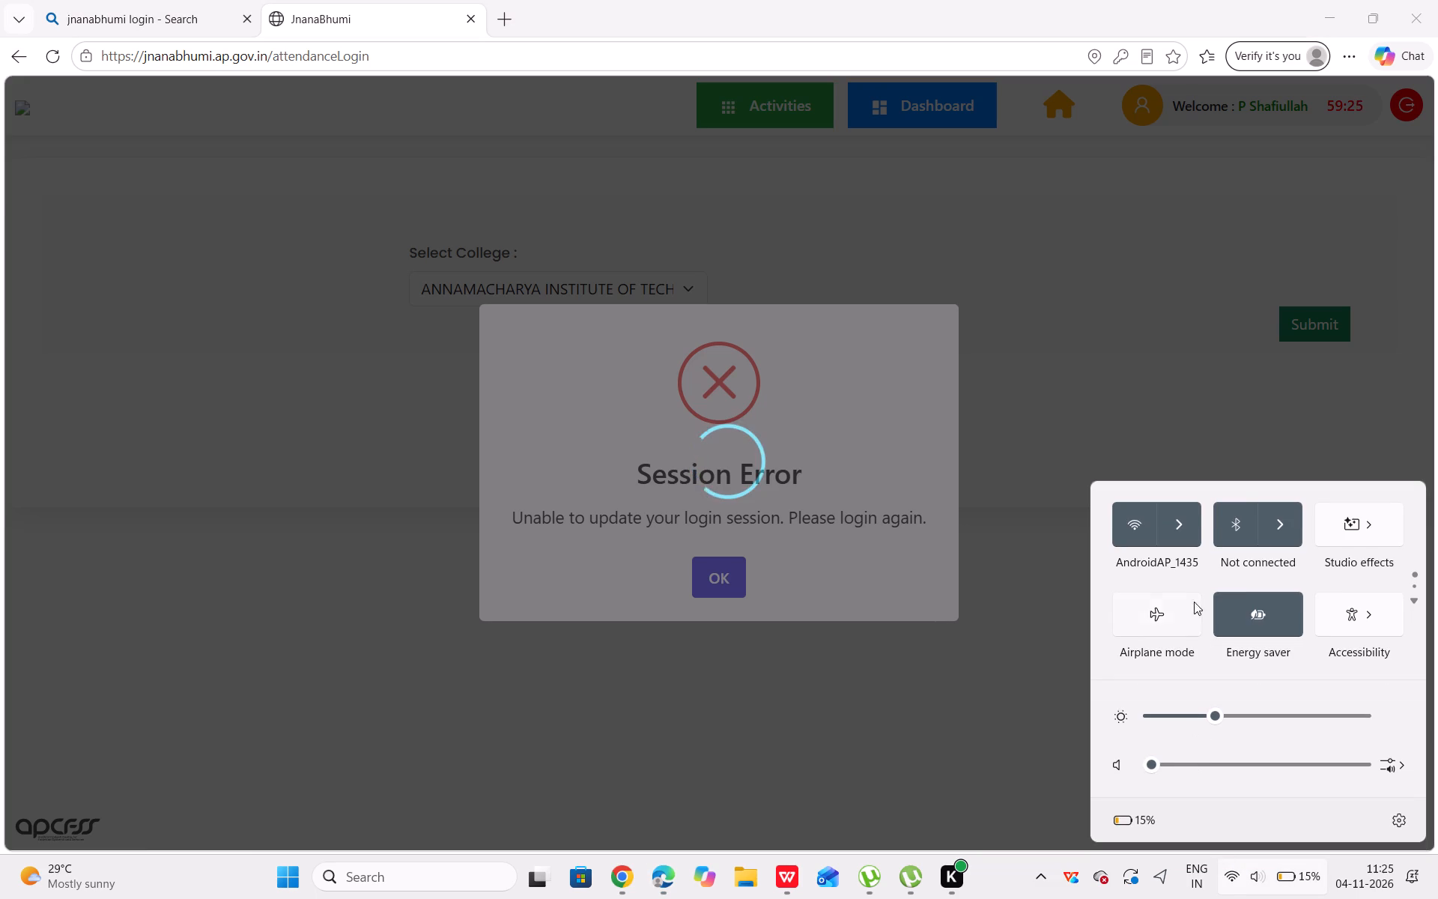
click(732, 569)
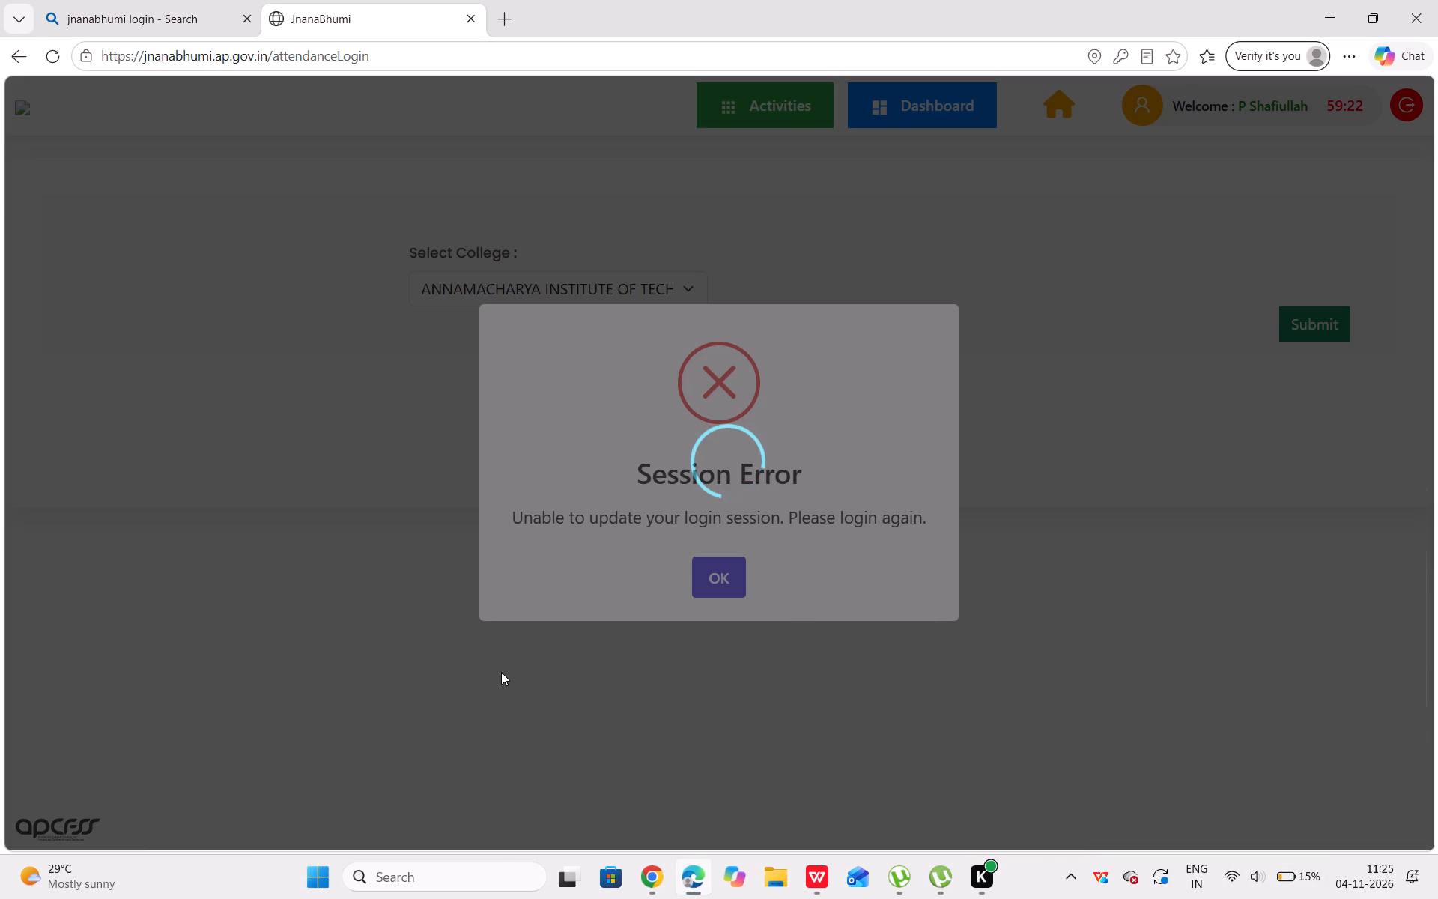
click(501, 672)
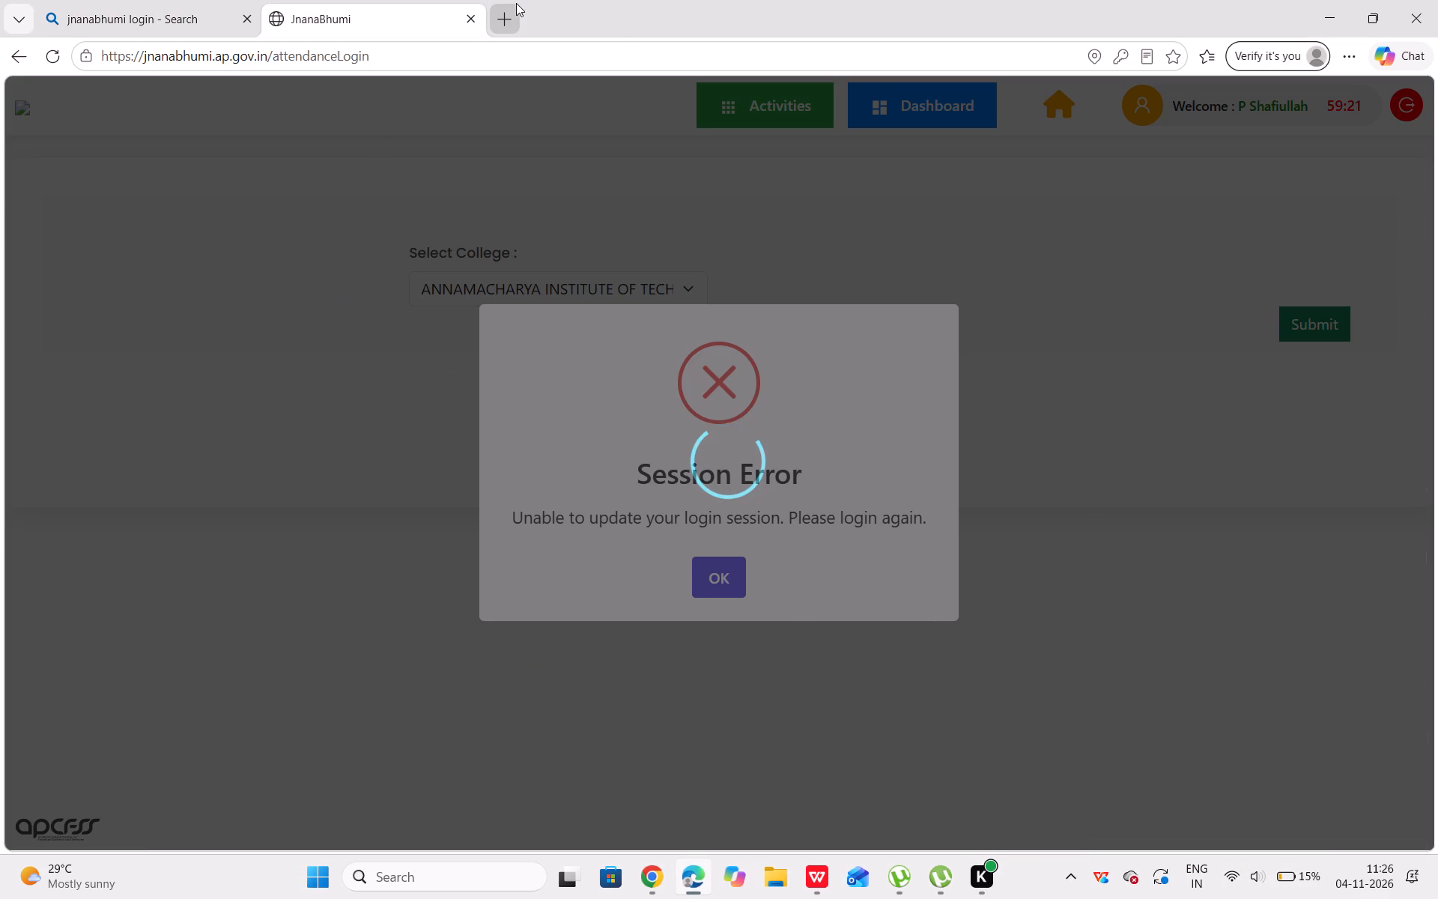
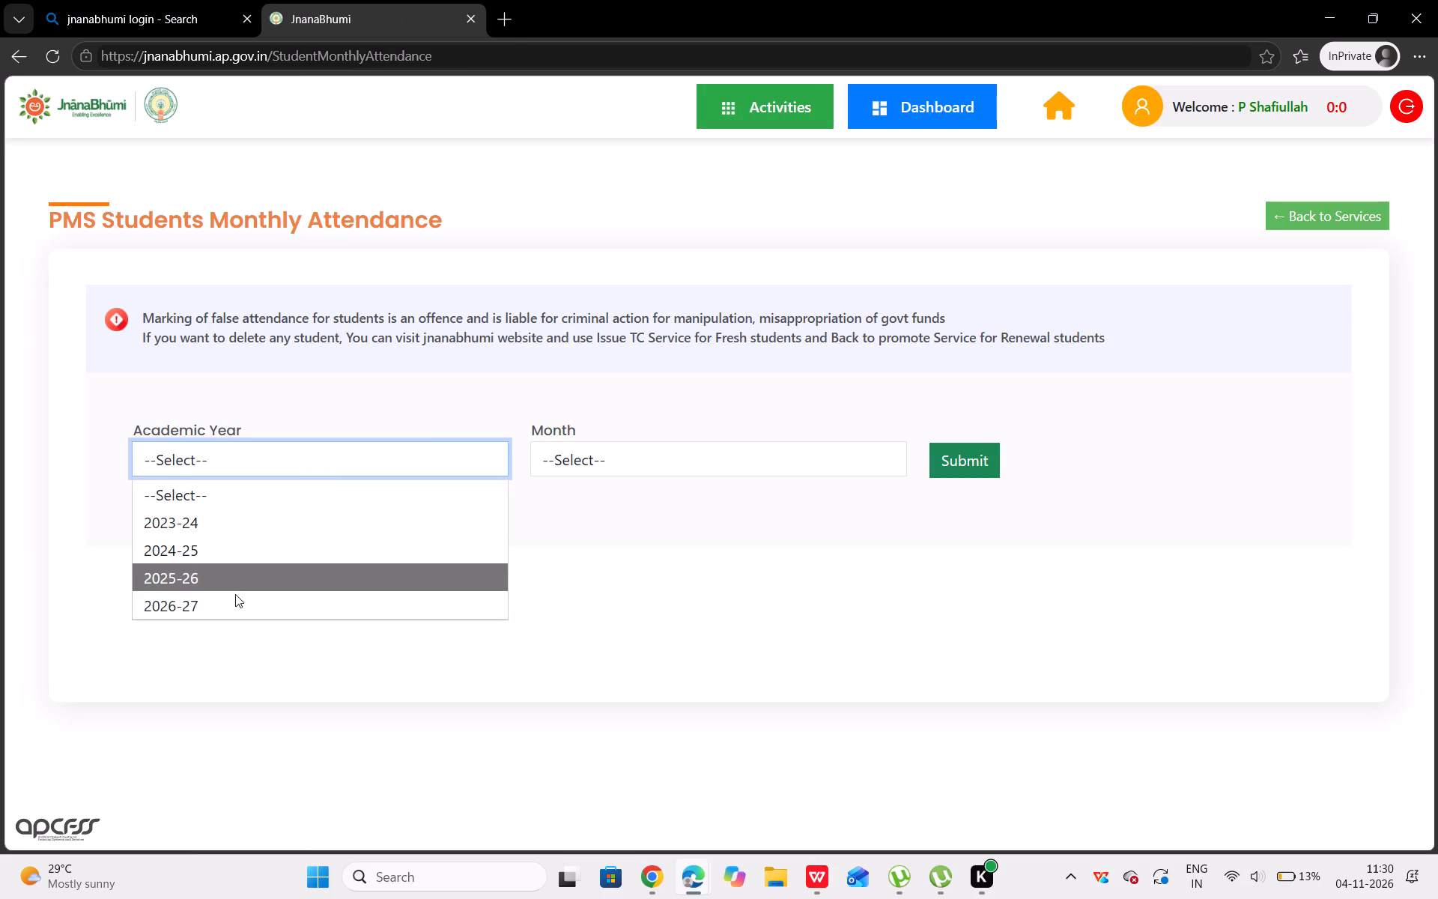
Retrieve the PMS students' monthly attendance for academic year 2026-27 and month October-2026.
click(235, 603)
click(619, 464)
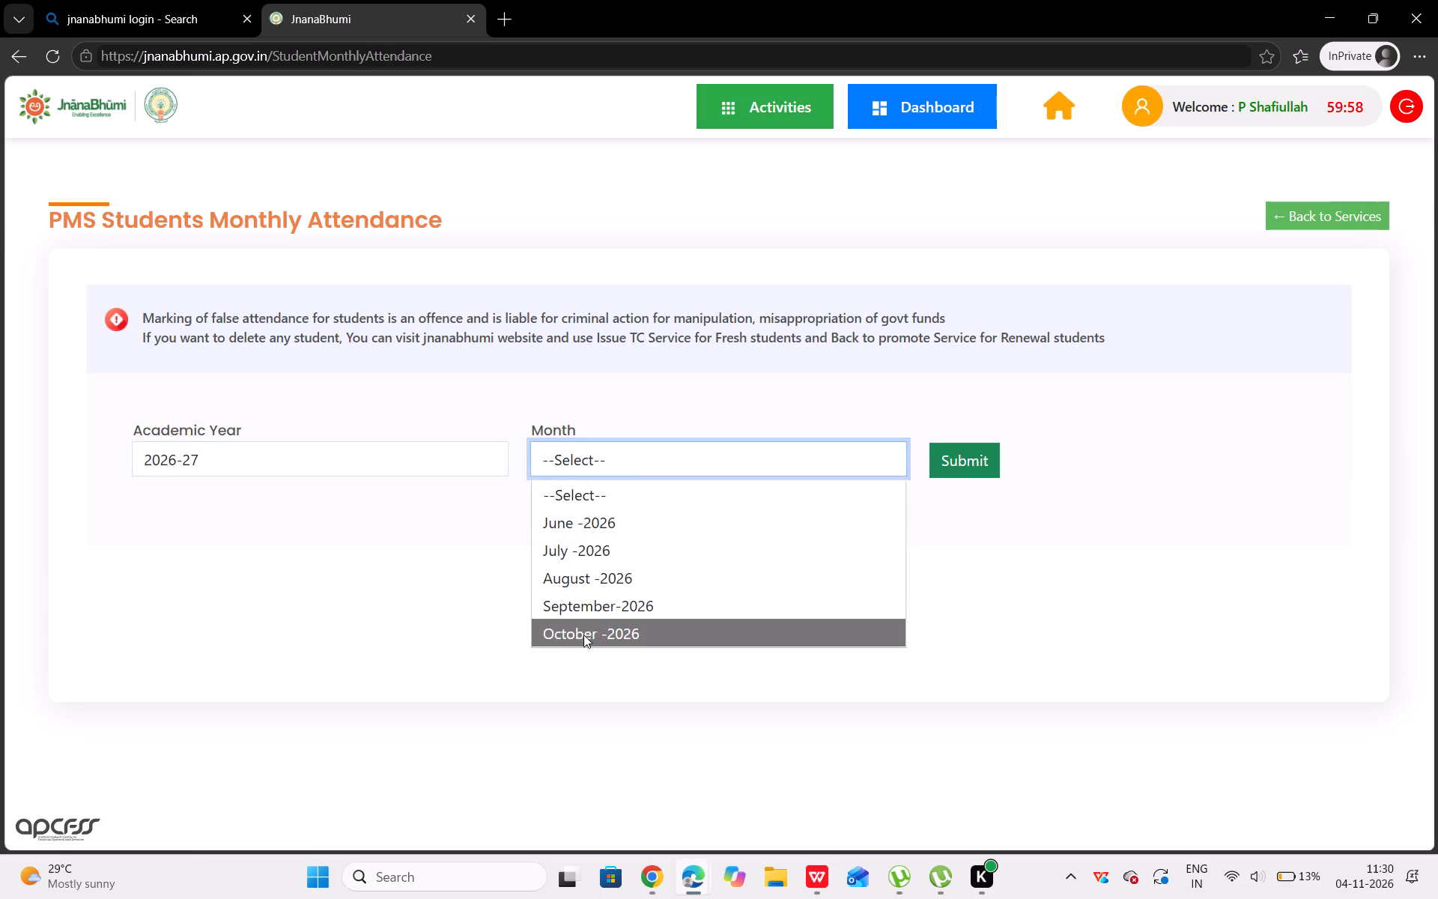
click(586, 637)
click(960, 472)
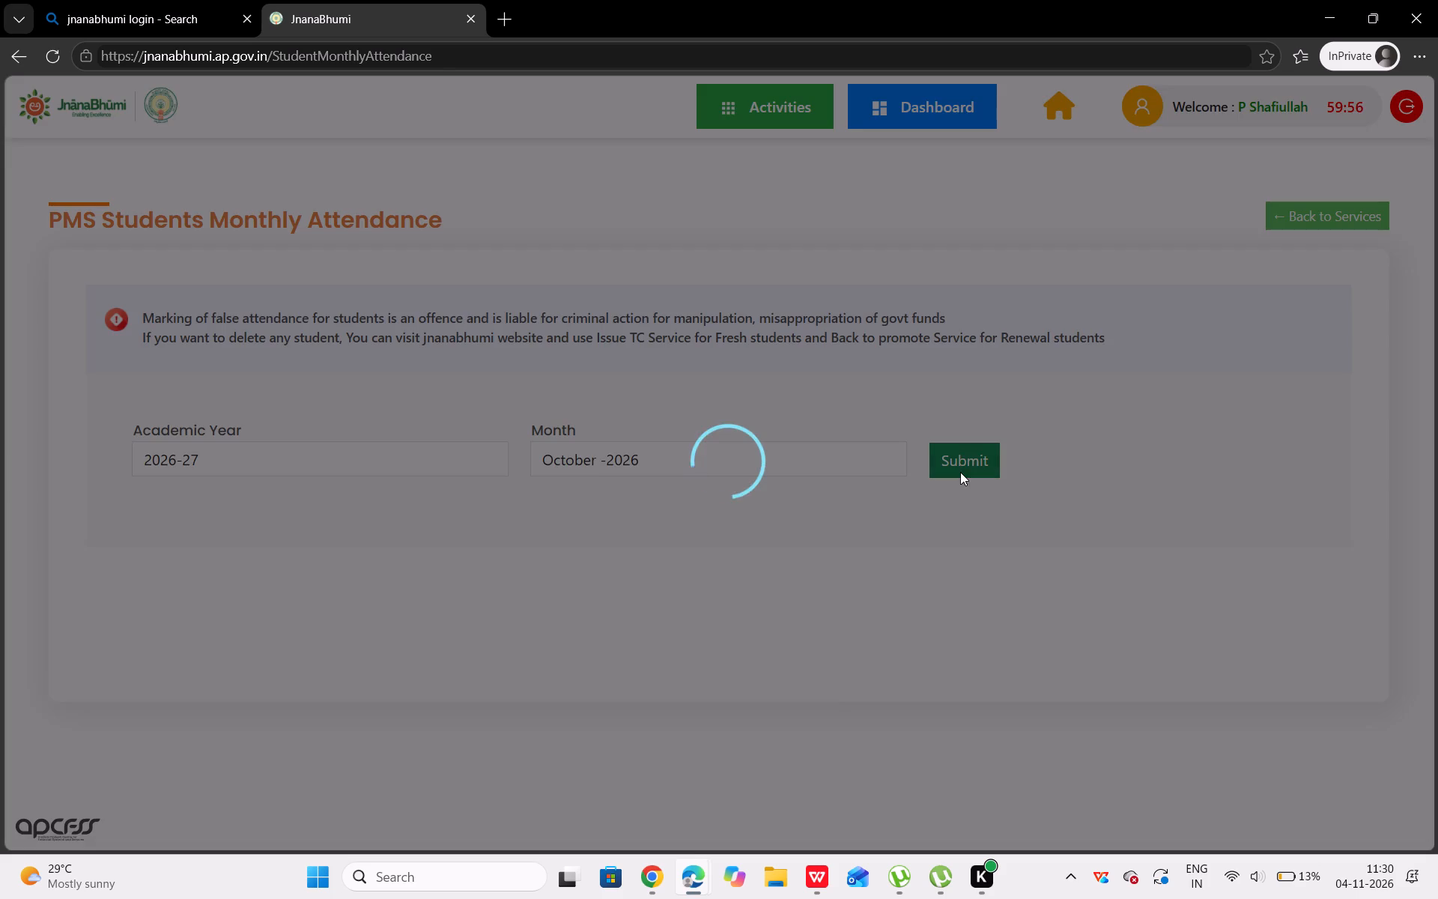
Open the student attendance list for the B TECH (CSE) (Self-Financed) course, year 4, section 1.
scroll(631, 649, down, 4)
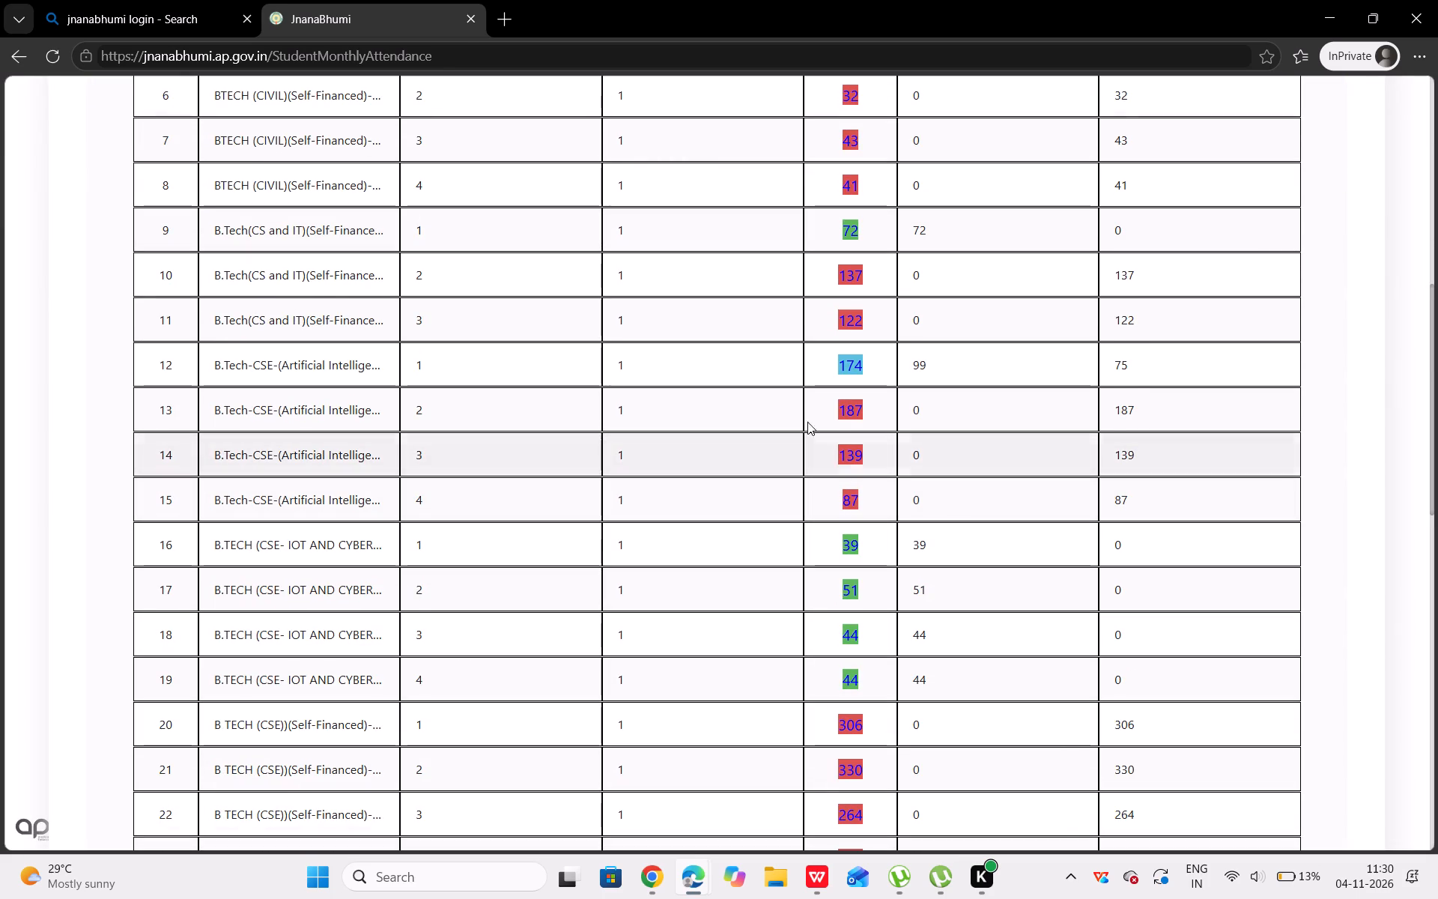
scroll(804, 554, down, 1)
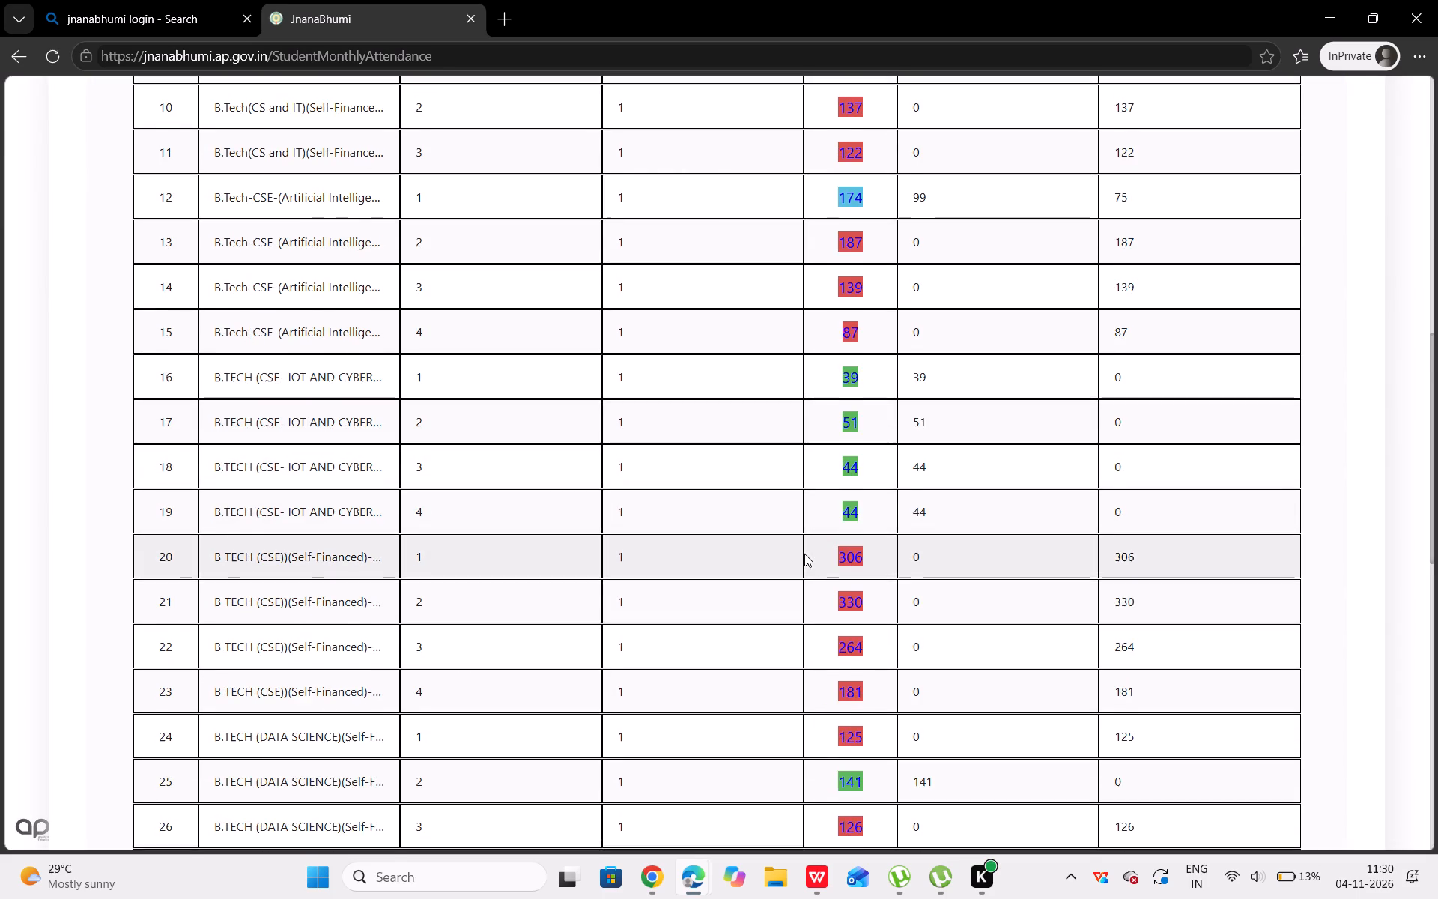
scroll(804, 554, down, 1)
scroll(776, 697, up, 1)
scroll(776, 697, down, 1)
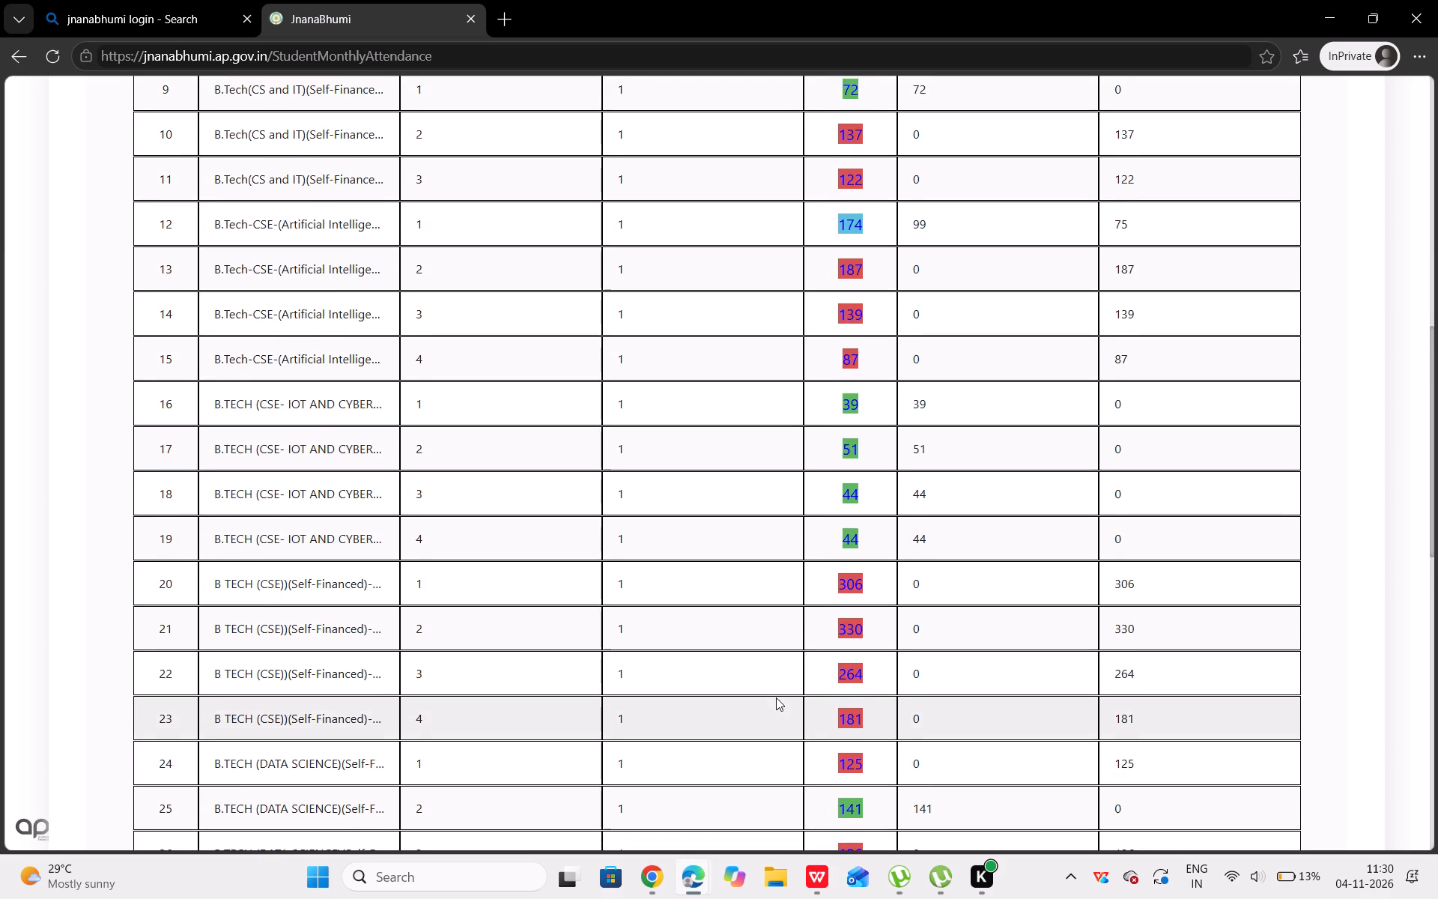
scroll(776, 697, down, 1)
click(849, 503)
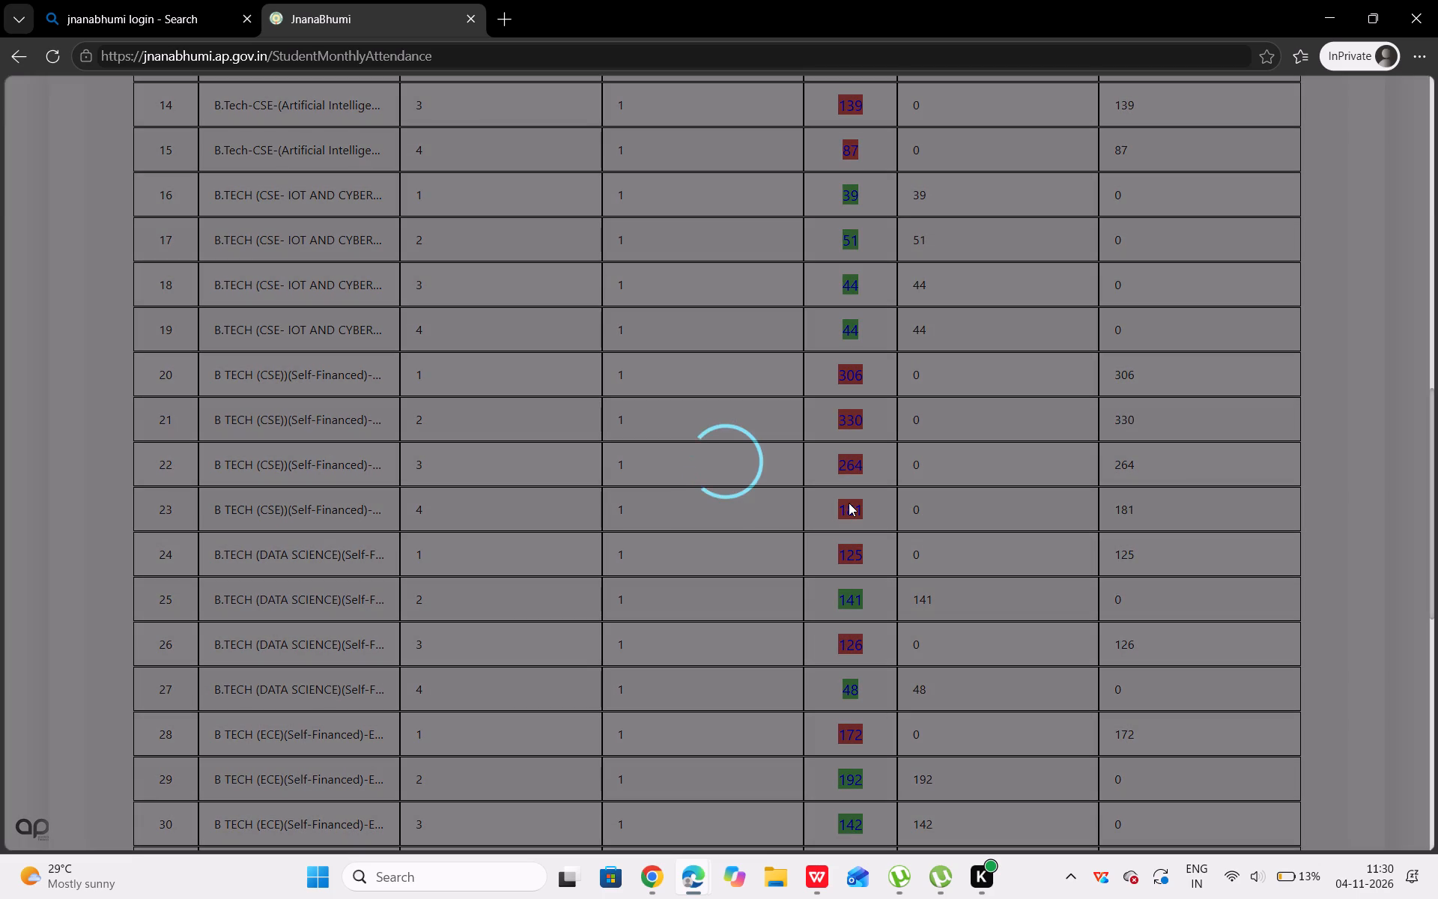
scroll(479, 421, up, 6)
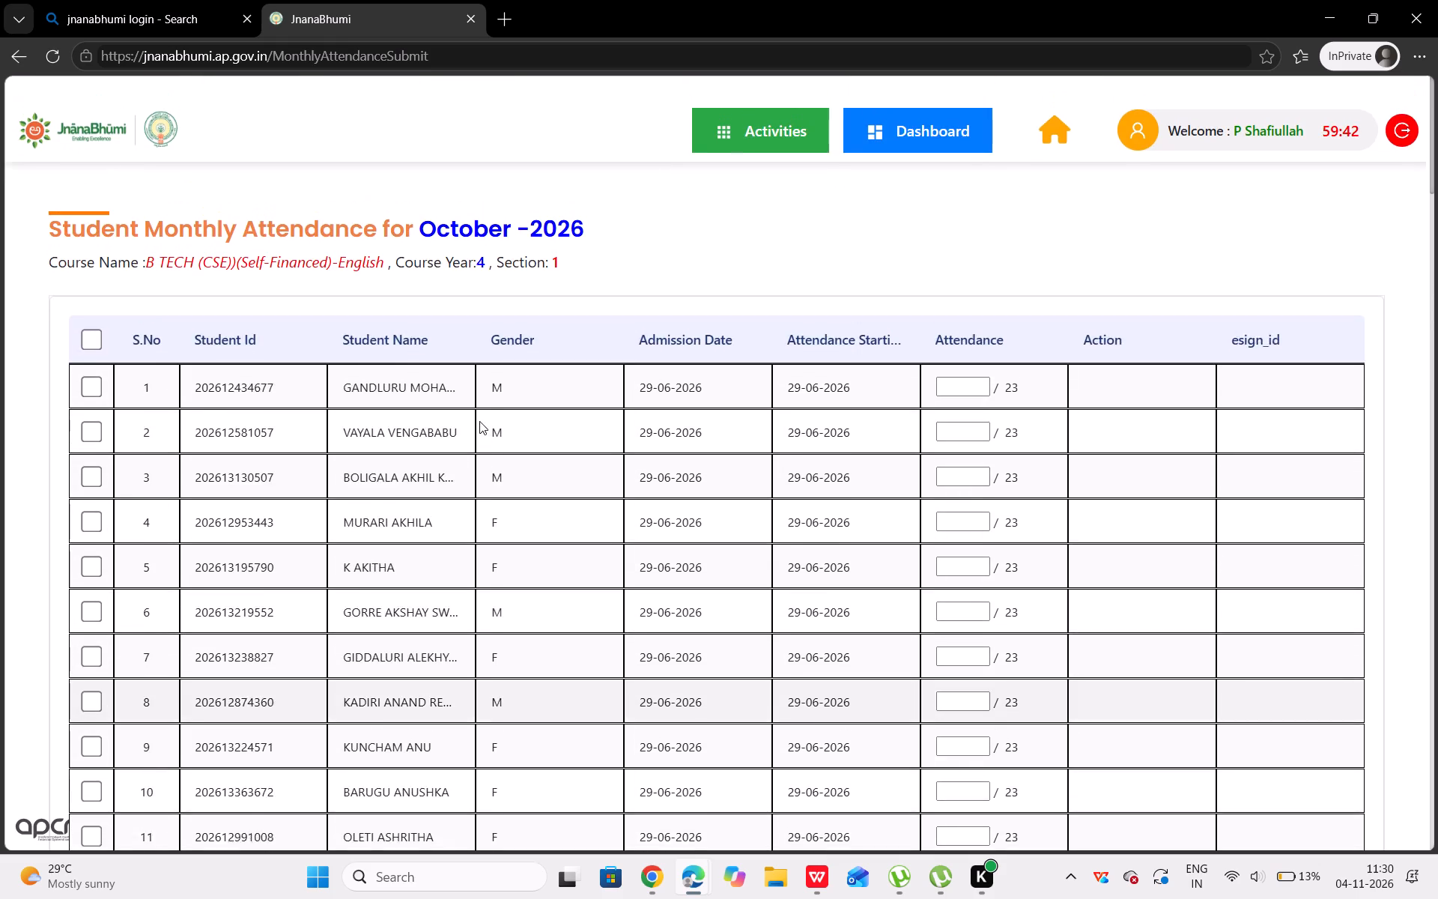
scroll(479, 421, up, 1)
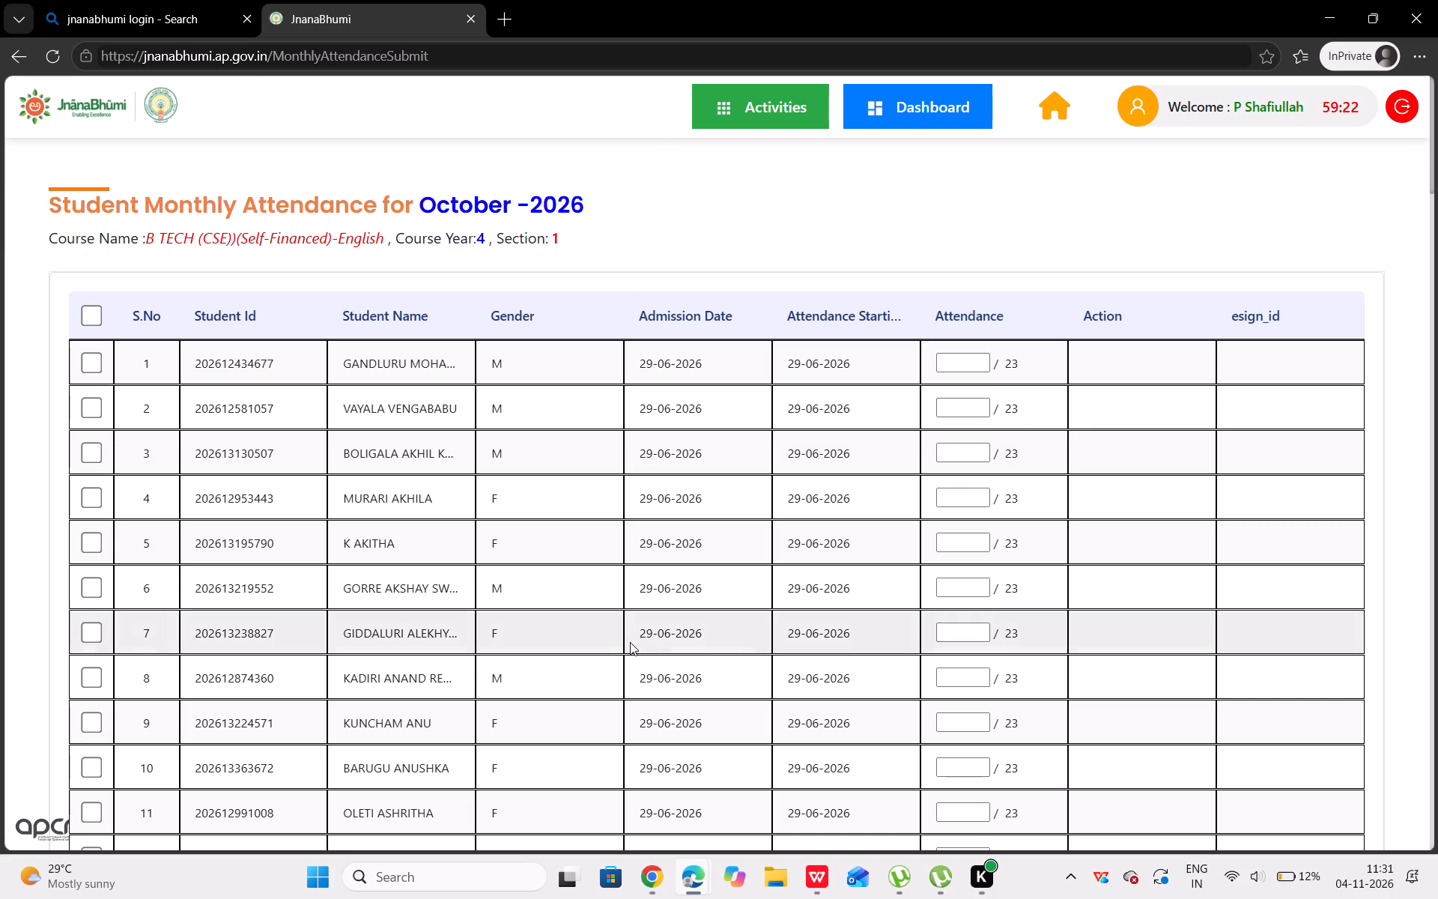
Enter the October attendance for students 1 to 5 as 18, 20, 19, 21 and 22 days.
click(951, 362)
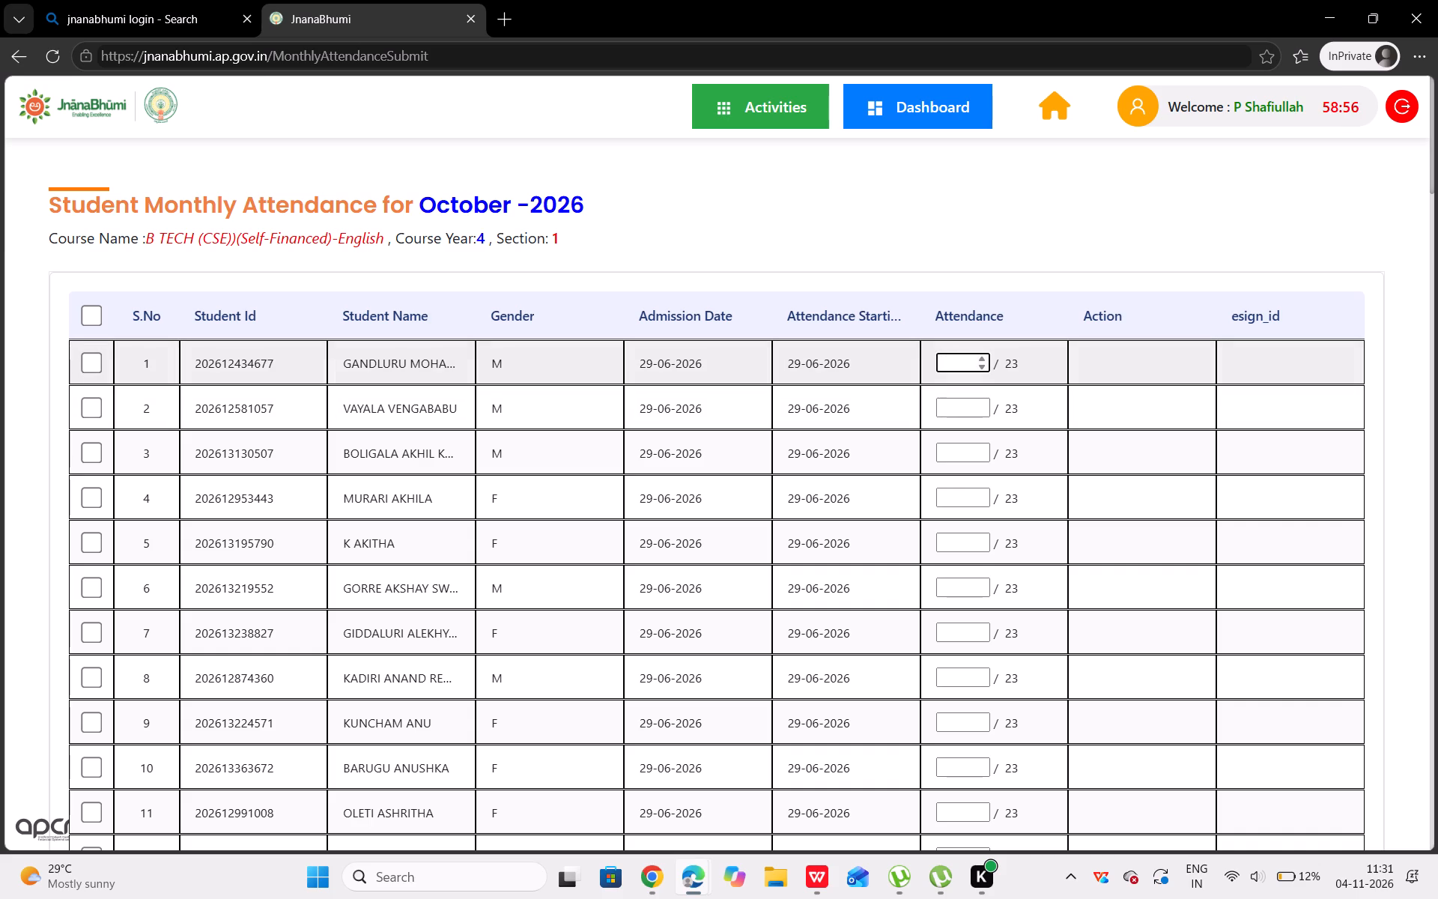
key(1)
key(8)
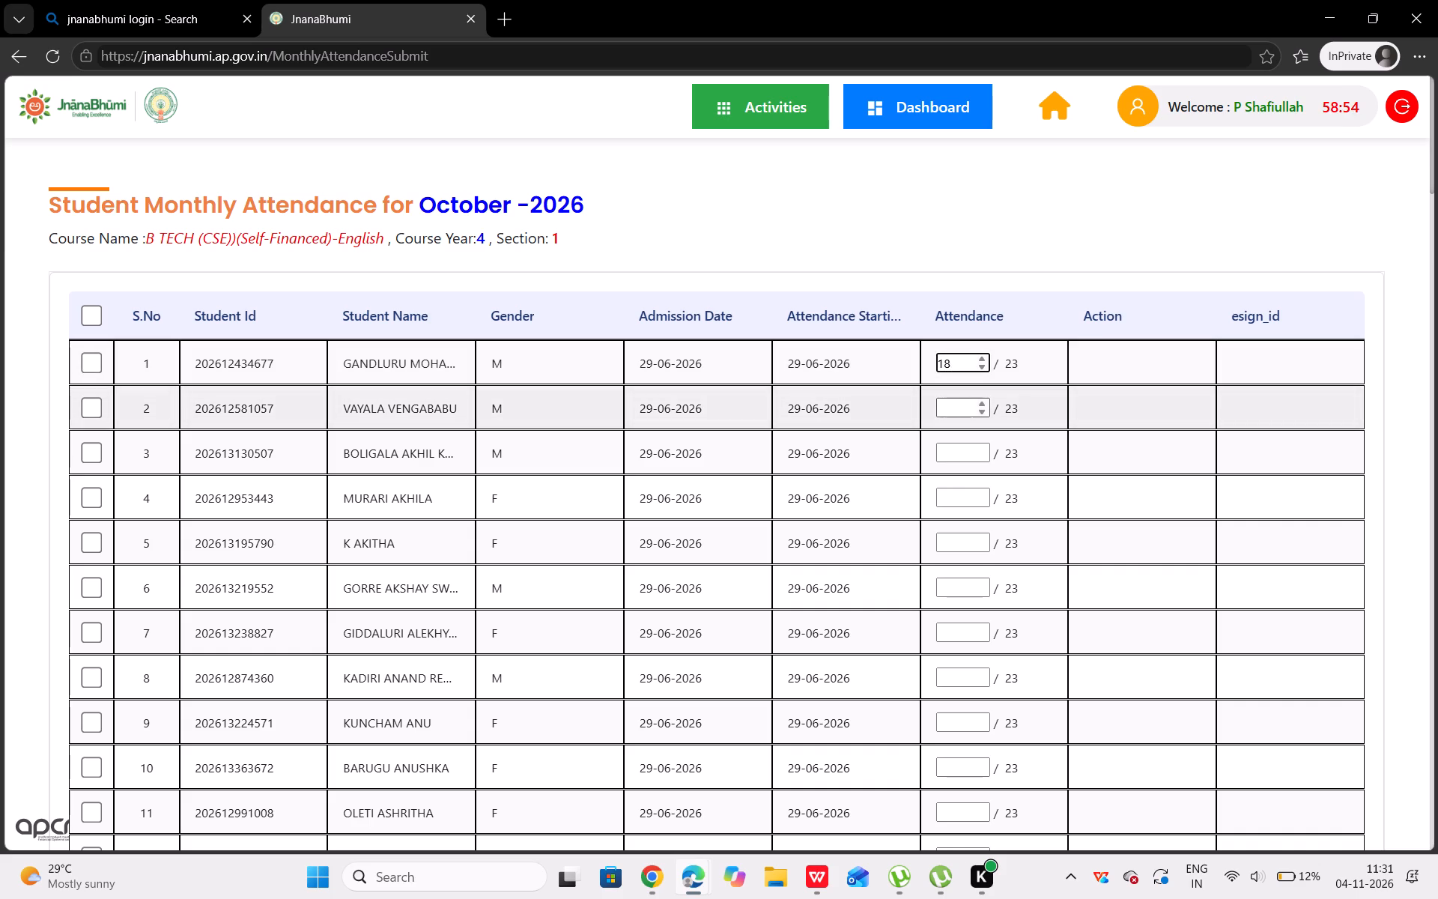
click(956, 400)
text(20)
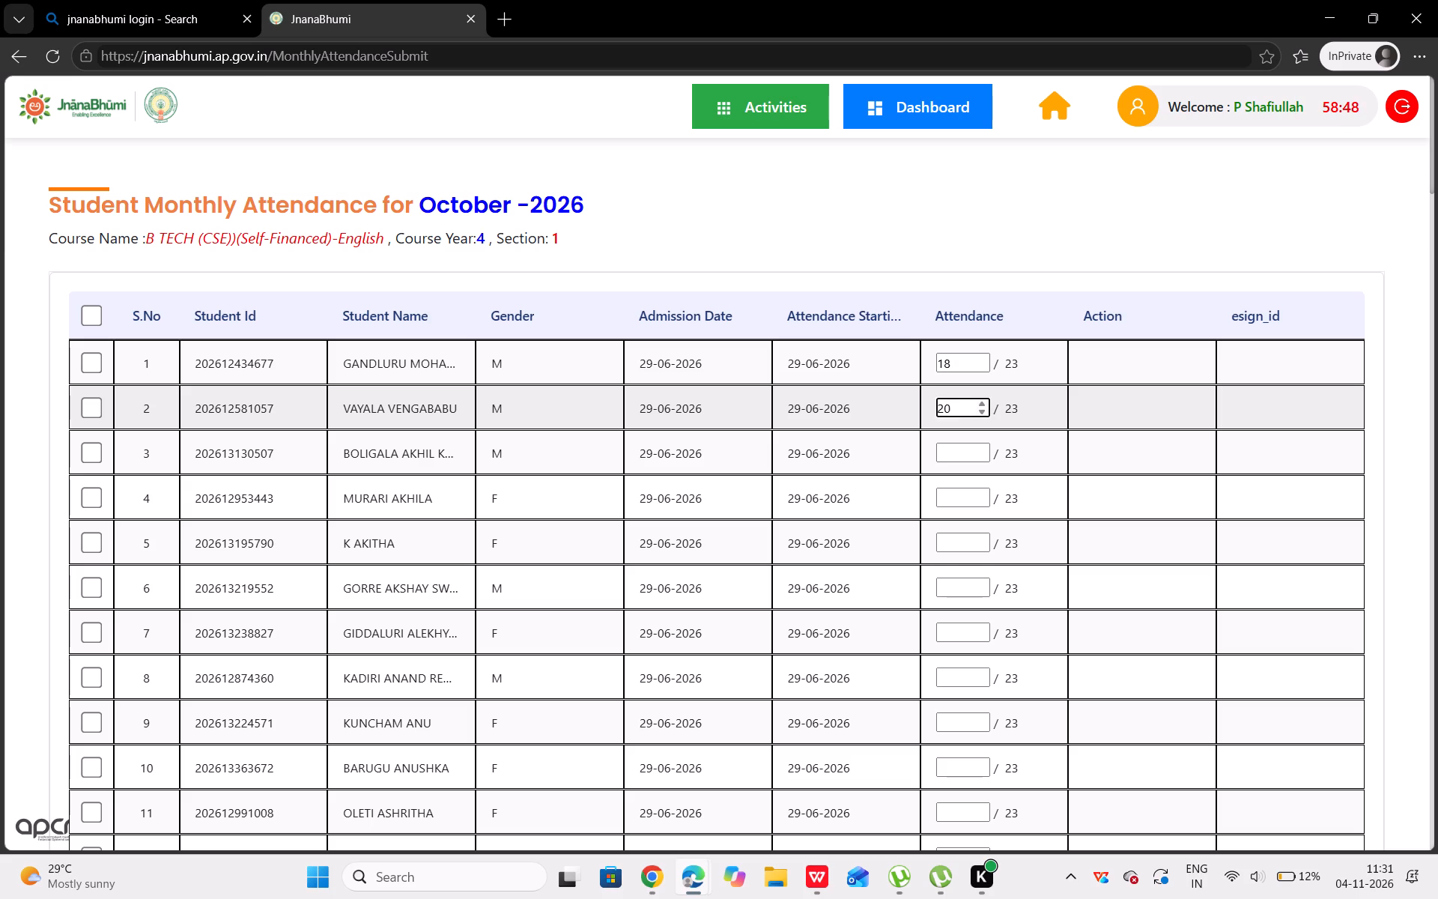
click(968, 450)
text(19)
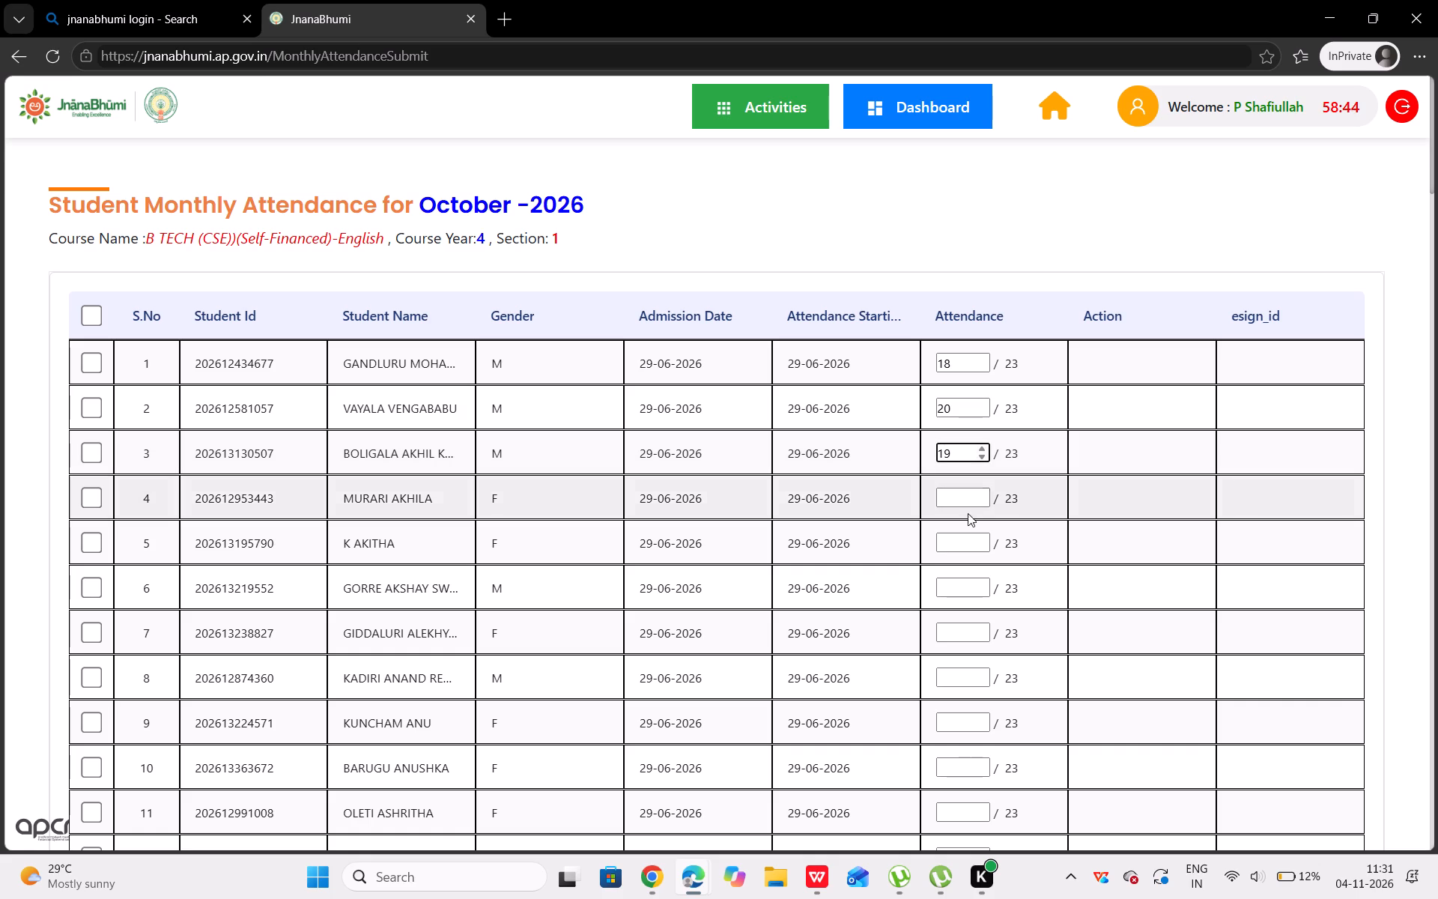
click(964, 495)
text(21)
click(949, 543)
text(22)
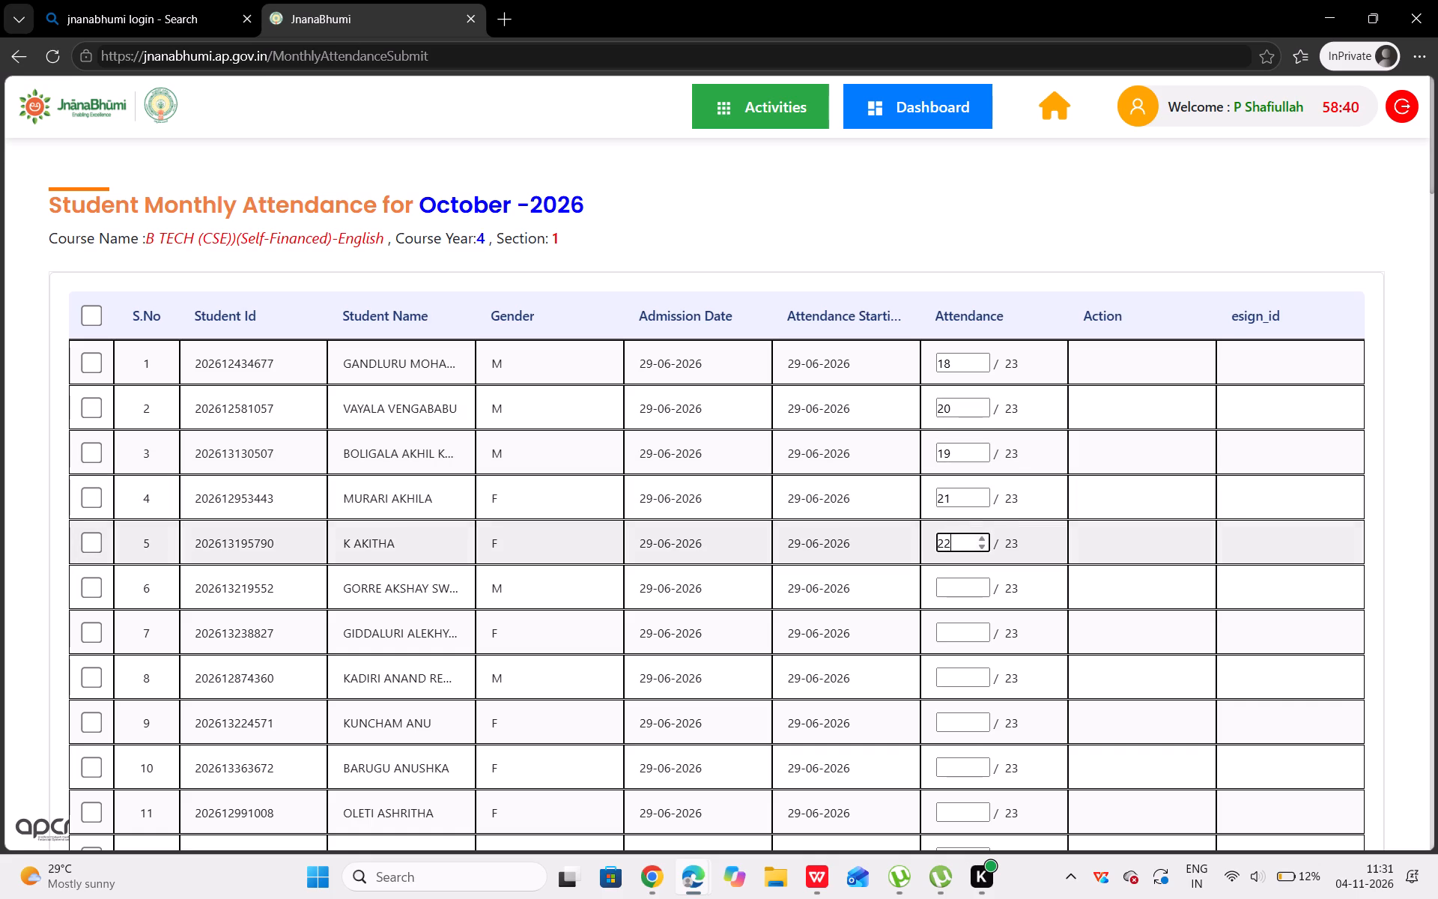
Enter the October attendance for students 6 to 10 as 18, 20, 19, 22 and 20 days.
click(949, 584)
text(18)
click(949, 629)
text(20)
click(956, 672)
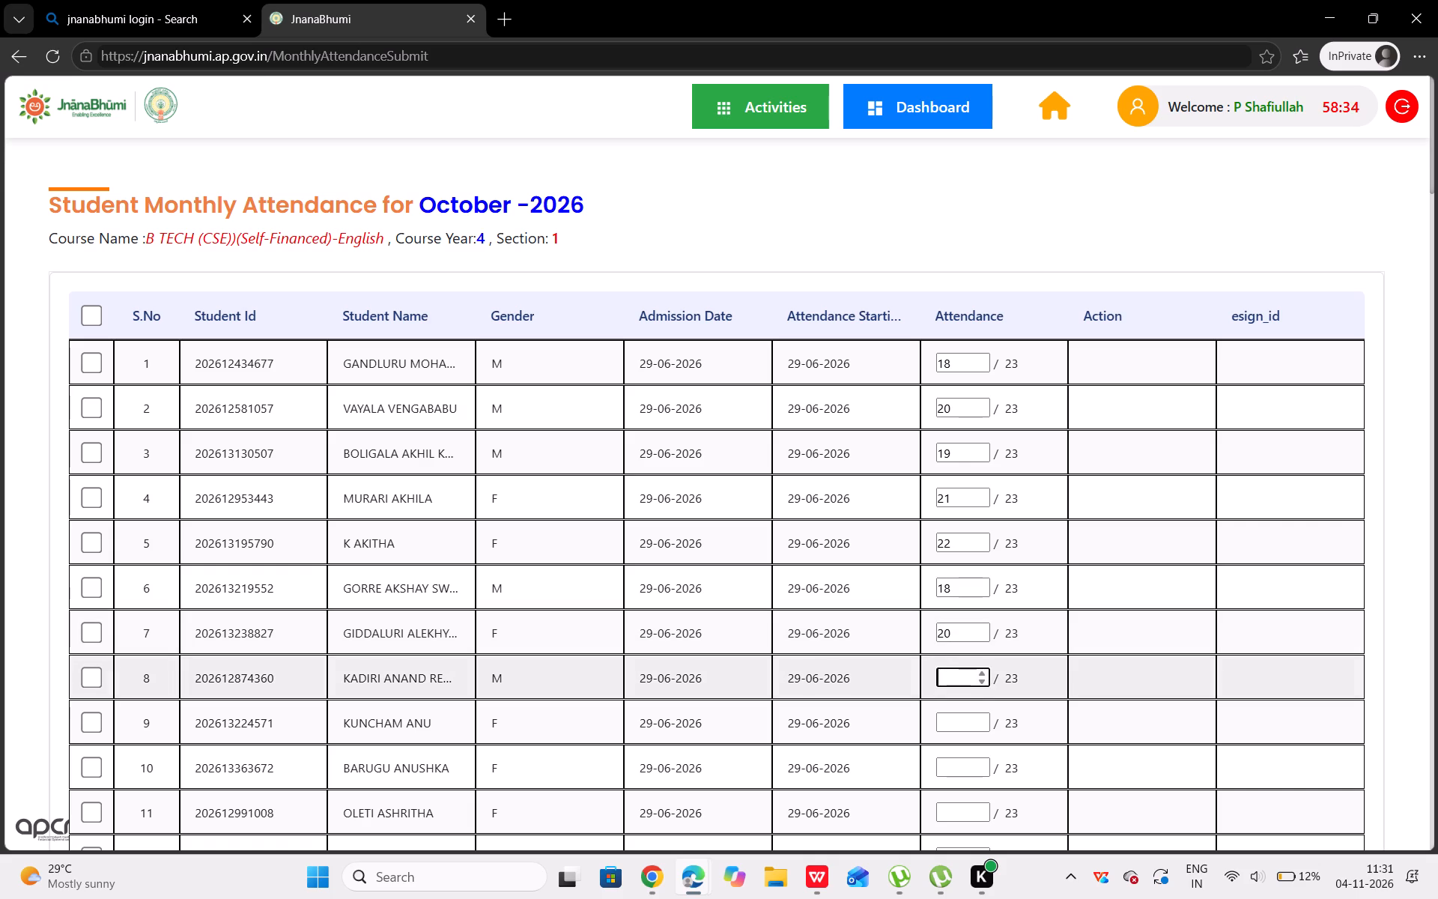
text(19)
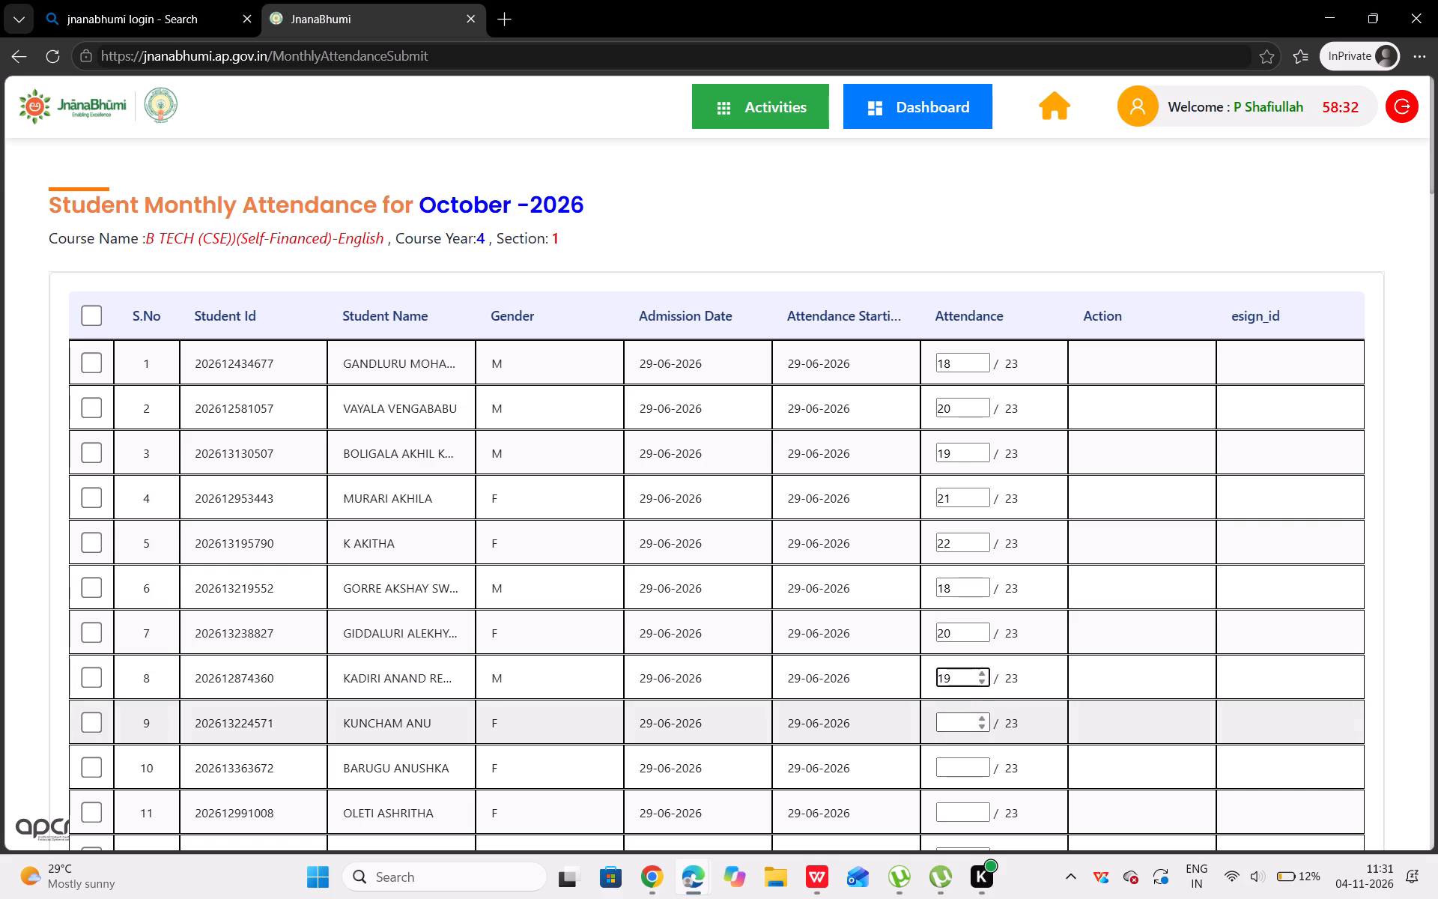
click(956, 722)
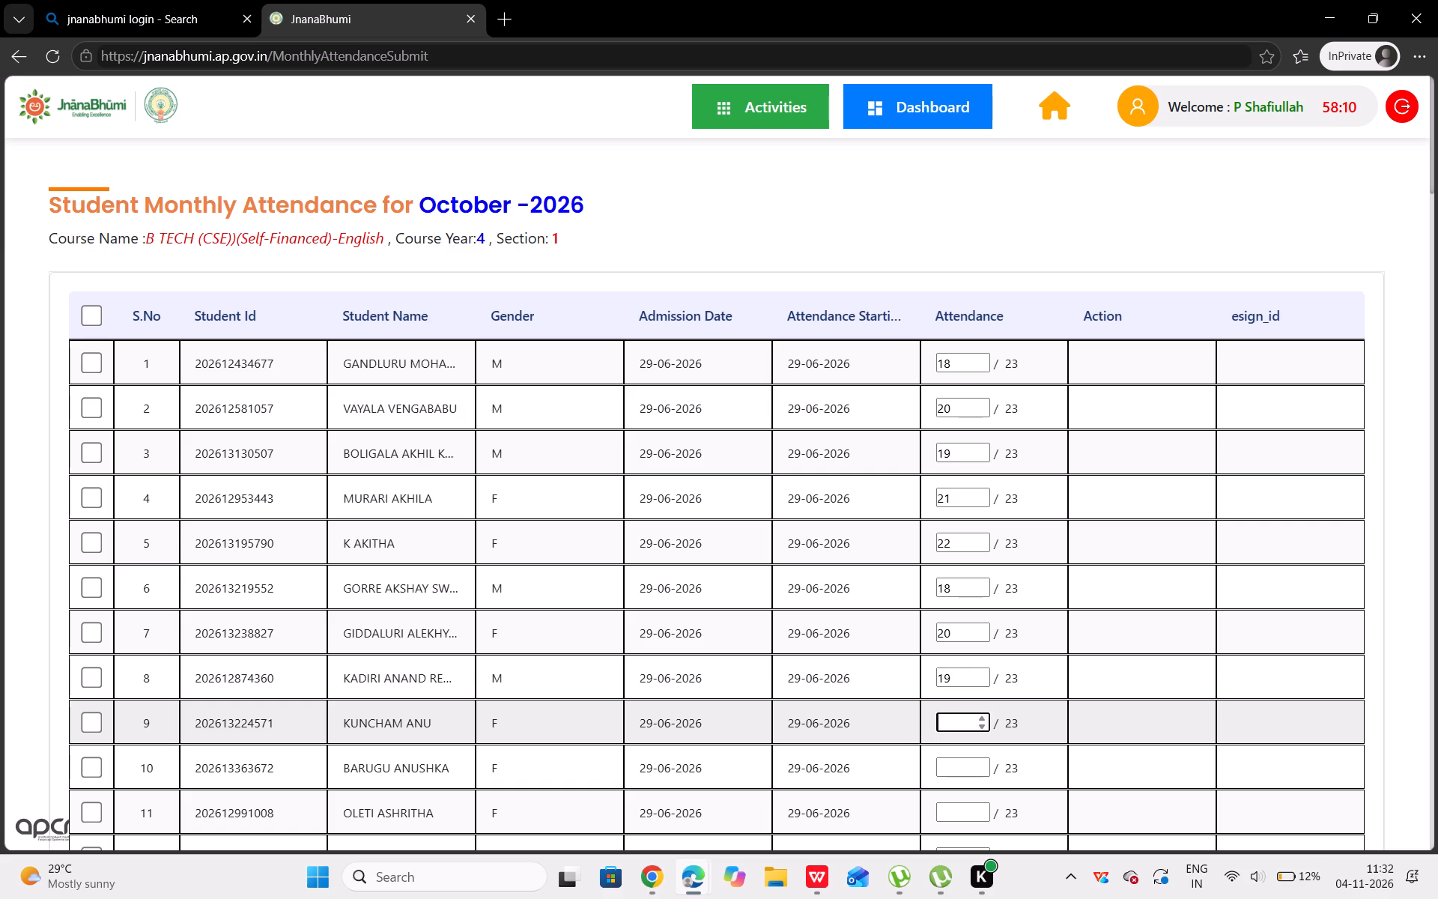
text(22)
click(950, 760)
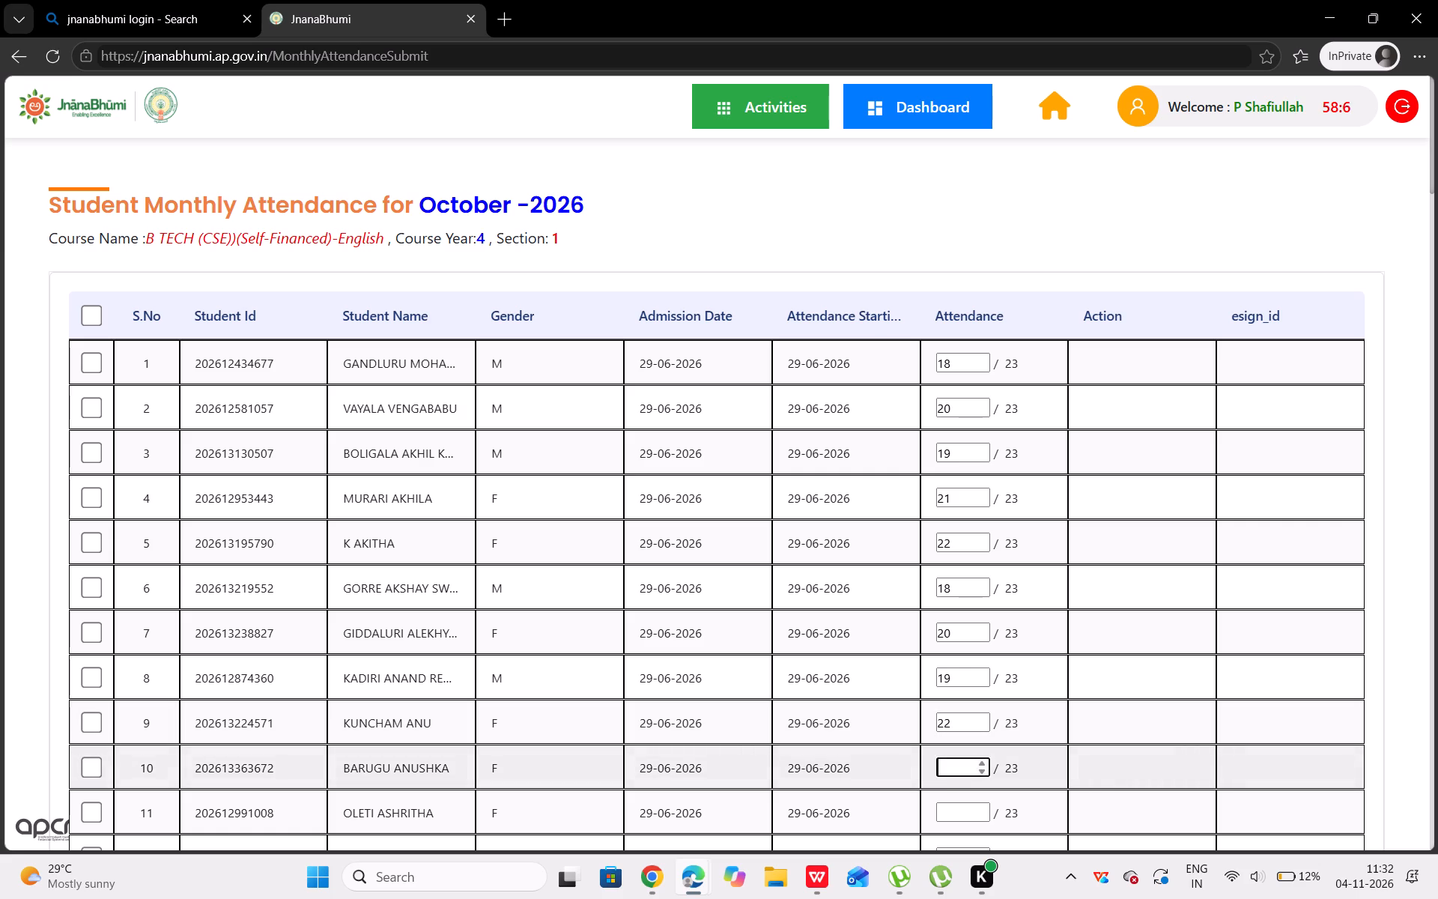
text(20)
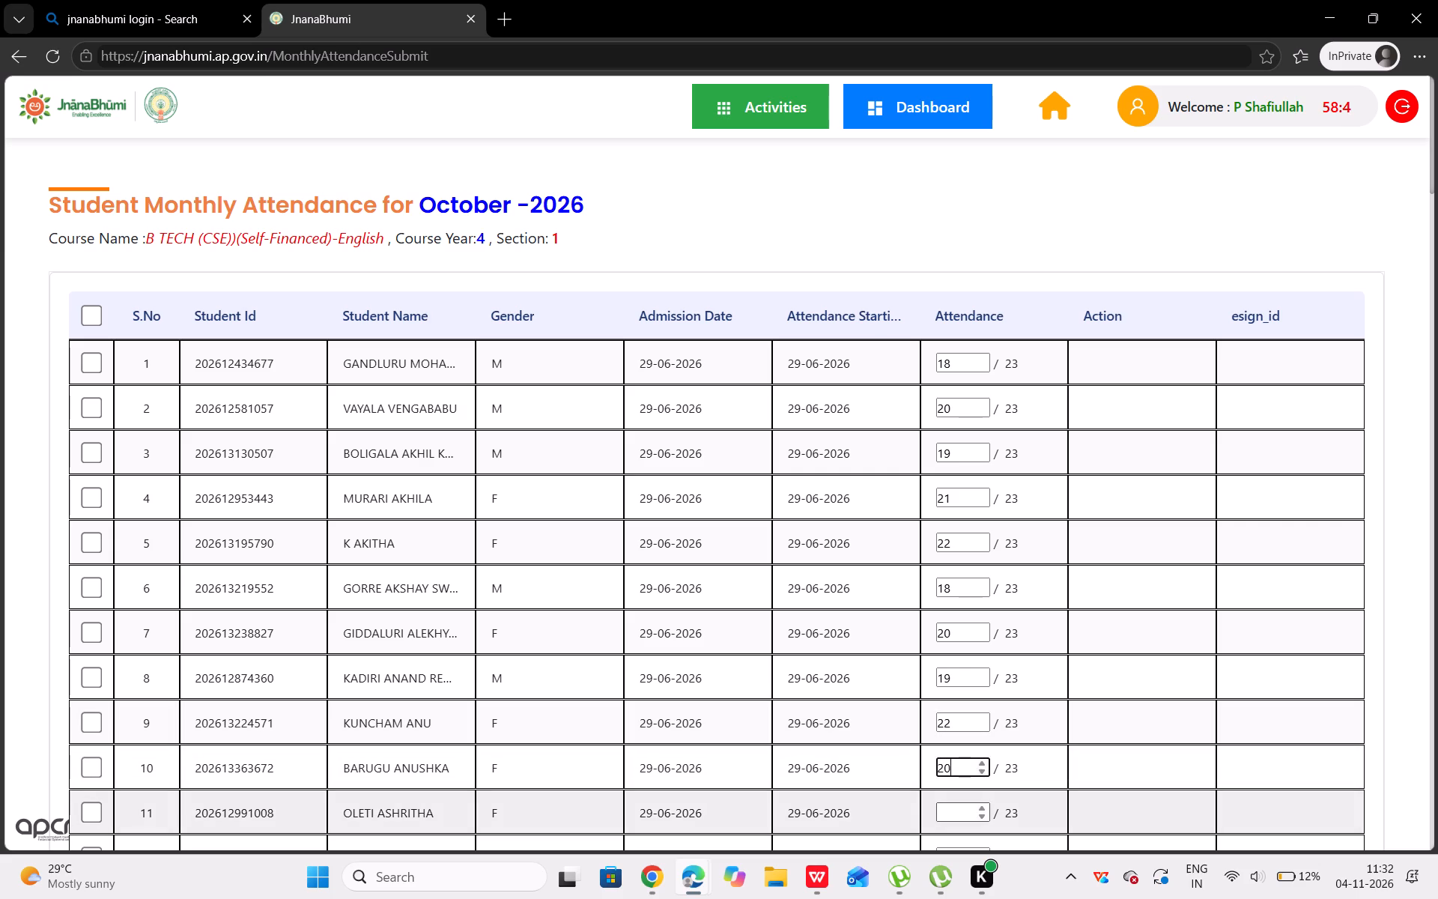
Enter the October attendance for students 11 to 14 as 19, 21, 23 and 19 days.
click(952, 806)
scroll(952, 806, down, 1)
key(BackSpace)
scroll(789, 643, down, 2)
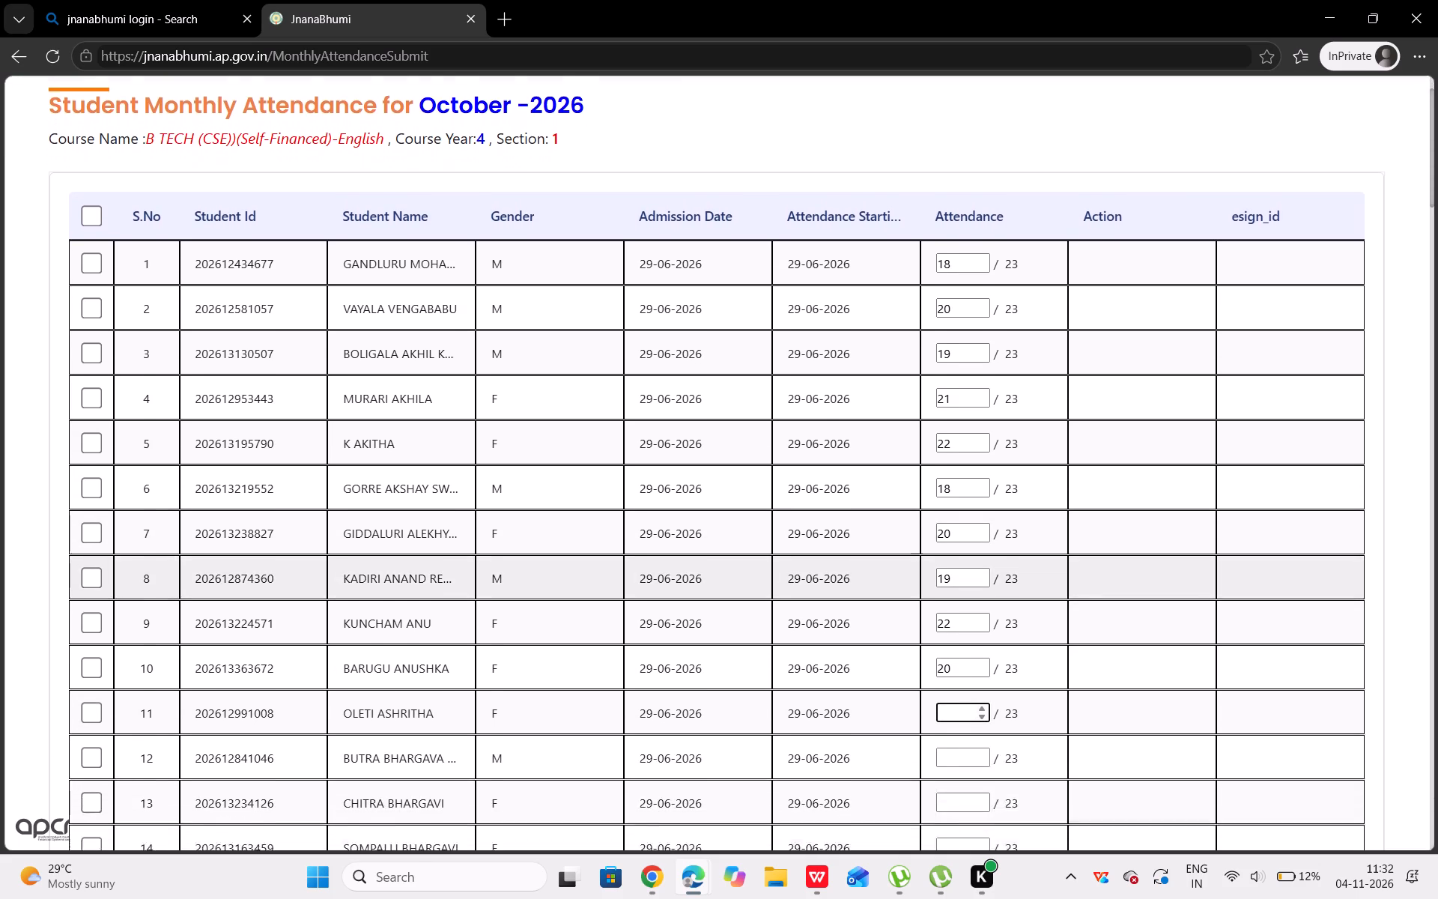
scroll(789, 643, down, 1)
click(951, 663)
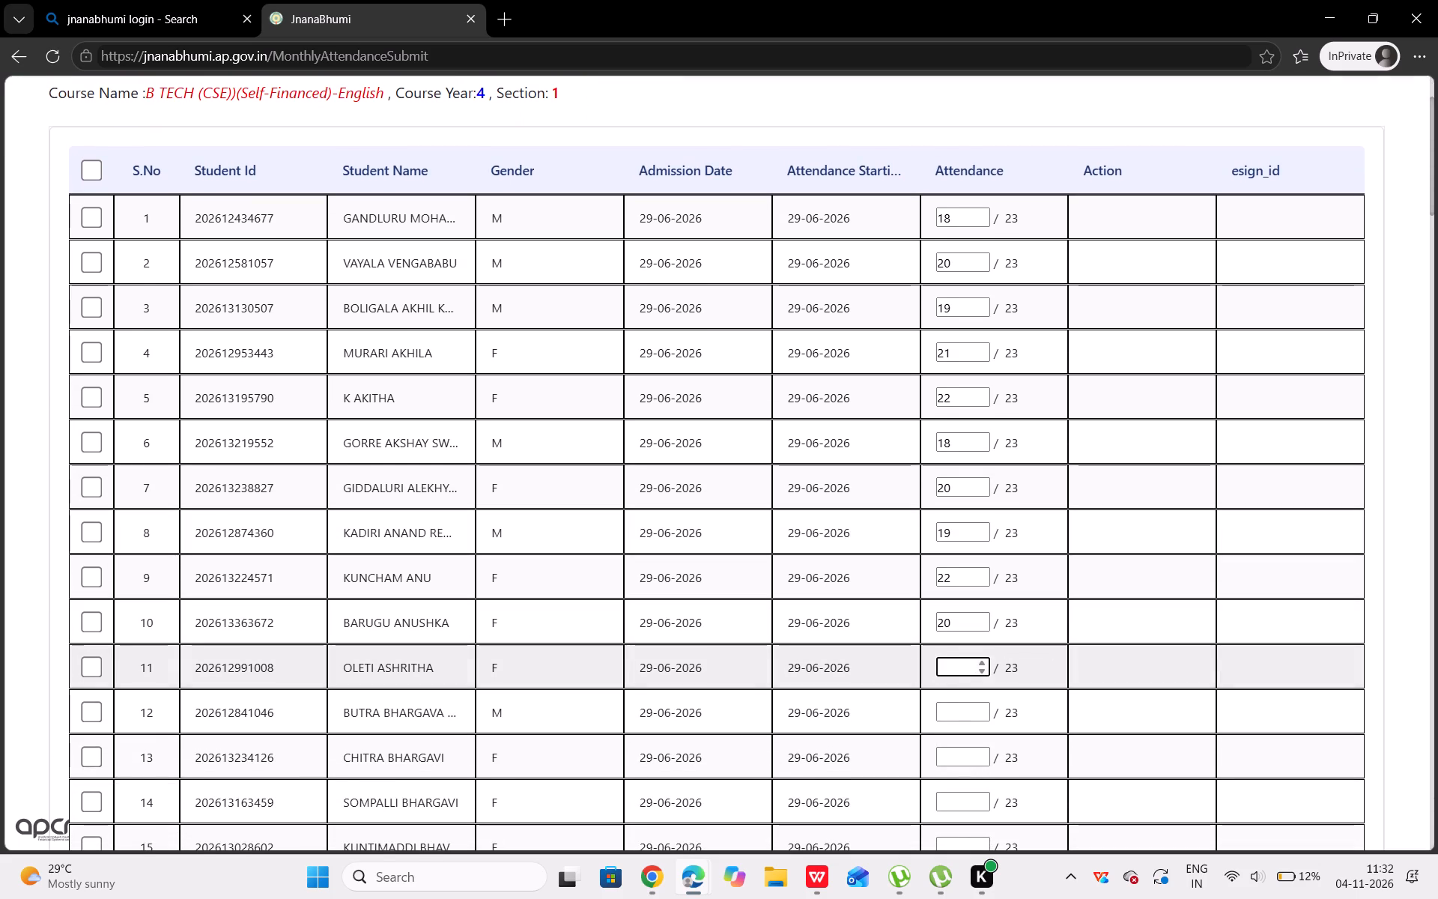
text(19)
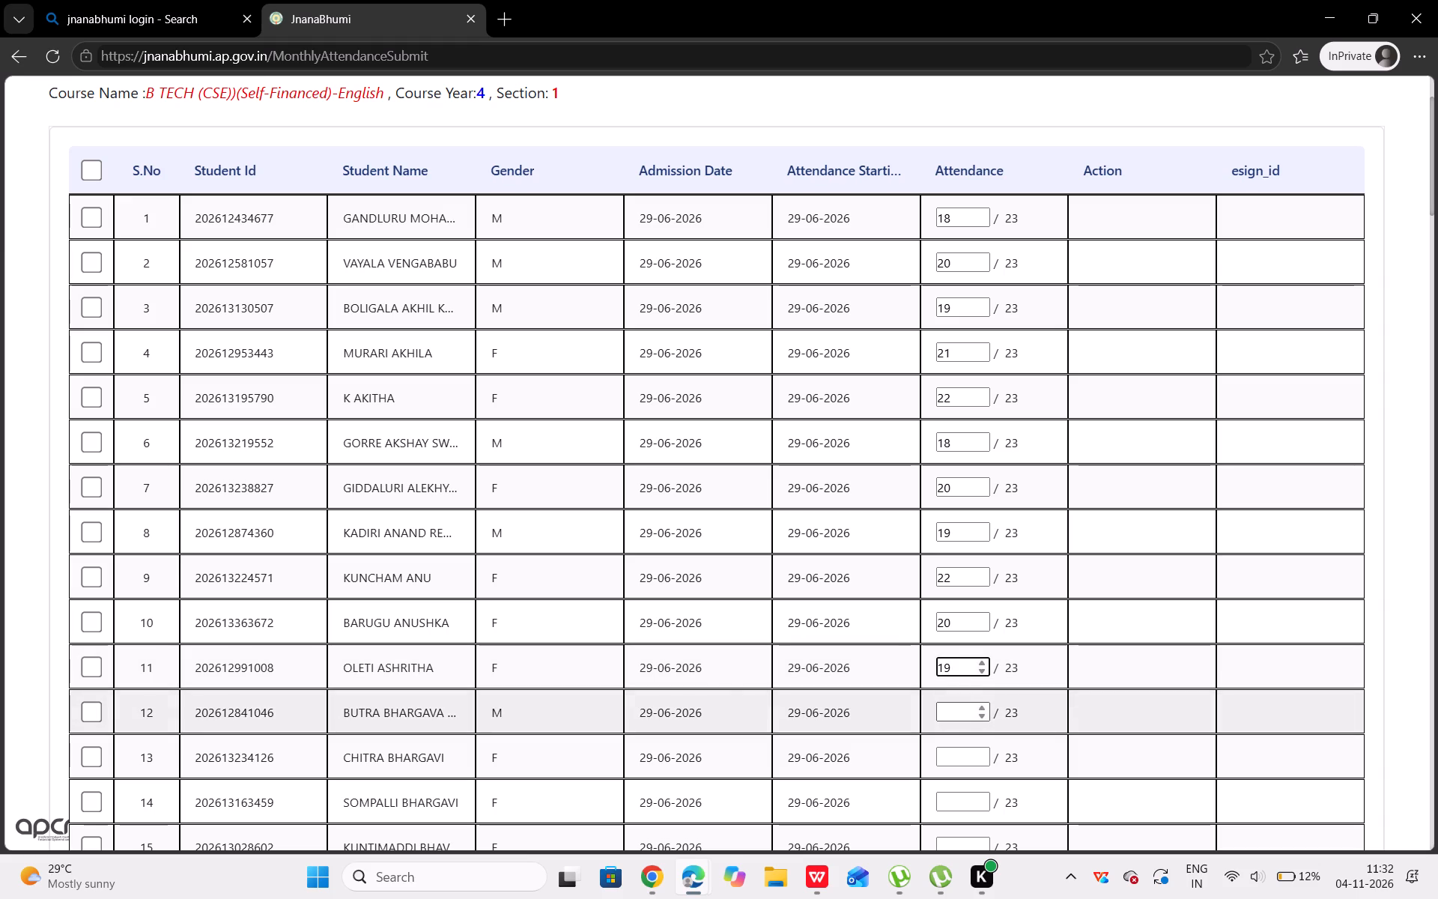
click(956, 713)
text(20)
key(BackSpace)
key(1)
click(950, 765)
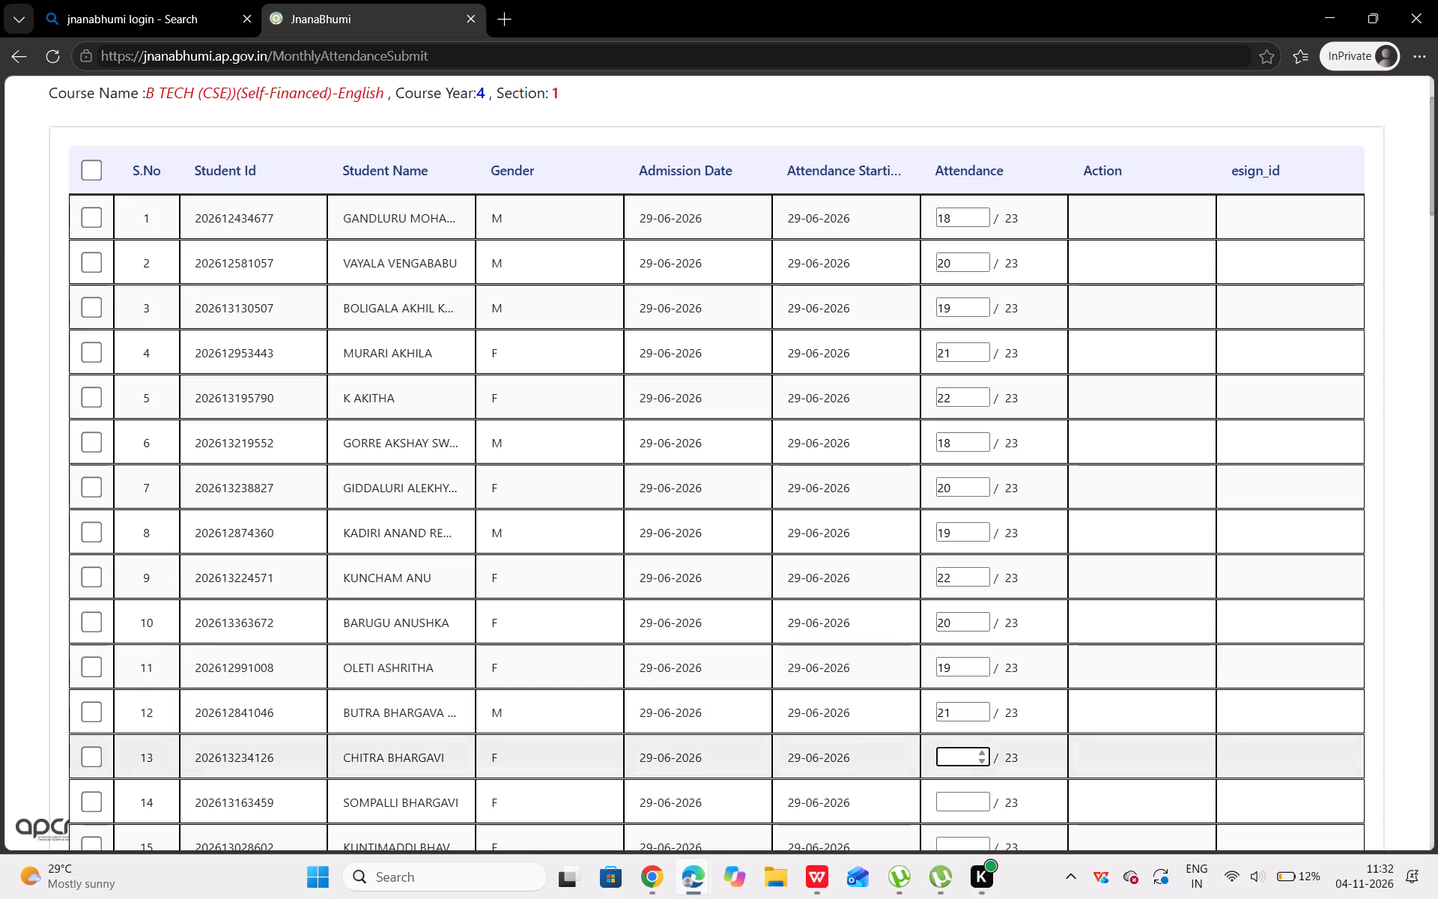
key(2)
key(3)
click(950, 797)
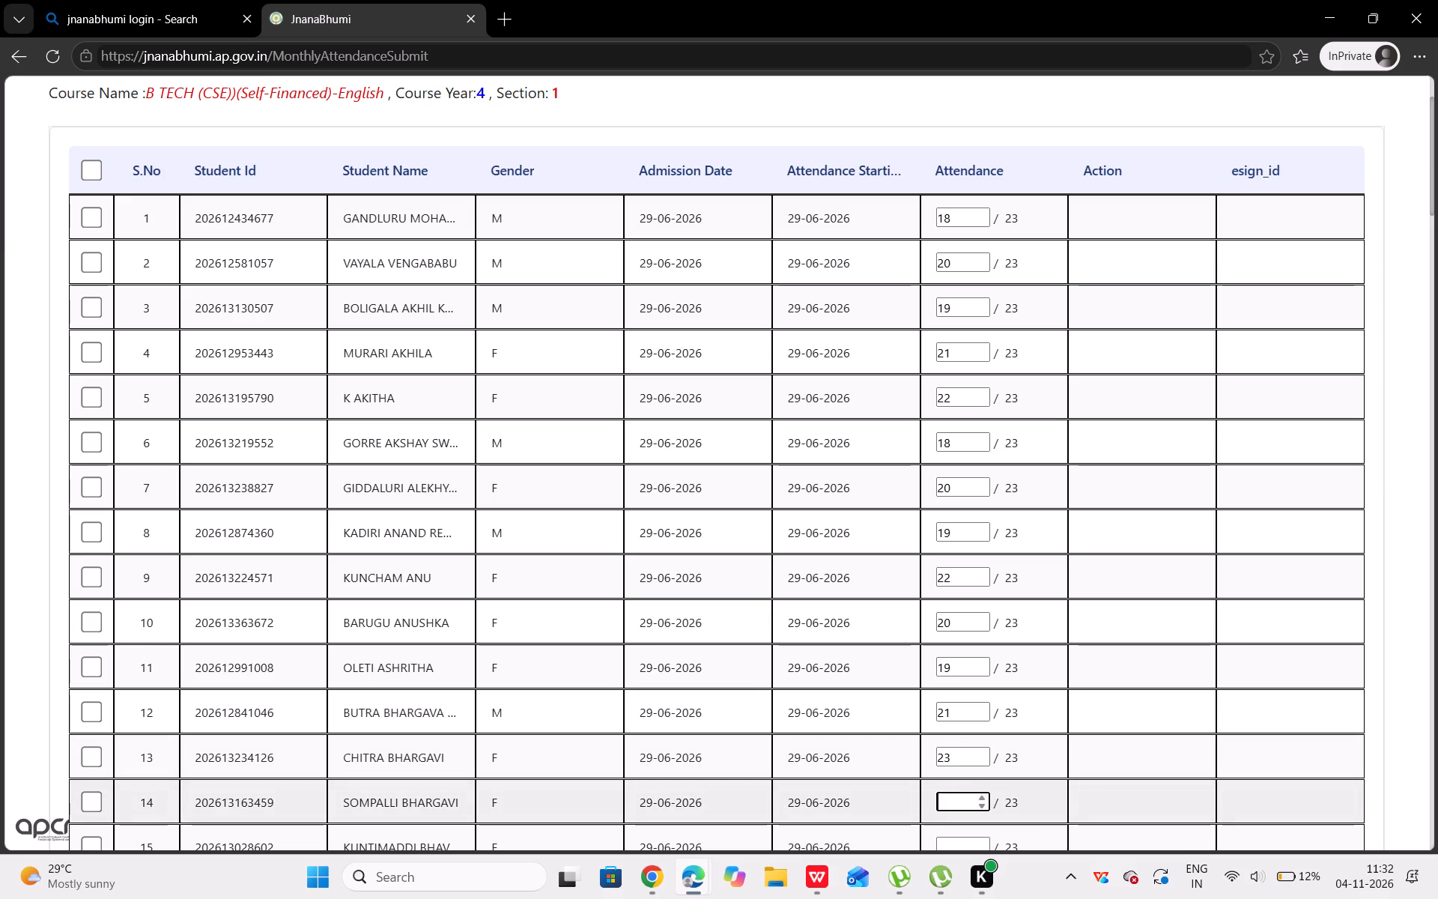
text(19)
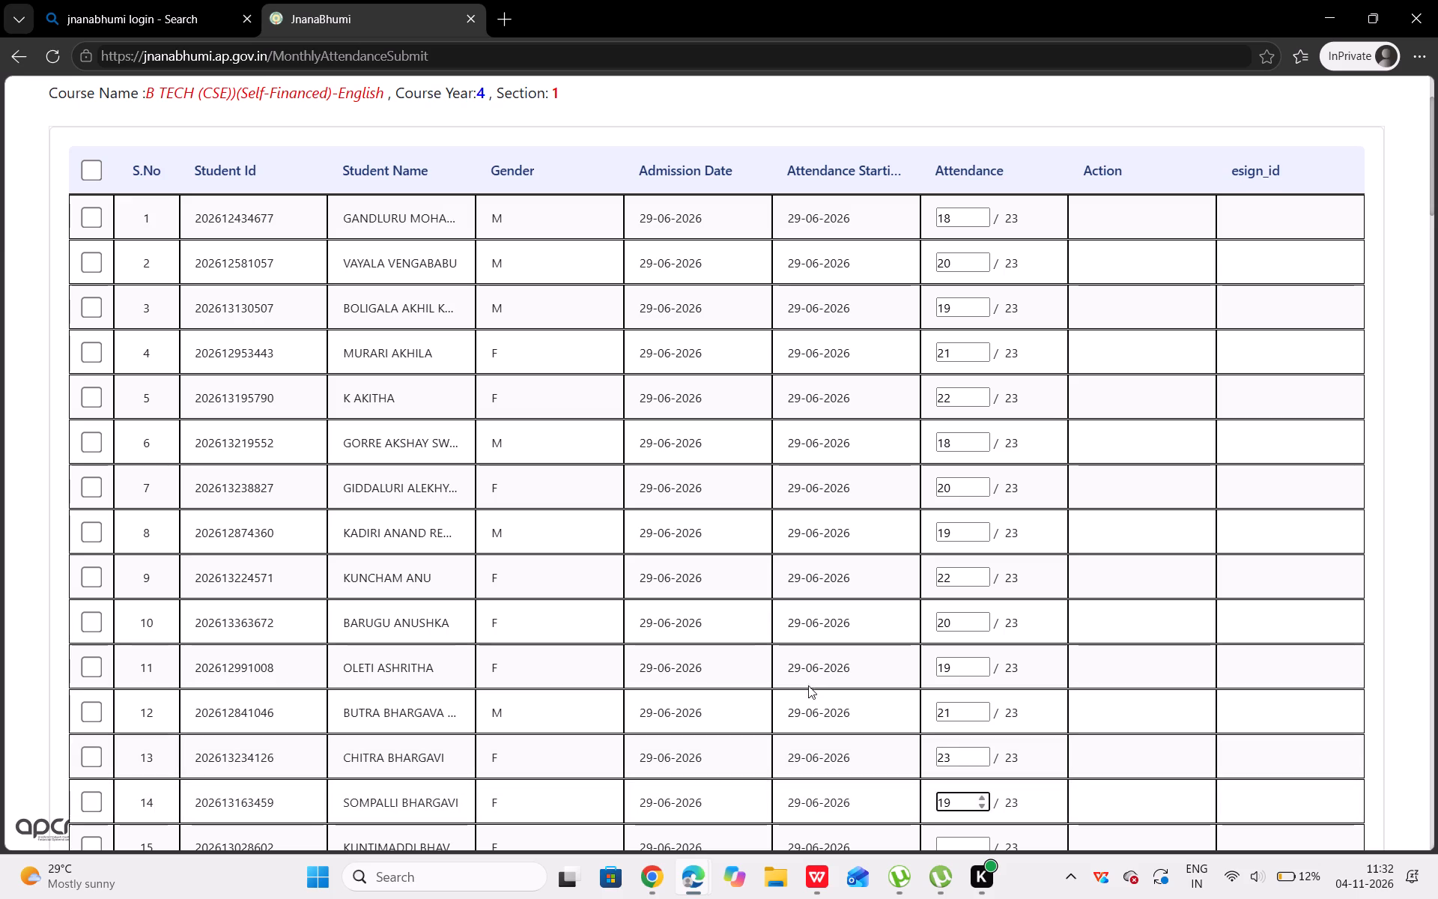
Select all students in the attendance list.
scroll(808, 679, down, 2)
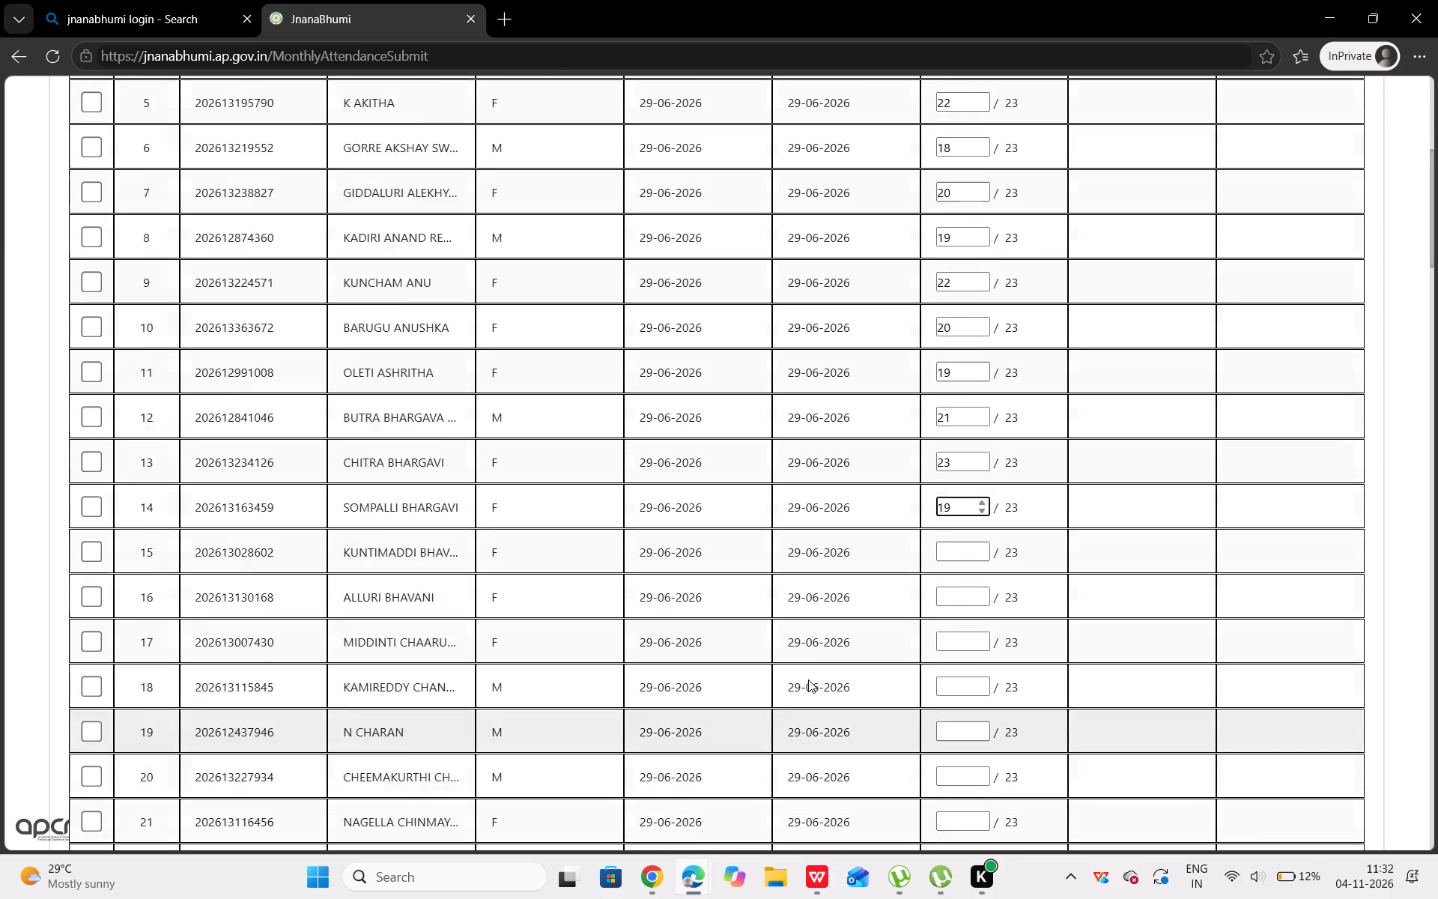
scroll(808, 679, down, 1)
scroll(808, 679, up, 1)
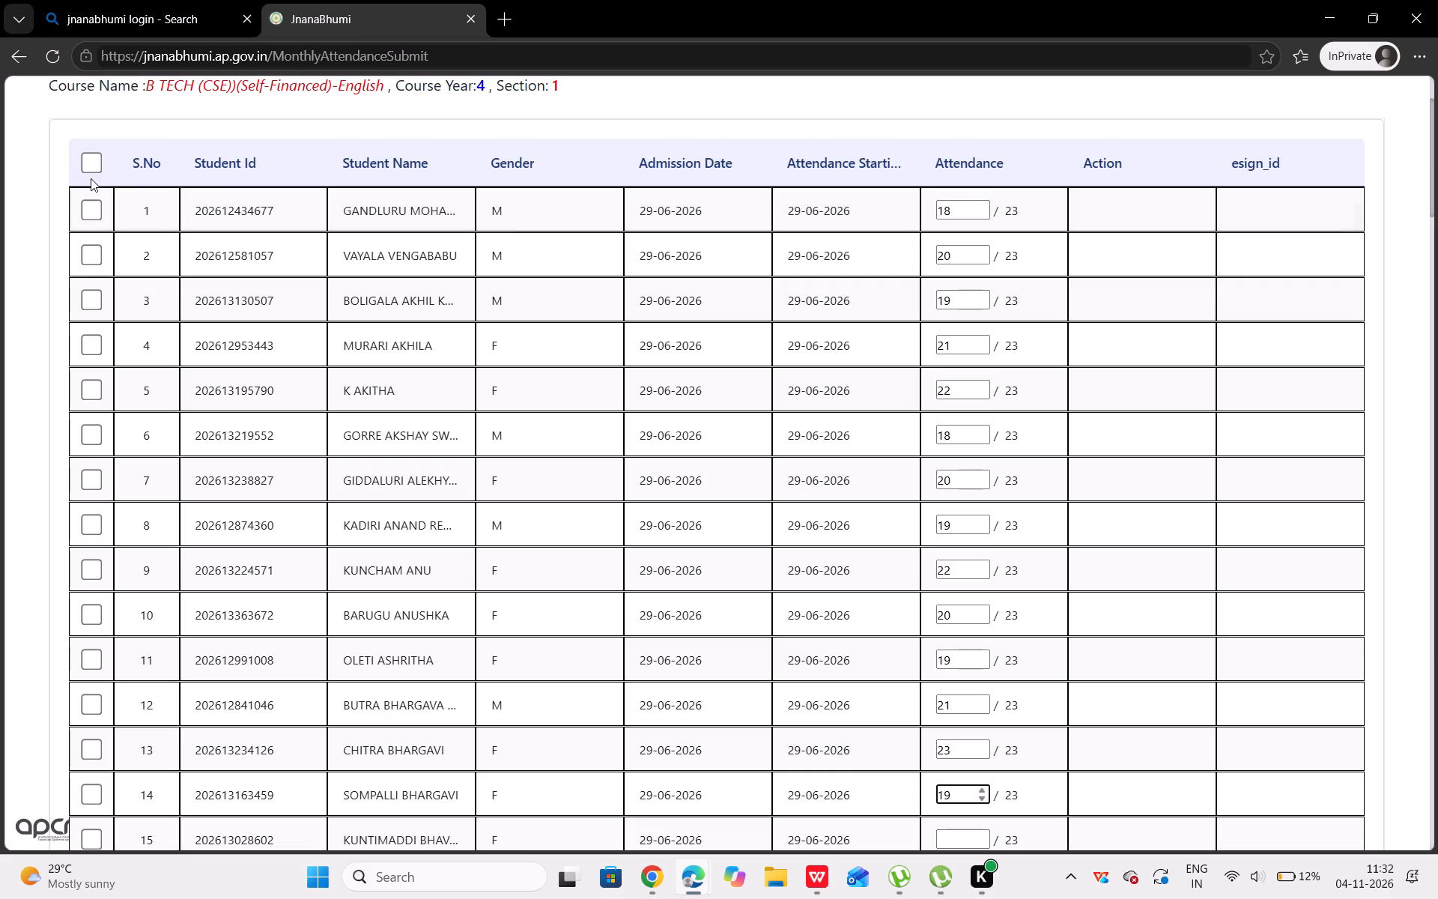
click(94, 154)
Enter the October attendance for students 15 to 20 as 18, 22, 19, 18, 22 and 18 days.
scroll(786, 660, down, 5)
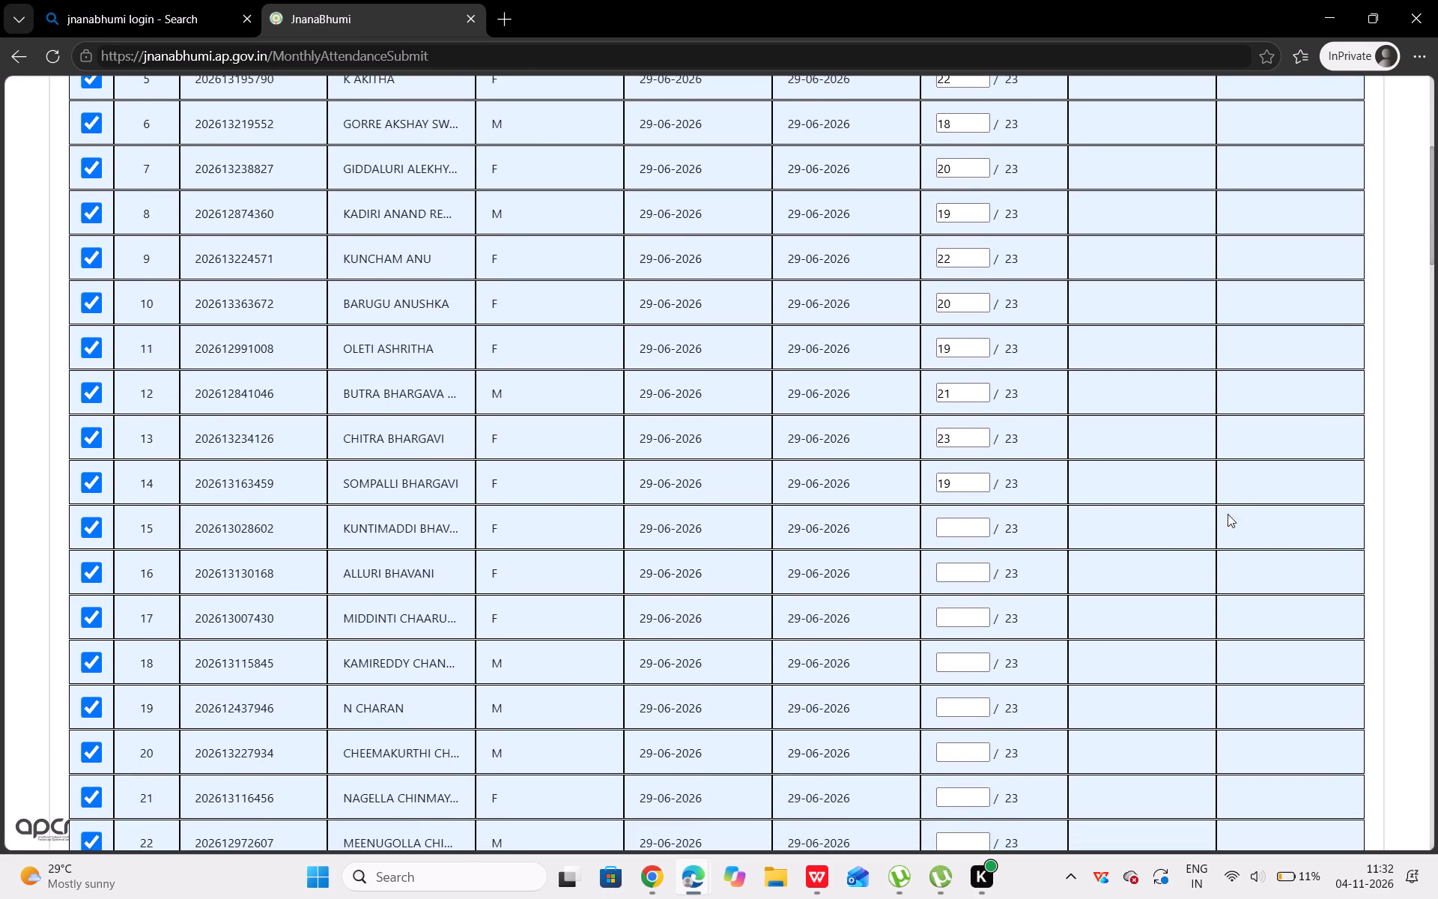
click(958, 525)
text(18)
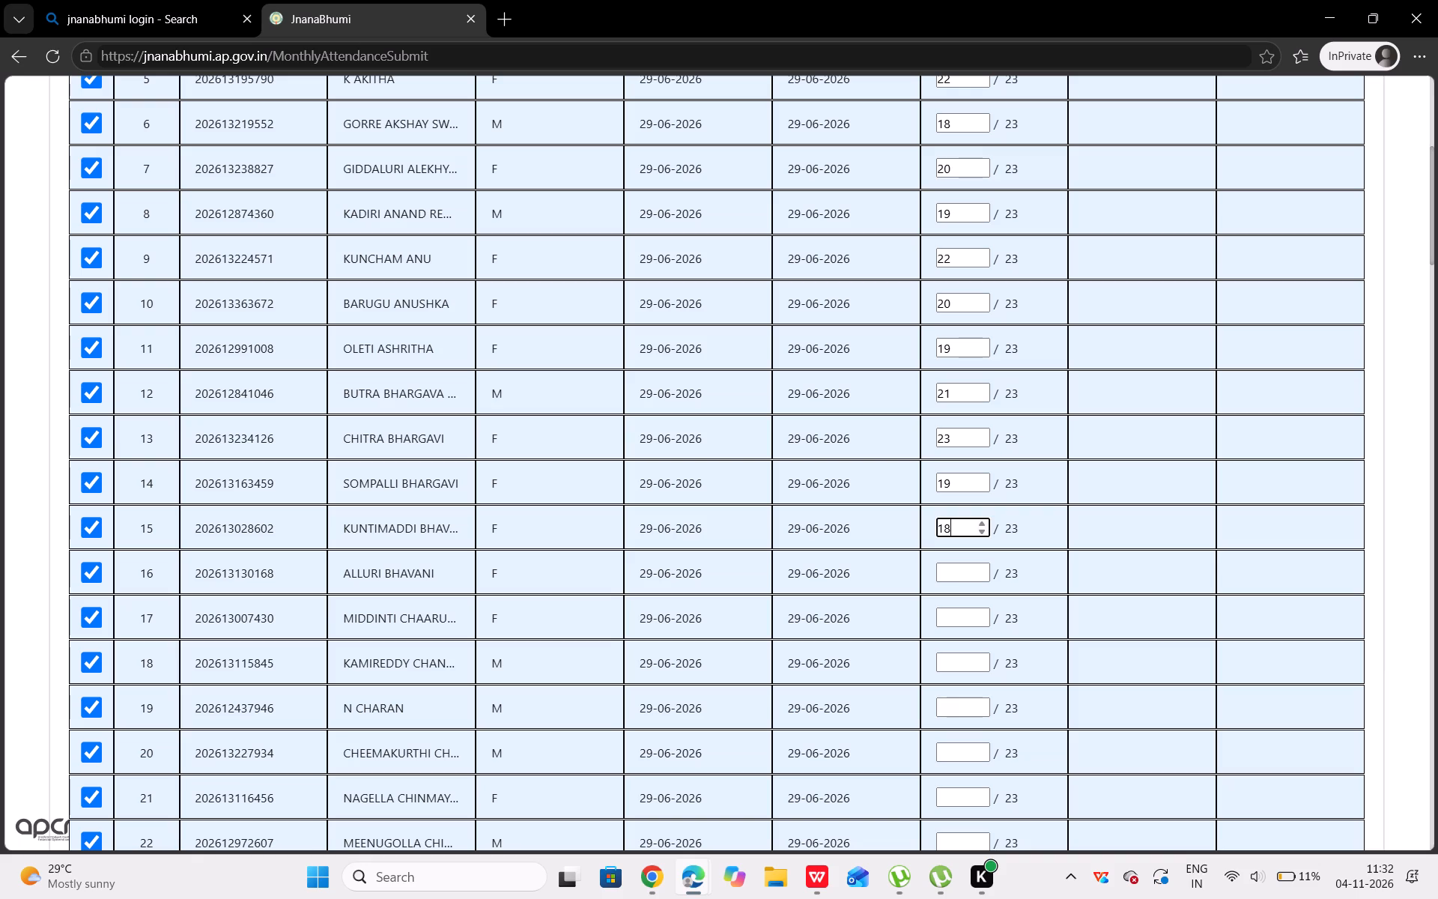
click(961, 578)
text(22)
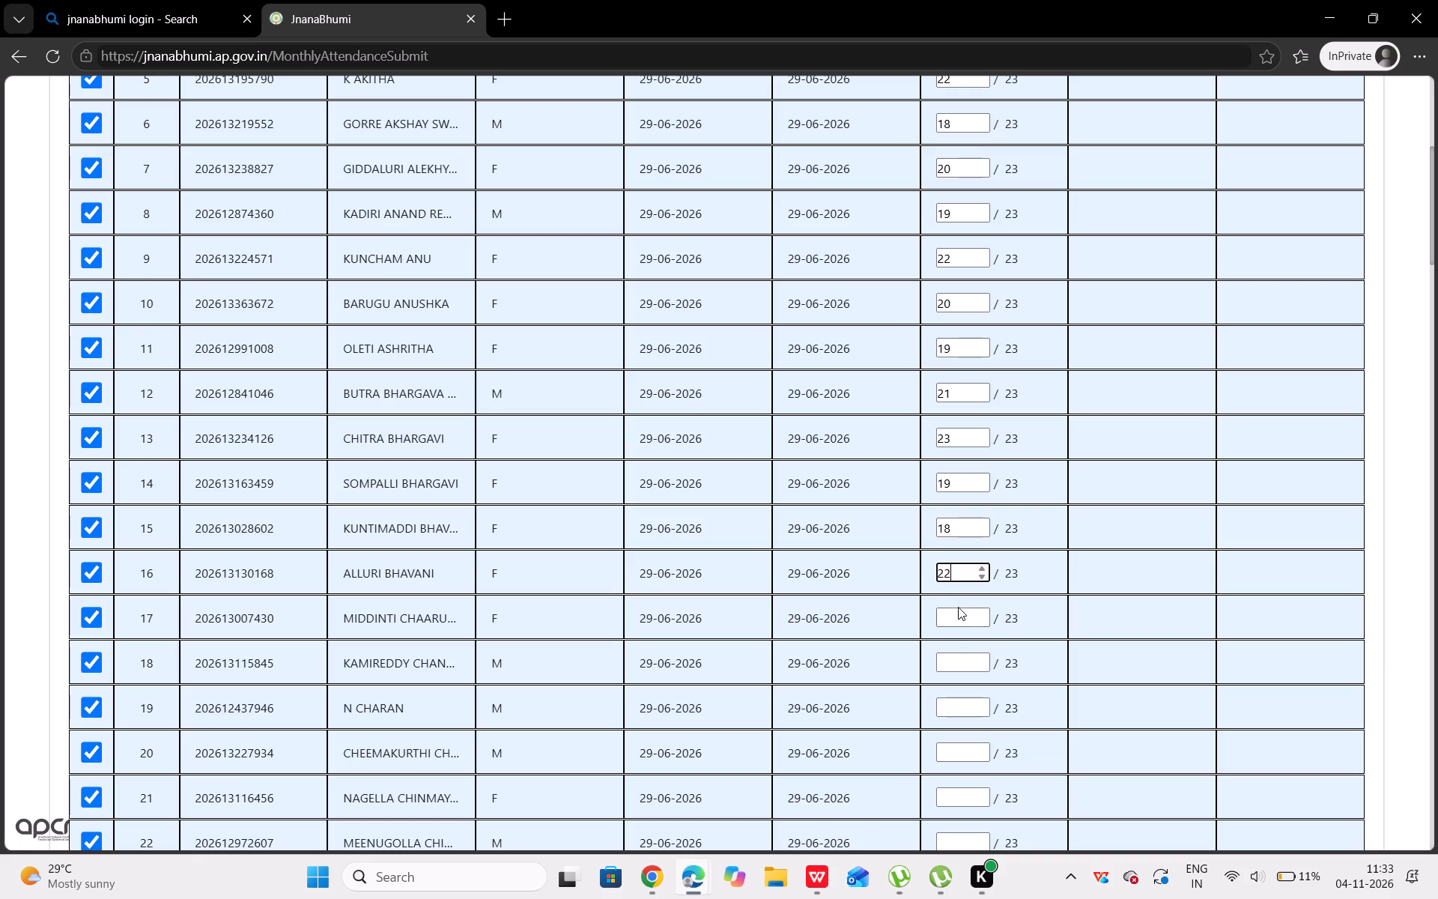
click(956, 621)
text(19)
click(944, 657)
text(18)
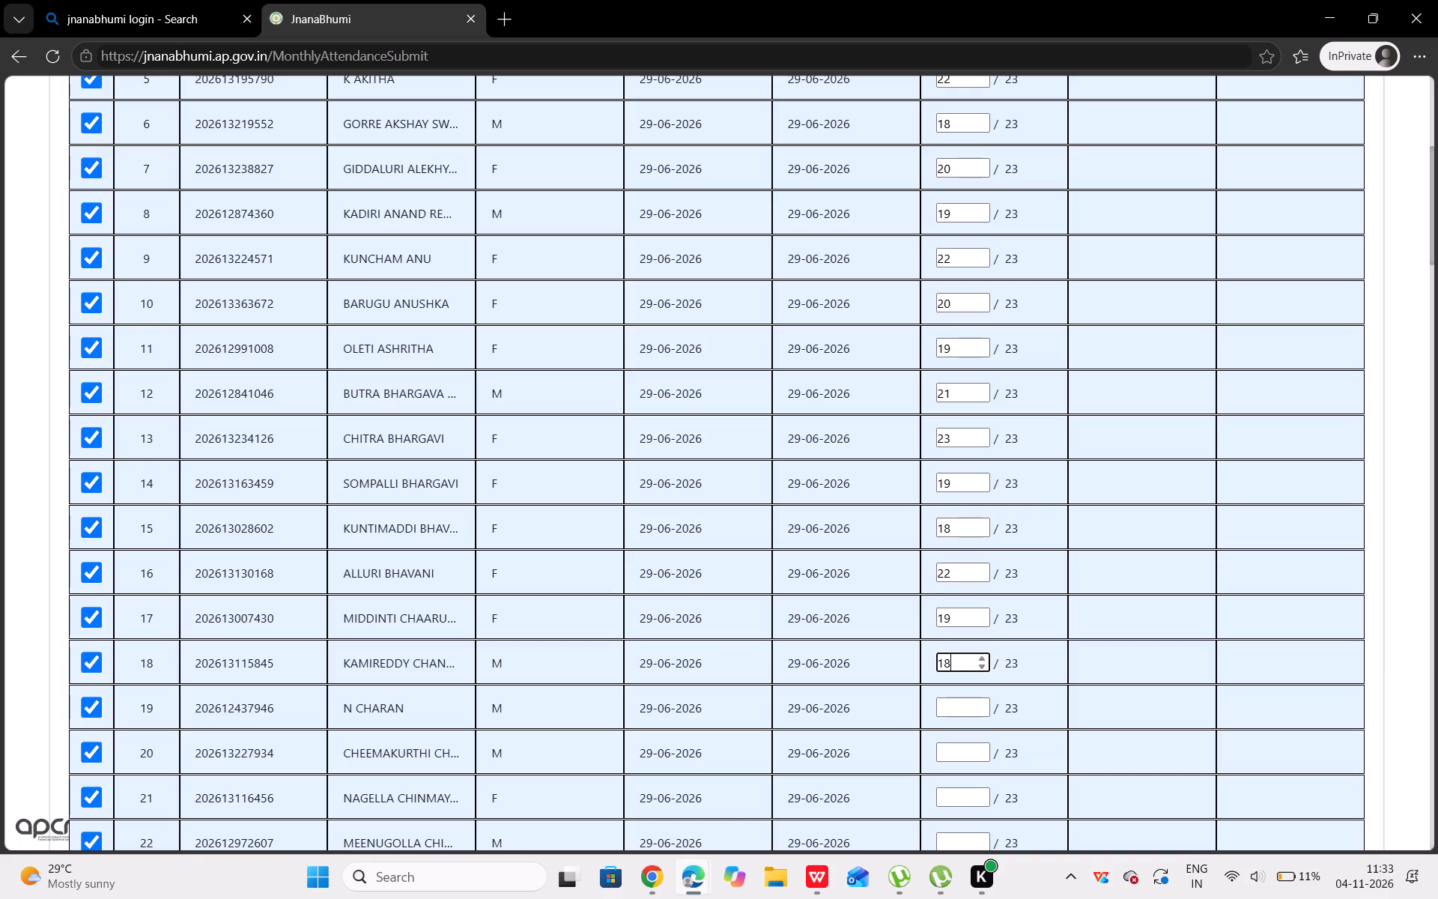
click(946, 702)
text(22)
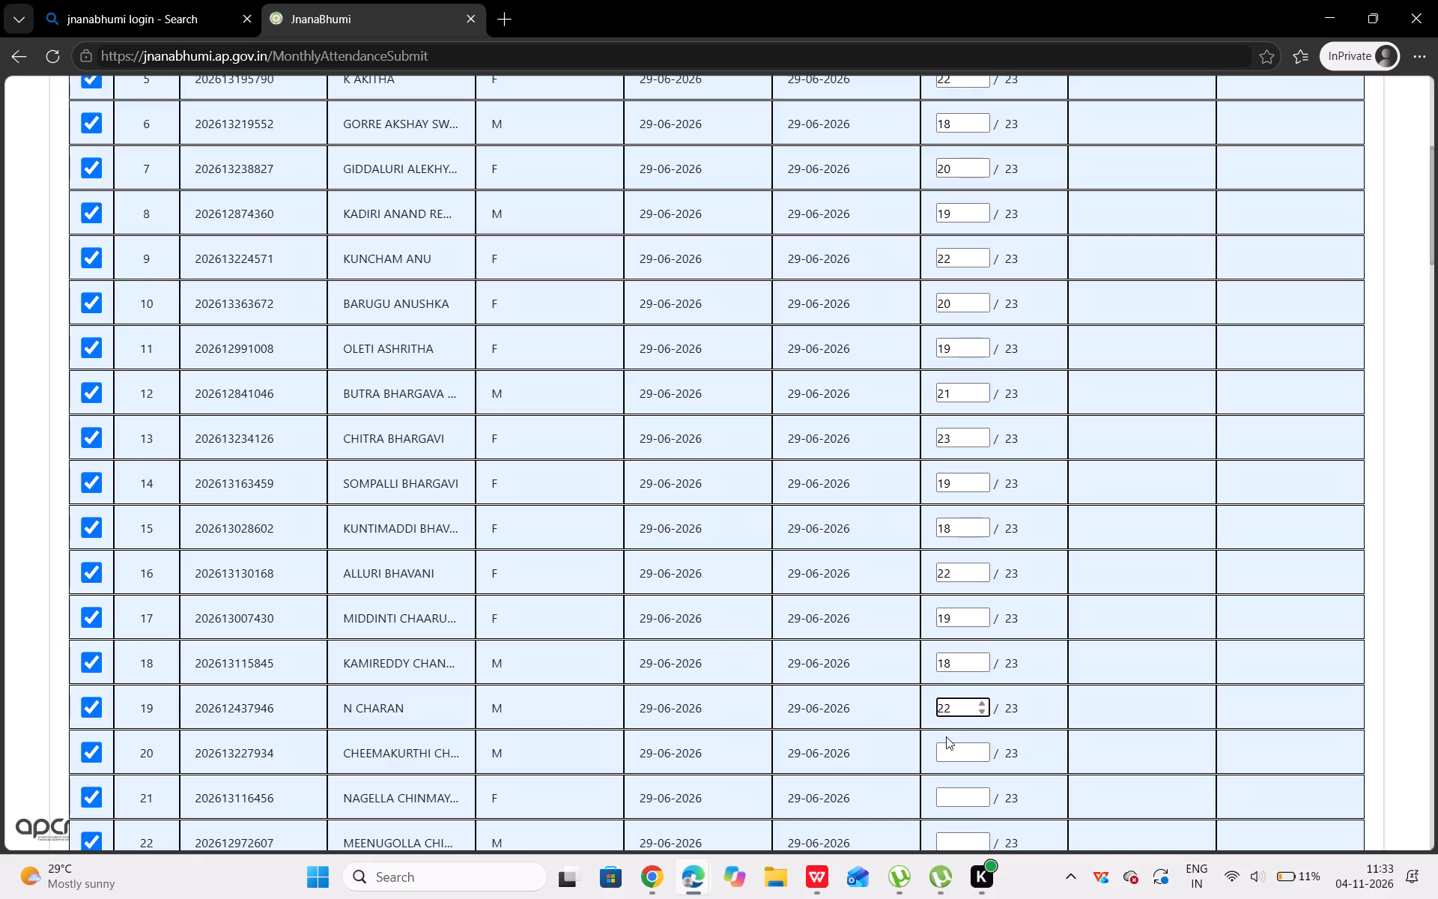
click(947, 747)
text(18)
Enter the October attendance for students 21 and 22 as 19 and 22 days, and continue to student 23.
click(950, 800)
scroll(950, 800, down, 1)
key(BackSpace)
scroll(694, 696, down, 1)
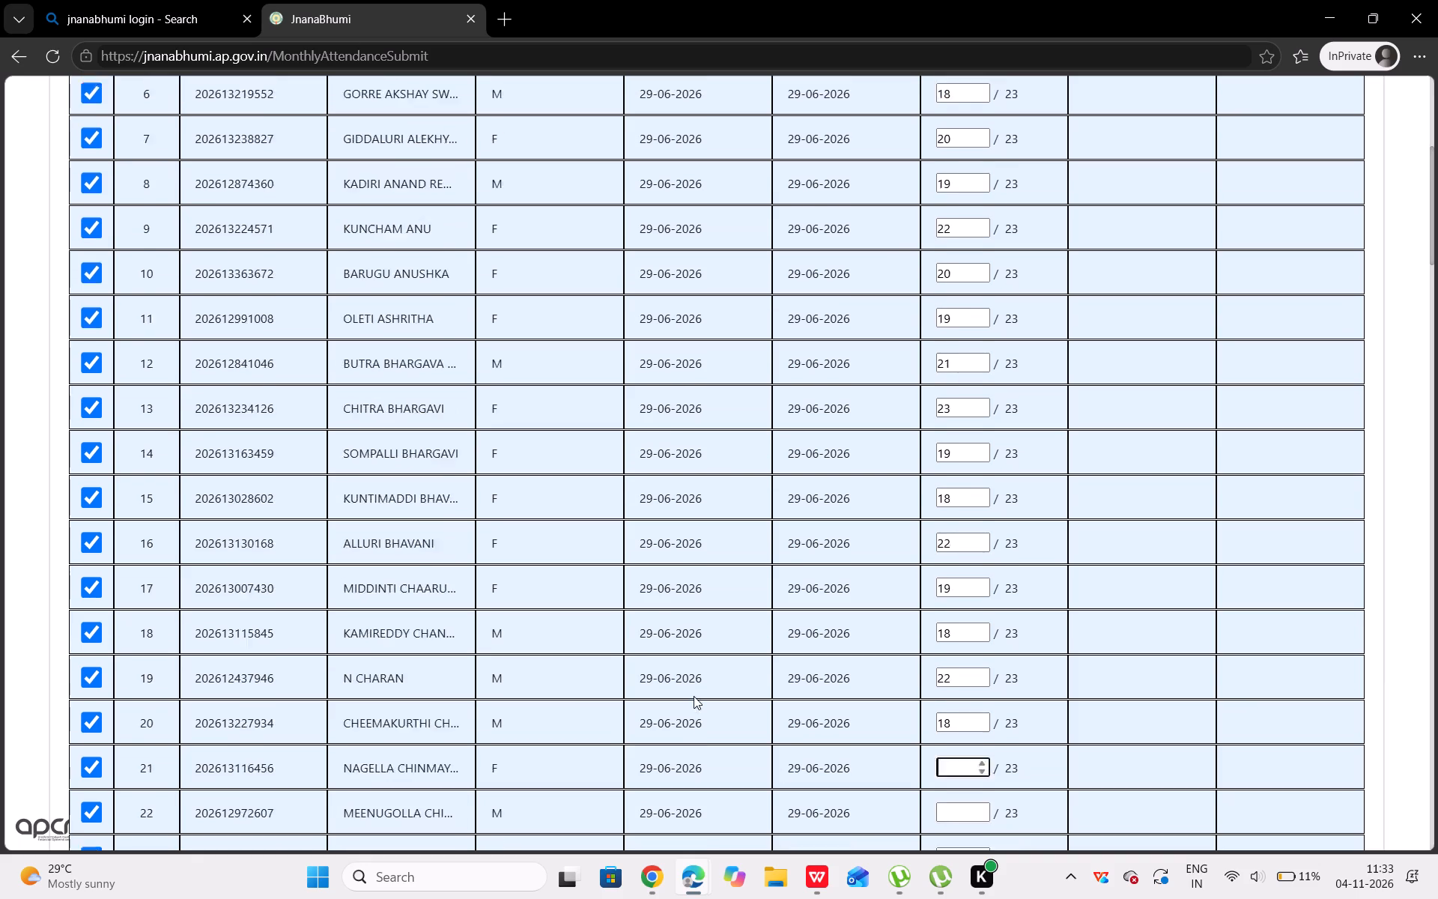
scroll(694, 696, down, 2)
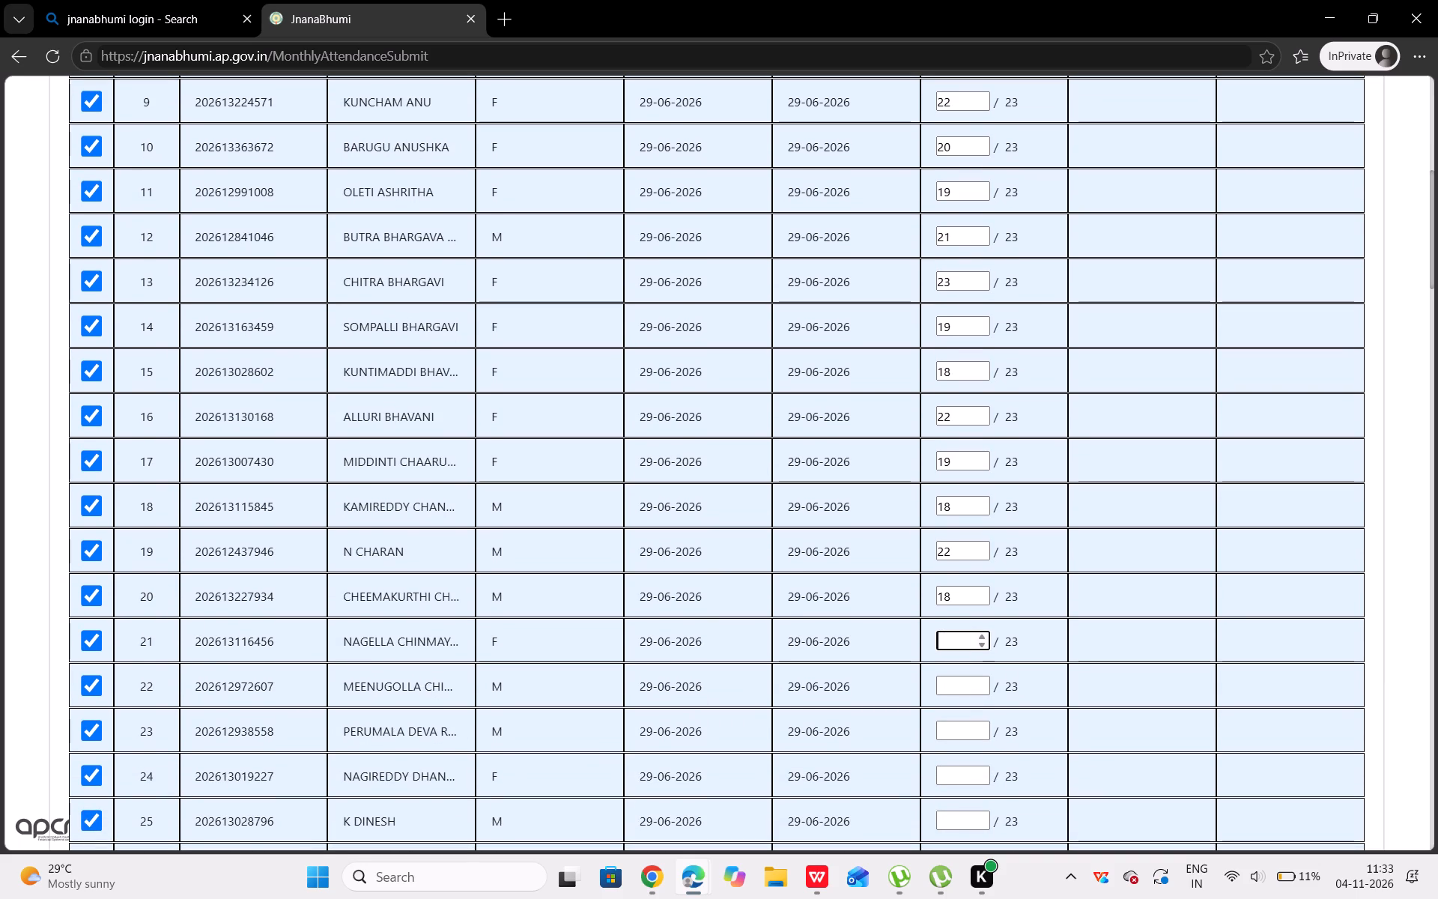
text(19)
click(955, 676)
text(22)
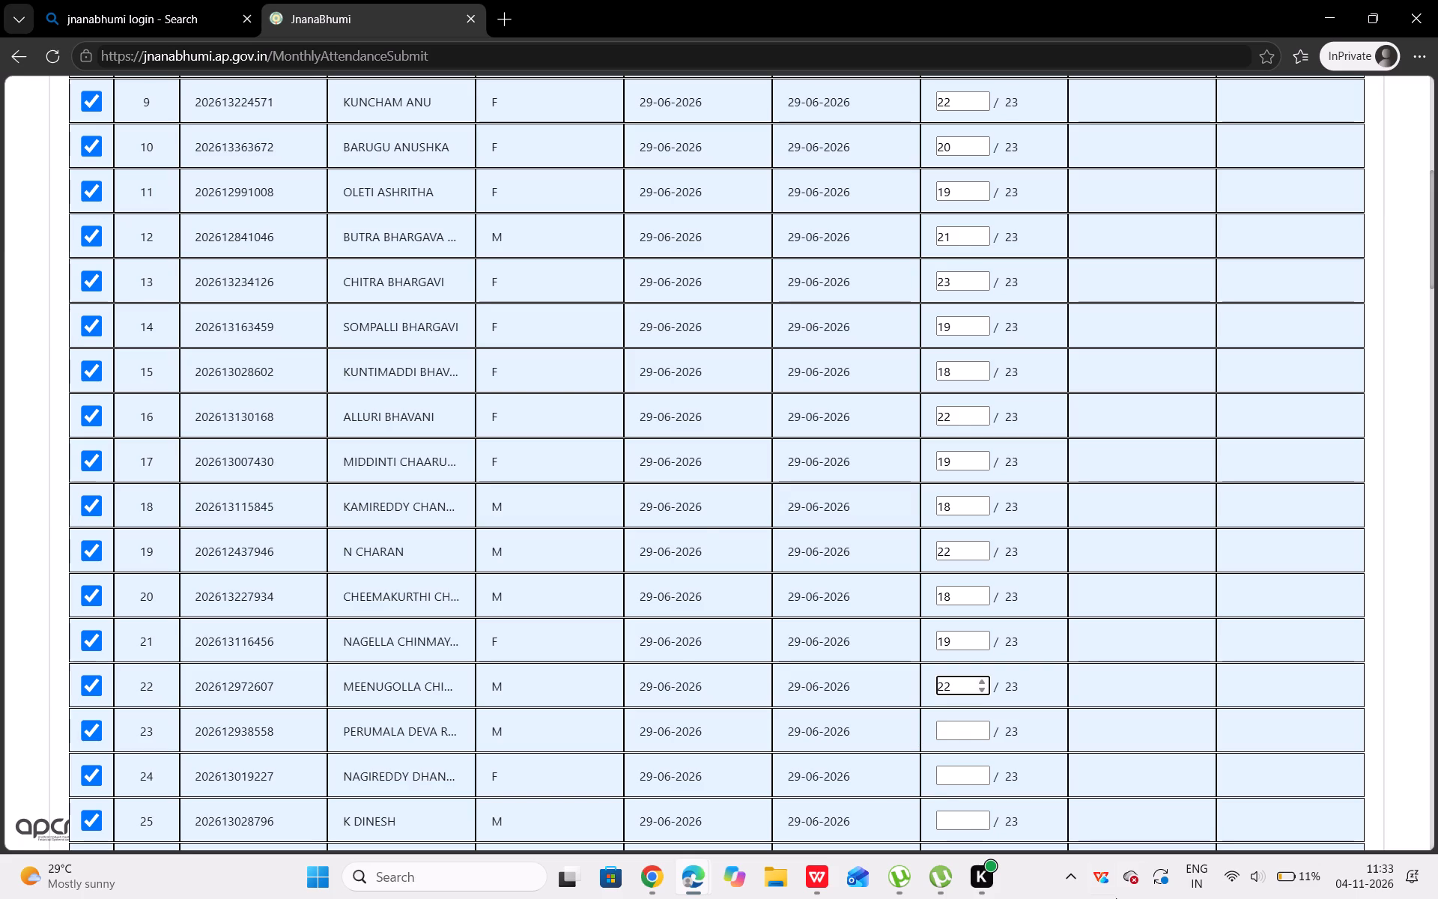
click(950, 730)
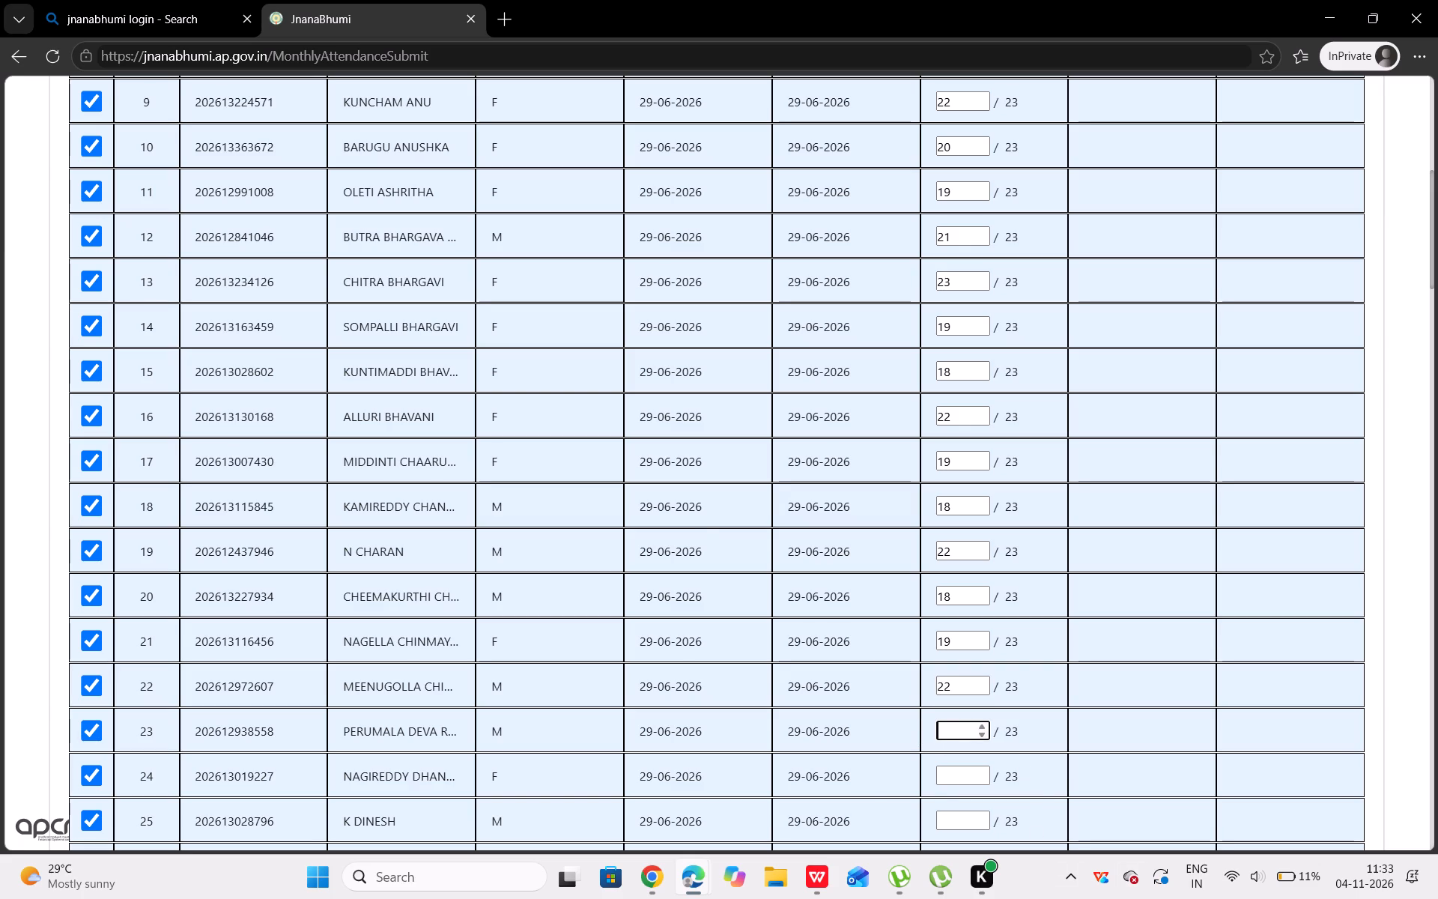
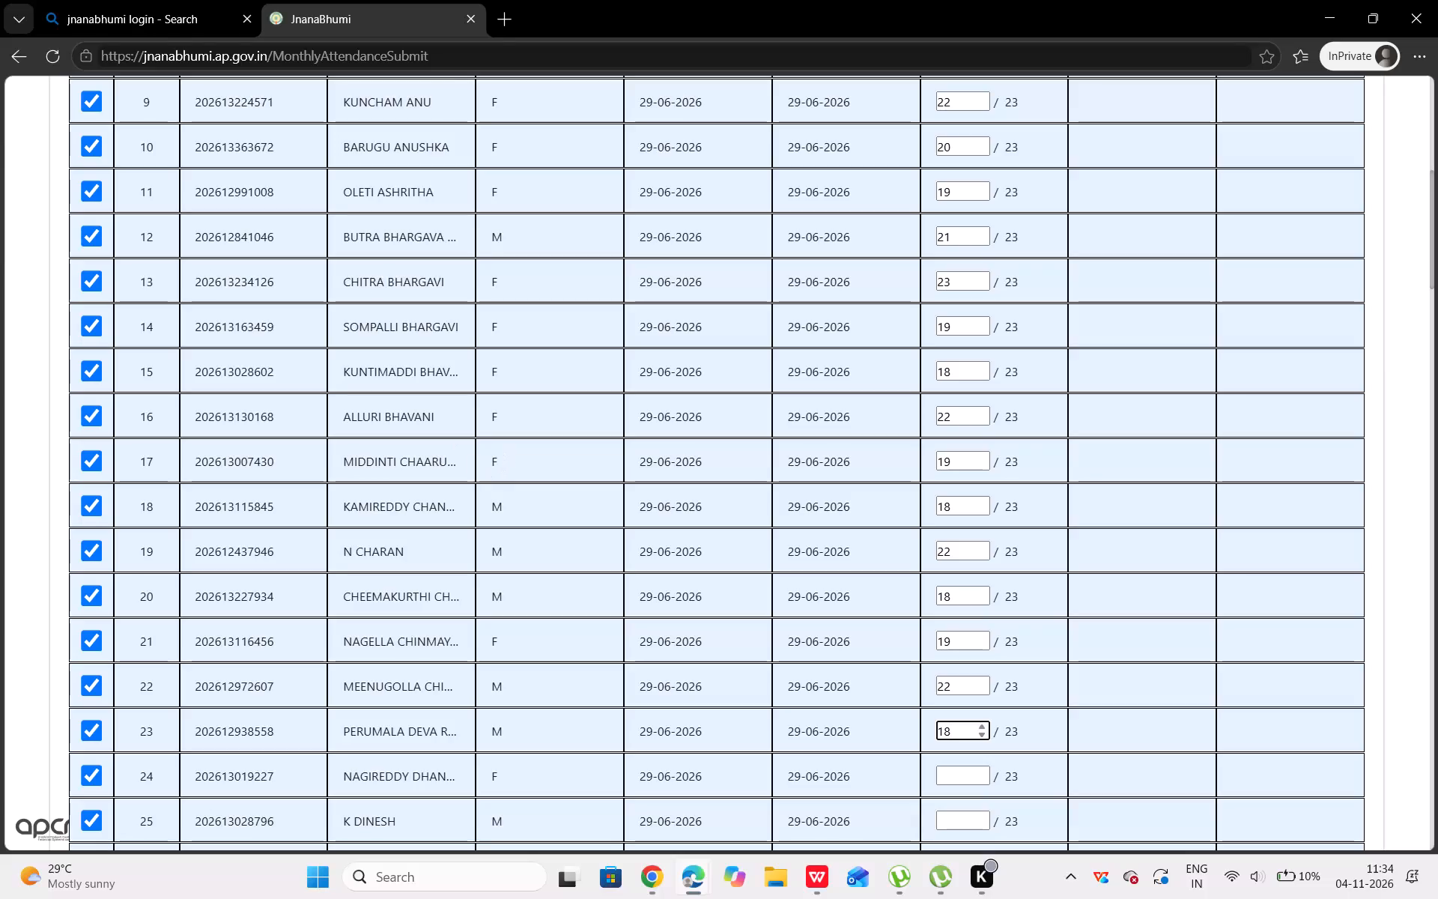
Enter the October attendance for students 24 to 29 as 21, 19, 21, 20, 18 and 21 days.
click(947, 776)
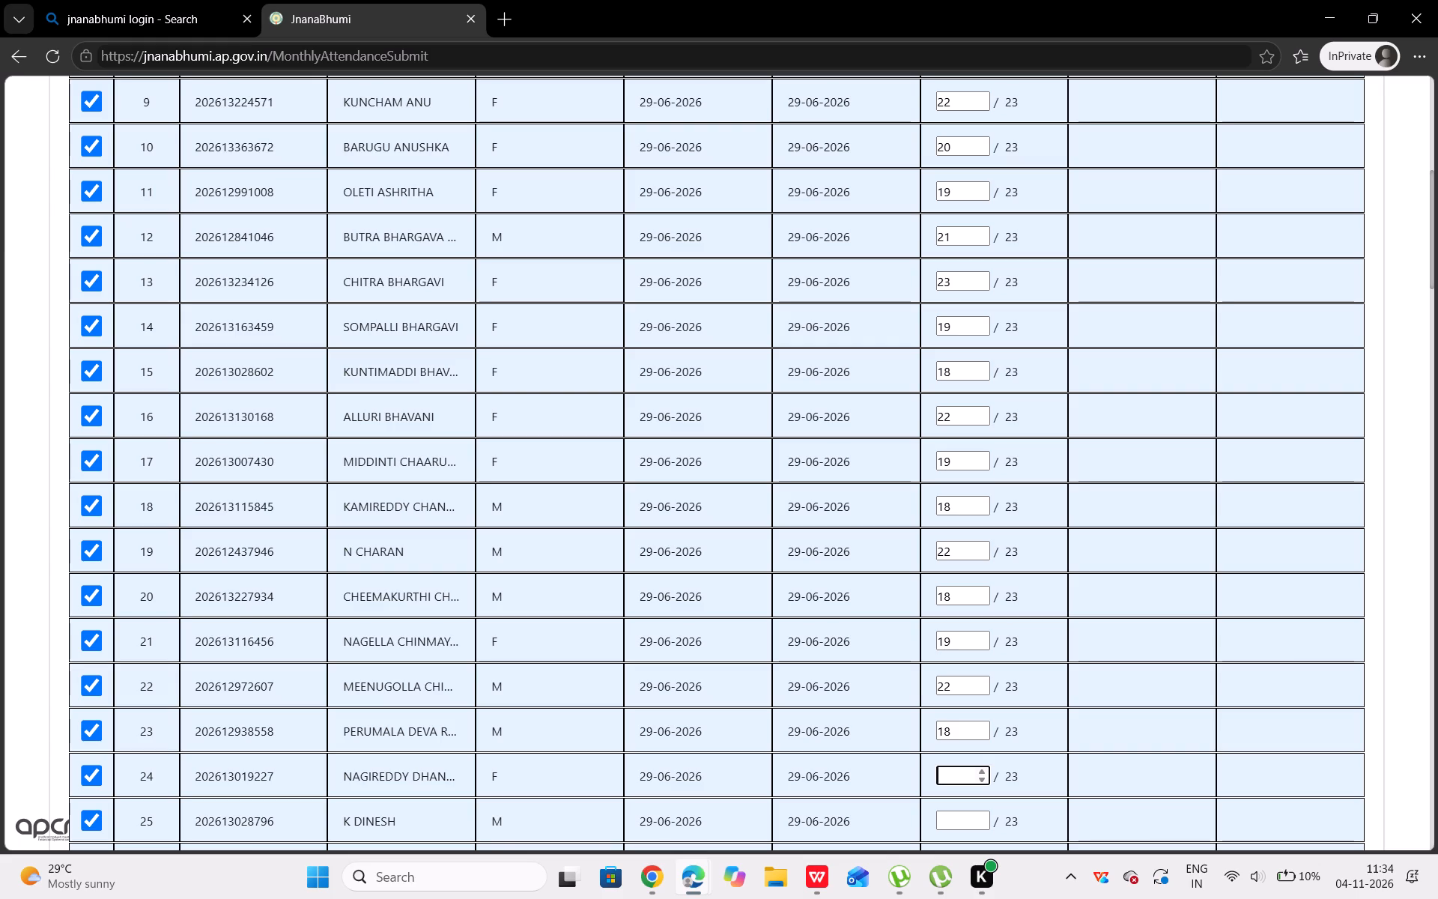
text(21)
click(935, 827)
key(1)
key(9)
scroll(779, 684, down, 7)
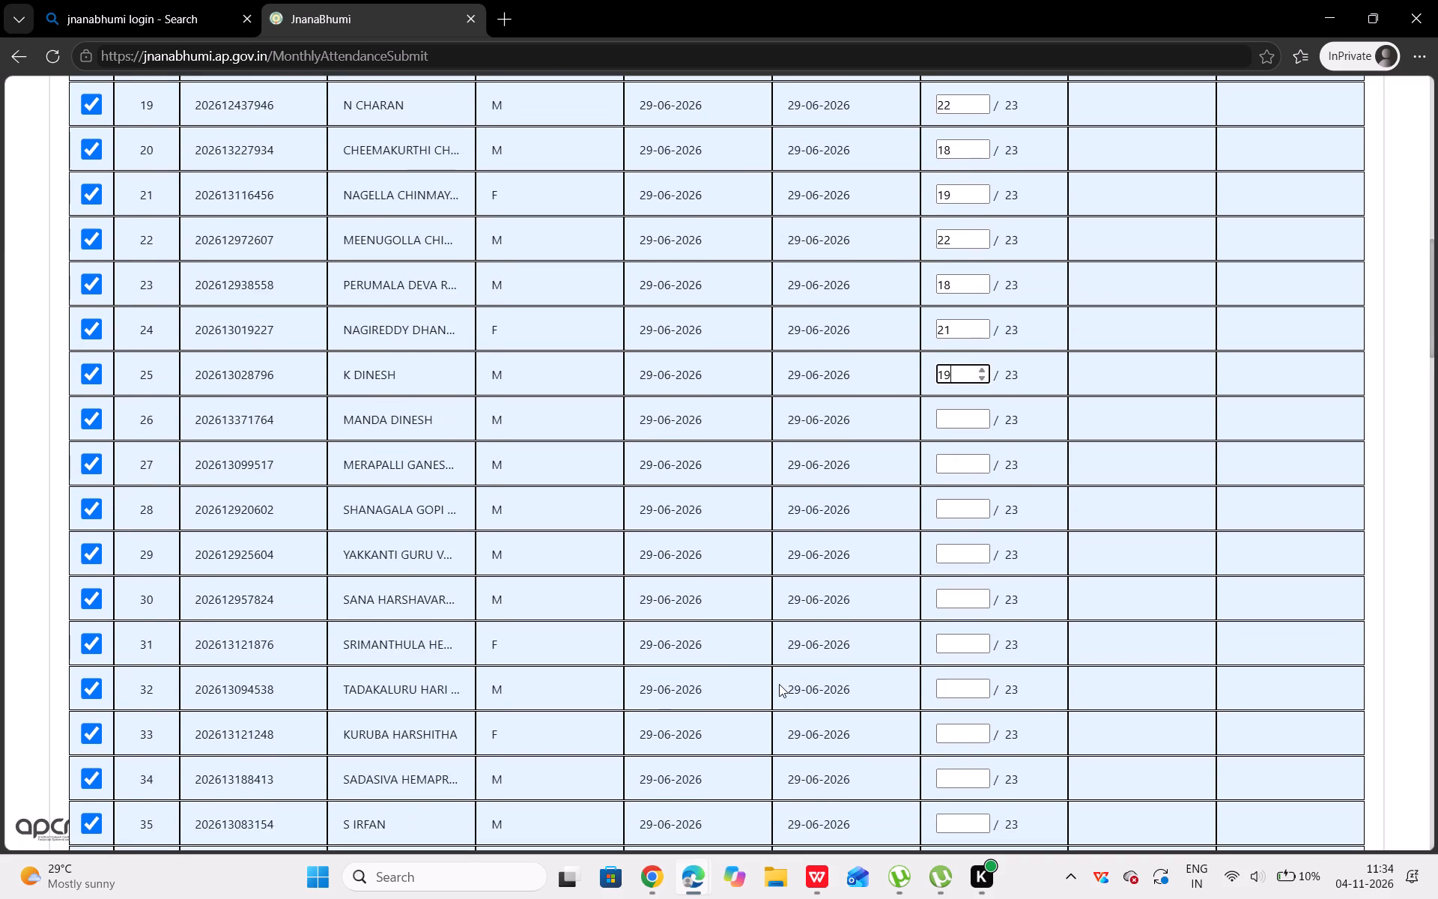
click(946, 412)
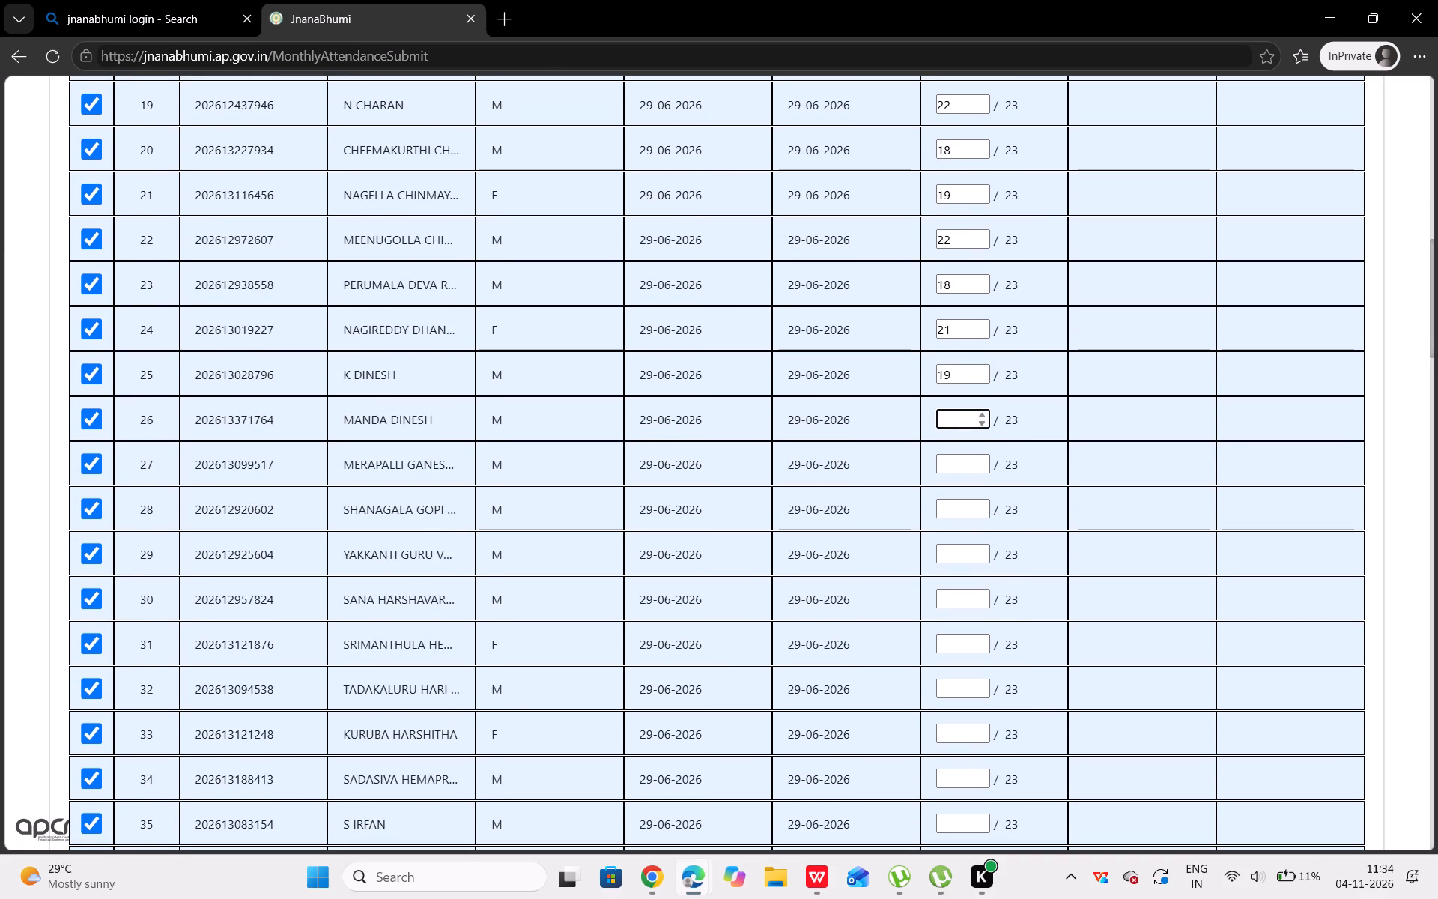
text(21)
click(947, 464)
text(20)
click(947, 512)
text(18)
click(942, 558)
text(21)
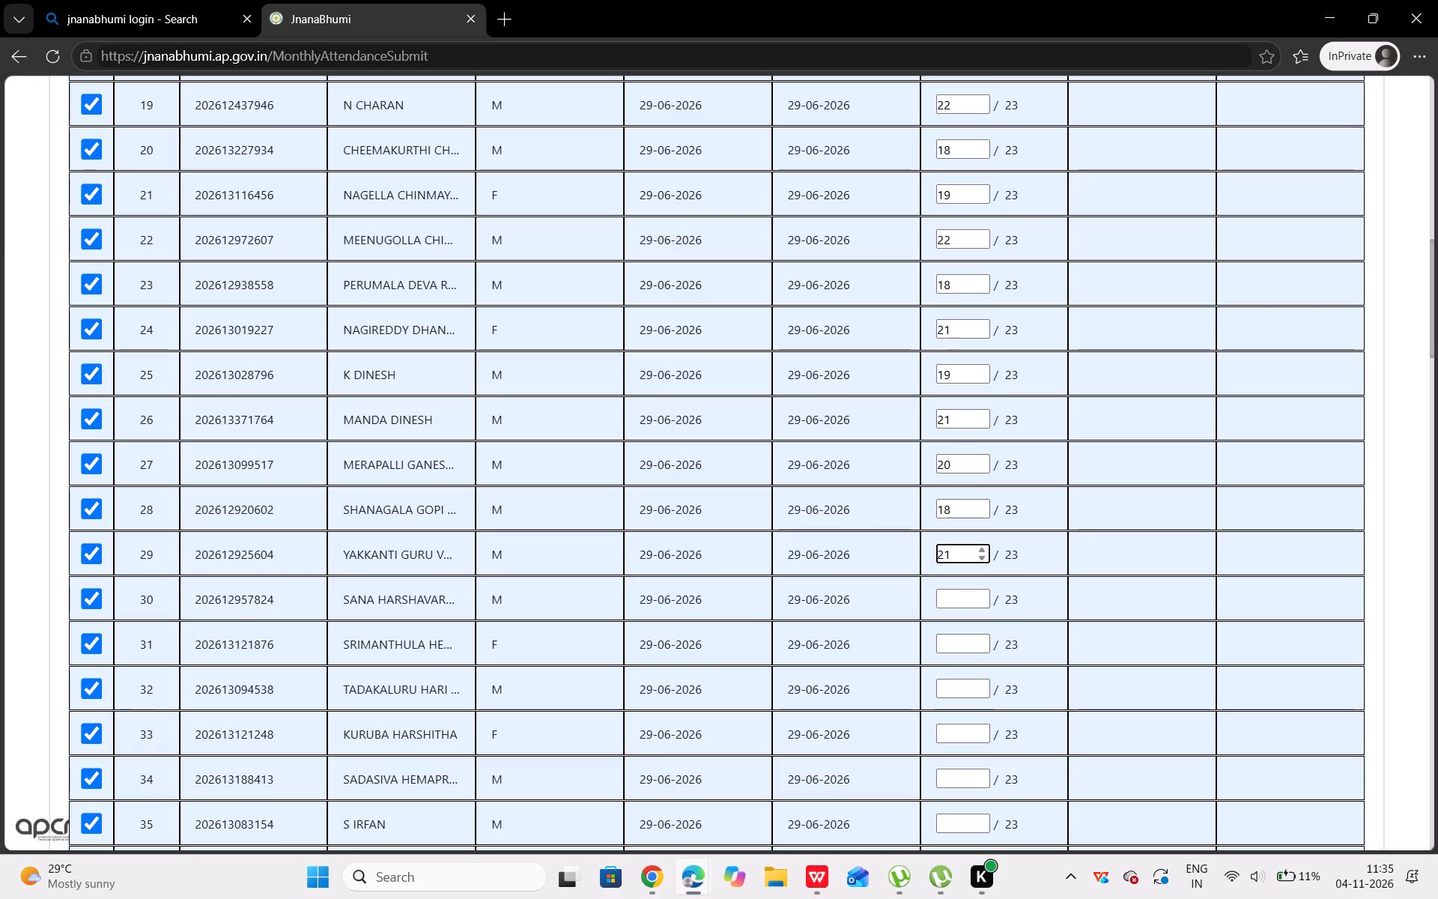
Enter the October attendance for students 30 to 33 as 19, 18, 21 and 23 days.
click(944, 602)
key(1)
key(9)
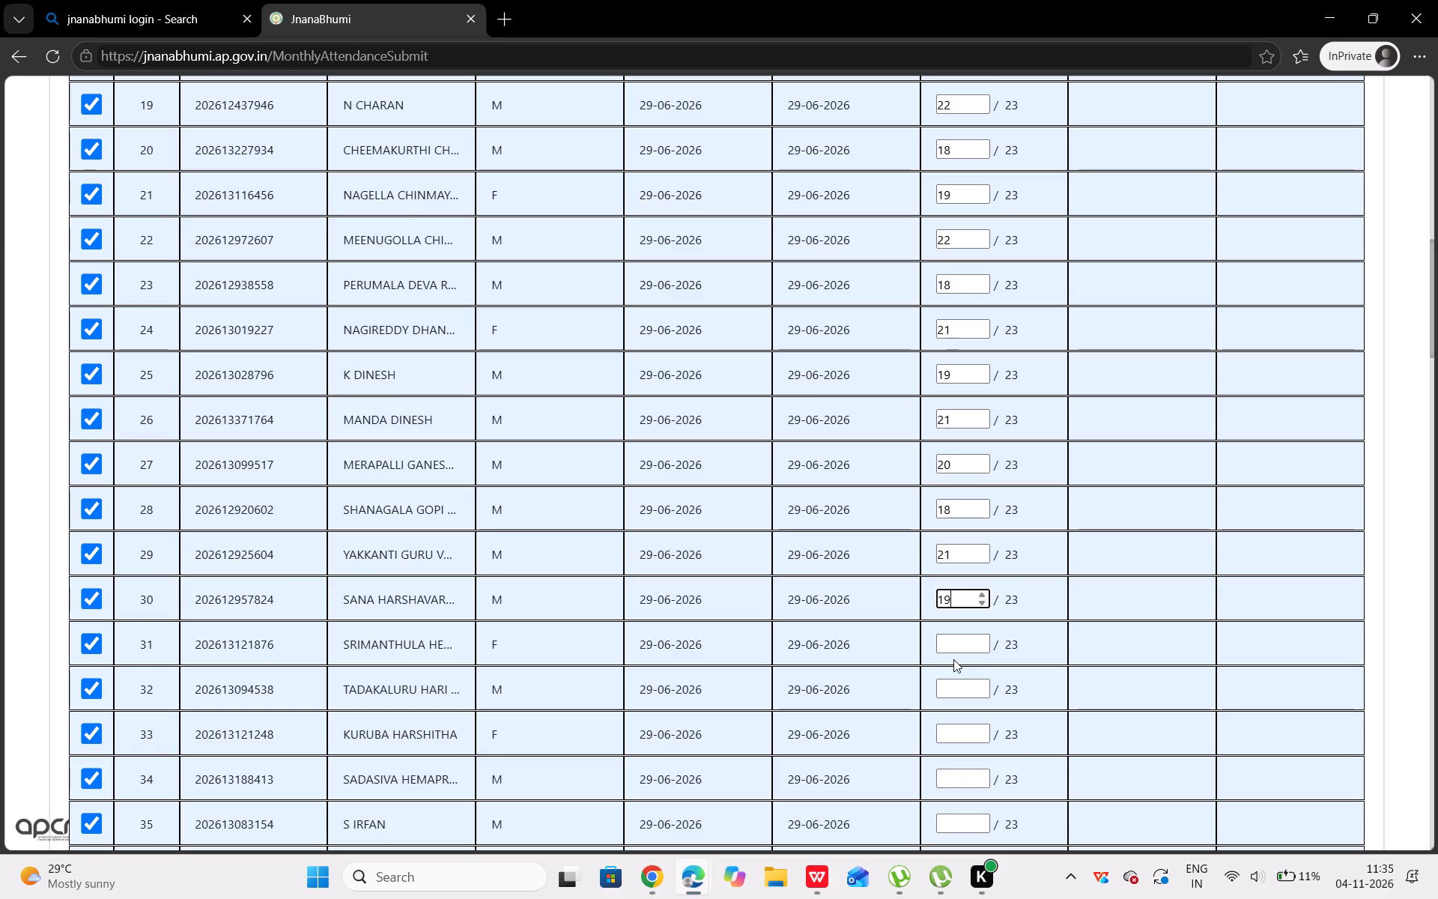
click(954, 647)
text(18)
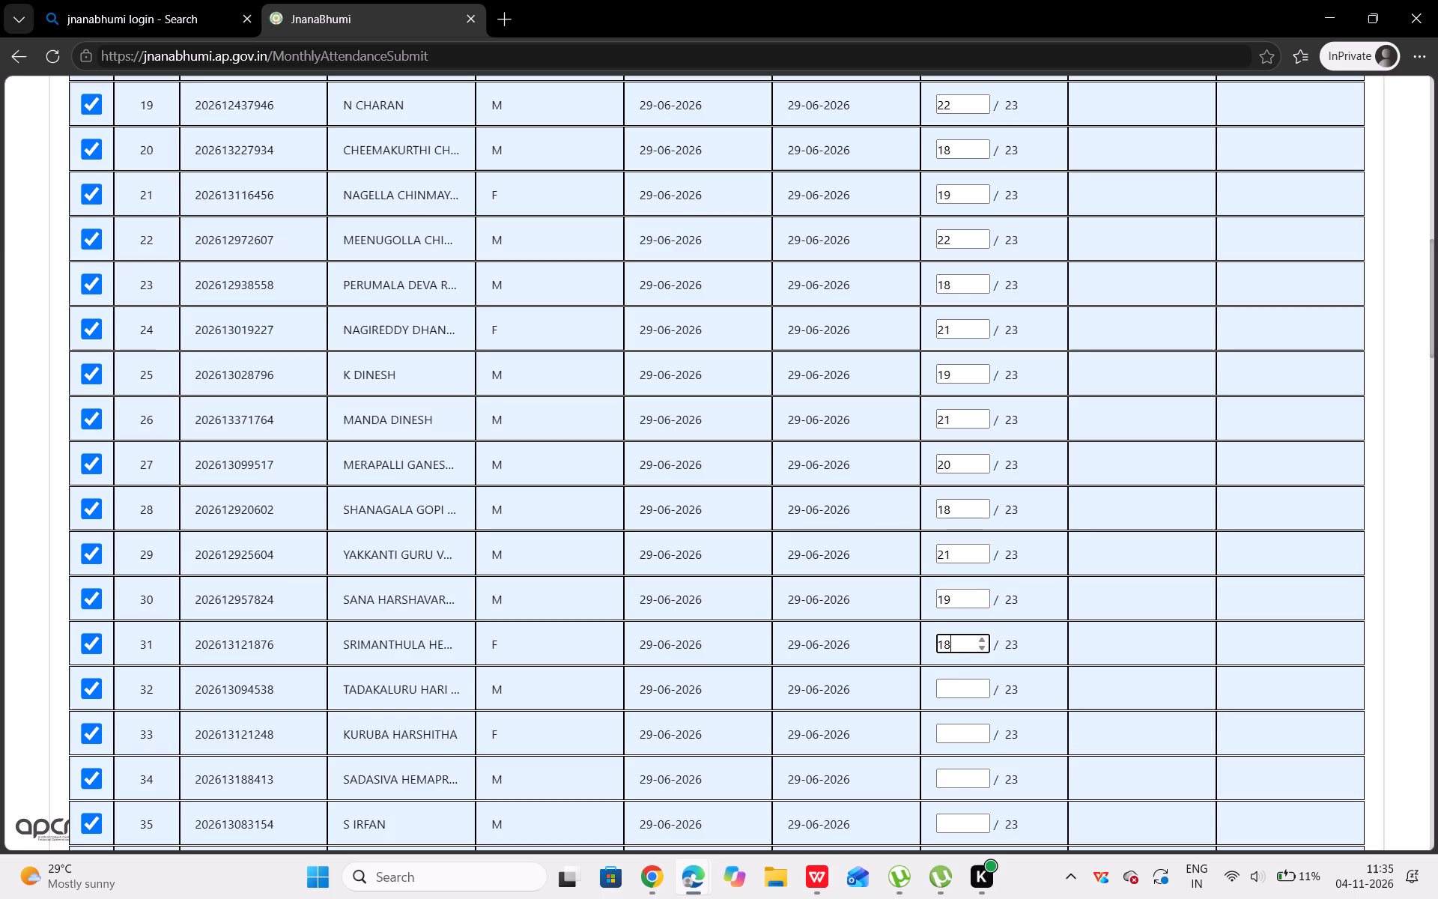
click(950, 687)
text(21)
click(946, 728)
text(22)
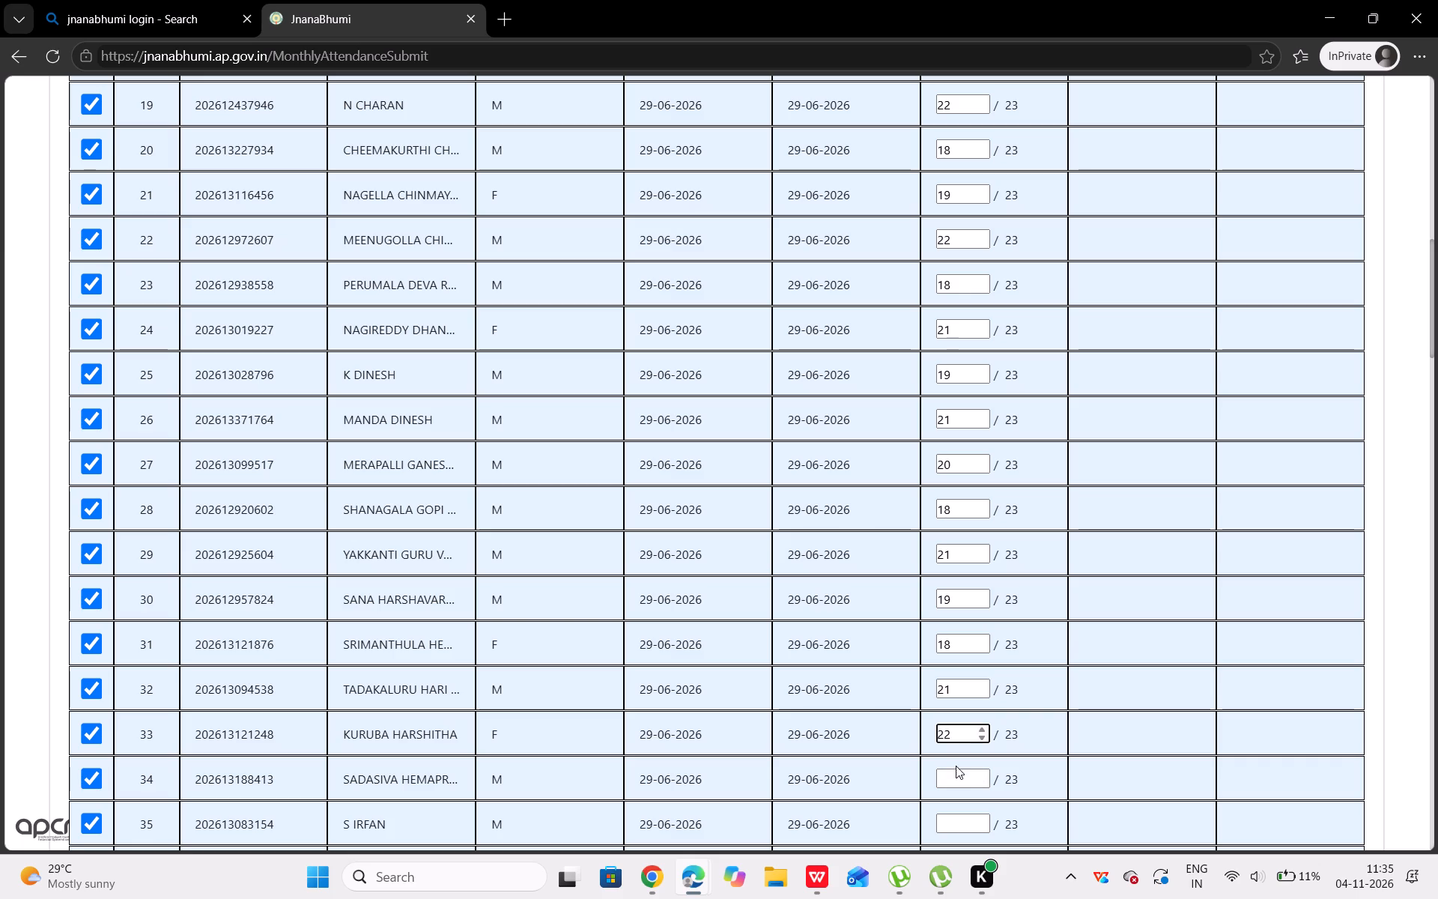
key(BackSpace)
key(3)
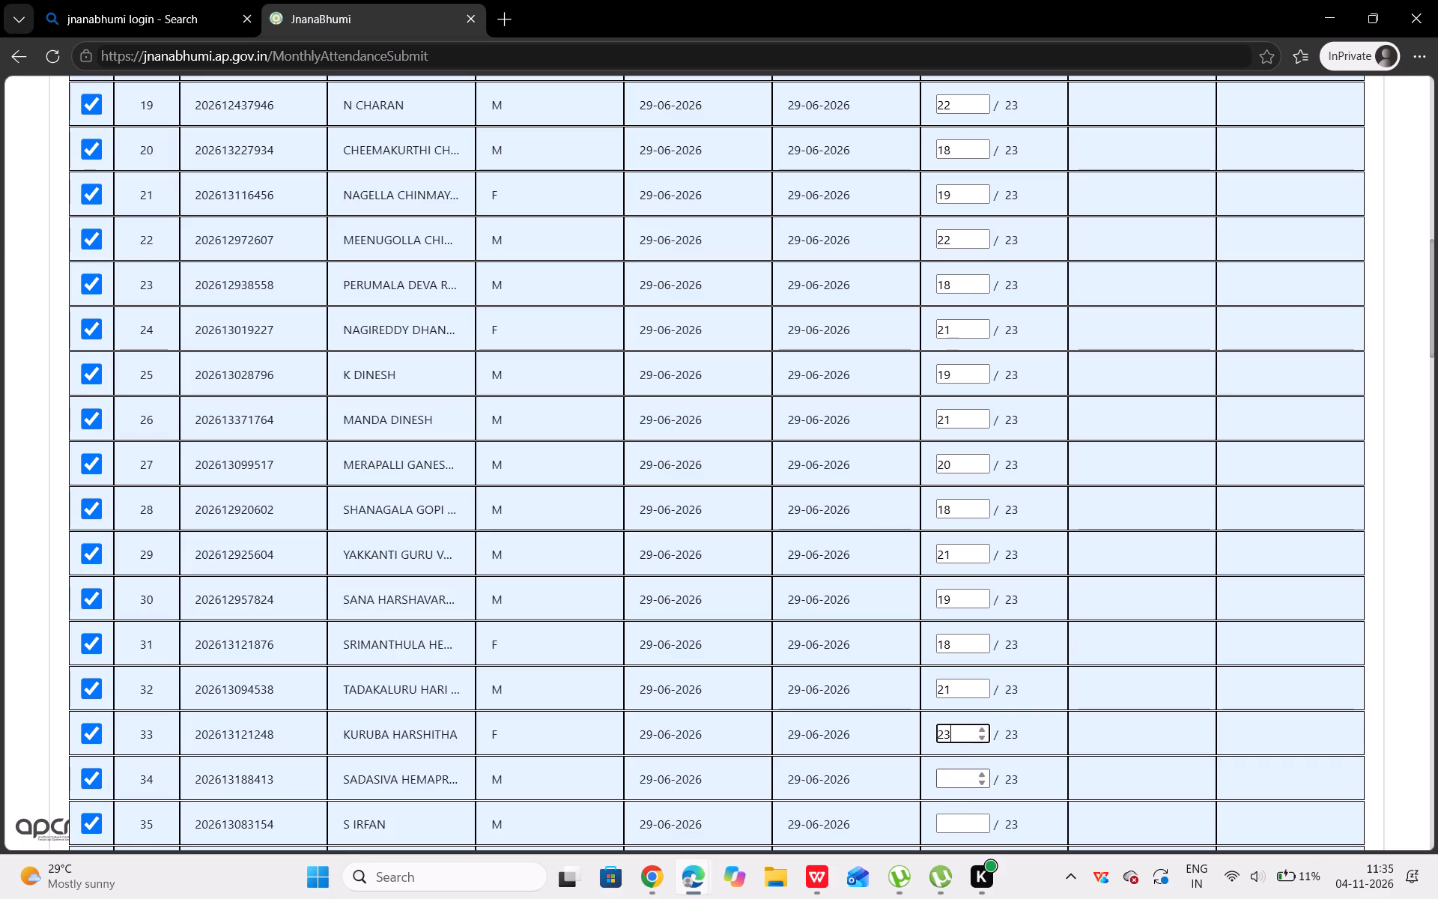
Enter the October attendance for students 34 to 37 as 19, 20, 21 and 18 days.
click(949, 778)
scroll(837, 732, down, 2)
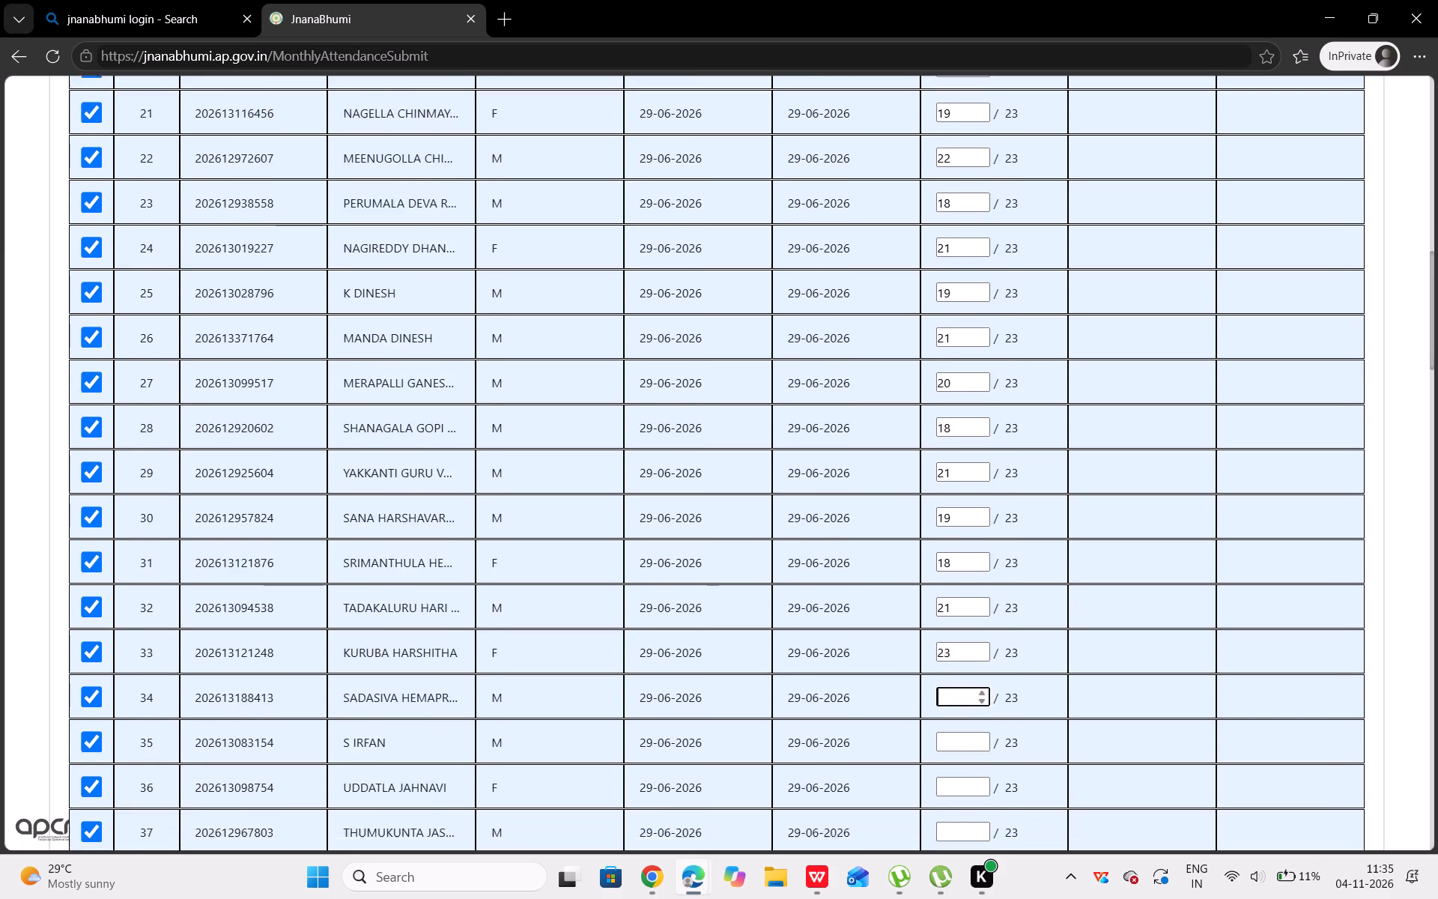
scroll(837, 732, down, 3)
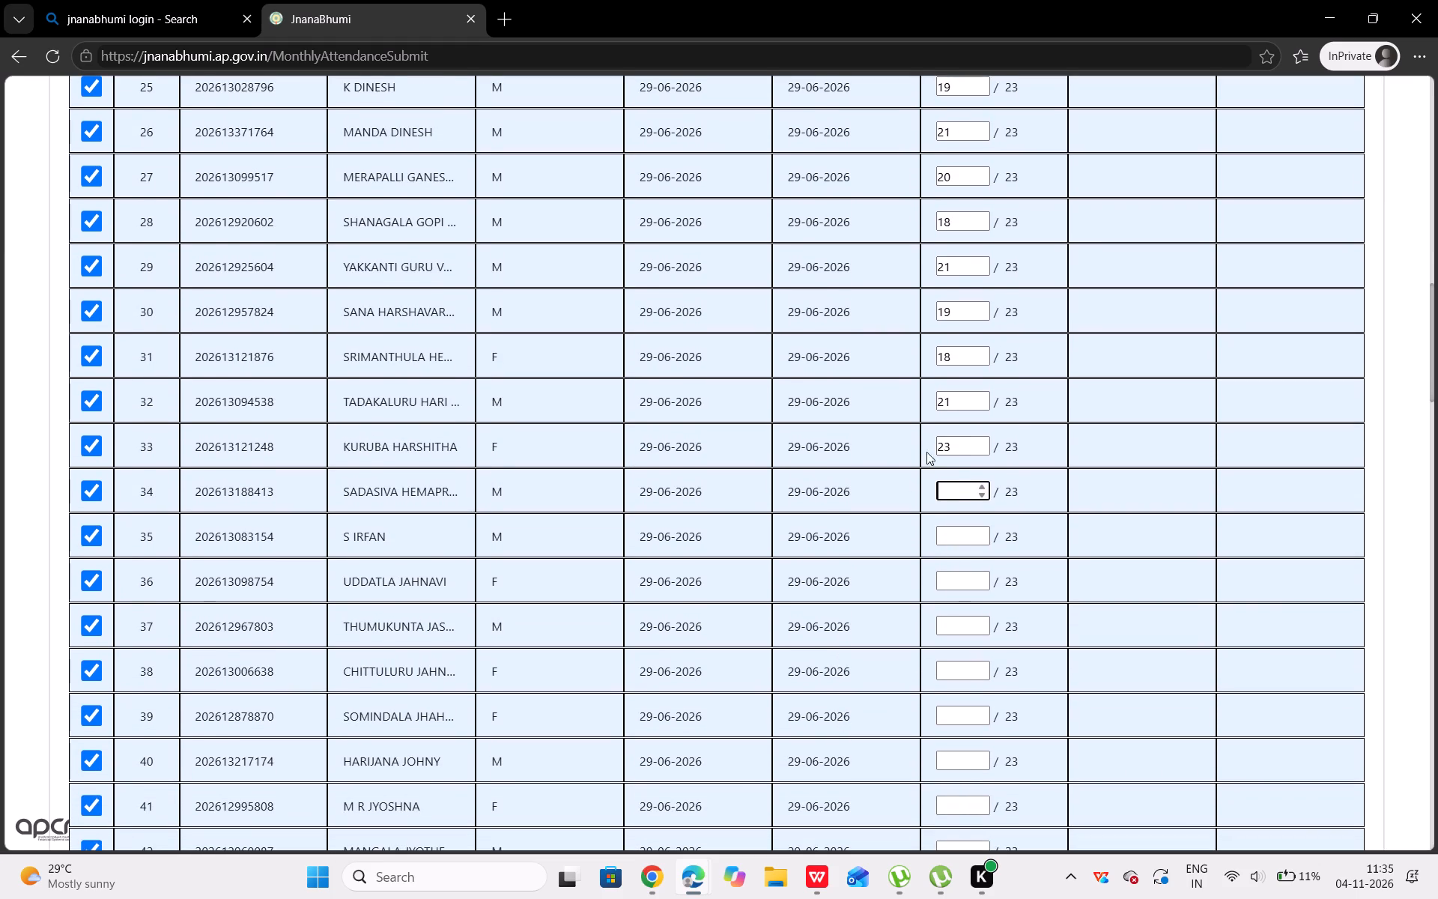
text(19)
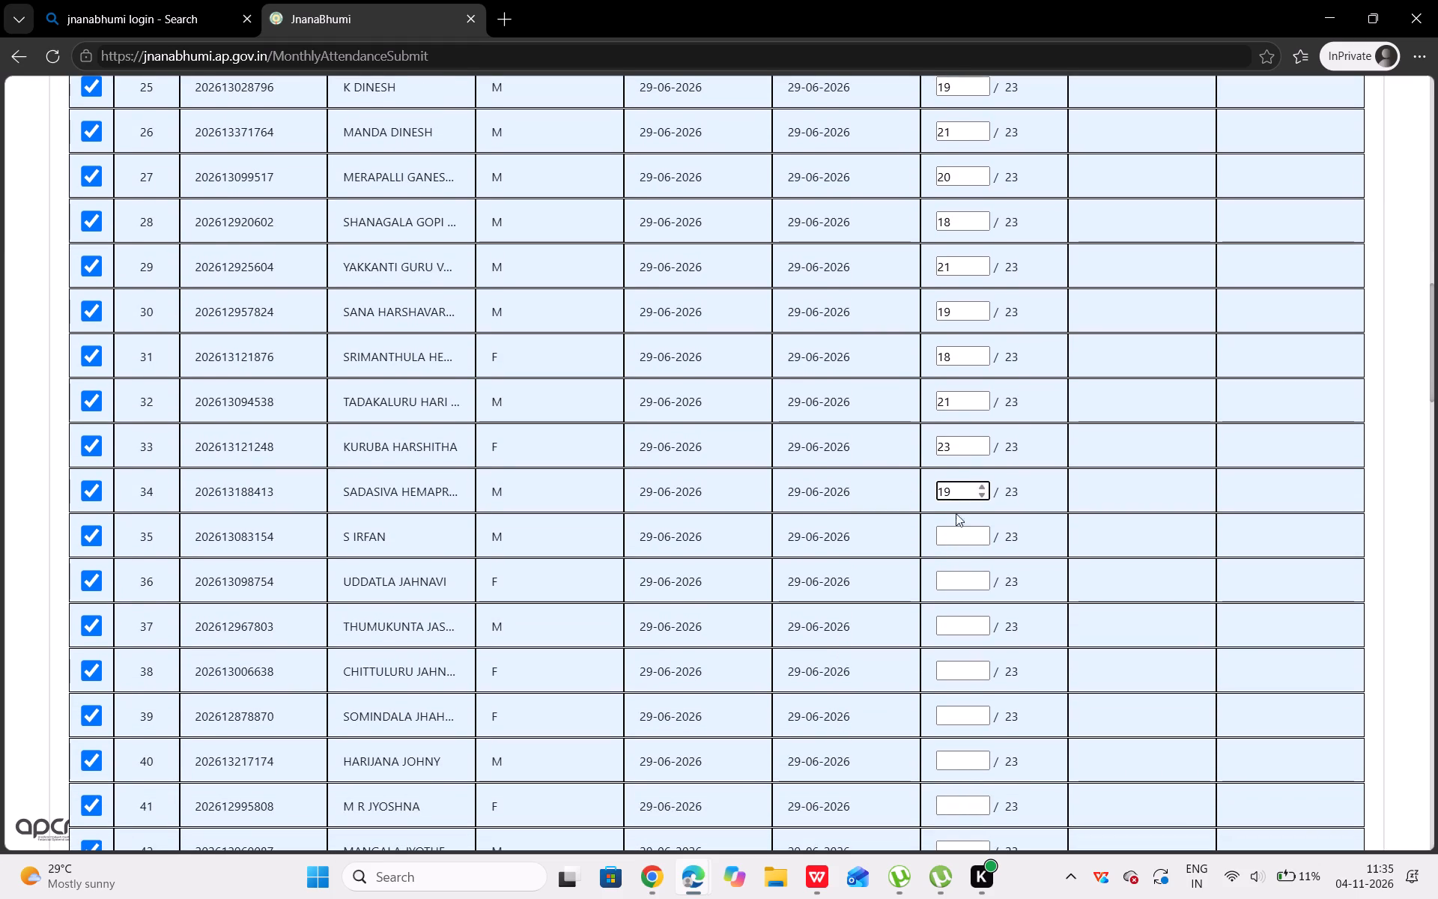
click(949, 533)
text(20)
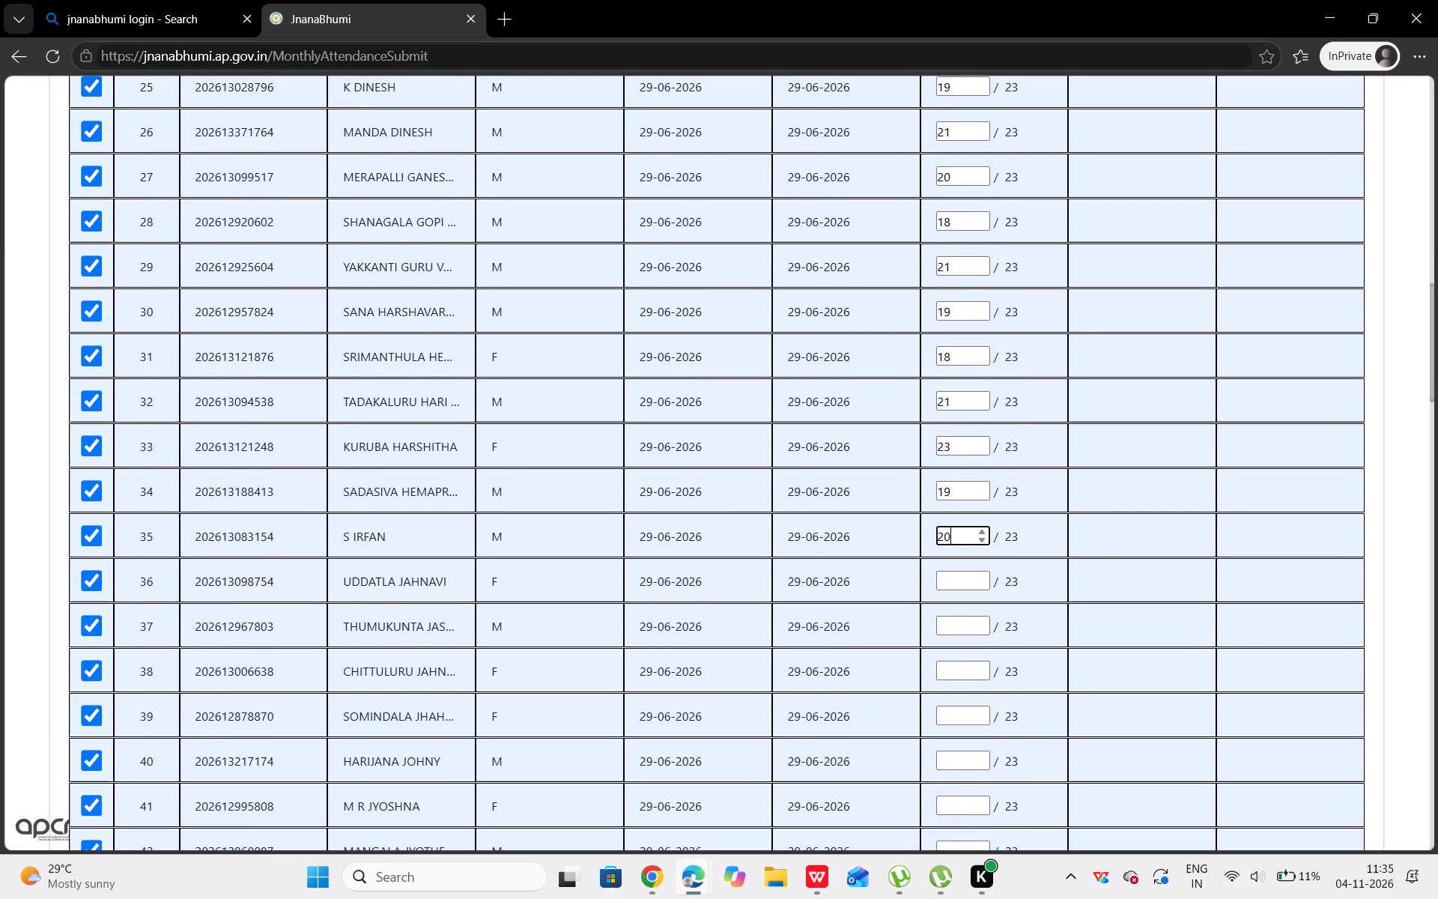
click(951, 584)
text(21)
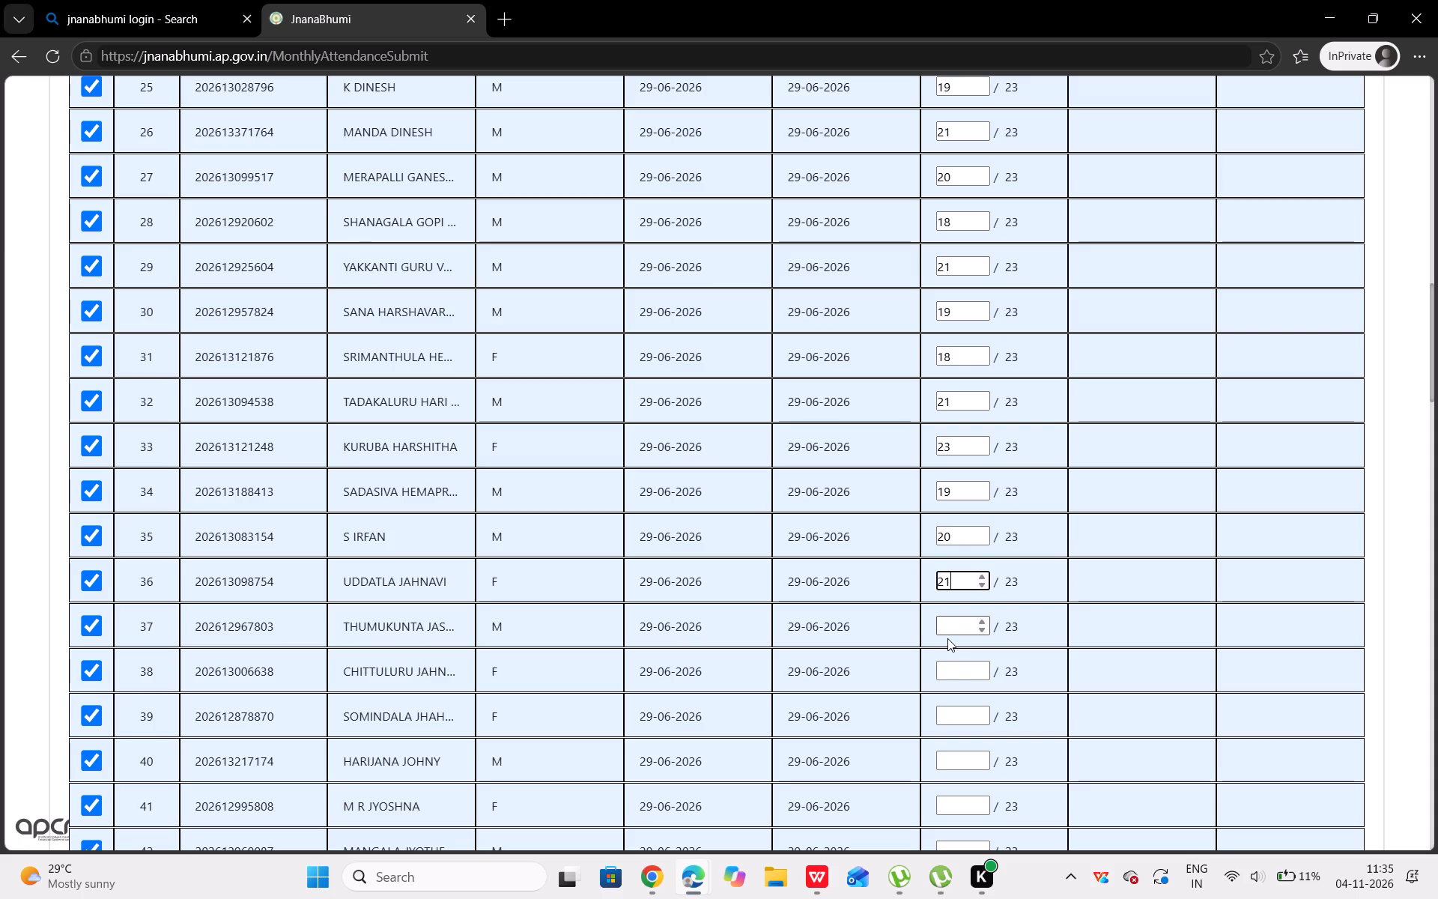
click(948, 620)
text(18)
Enter the October attendance for students 38 to 41 as 20, 22, 19 and 18 days.
click(948, 672)
text(20)
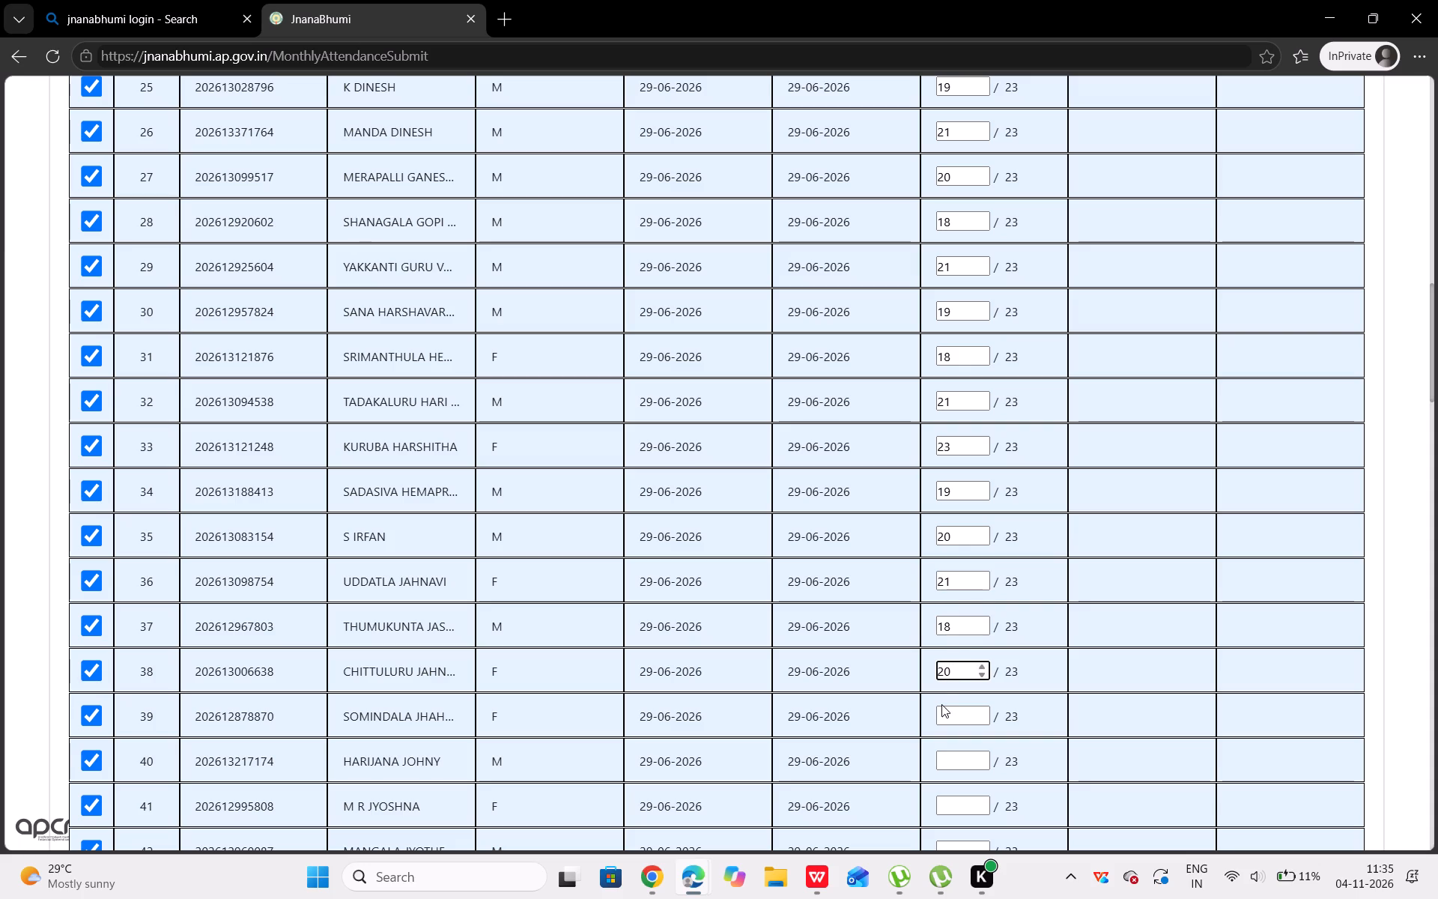
click(954, 715)
text(22)
click(955, 767)
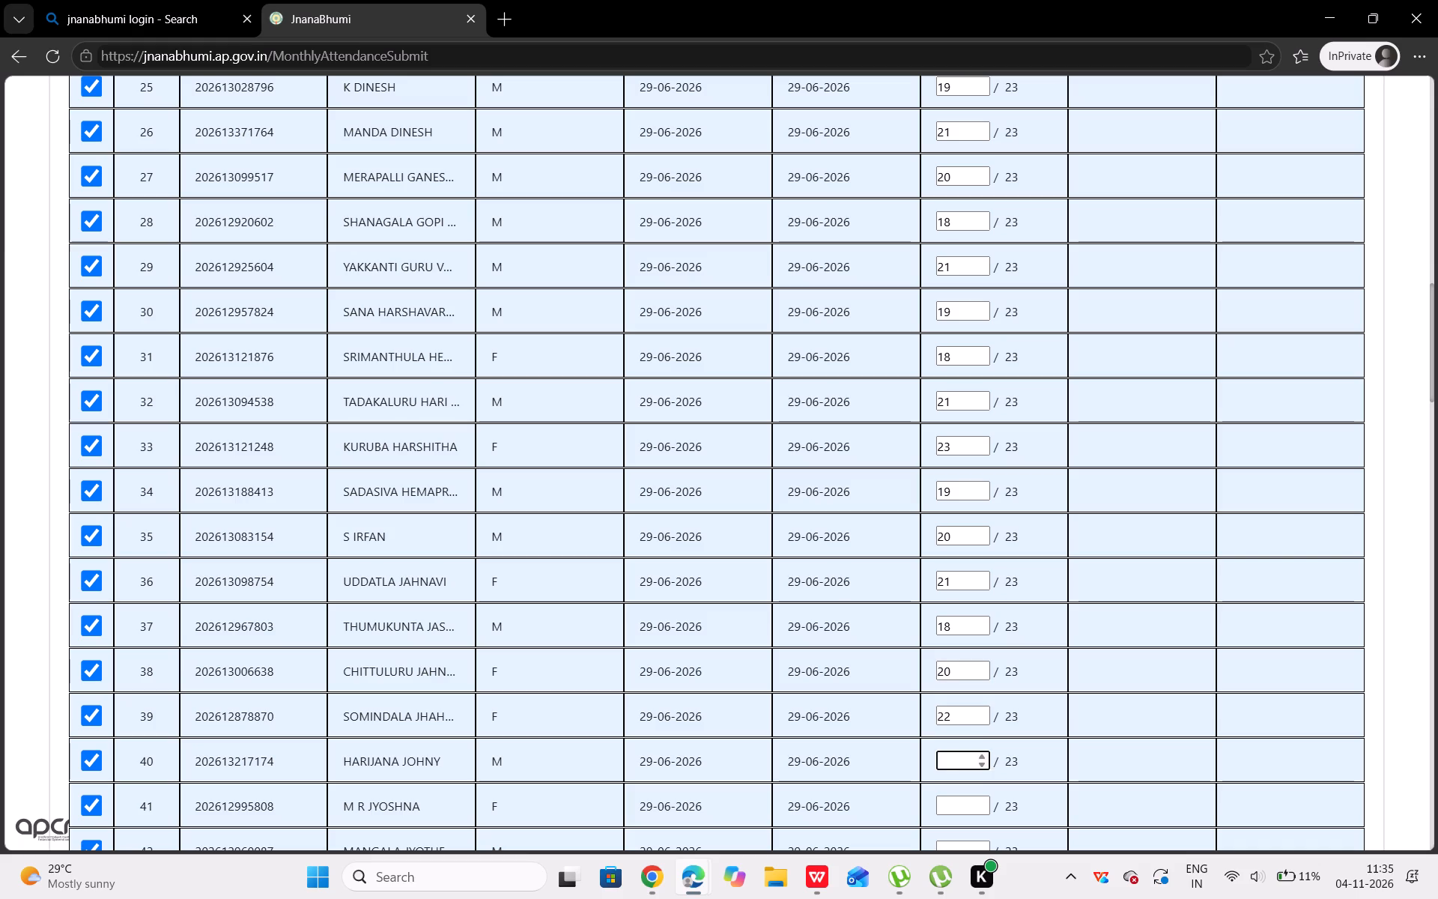
text(19)
click(953, 801)
text(18)
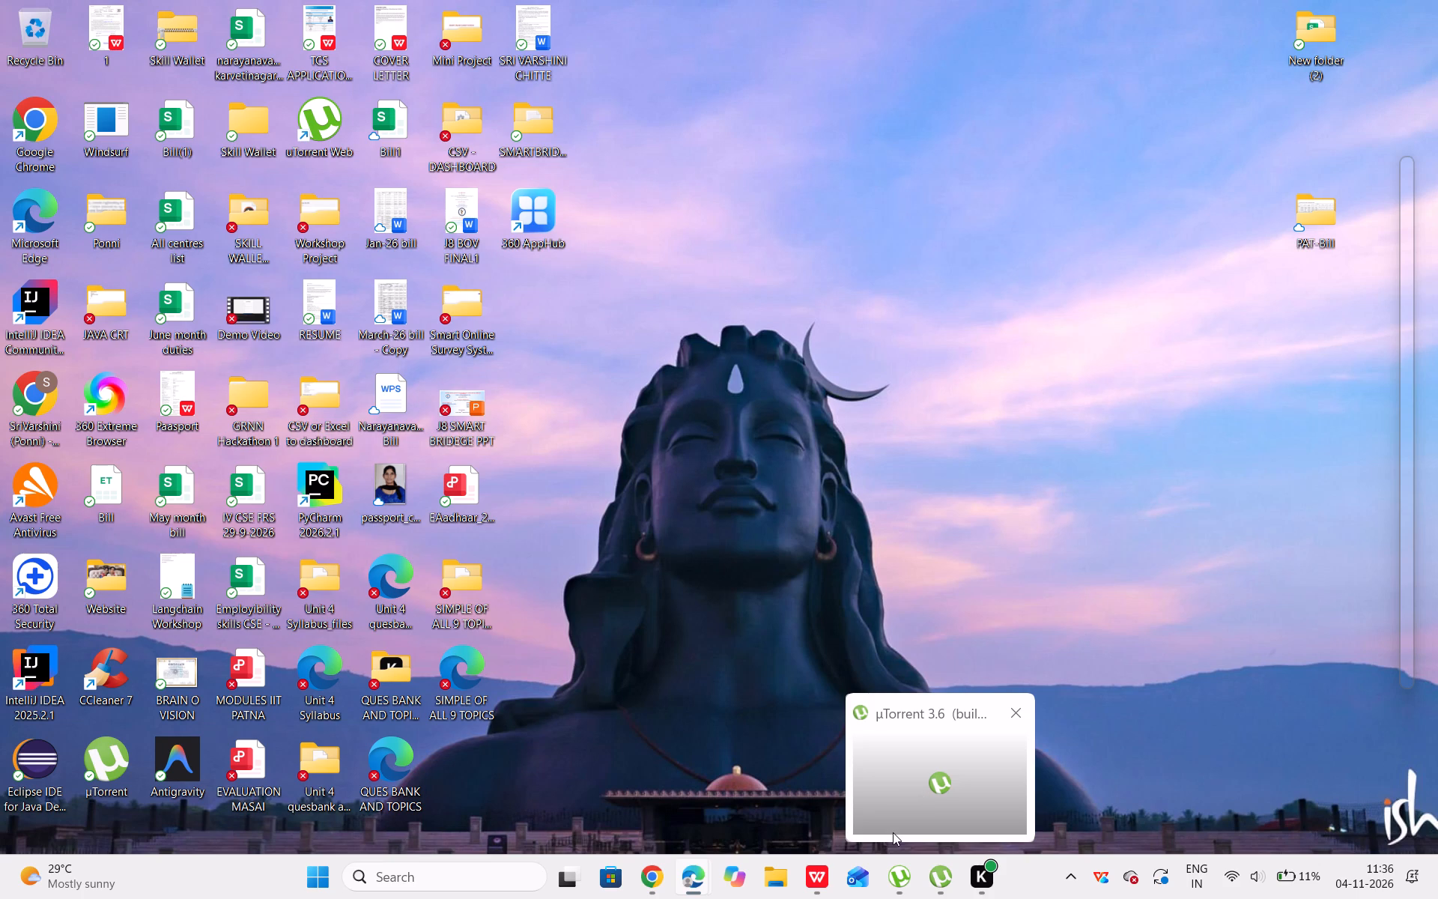
Enter the October attendance for students 42 to 47 as 19, 21, 19, 21, 18 and 22 days.
scroll(784, 656, down, 2)
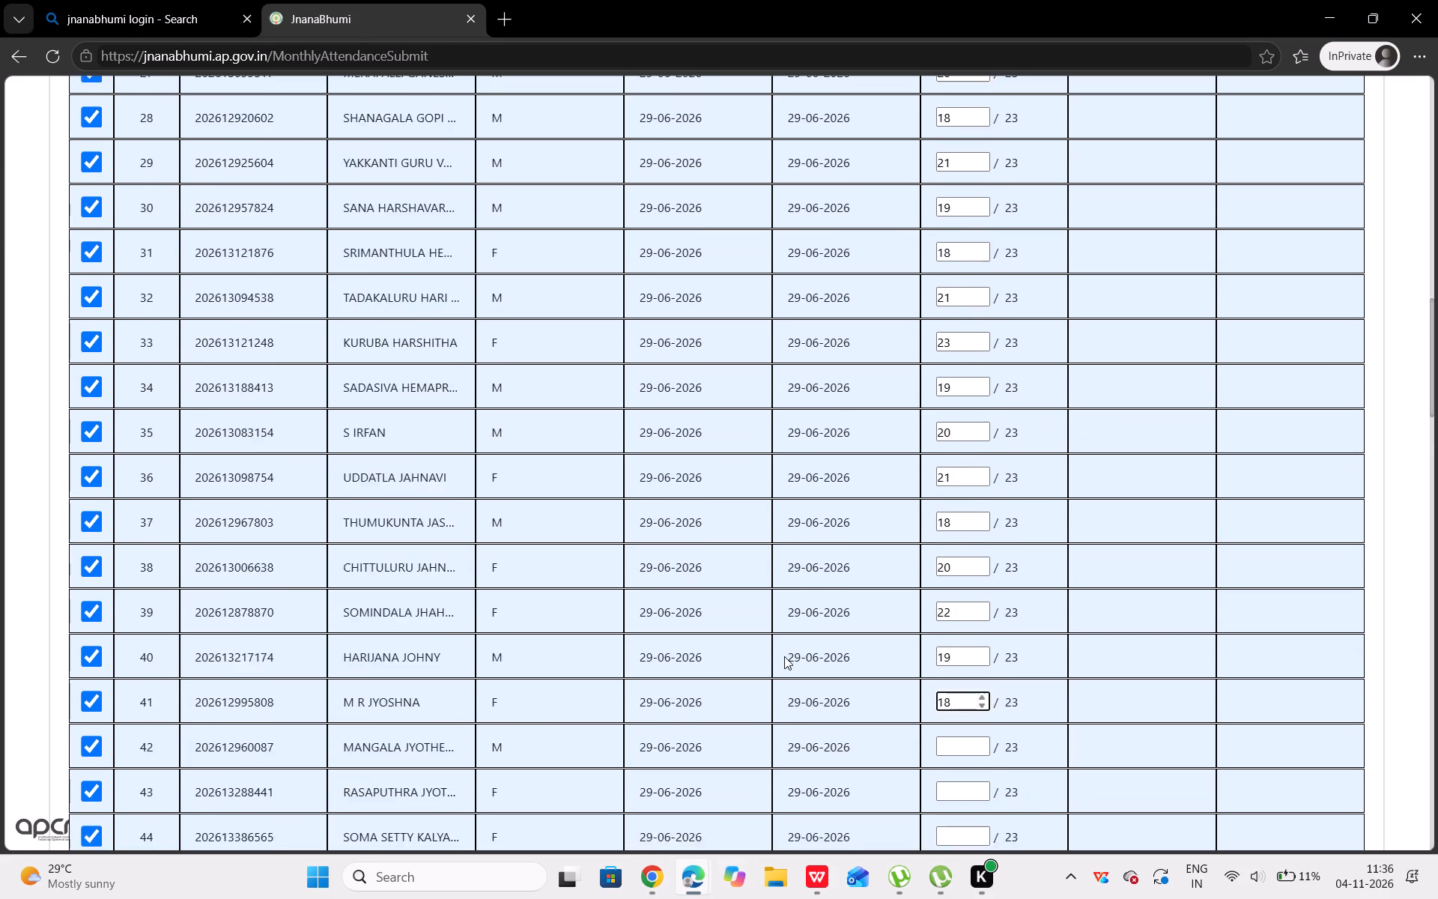
scroll(784, 656, down, 2)
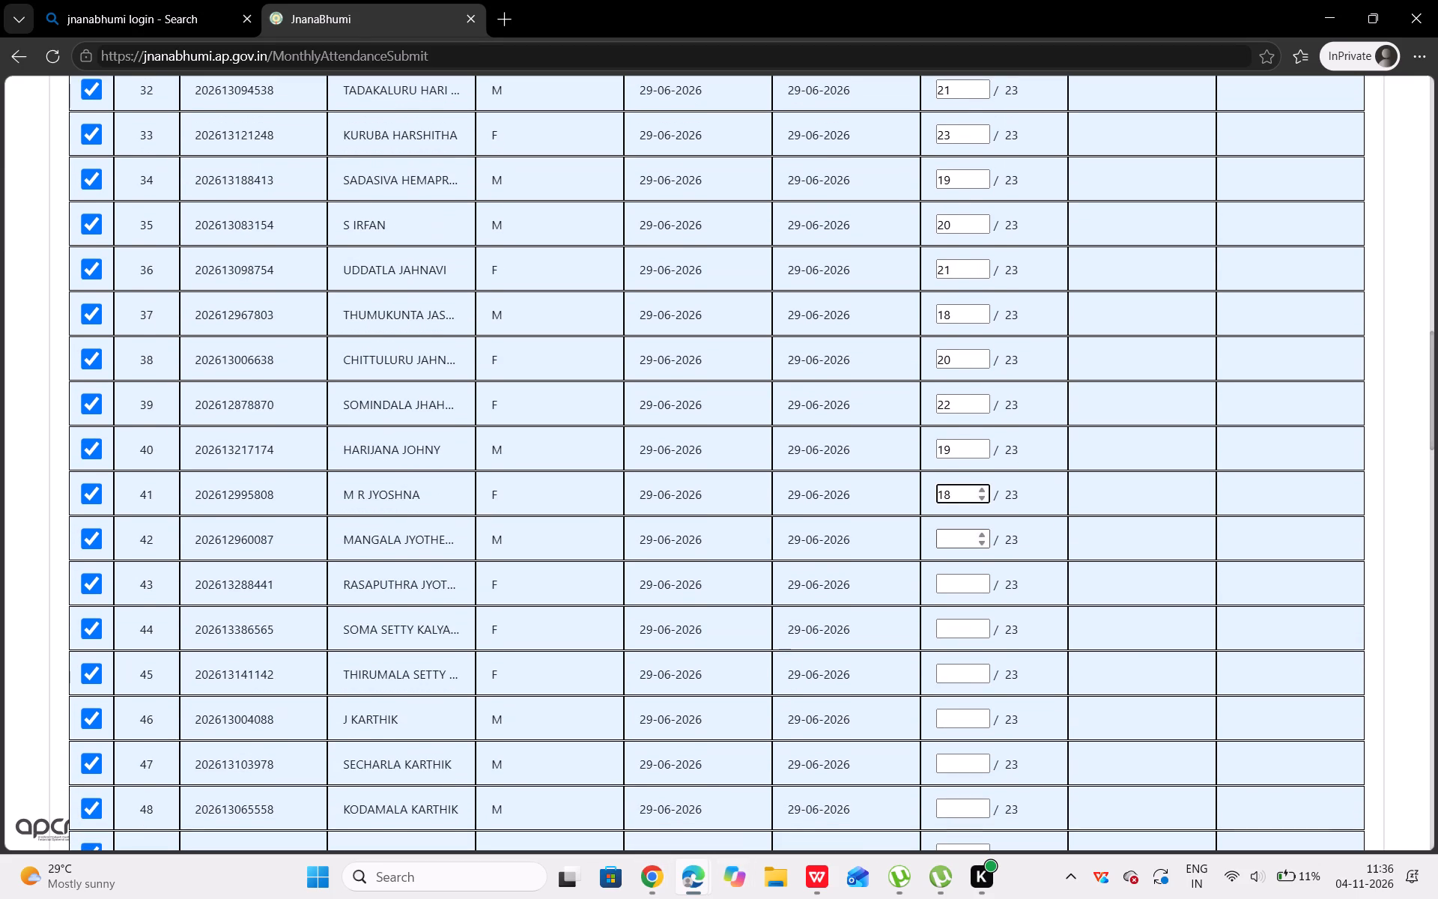
click(955, 535)
text(19)
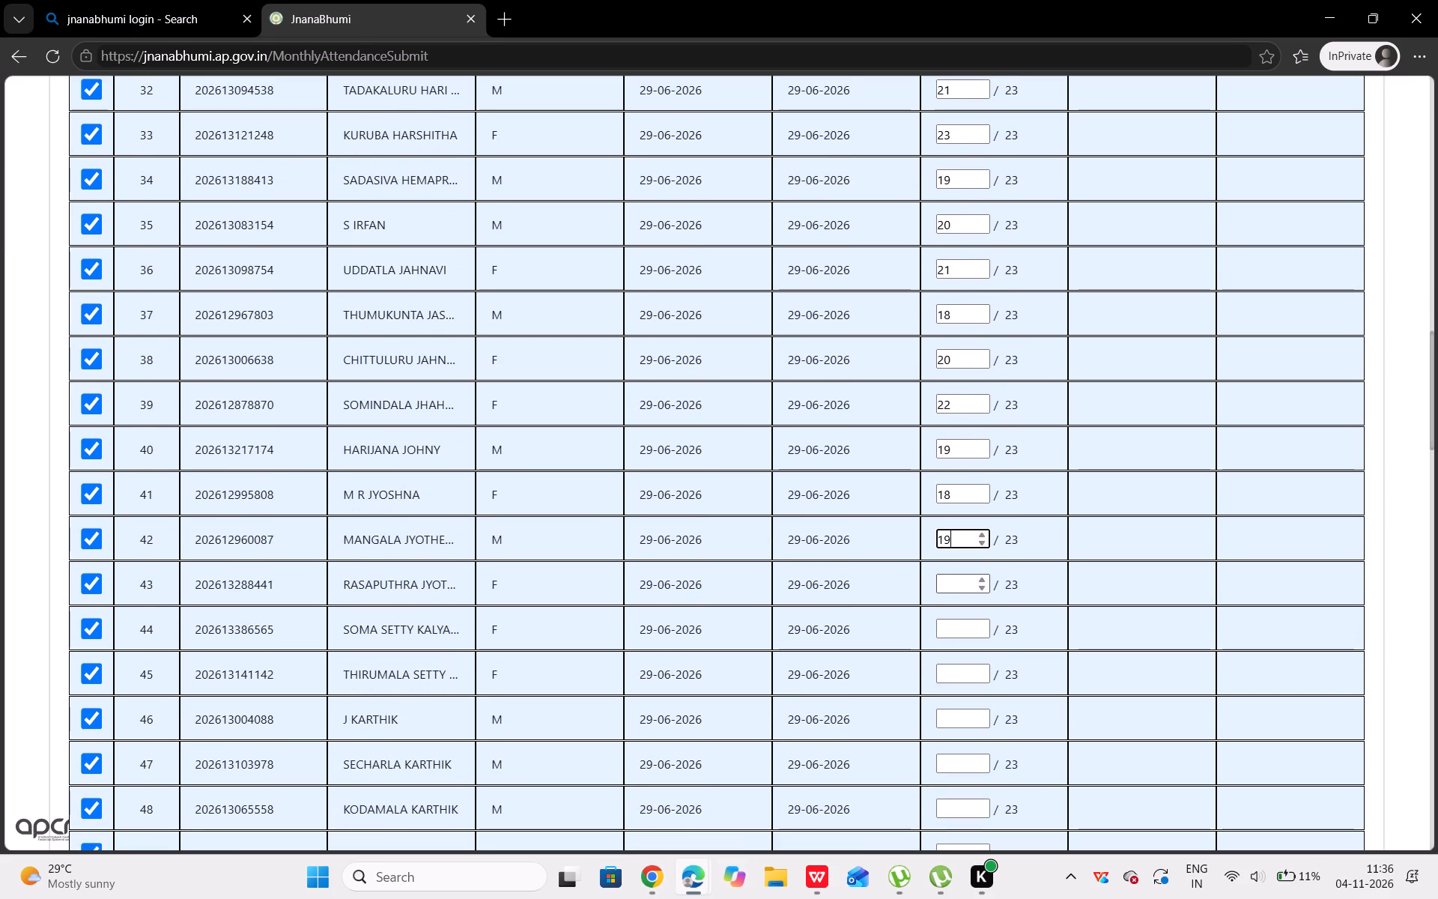
click(947, 587)
text(21)
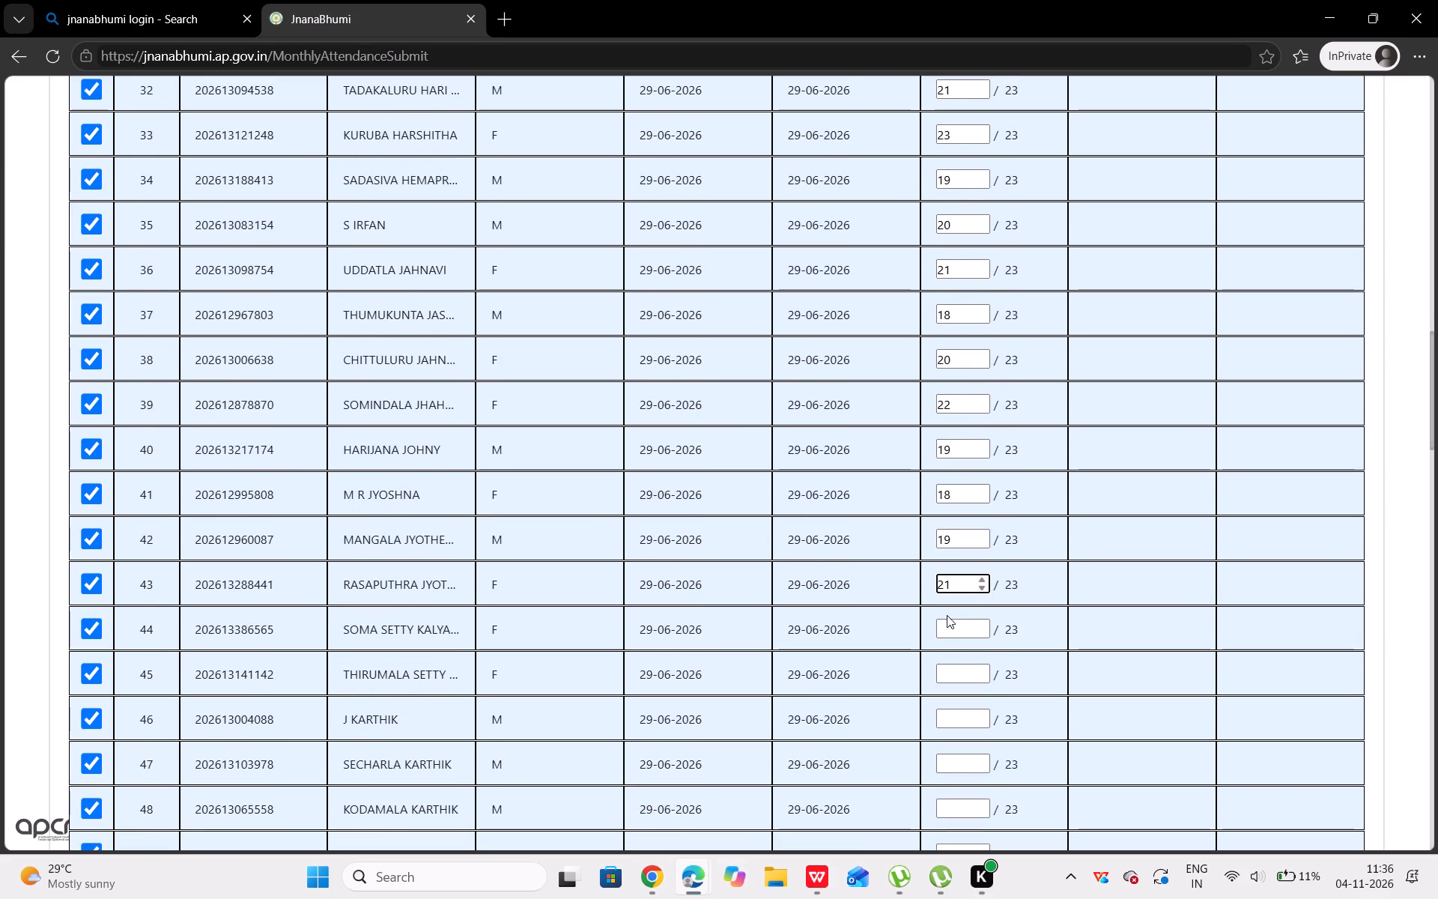
click(946, 620)
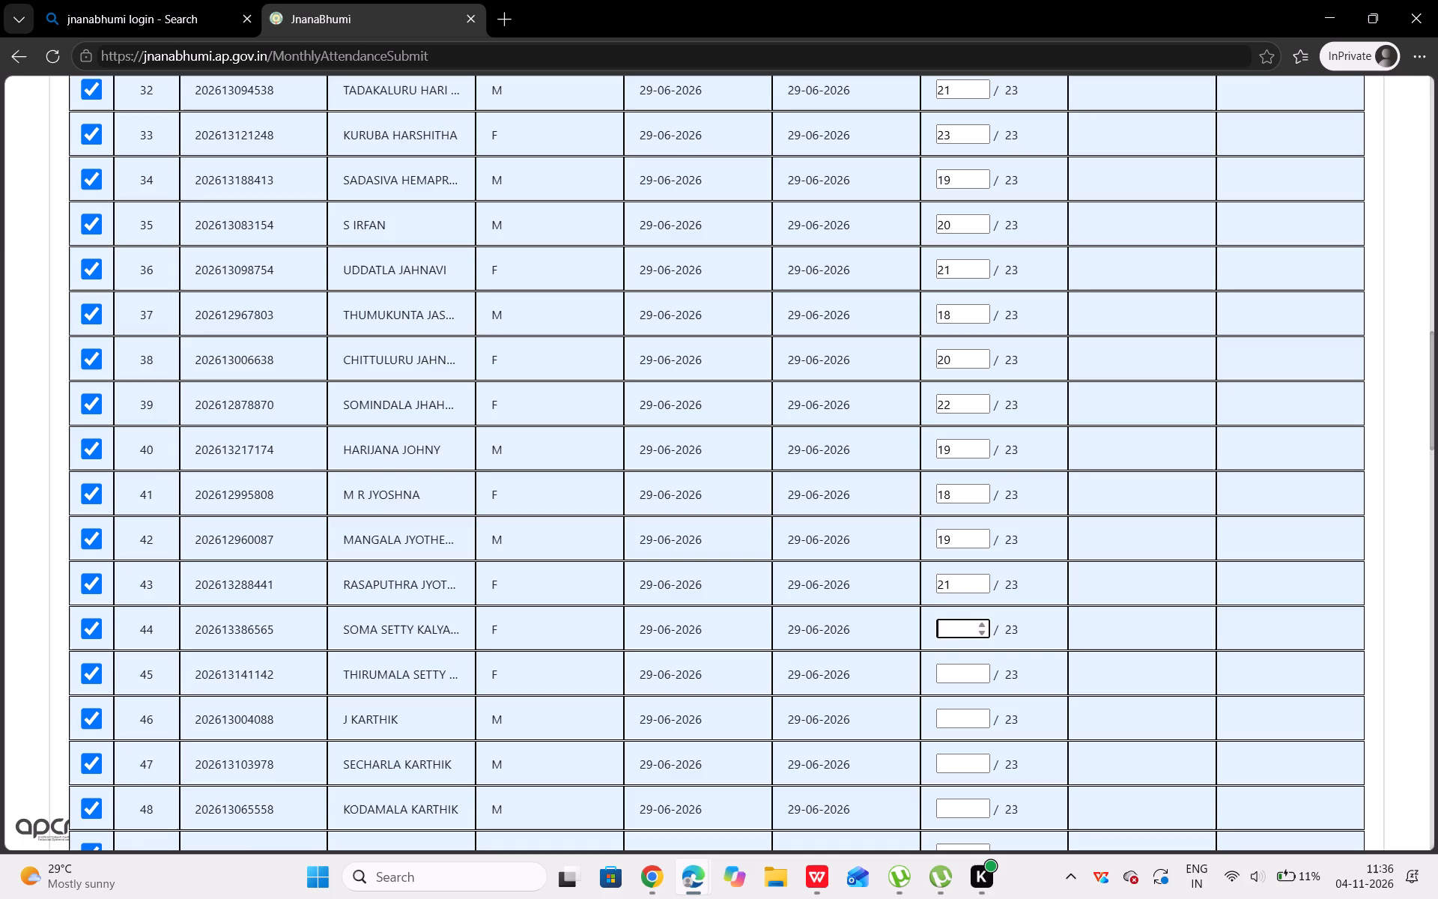
text(19)
click(946, 672)
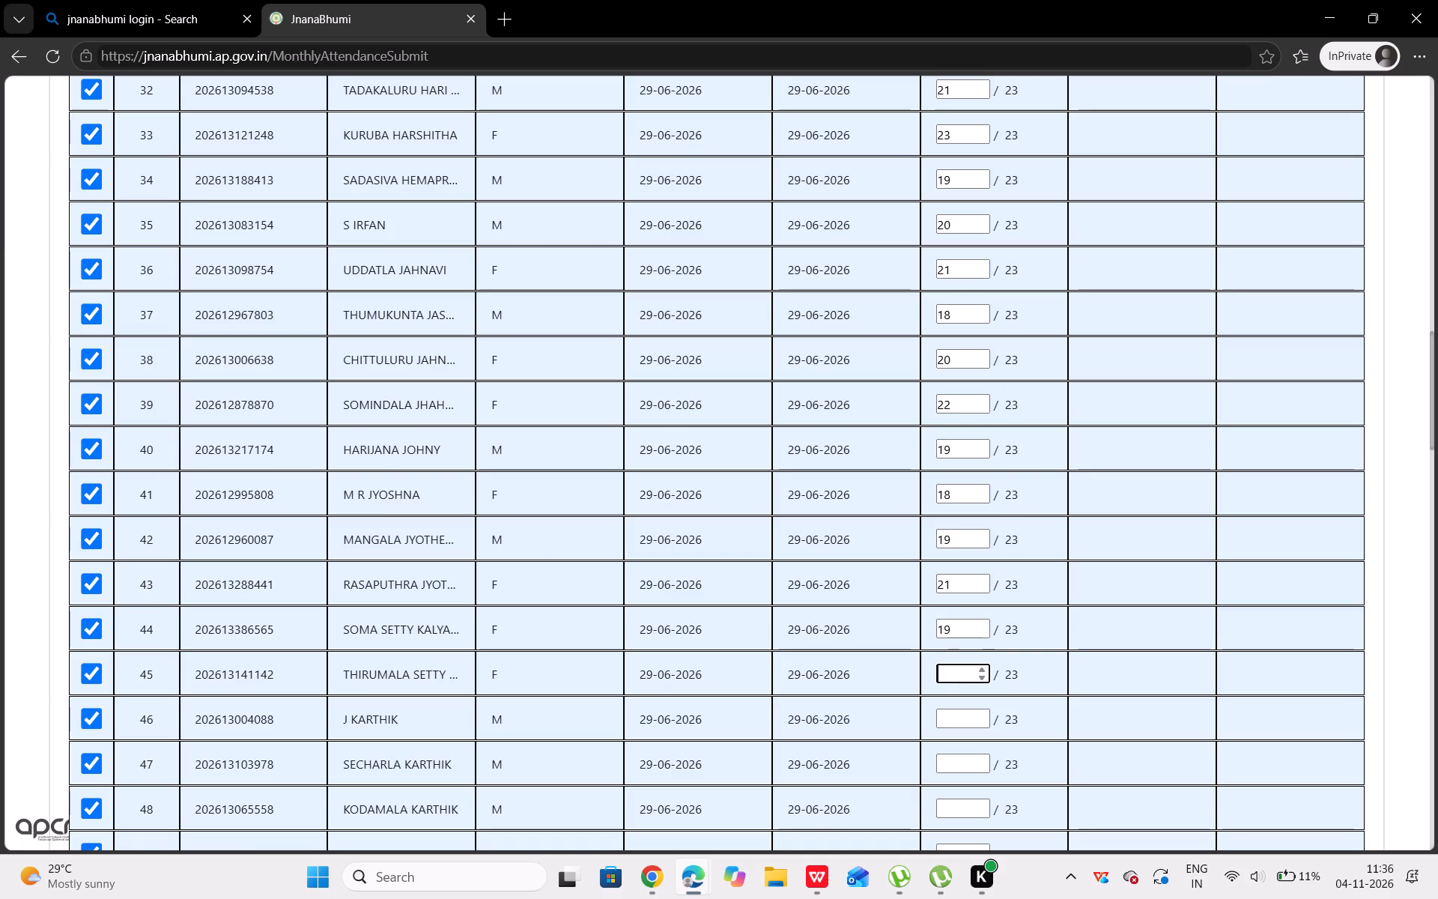
text(21)
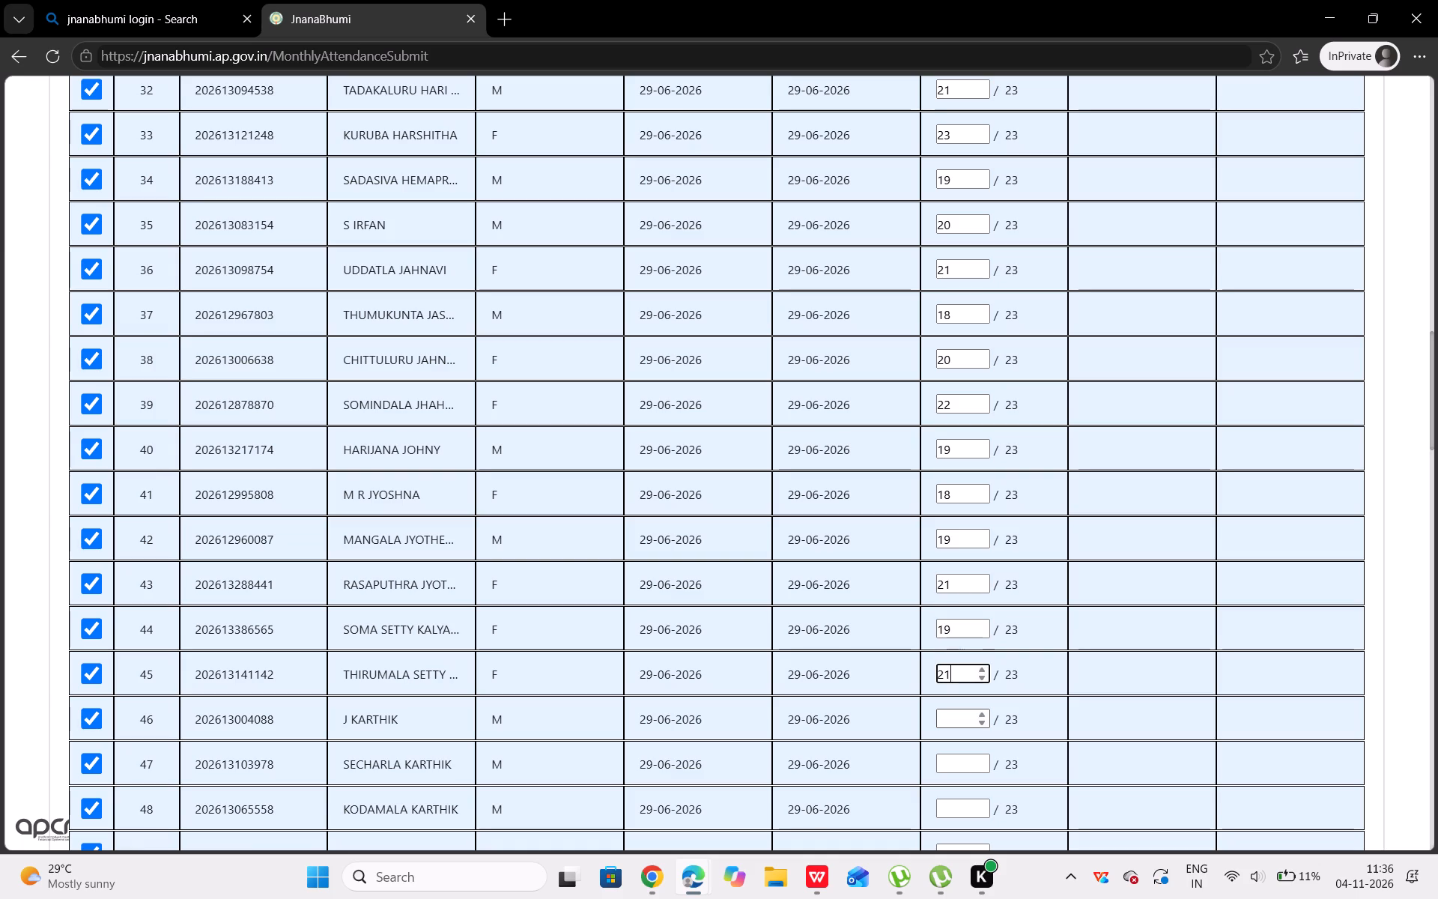
click(949, 712)
text(18)
click(948, 753)
text(22)
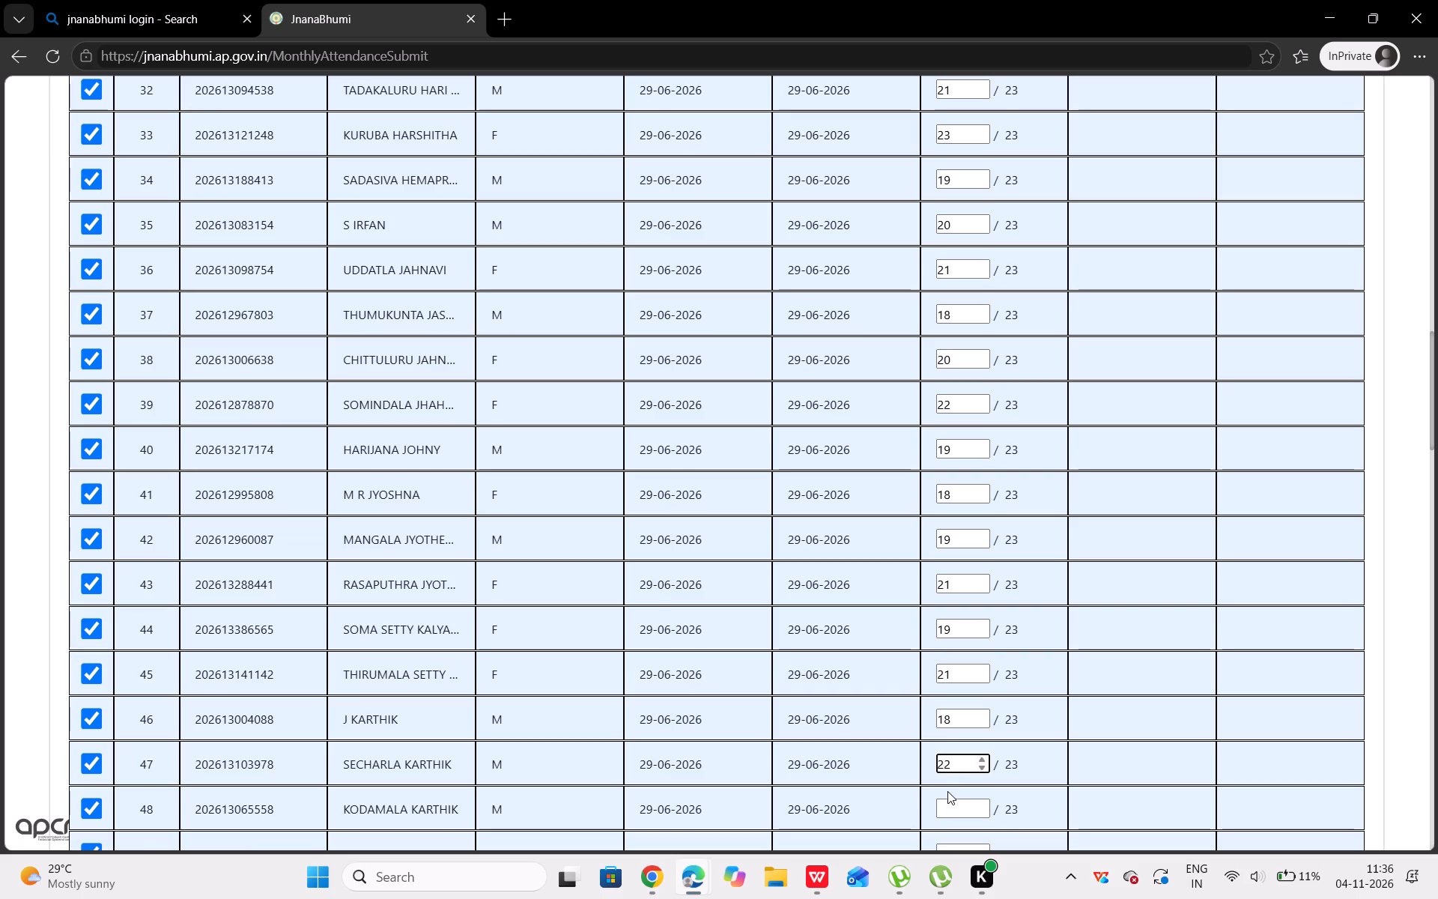
Enter the October attendance for student 48 as 20 days.
click(949, 803)
scroll(949, 803, down, 2)
scroll(739, 656, down, 3)
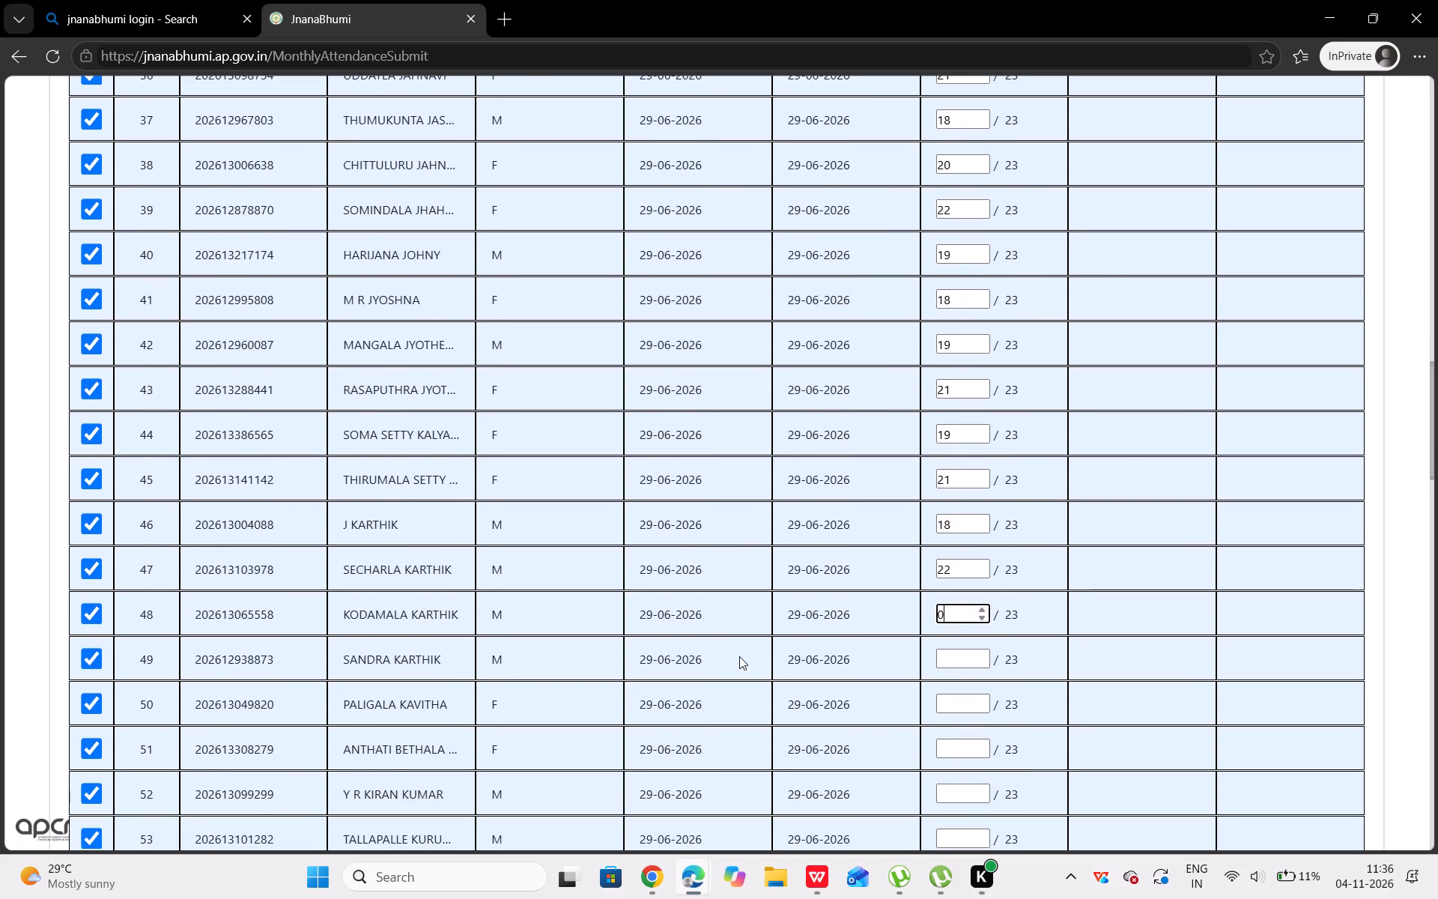
key(BackSpace)
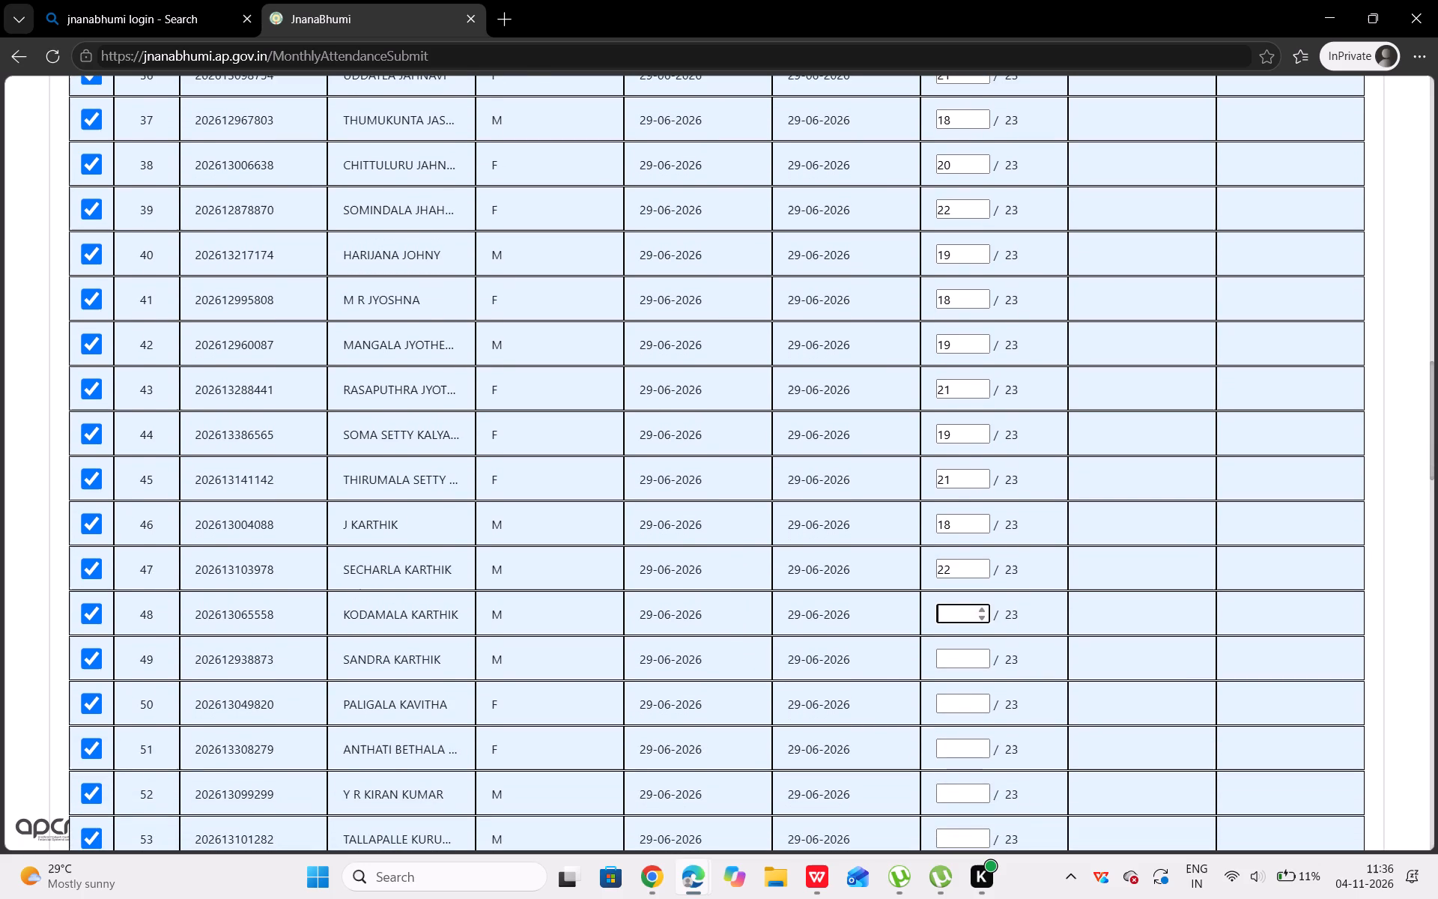
key(2)
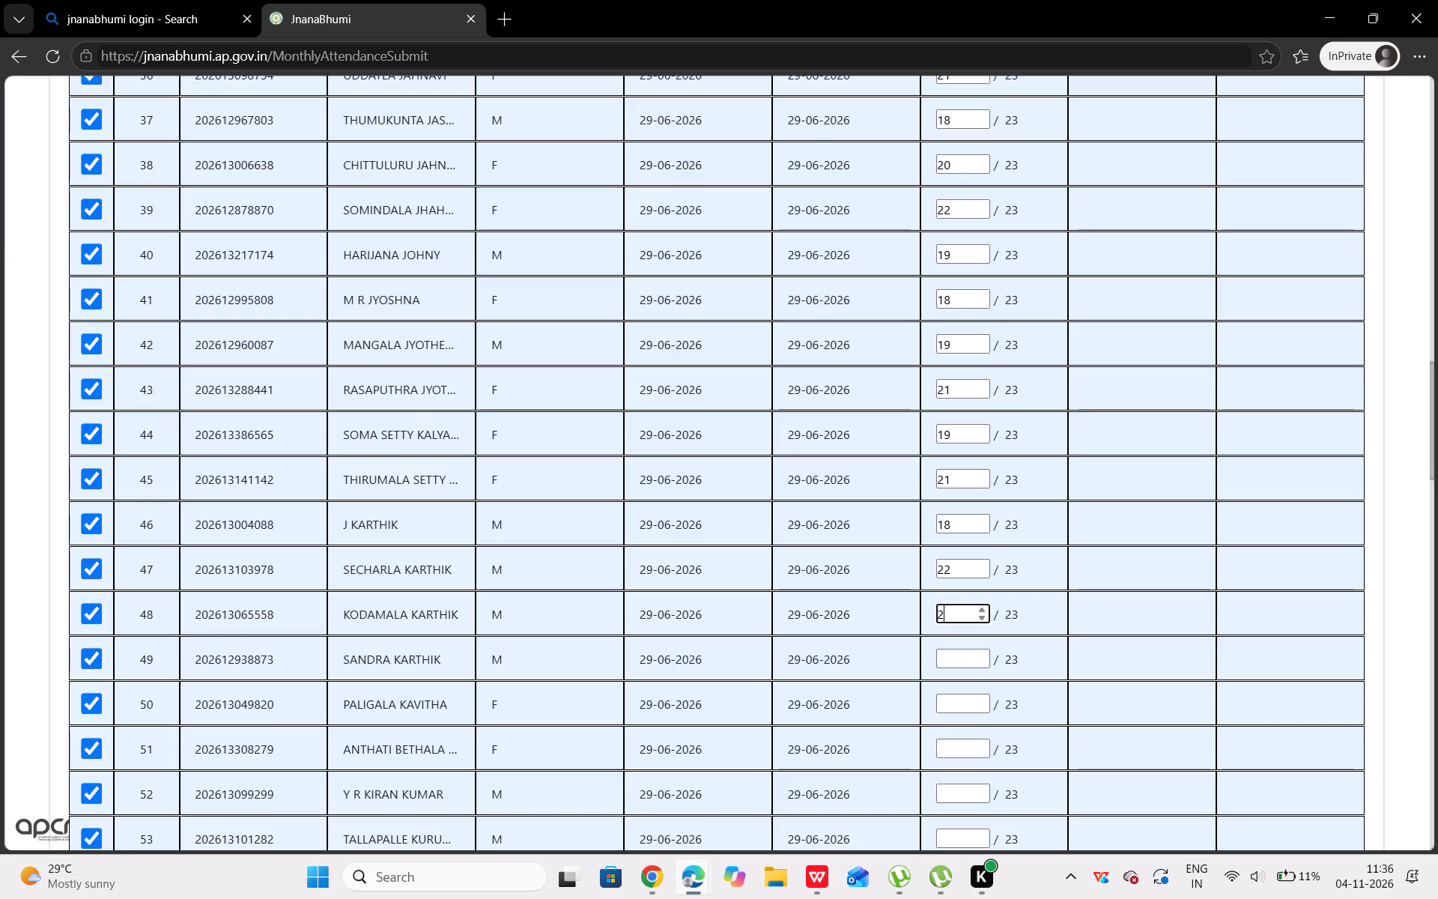
key(3)
key(BackSpace)
key(0)
Enter the October attendance for students 49 to 52 as 19, 21, 18 and 20 days.
click(948, 659)
text(19)
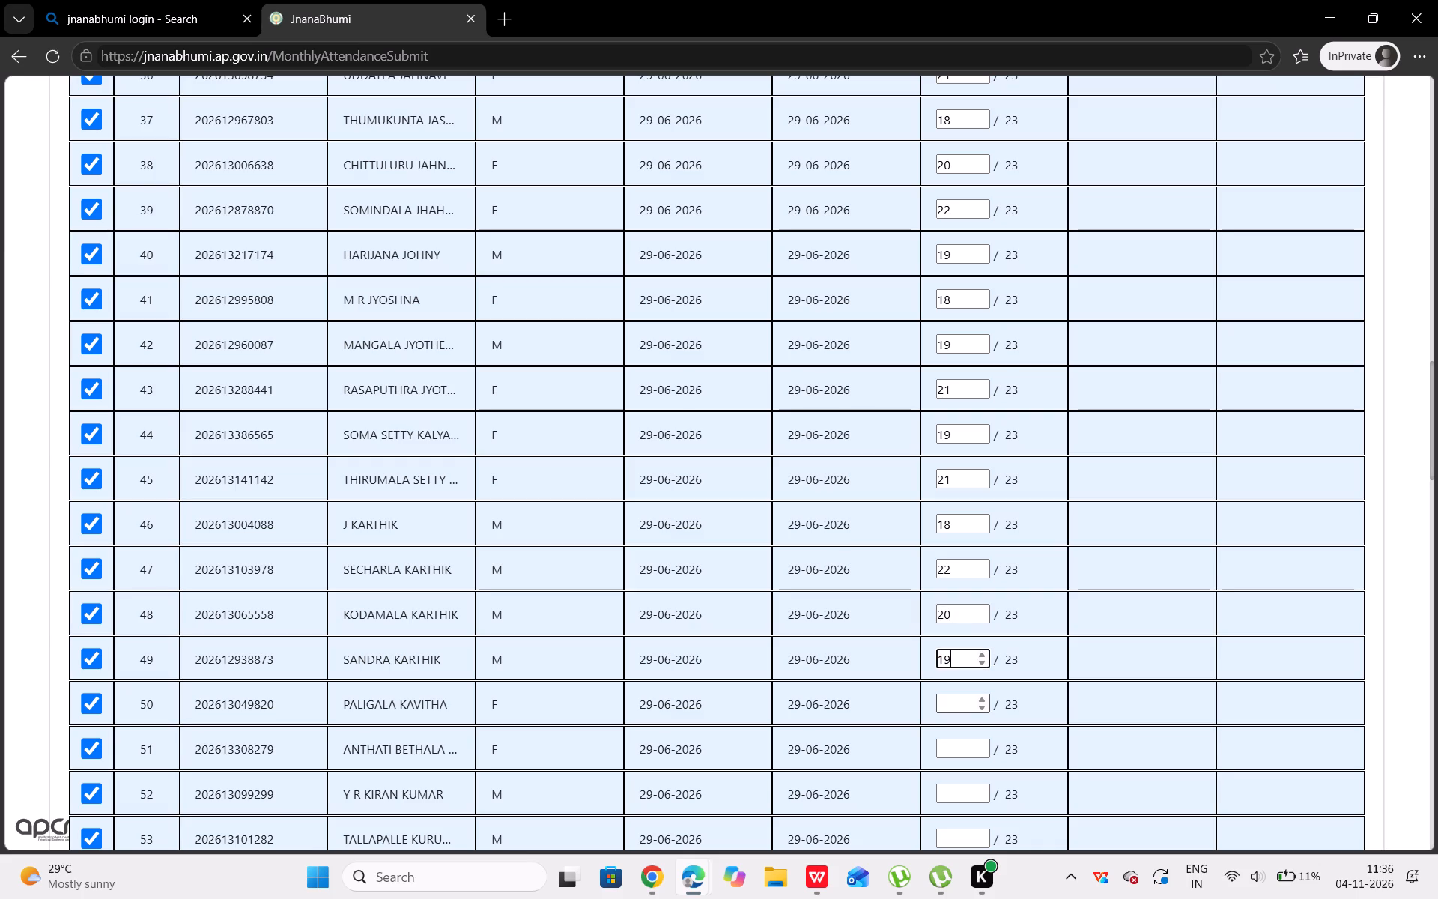
click(950, 703)
text(21)
click(958, 743)
key(1)
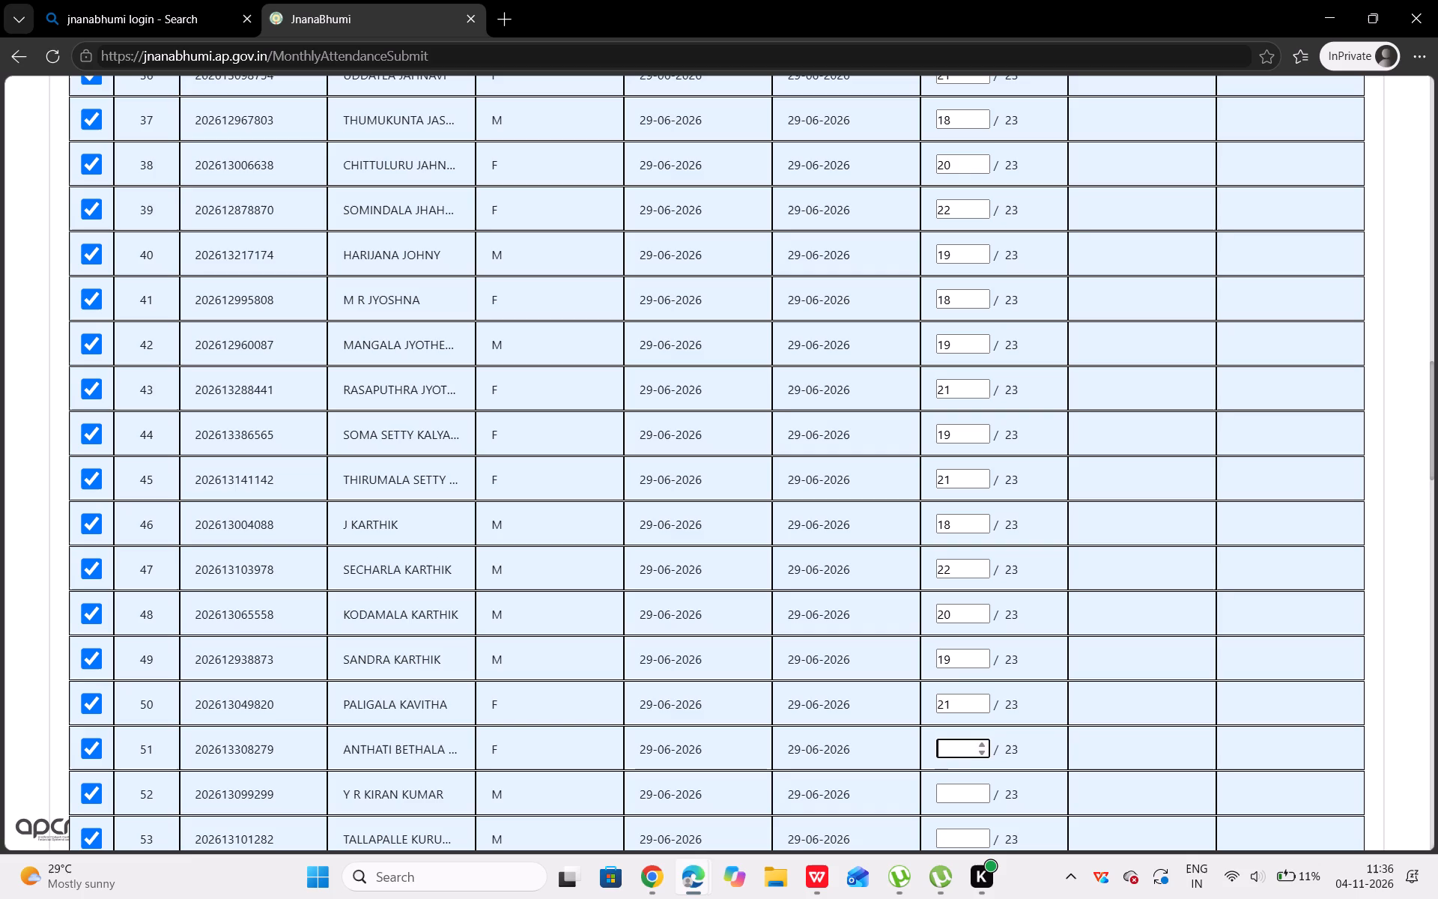
key(8)
click(956, 786)
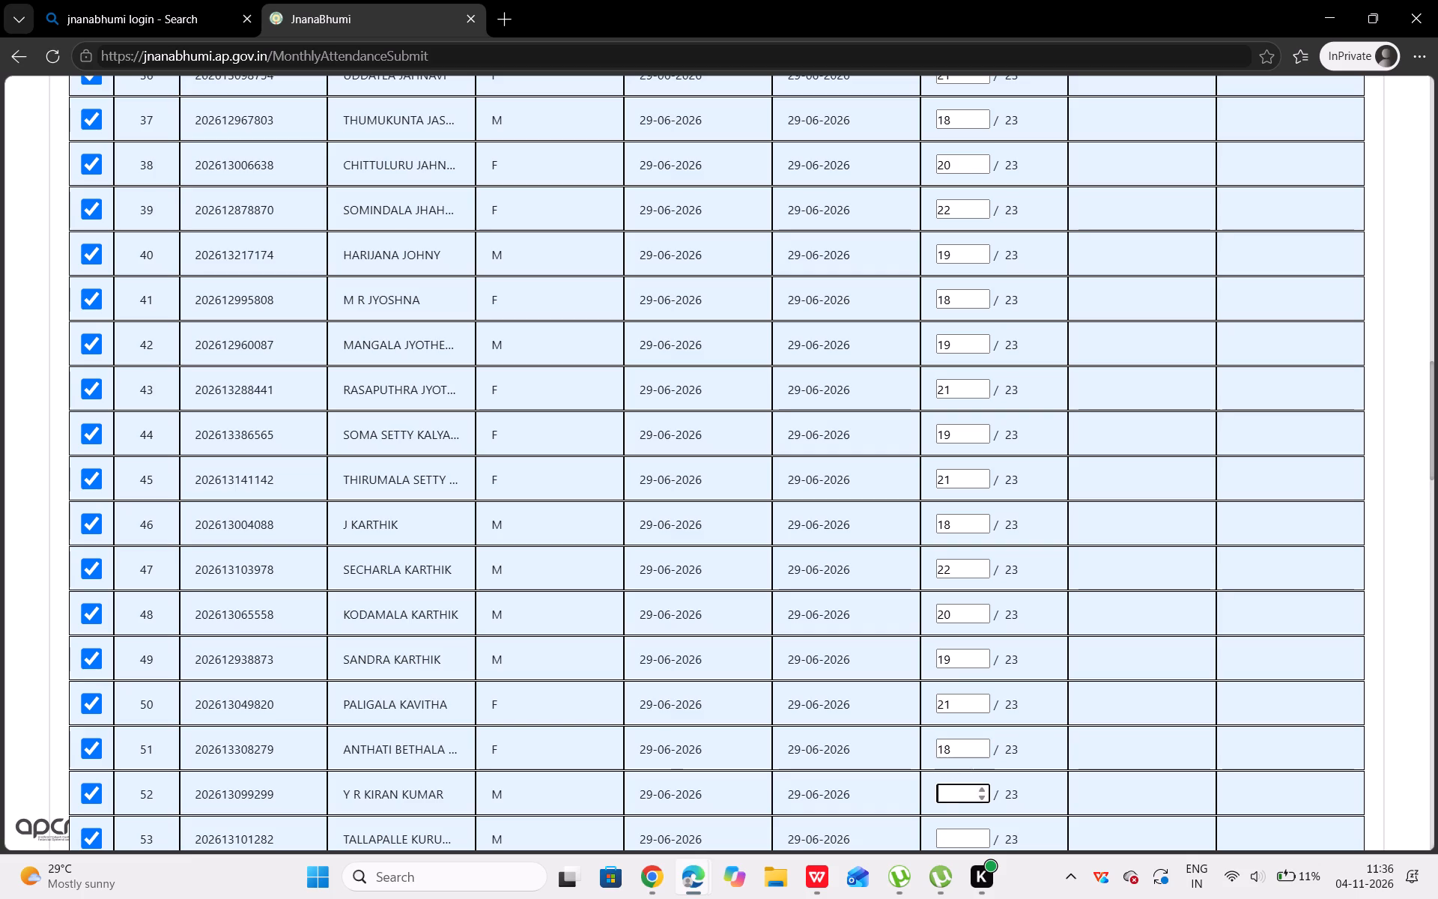
text(20)
Enter the October attendance for students 53 to 55 as 22, 18 and 20 days.
scroll(823, 682, down, 1)
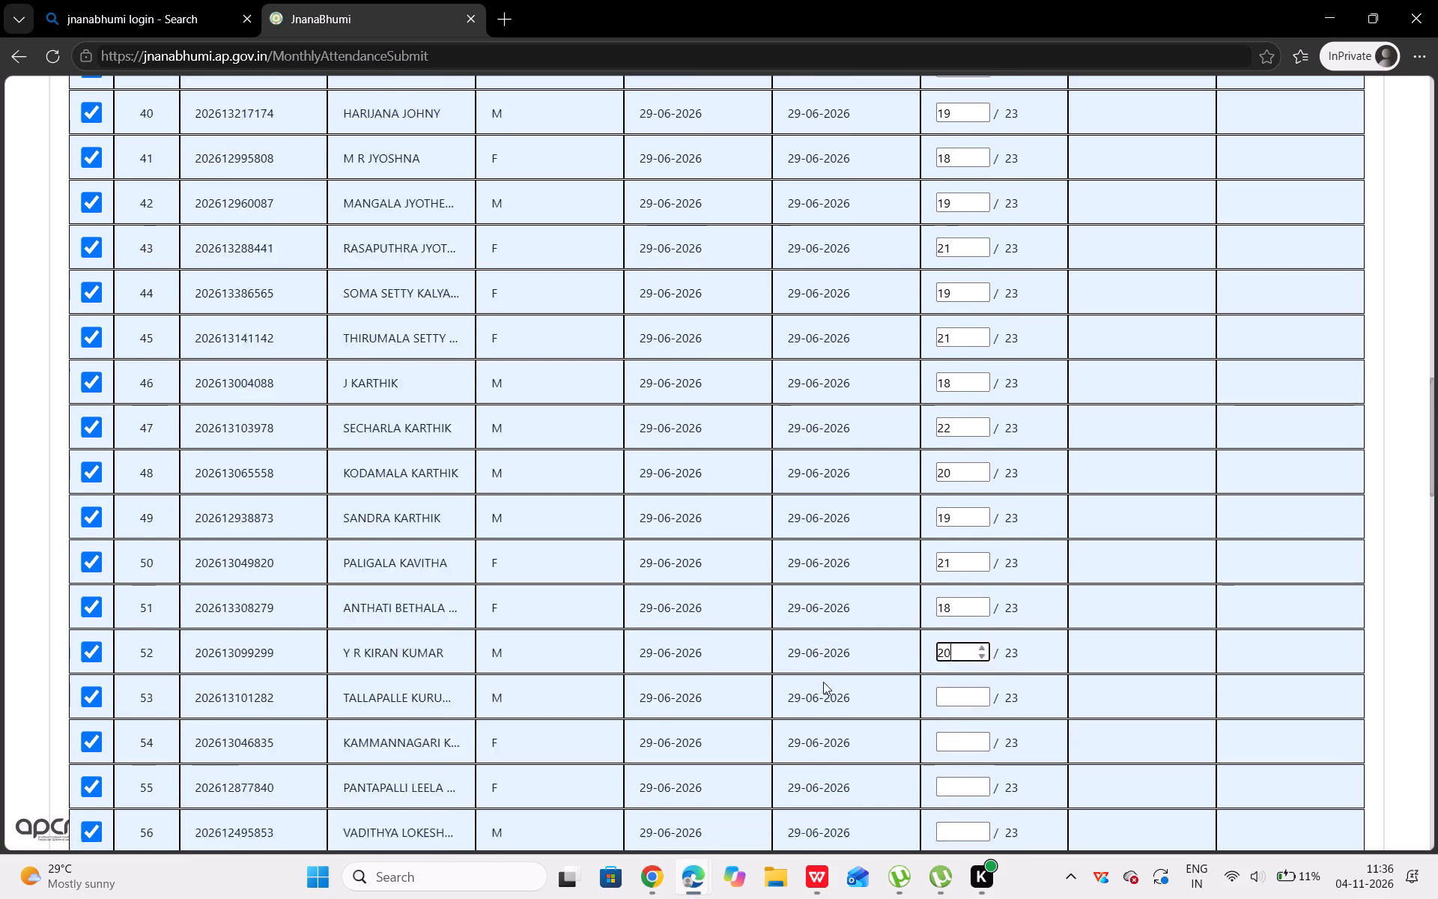
scroll(823, 682, down, 3)
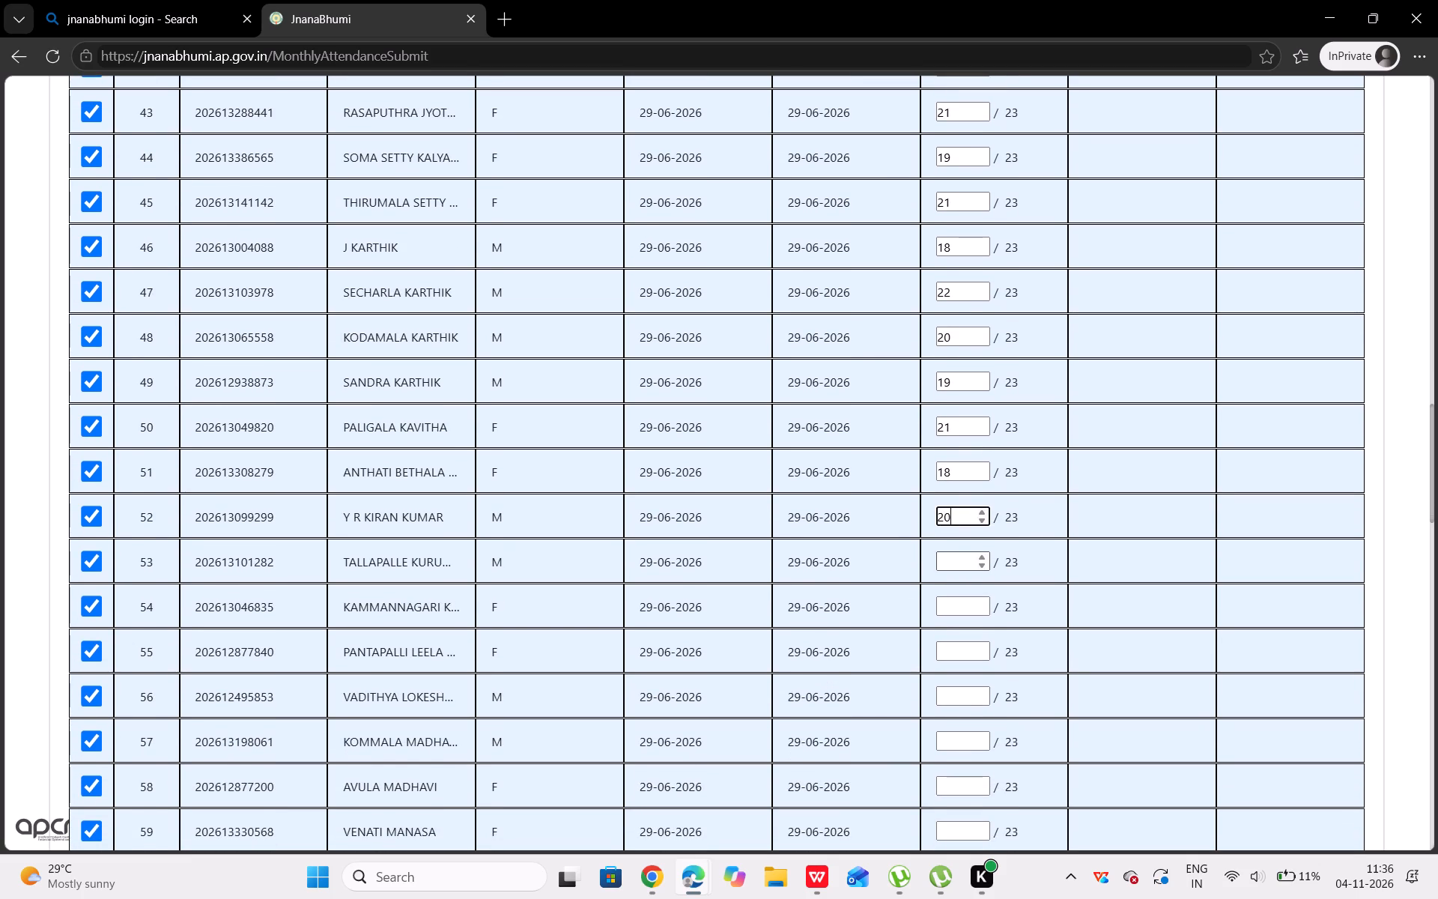
click(952, 559)
text(21)
key(BackSpace)
key(2)
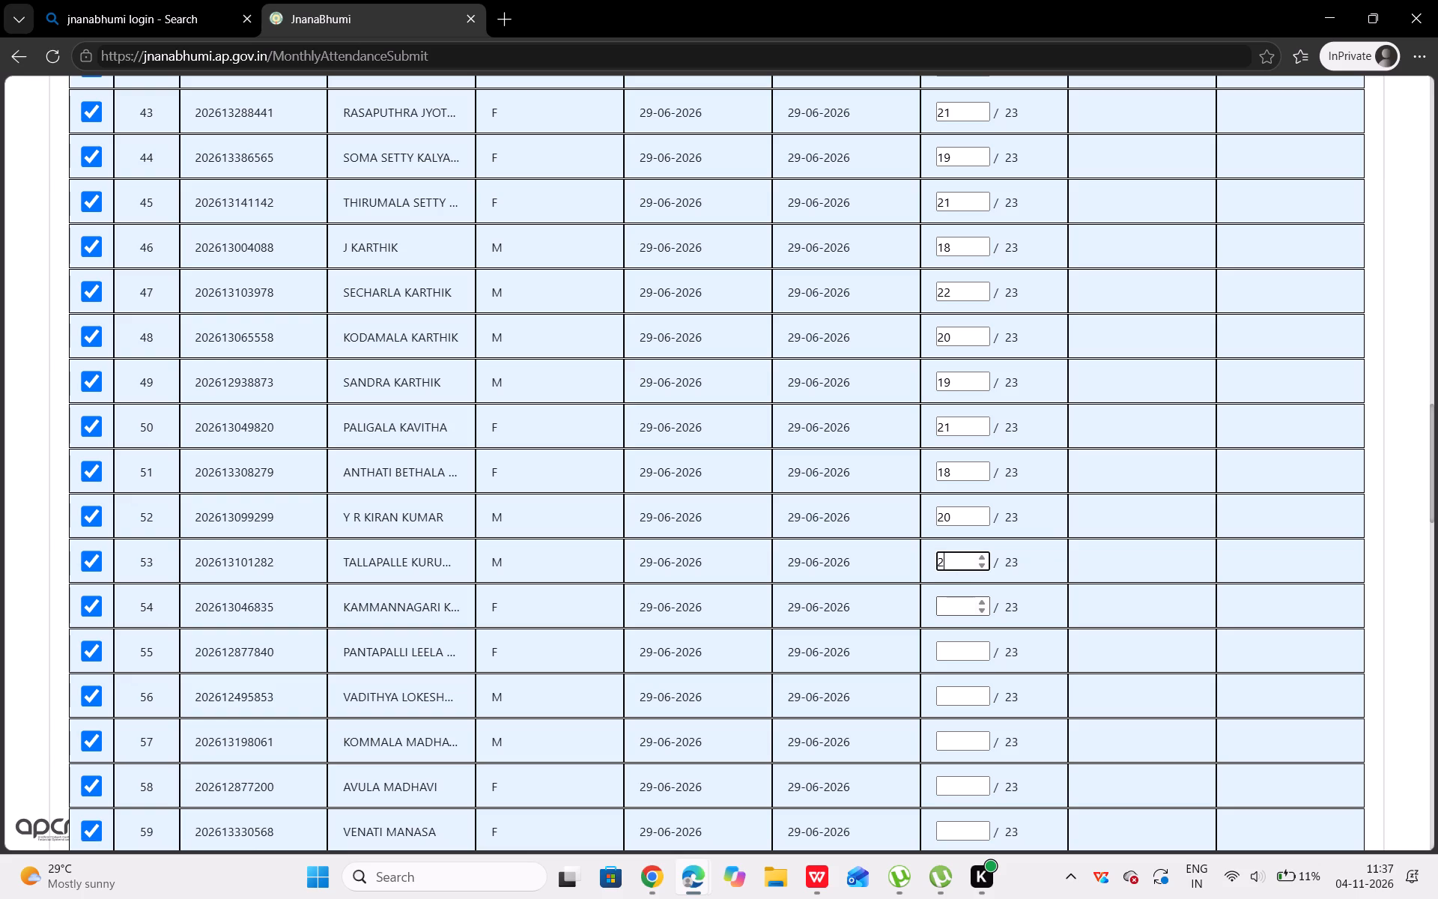
click(951, 607)
text(18)
click(946, 645)
text(20)
Enter the October attendance for students 56 to 58 as 22, 19 and 21 days.
click(948, 694)
text(22)
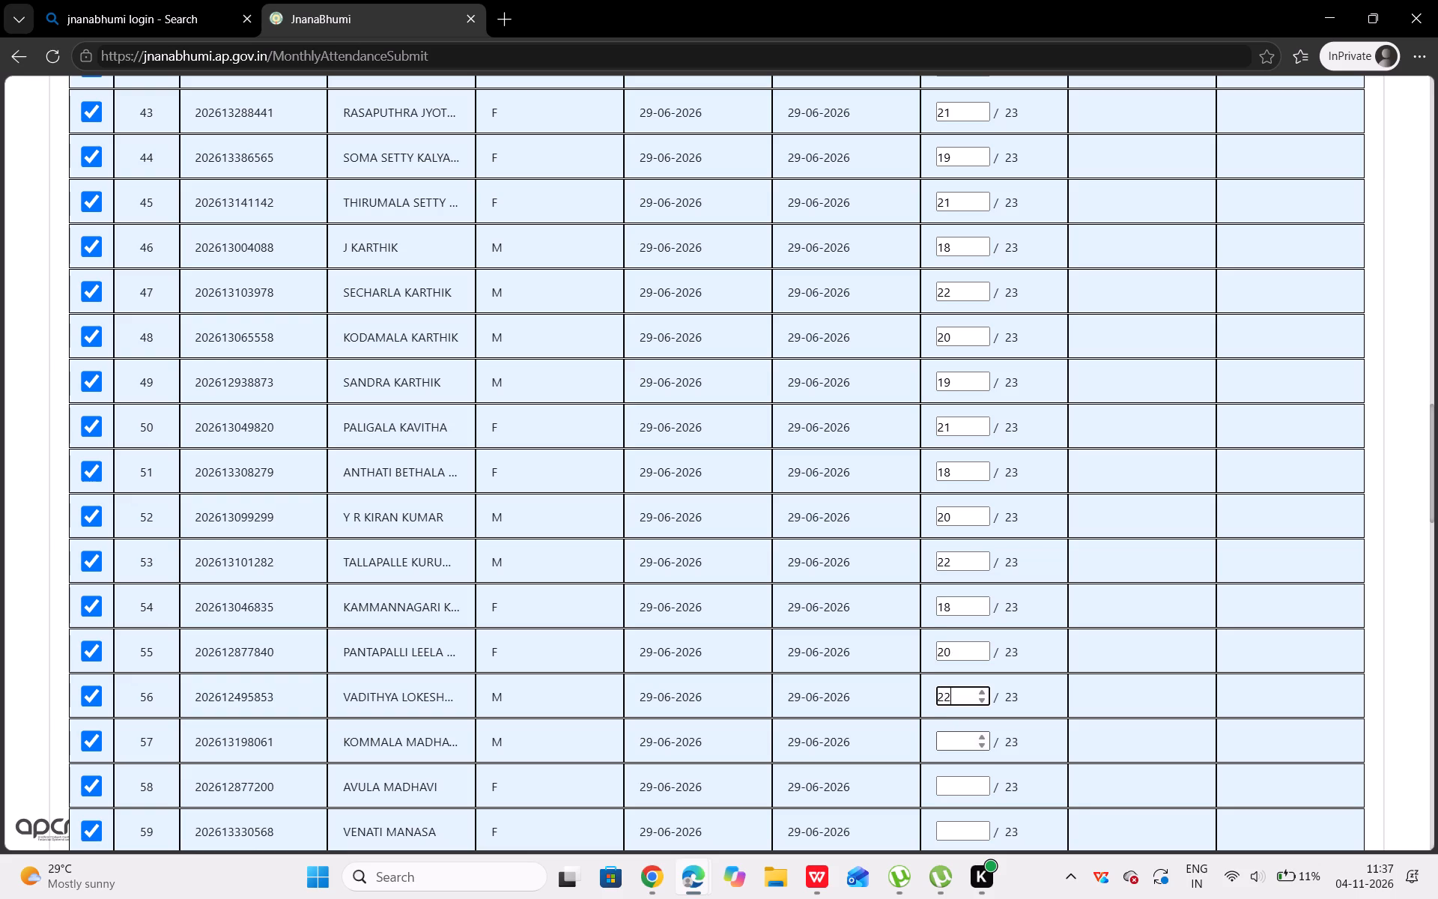
click(947, 739)
text(19)
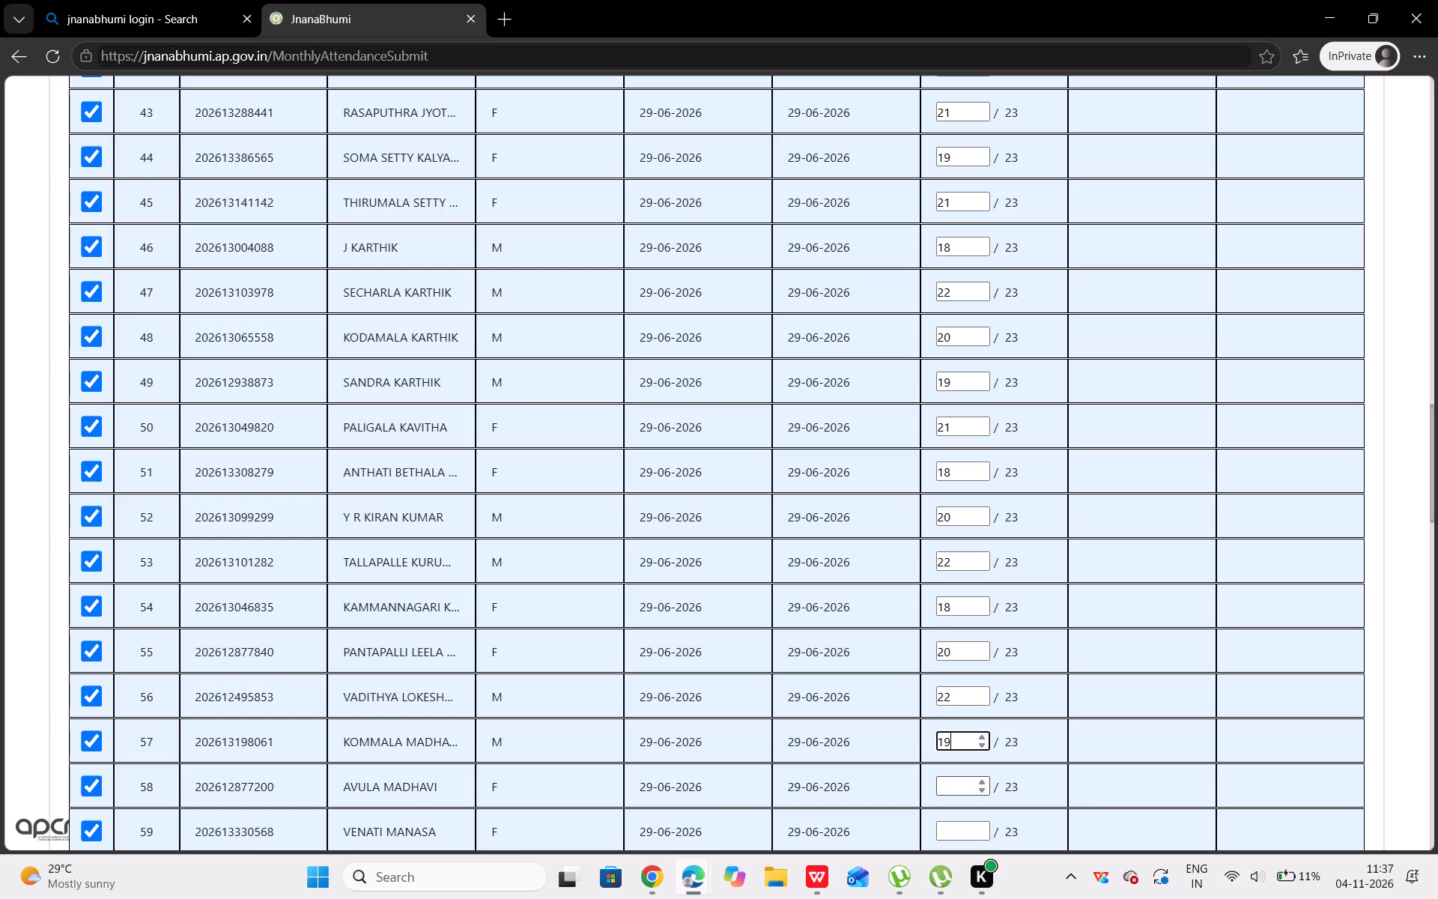
click(945, 789)
text(21)
Enter the October attendance for students 59 to 61 as 19, 21 and 18 days.
scroll(682, 765, down, 1)
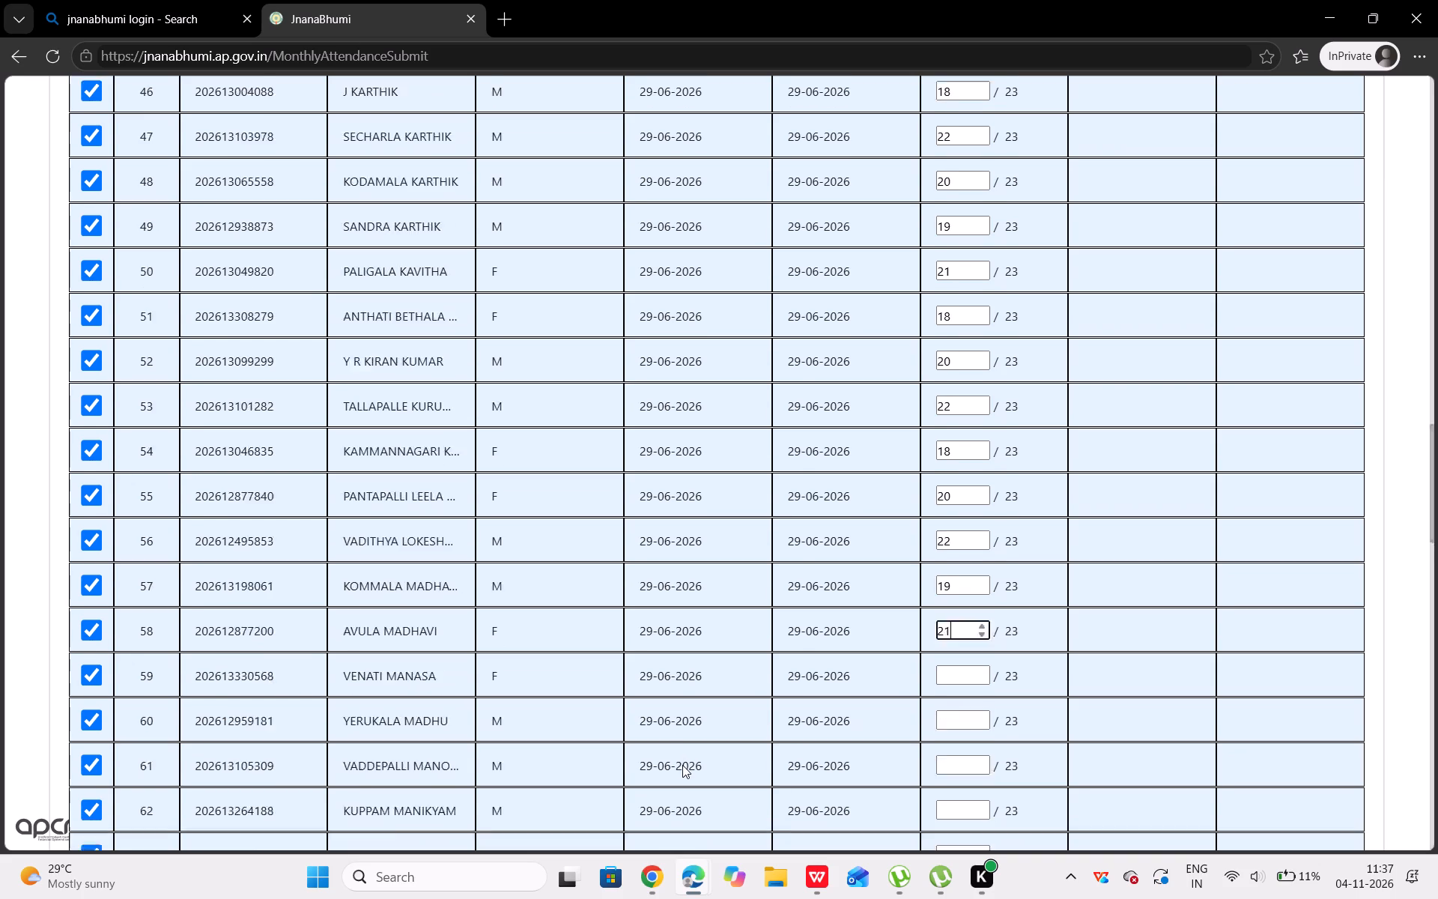
scroll(682, 765, down, 2)
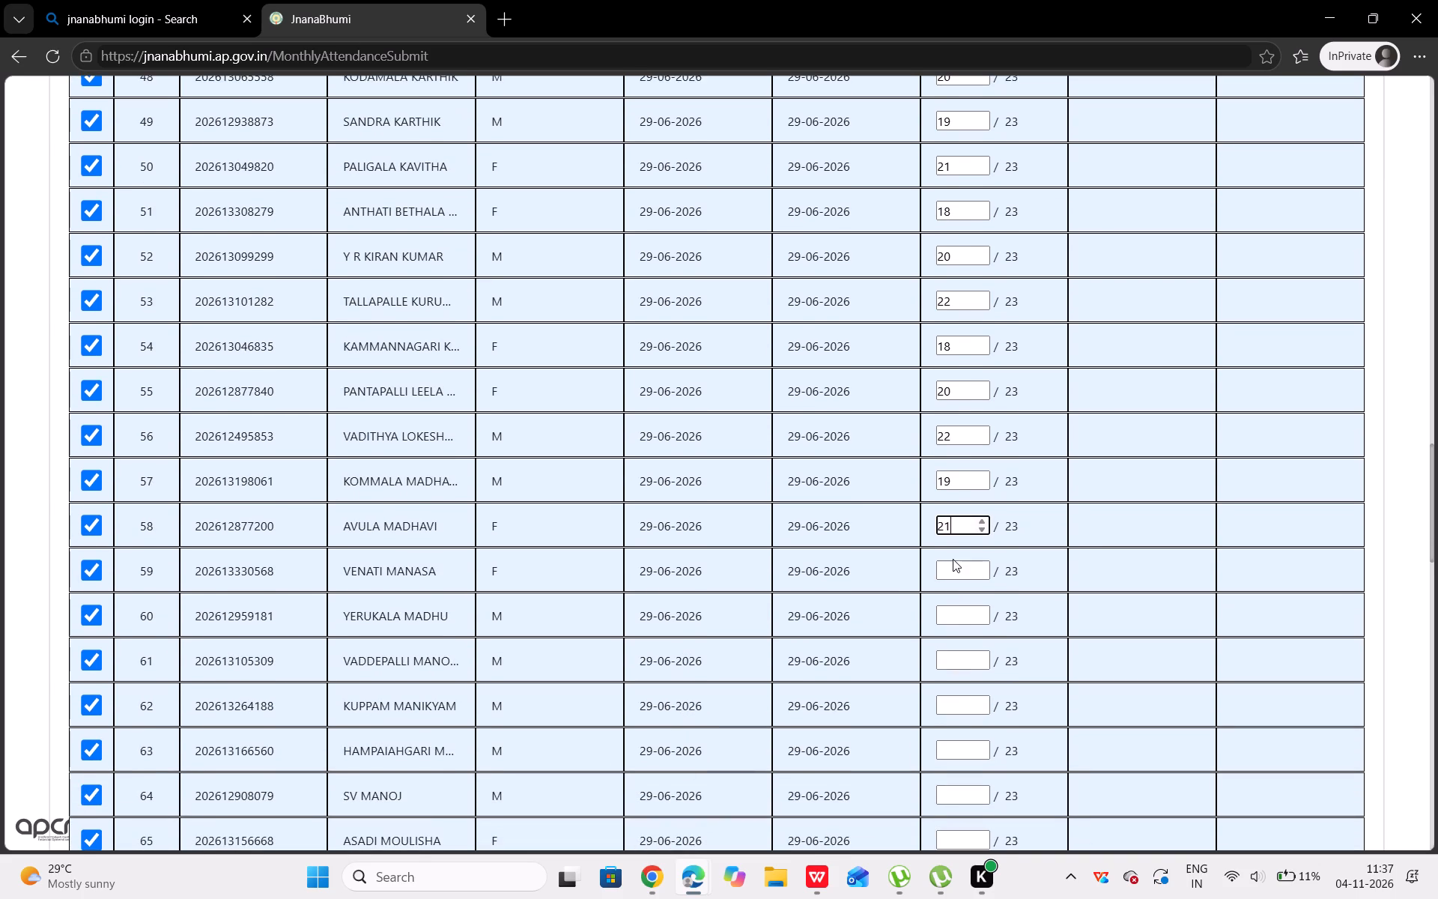
click(953, 559)
click(953, 573)
text(19)
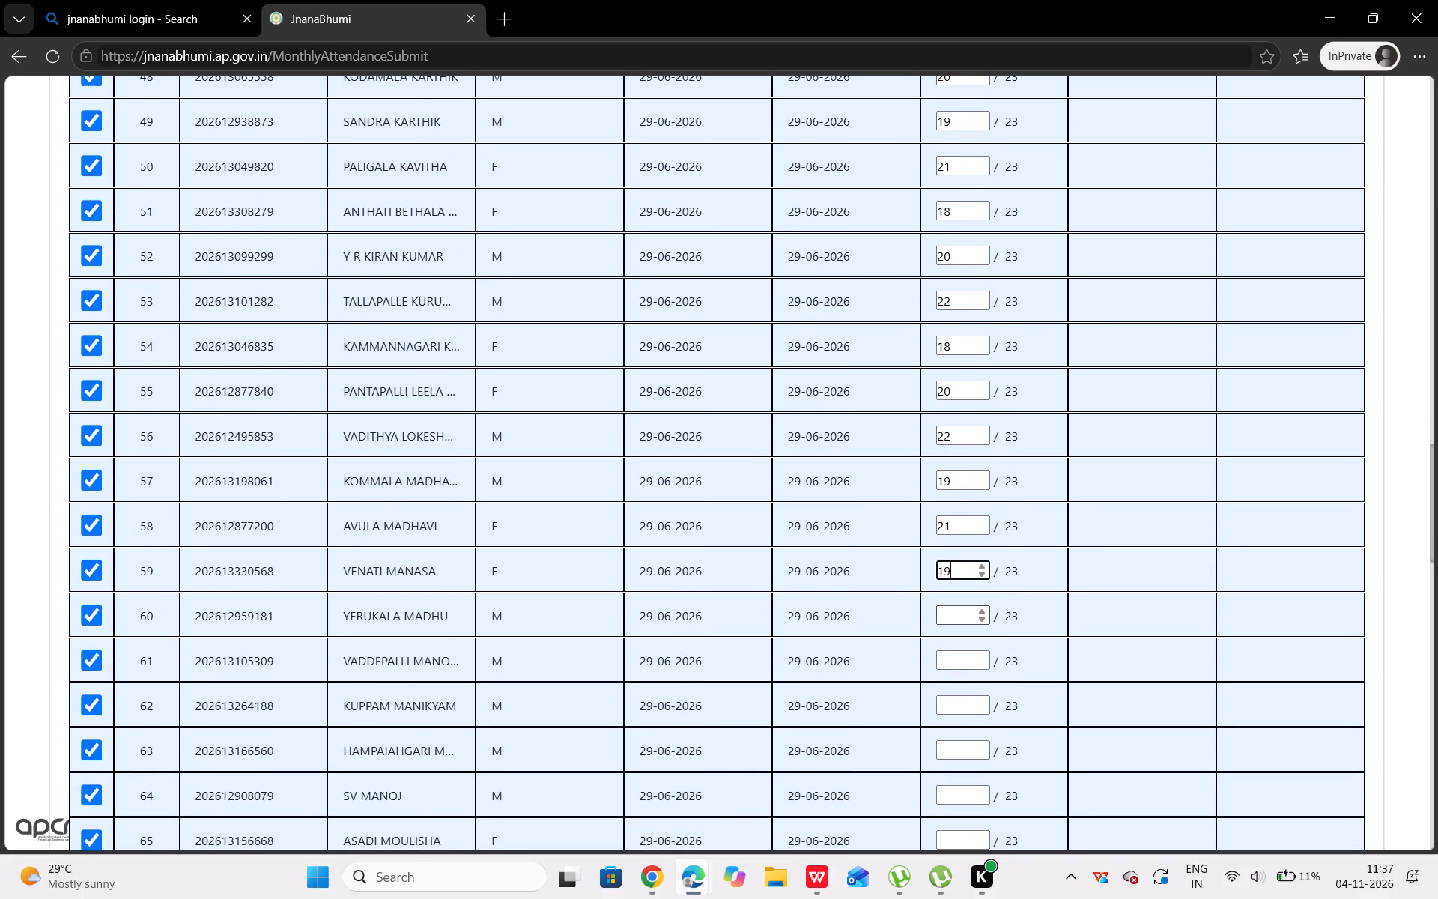
click(954, 613)
text(20)
key(BackSpace)
key(1)
click(954, 657)
text(18)
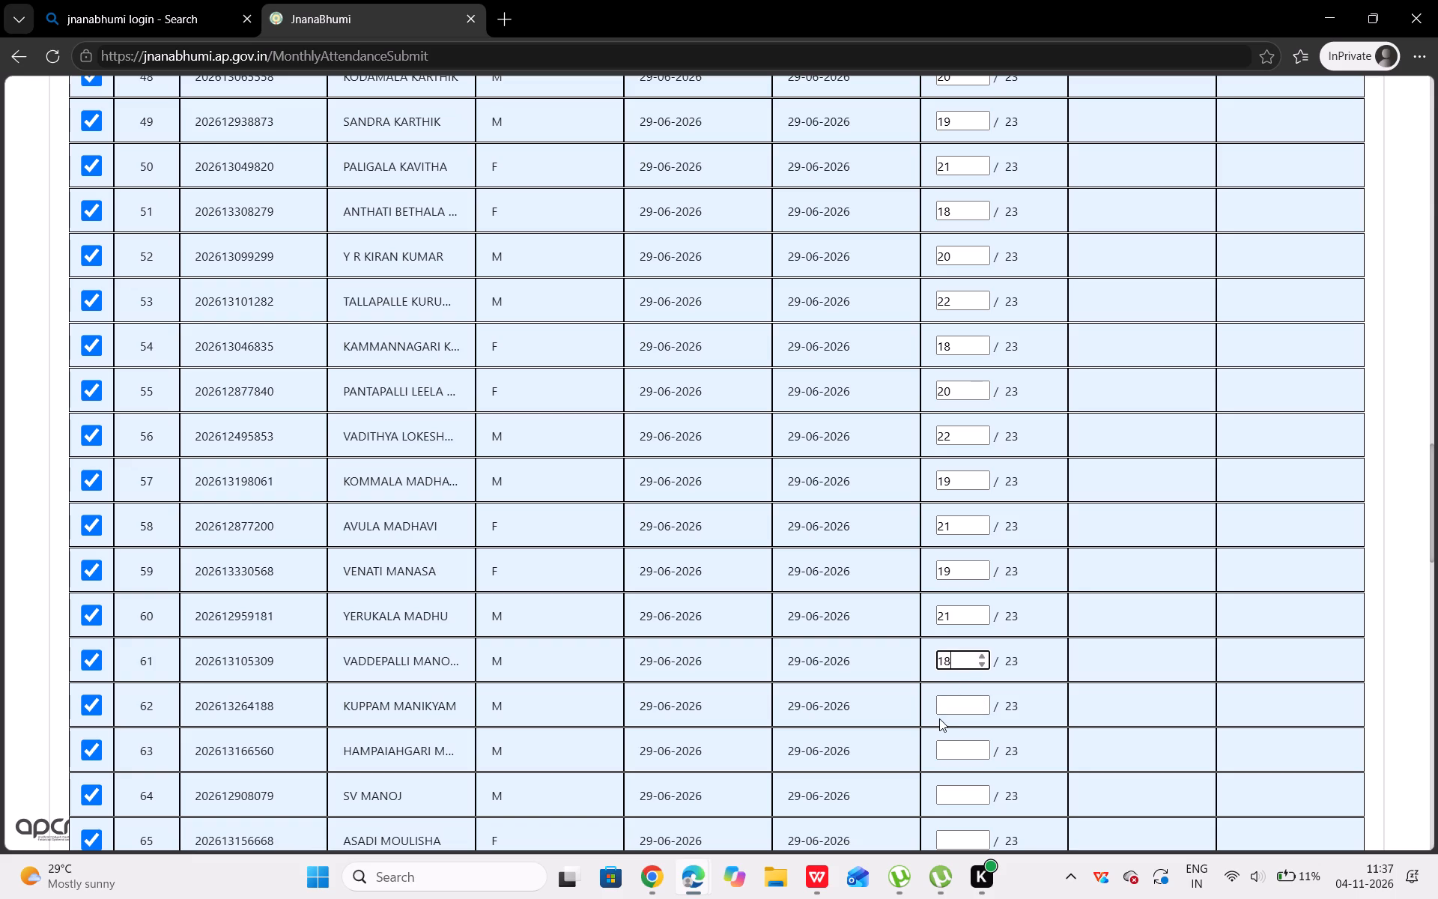
Enter the October attendance for students 62 to 64 as 21, 19 and 21 days.
click(950, 699)
text(21)
click(957, 747)
text(22)
key(BackSpace)
key(BackSpace)
key(9)
key(BackSpace)
text(19)
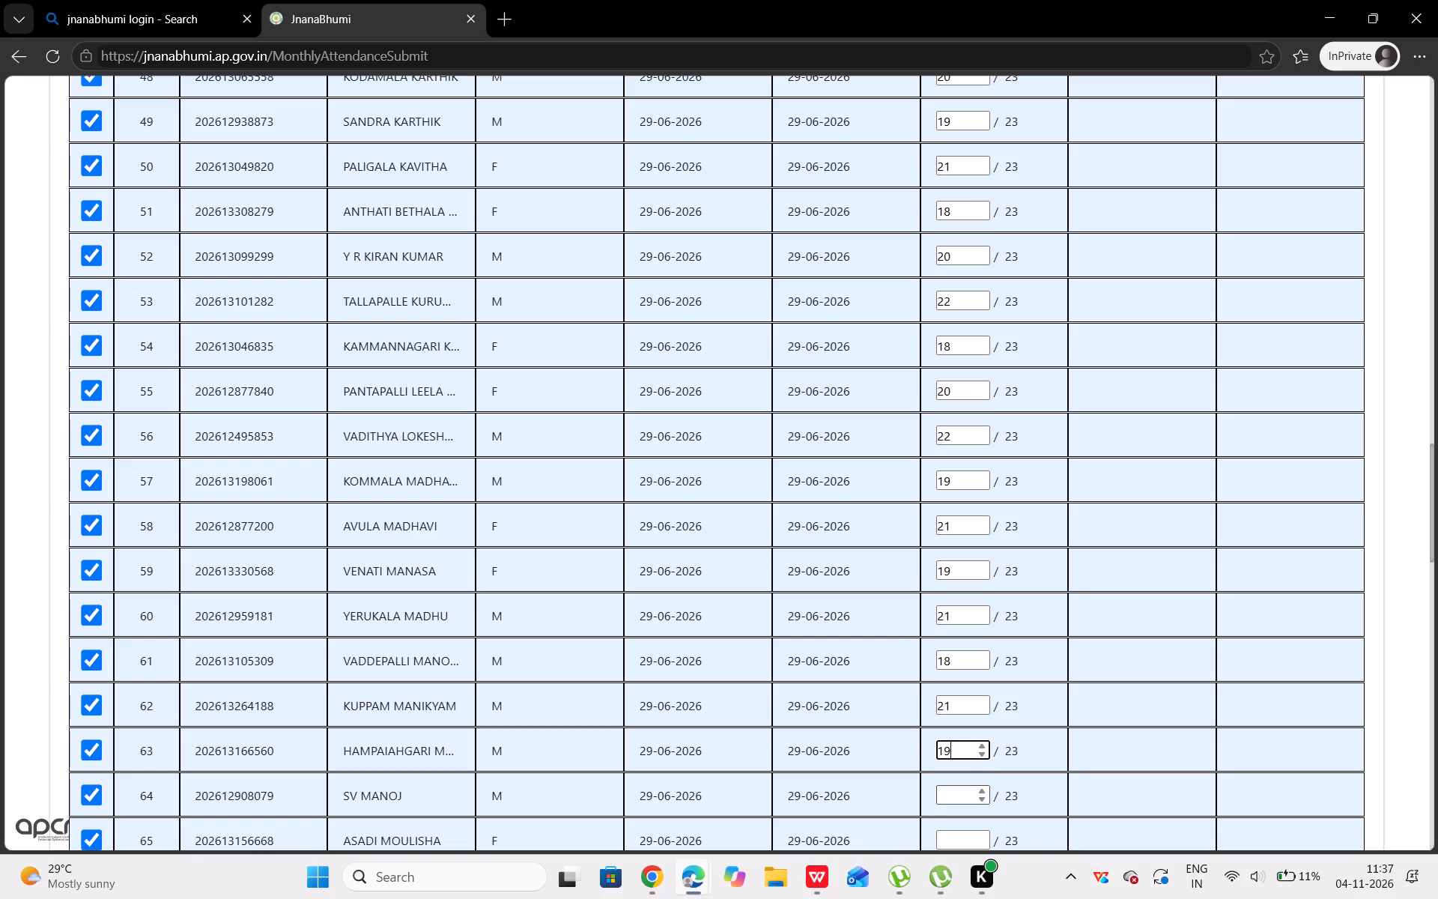
click(968, 789)
text(21)
Enter the October attendance for students 65 to 68 as 19, 21, 19 and 18 days.
click(956, 834)
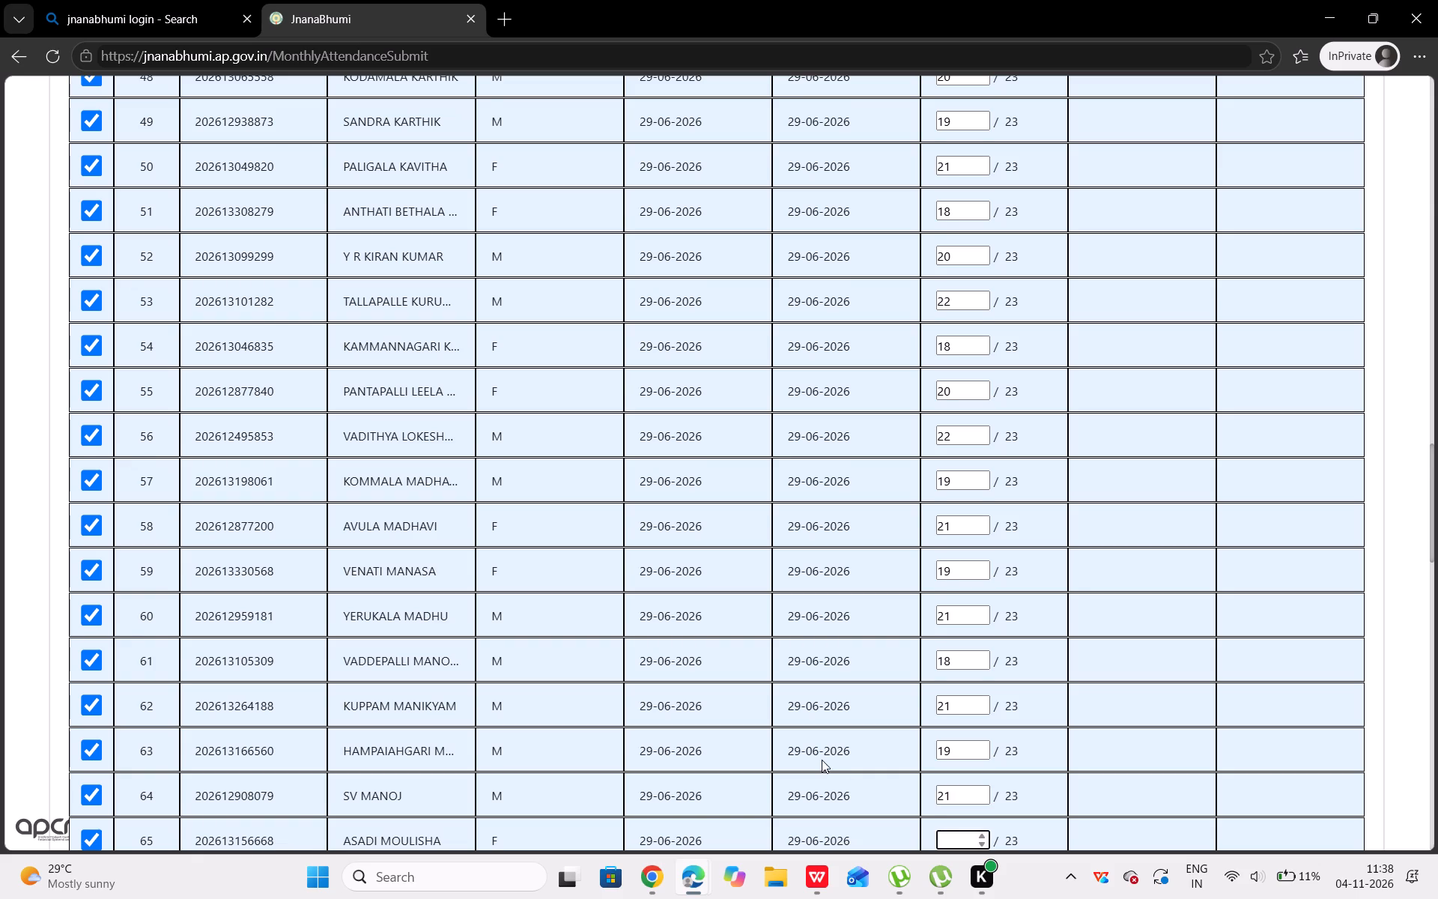
scroll(822, 760, down, 3)
click(950, 643)
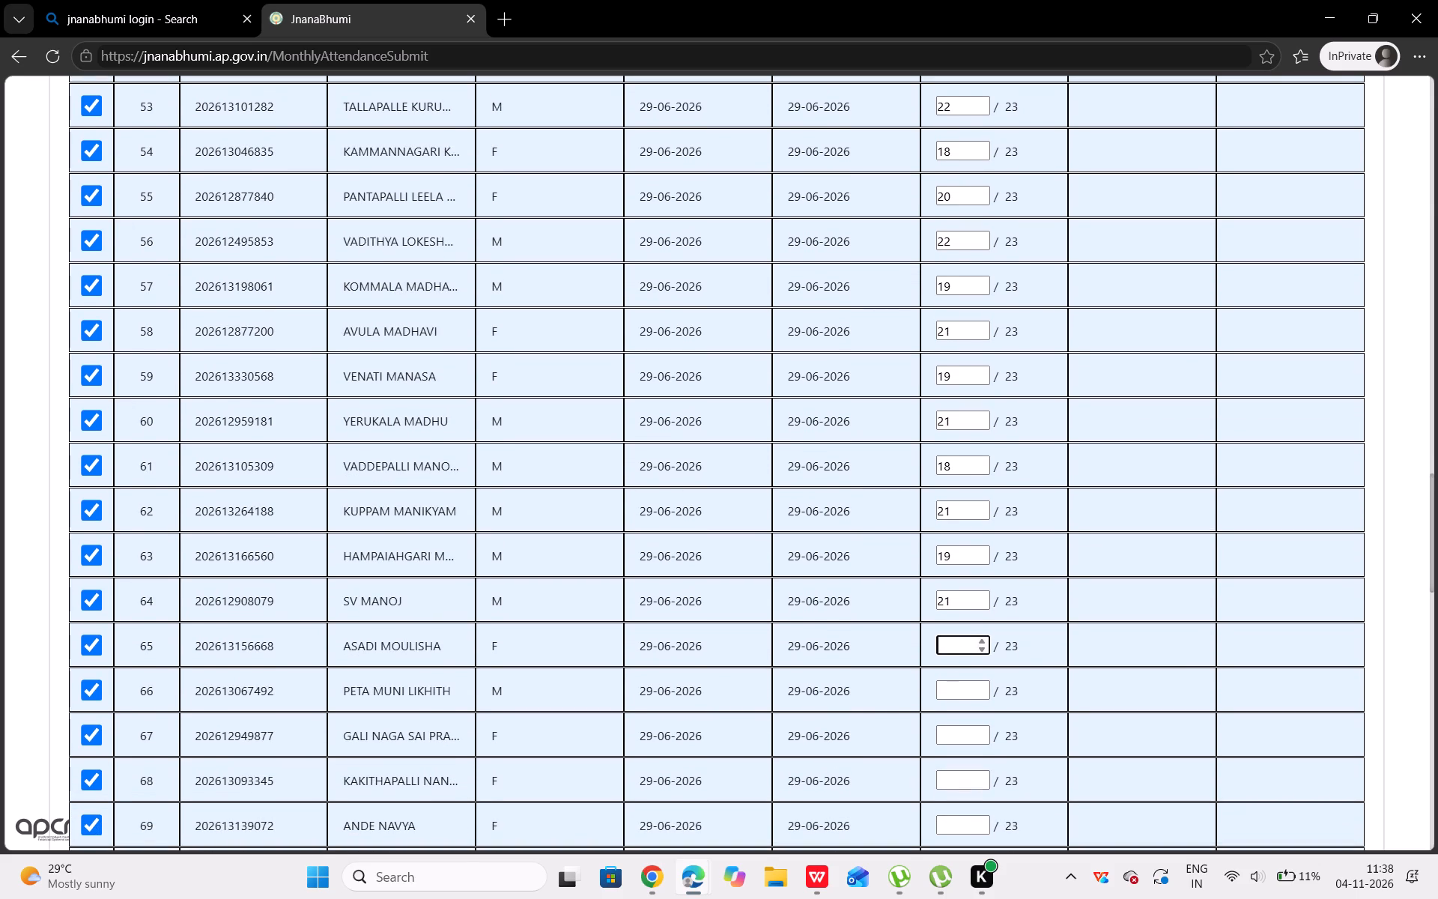
text(19)
click(950, 691)
text(21)
click(950, 736)
text(19)
click(951, 768)
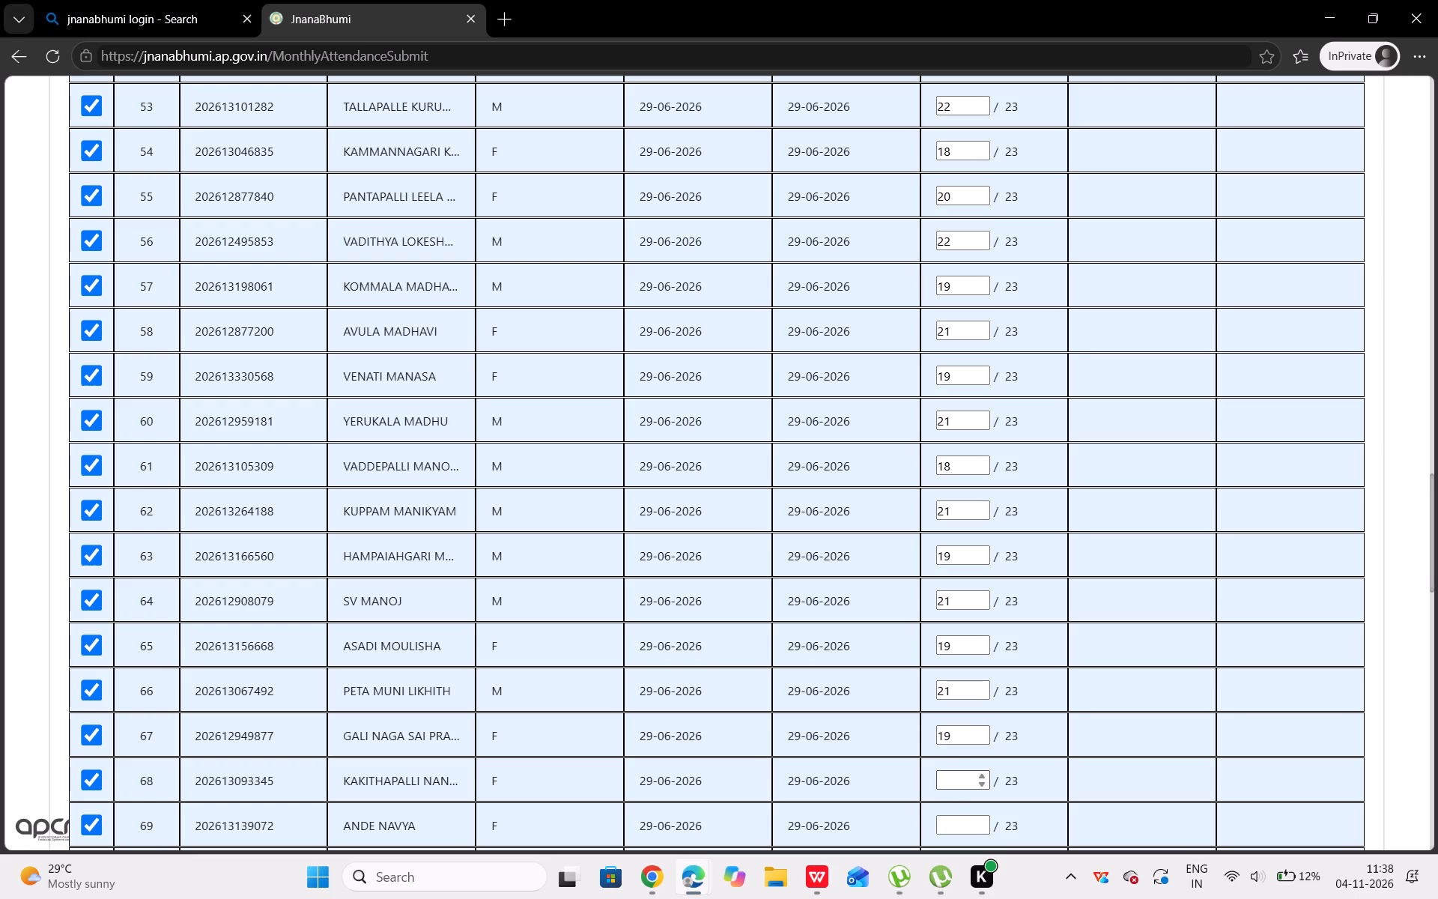
click(950, 783)
text(18)
Enter the October attendance for students 69 to 72 as 21, 20, 18 and 22 days.
scroll(686, 706, down, 6)
scroll(686, 706, right, 1)
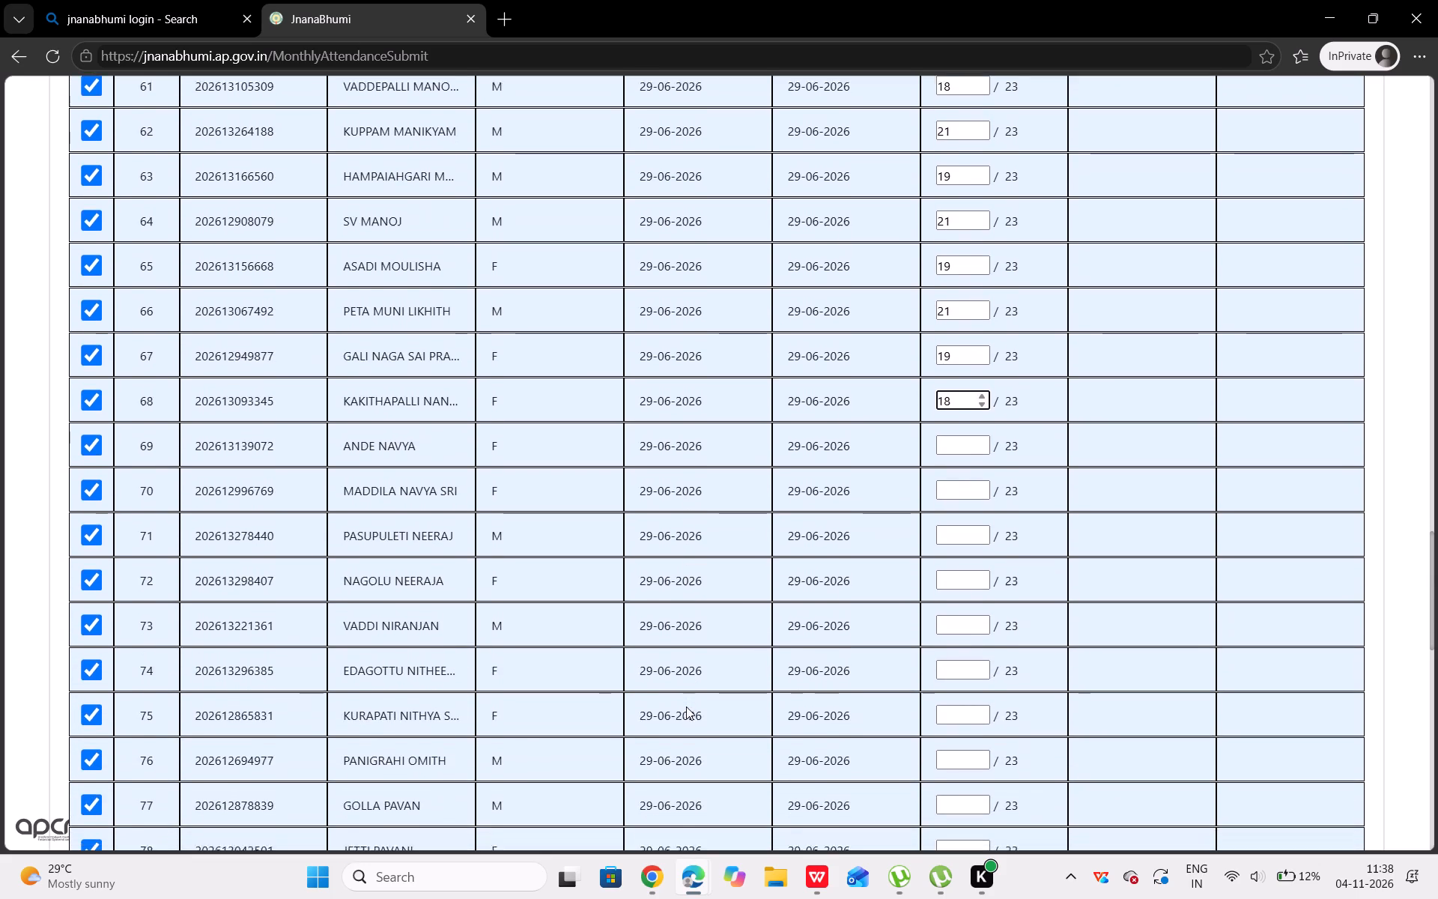
scroll(686, 706, right, 1)
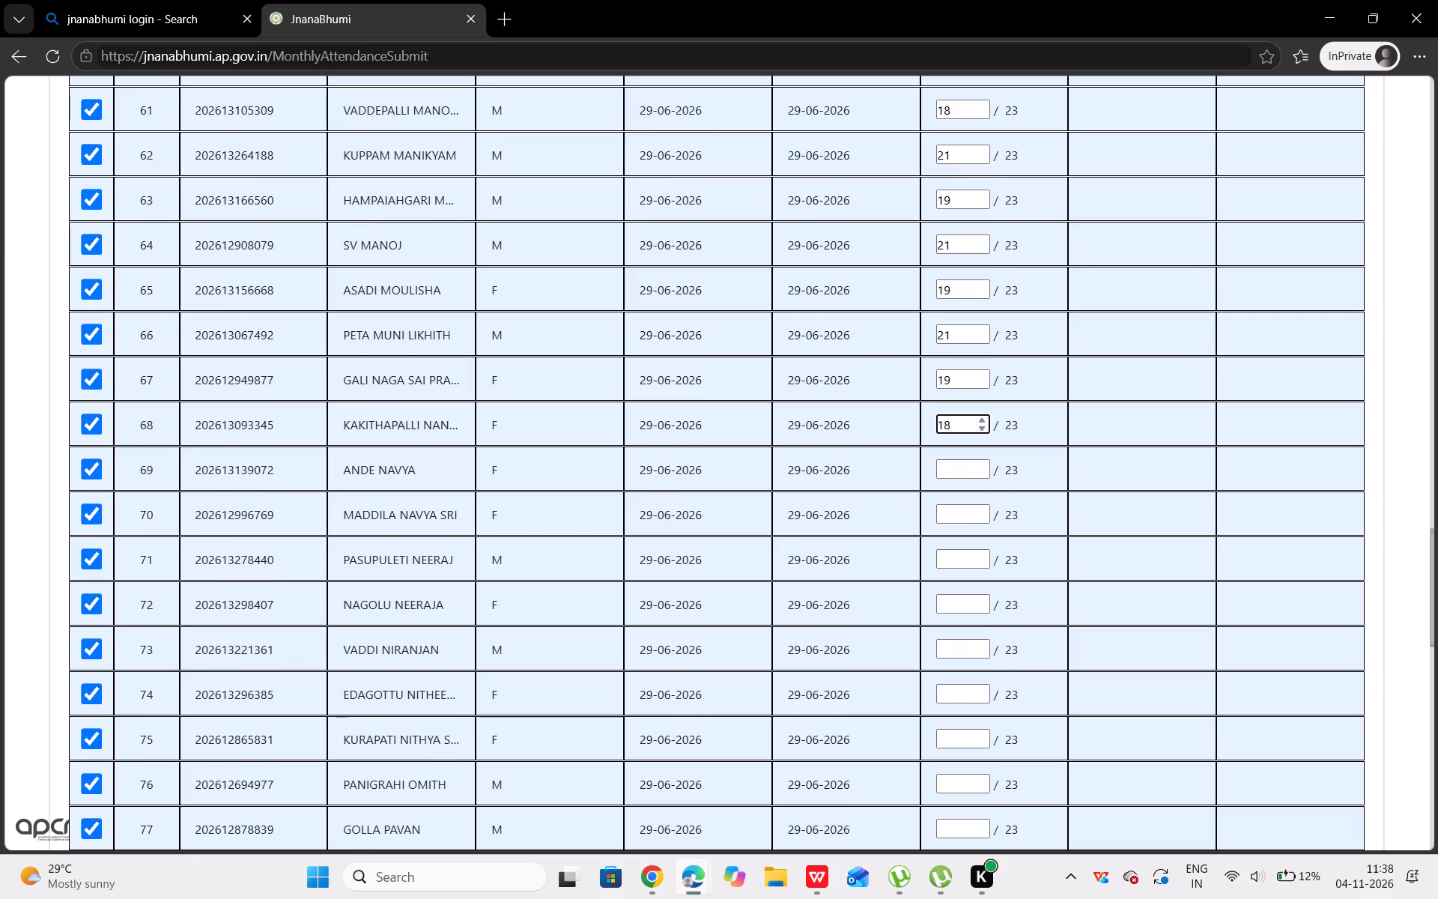
click(944, 470)
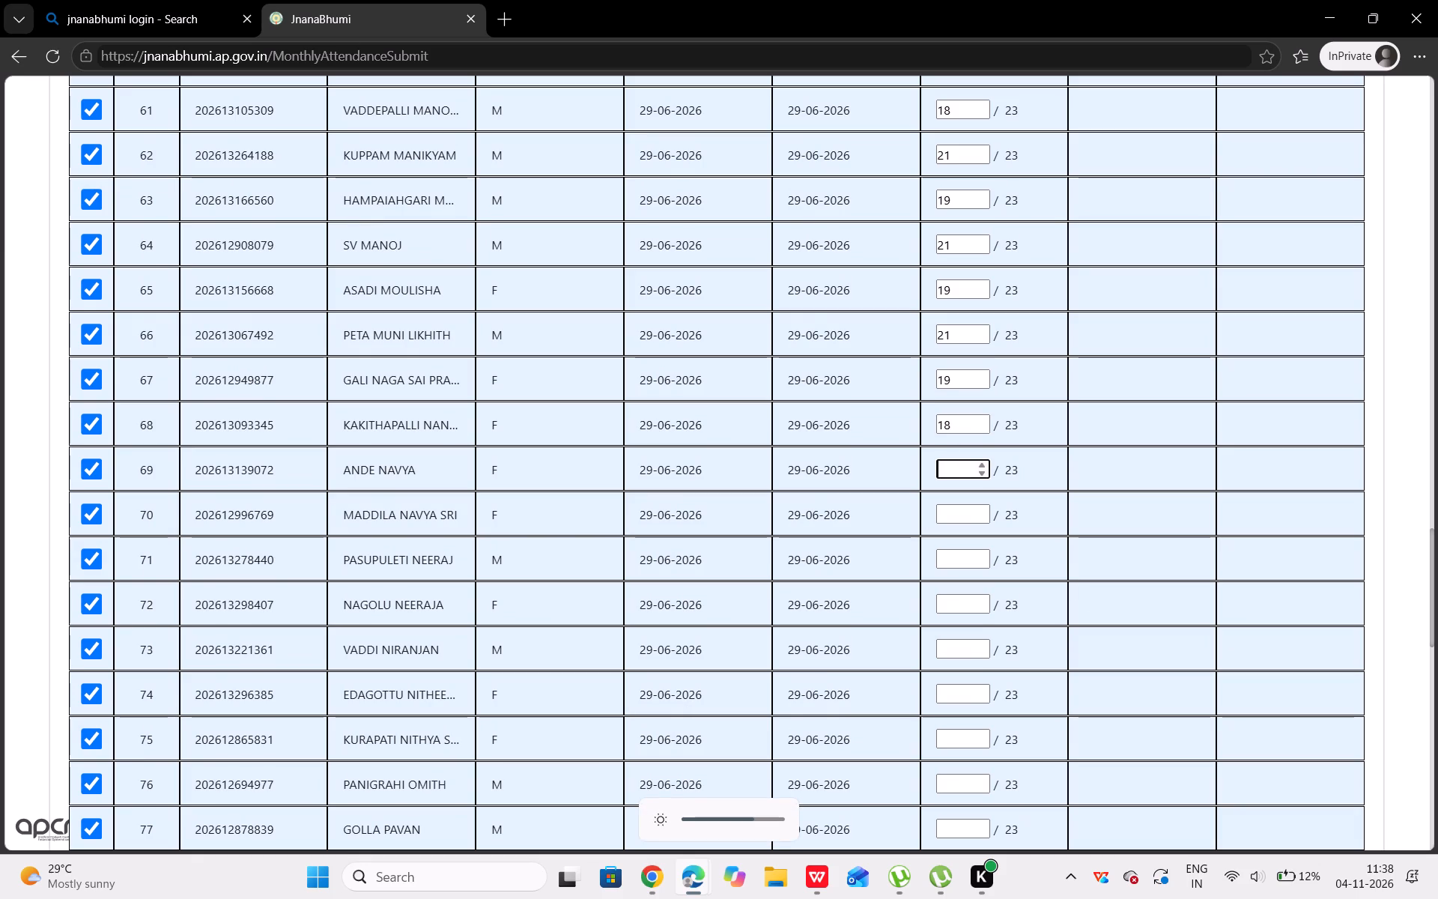
text(21)
click(958, 511)
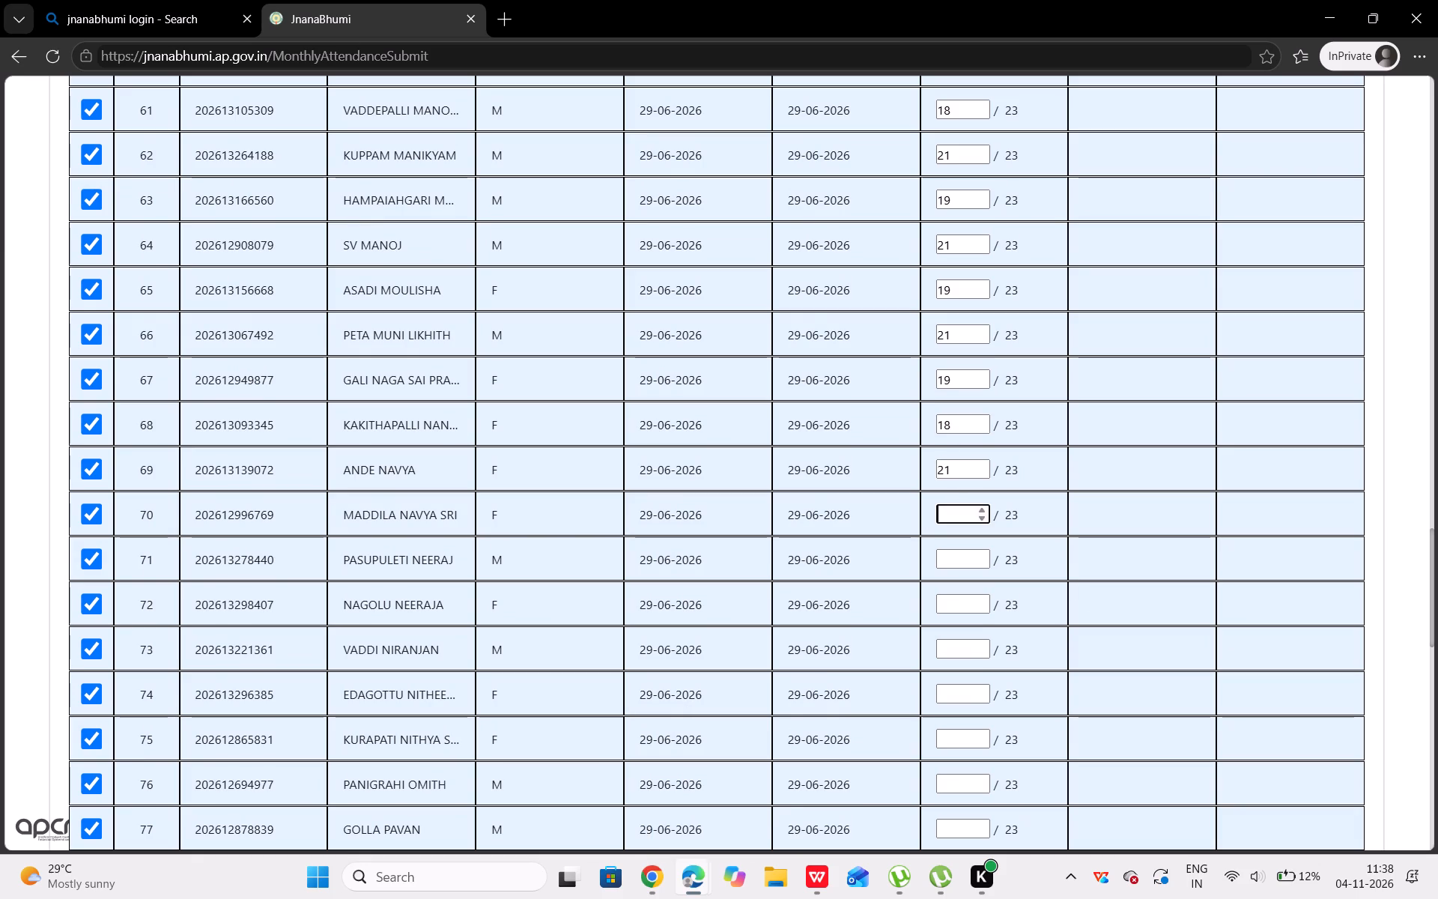
text(20)
click(946, 560)
text(18)
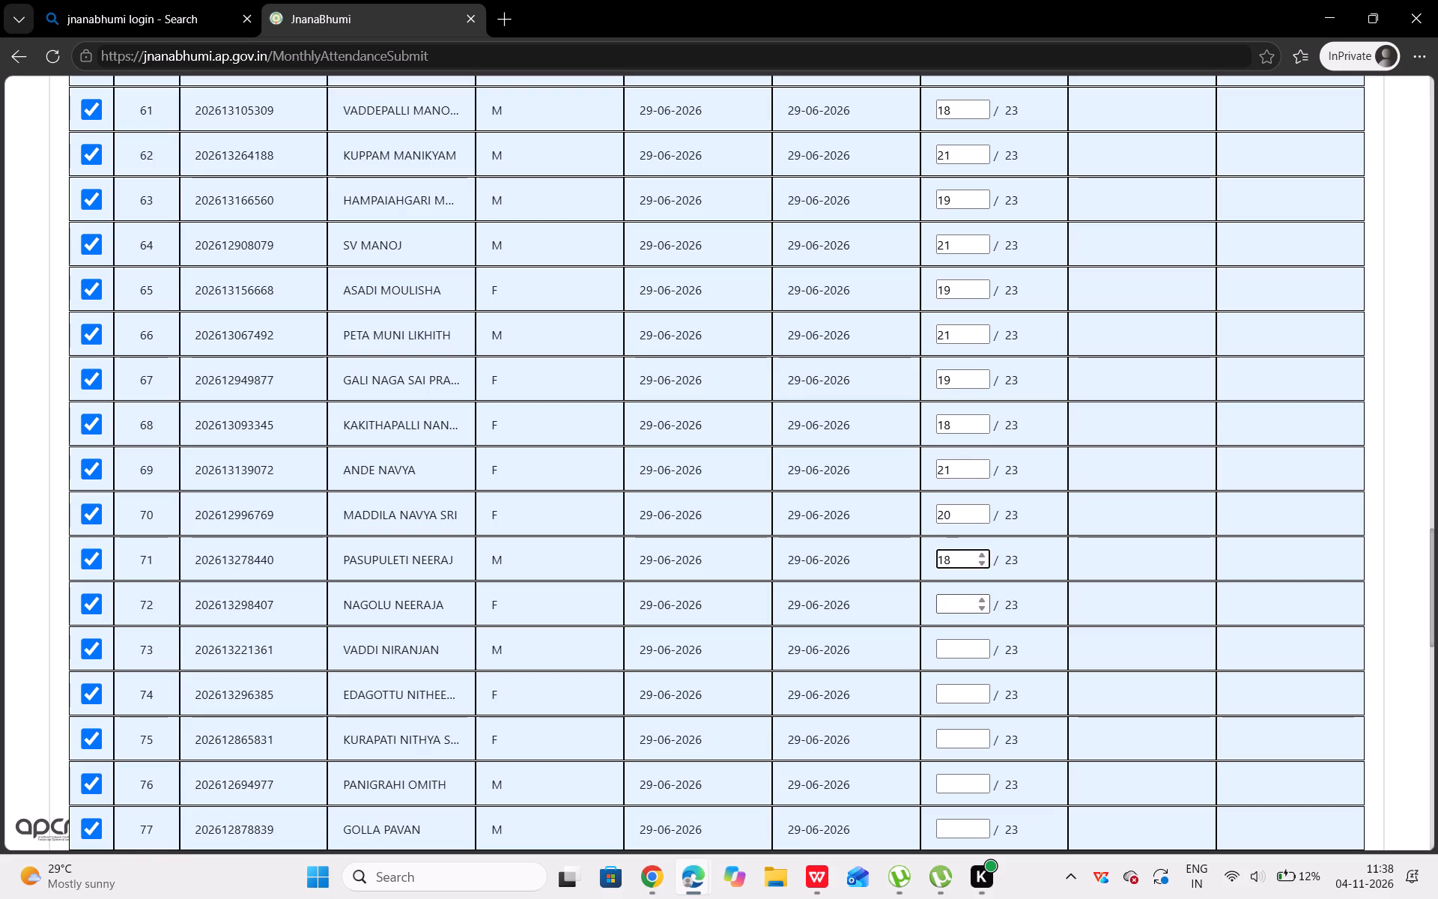
click(947, 611)
text(22)
Enter the October attendance for students 73 to 76 as 21, 18, 21 and 20 days.
click(950, 653)
key(2)
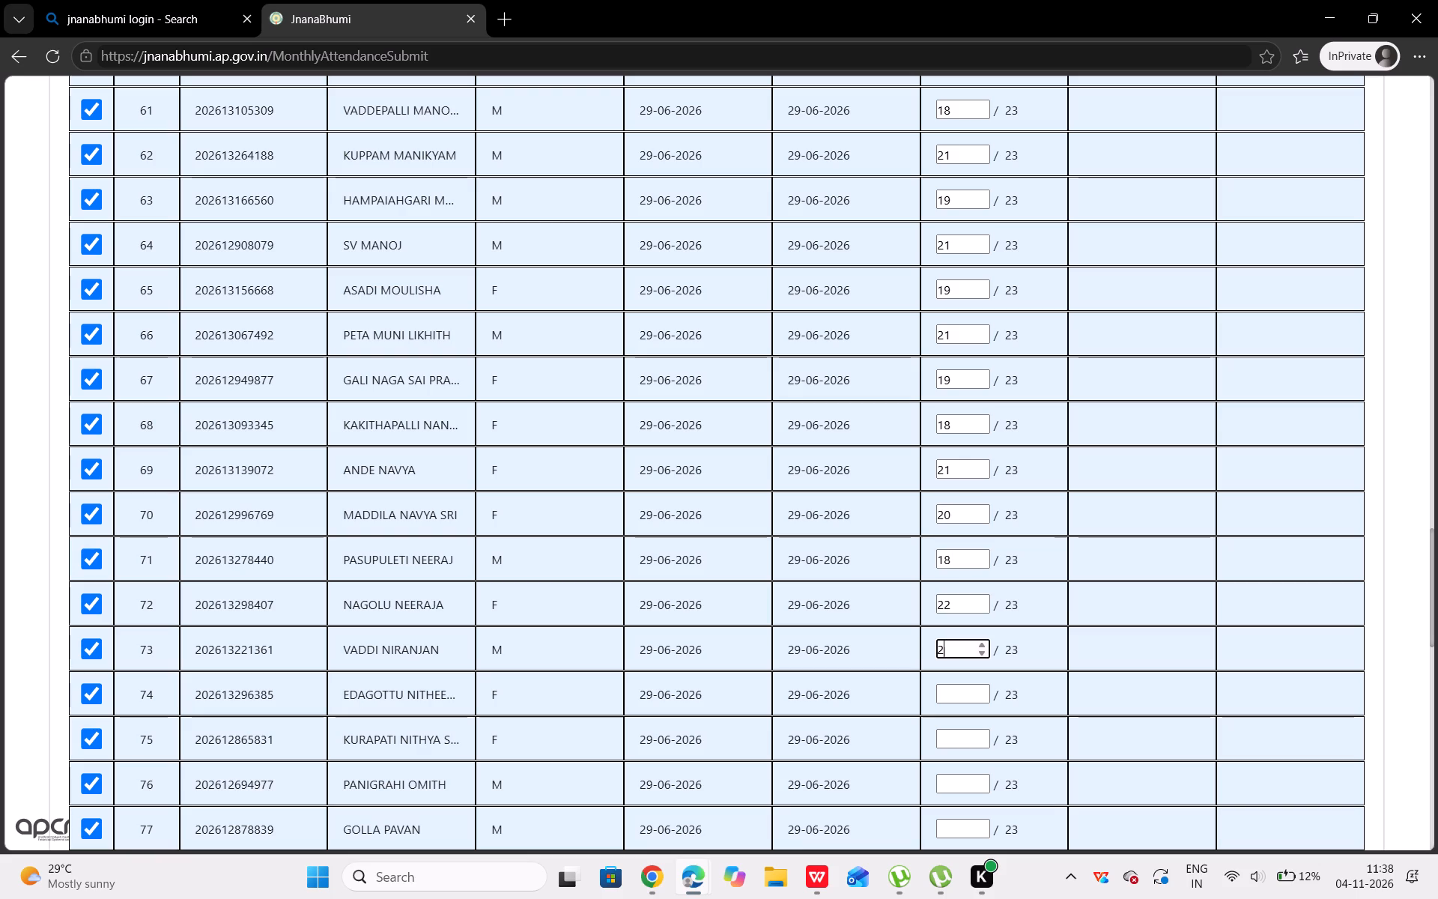
key(1)
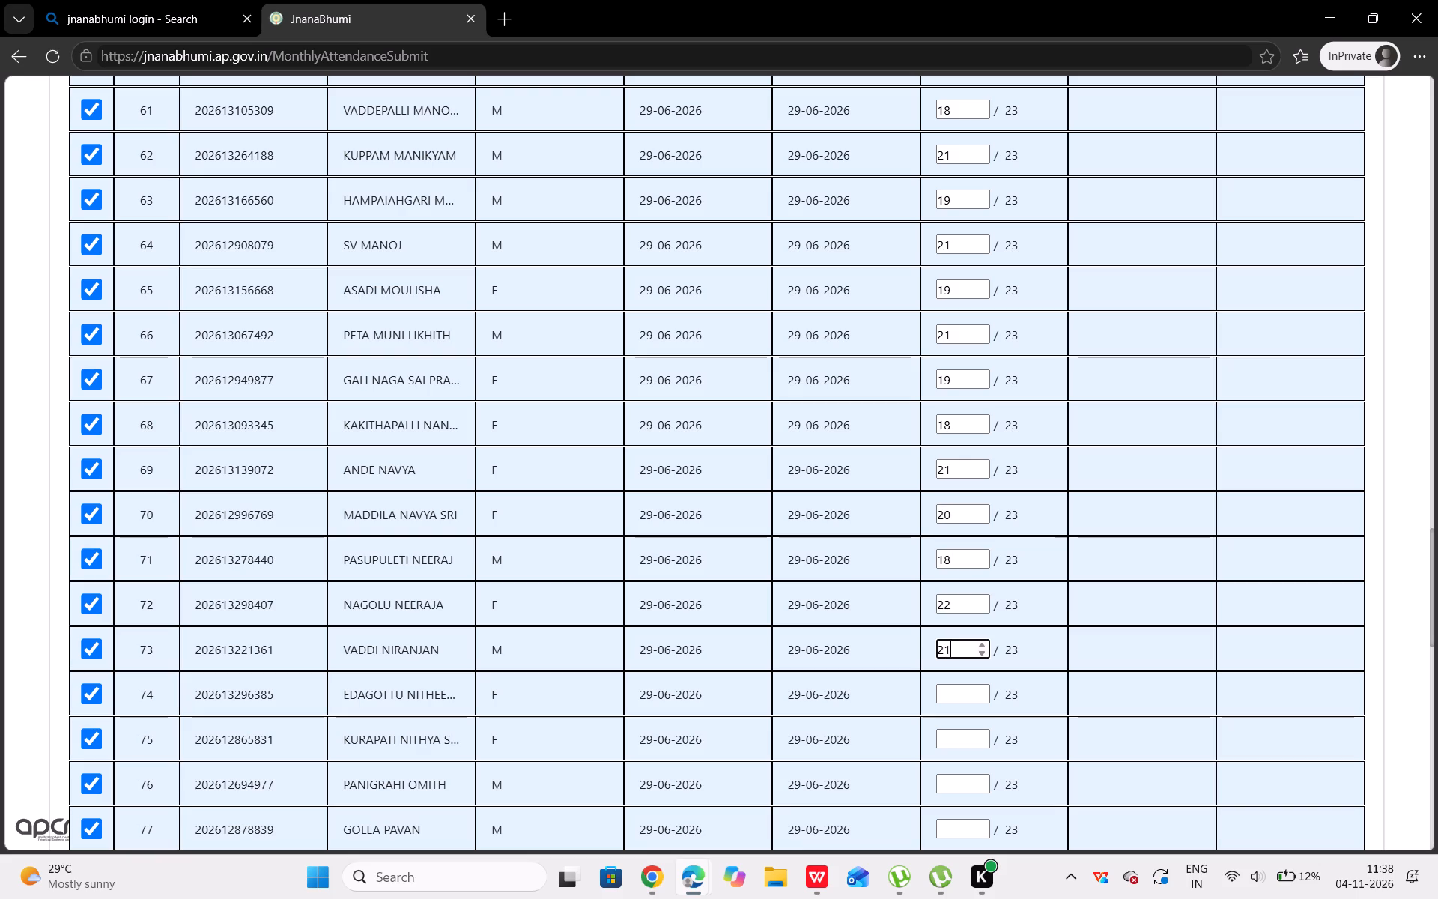
click(949, 690)
text(18)
click(949, 736)
text(21)
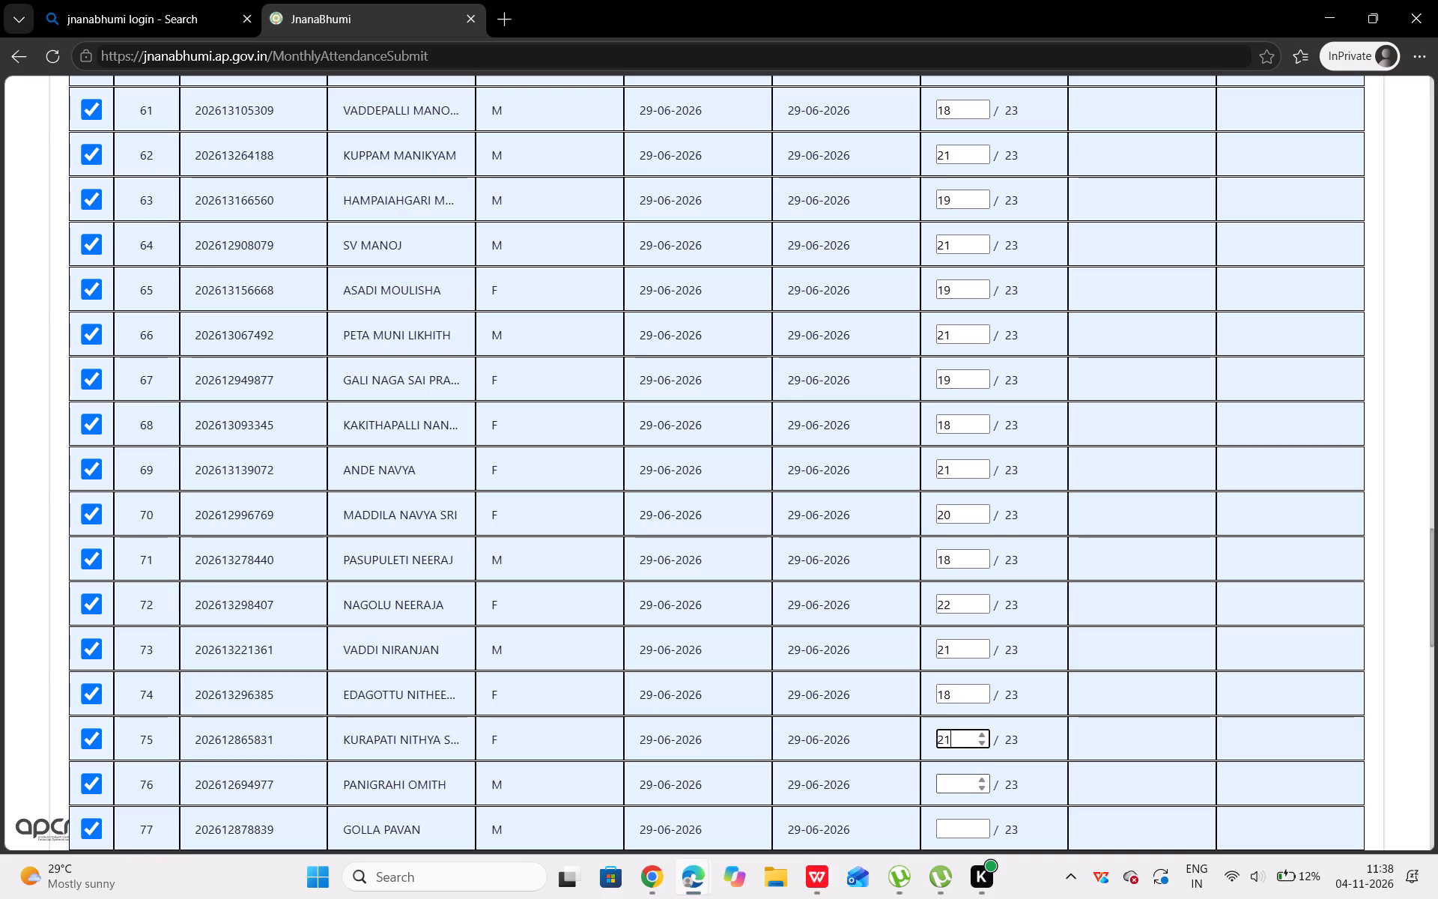
click(948, 783)
key(2)
key(0)
Enter the October attendance for students 77 to 80 as 19, 21, 20 and 18 days.
scroll(854, 737, down, 2)
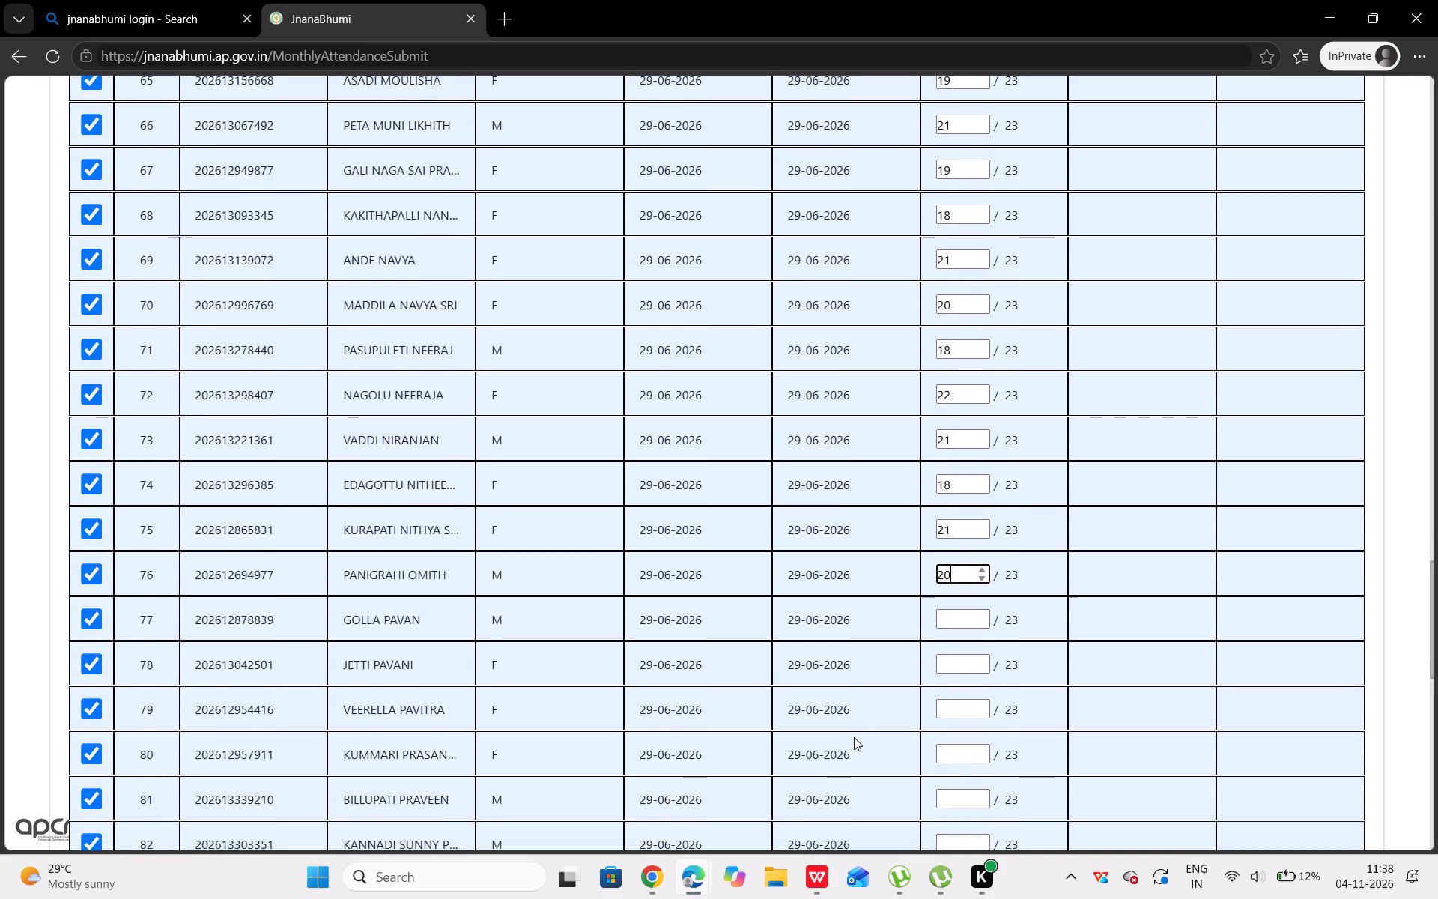
scroll(854, 737, down, 3)
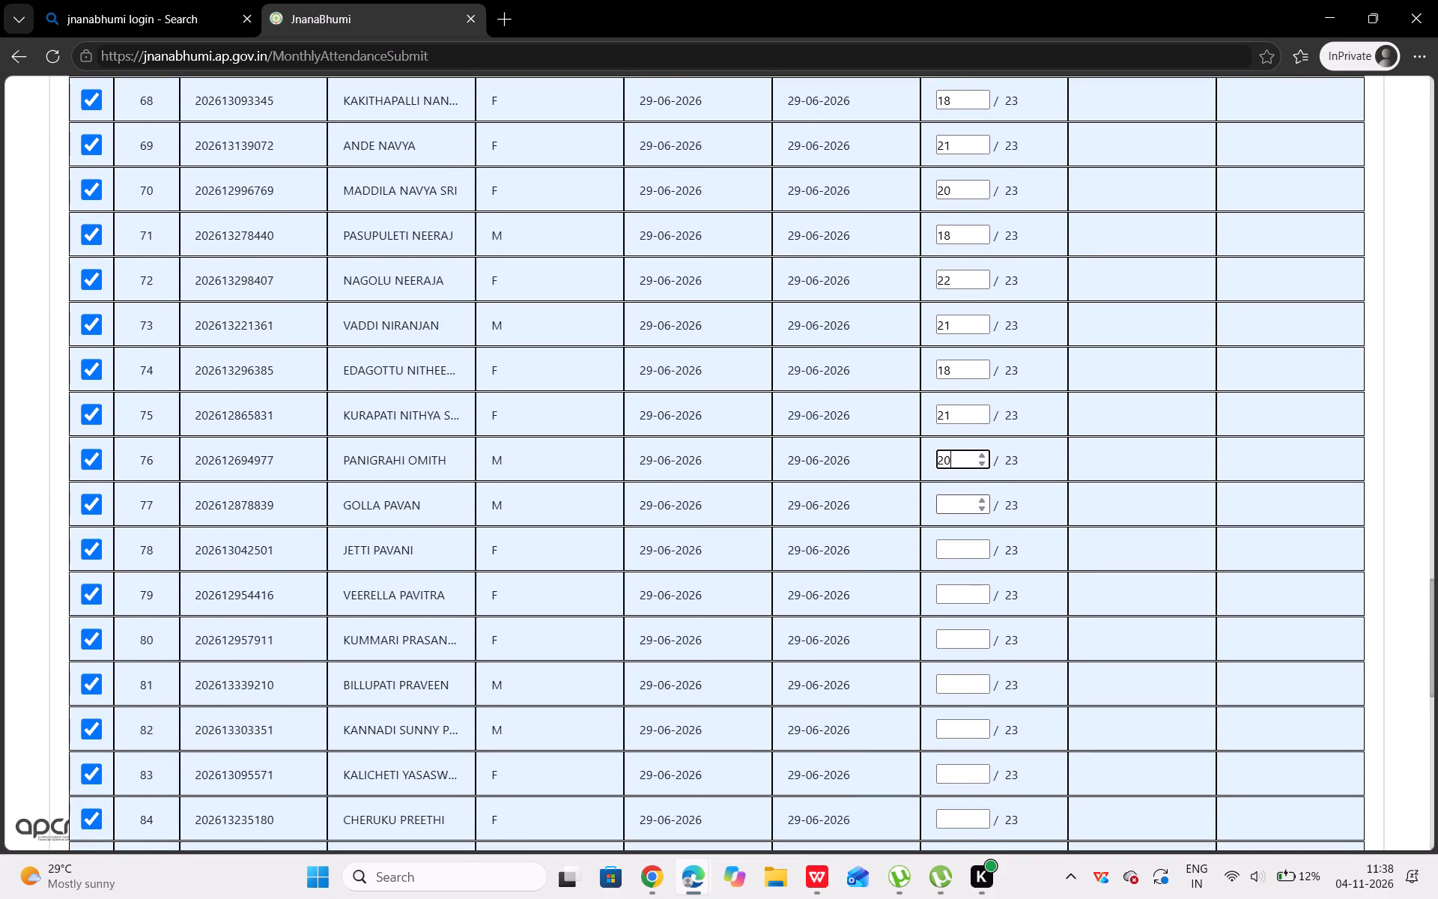
click(953, 497)
text(19)
click(950, 559)
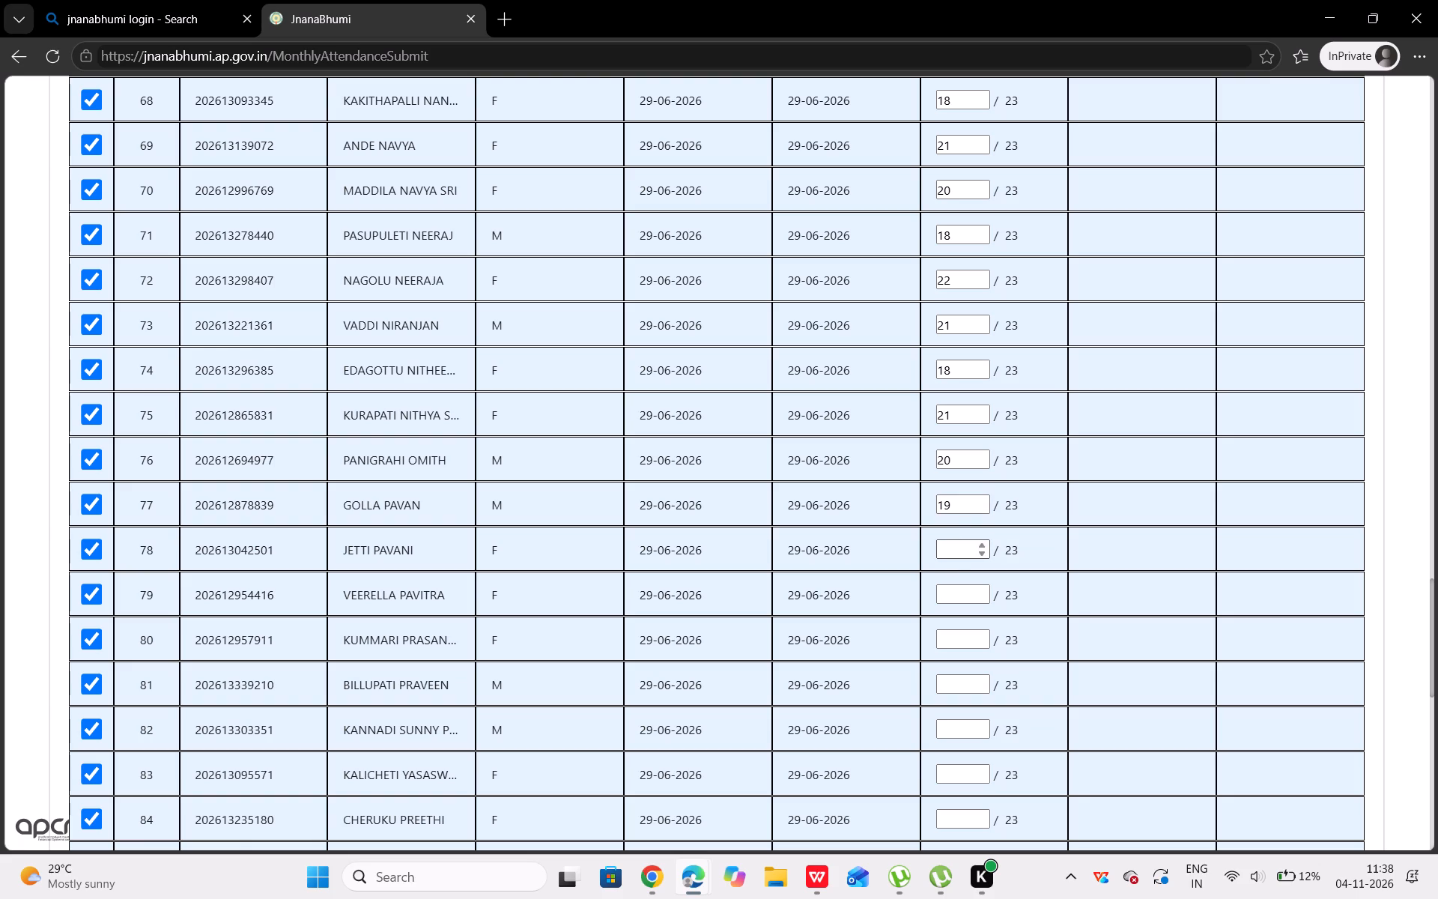
click(950, 556)
text(21)
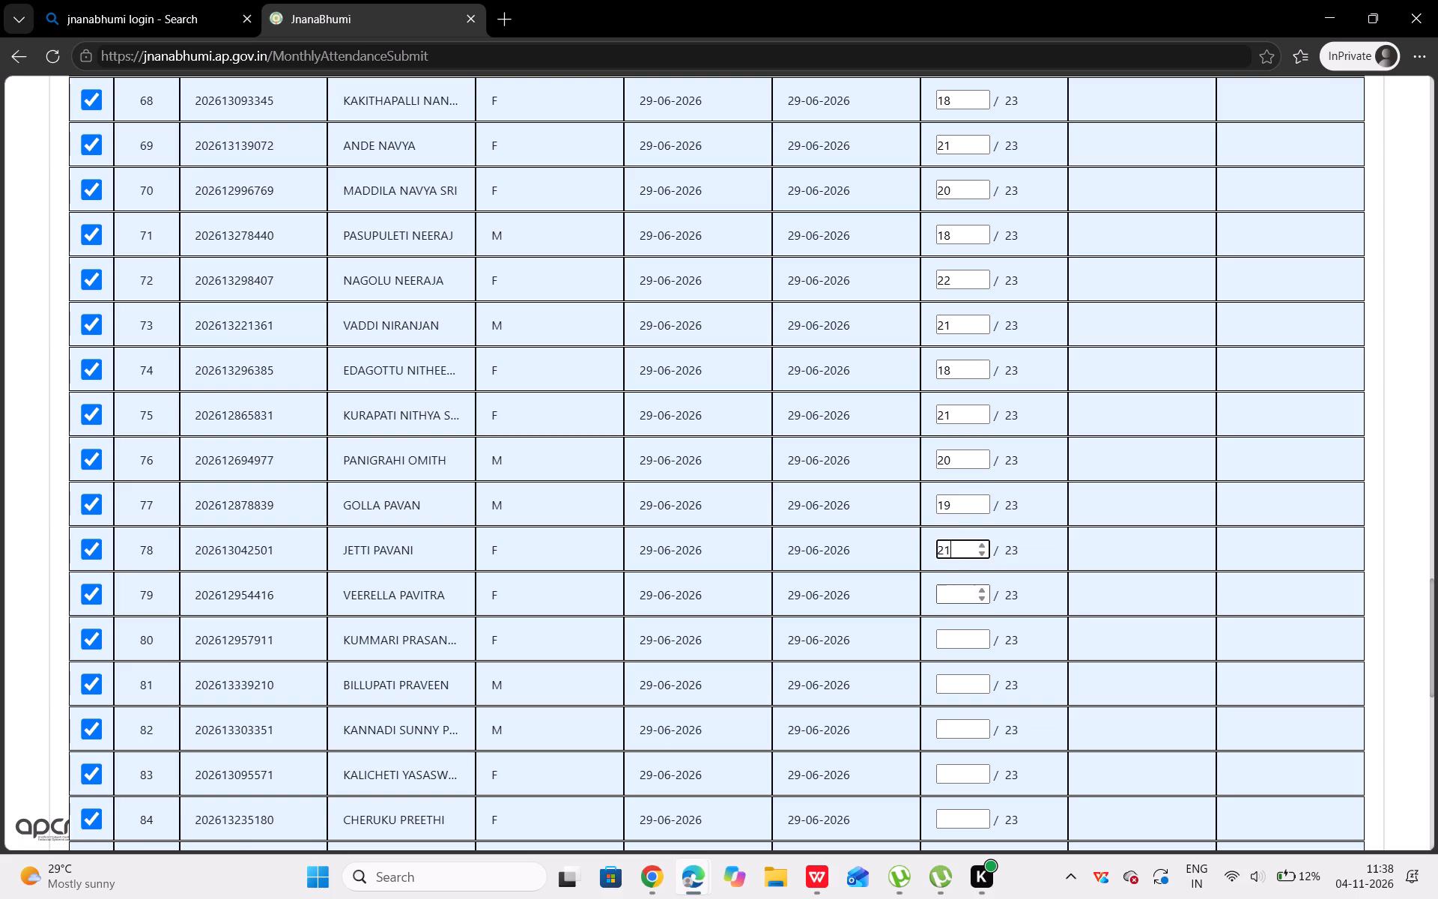
click(950, 586)
text(20)
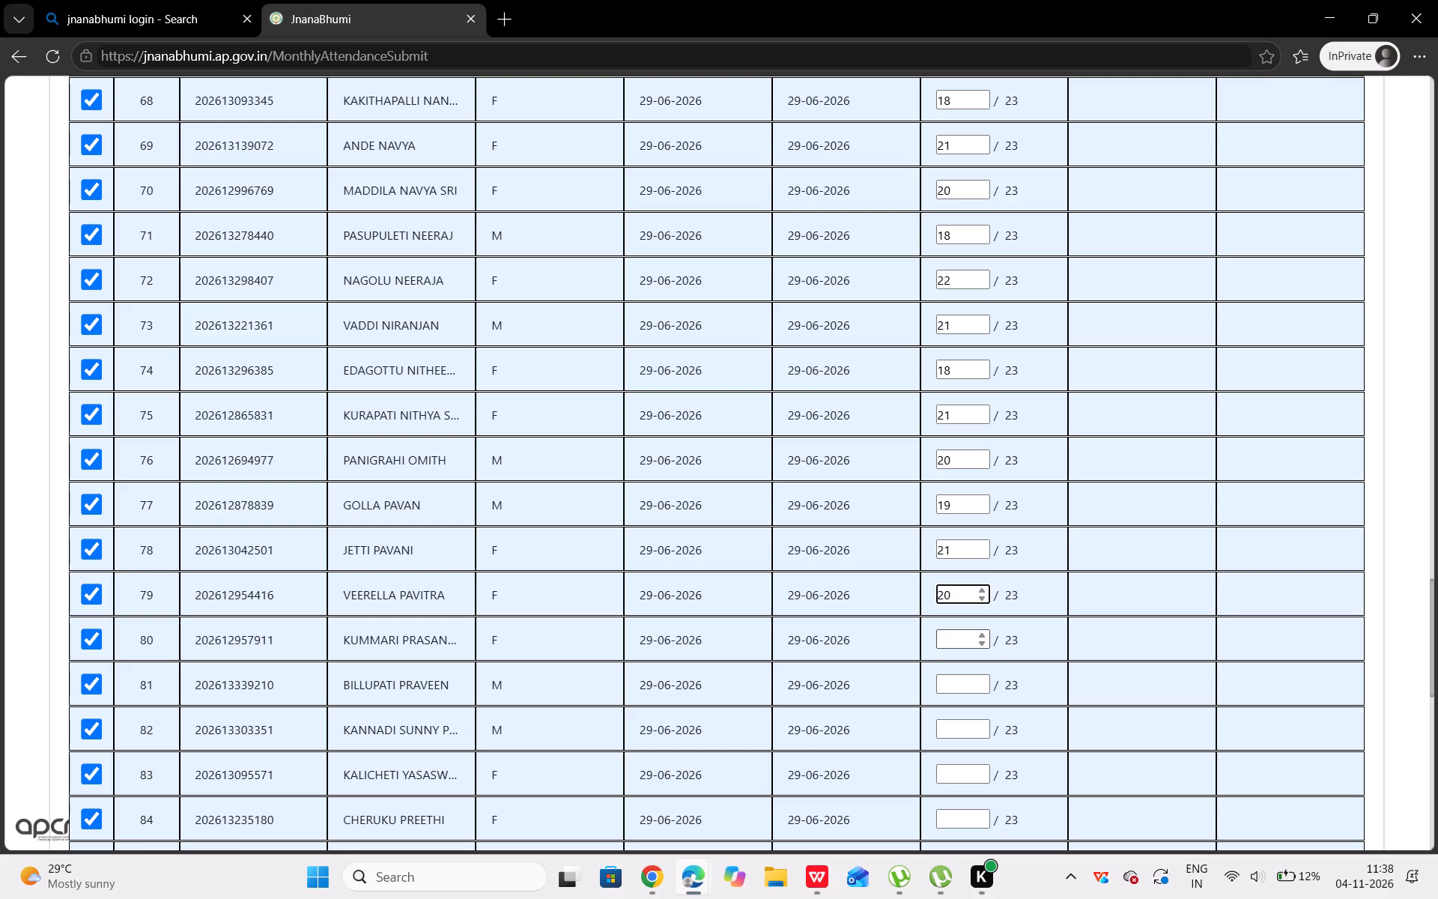
click(953, 635)
text(18)
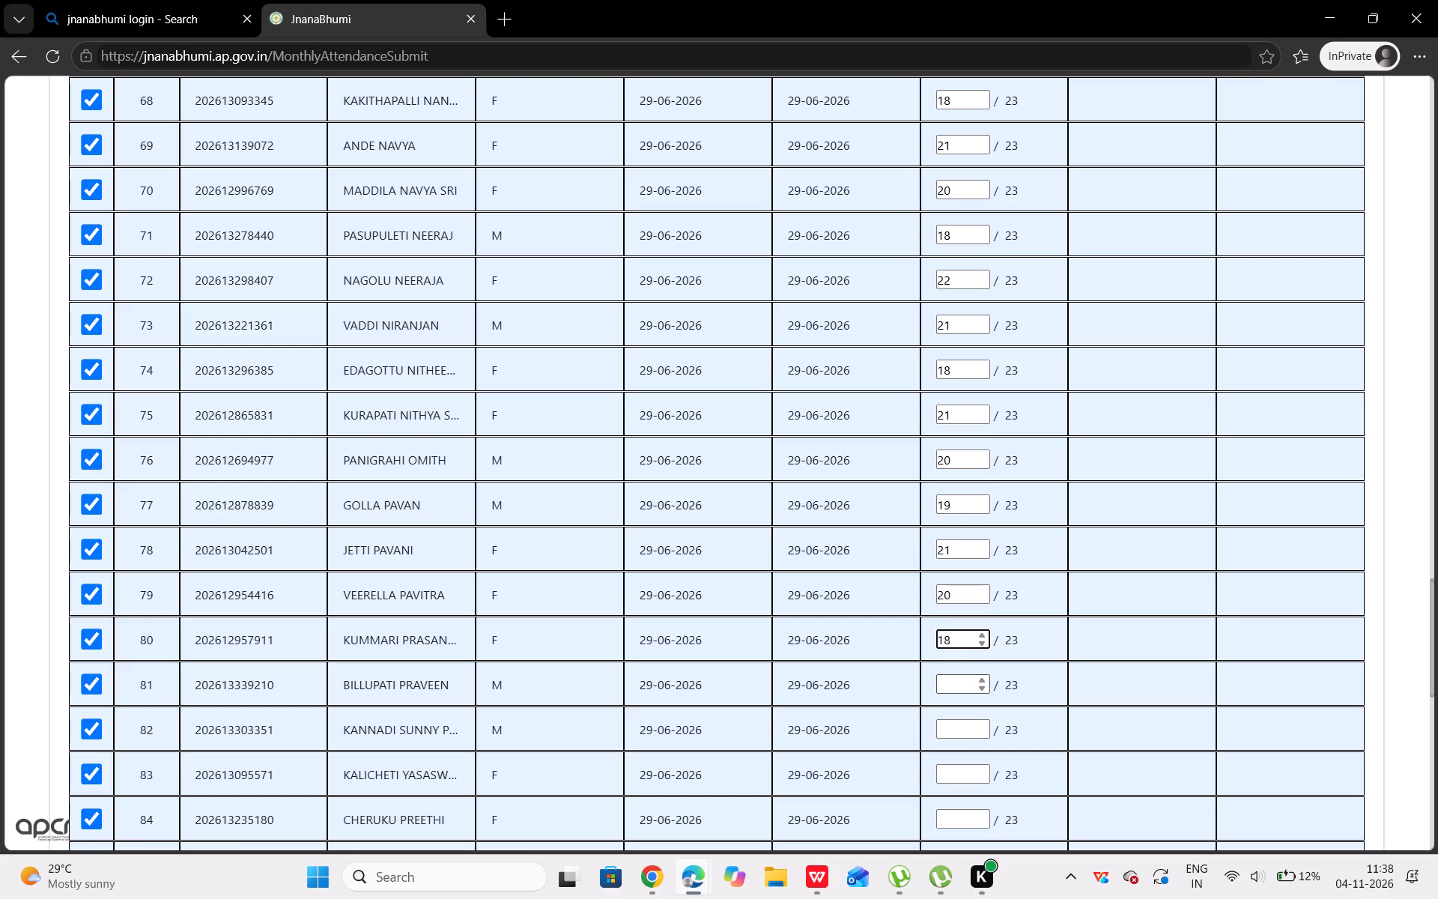
Enter the October attendance for students 81 to 83 as 20, 19 and 21 days.
click(947, 677)
text(20)
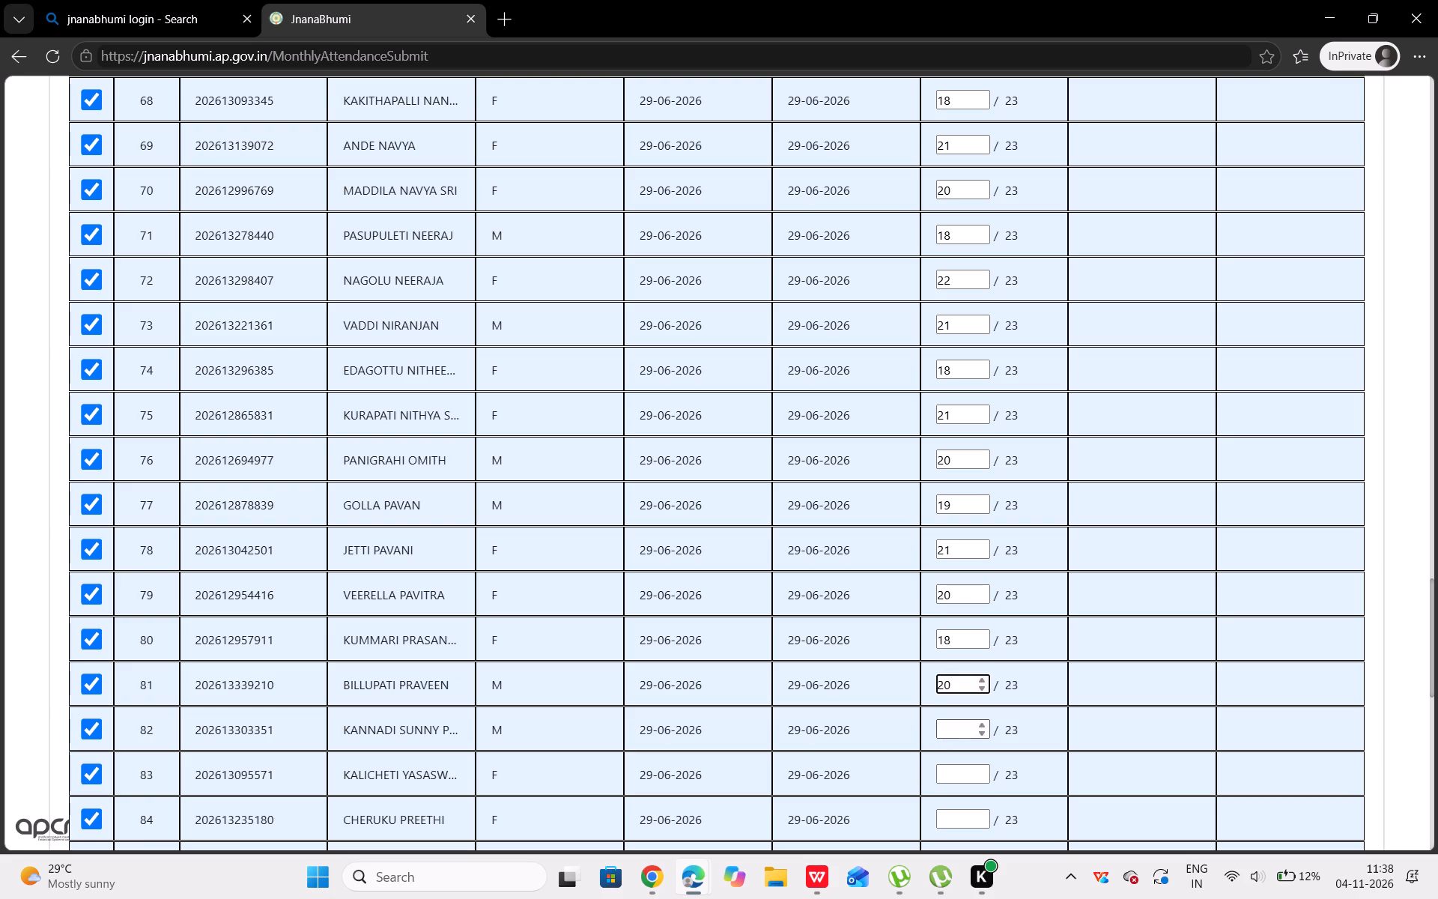
click(946, 733)
text(19)
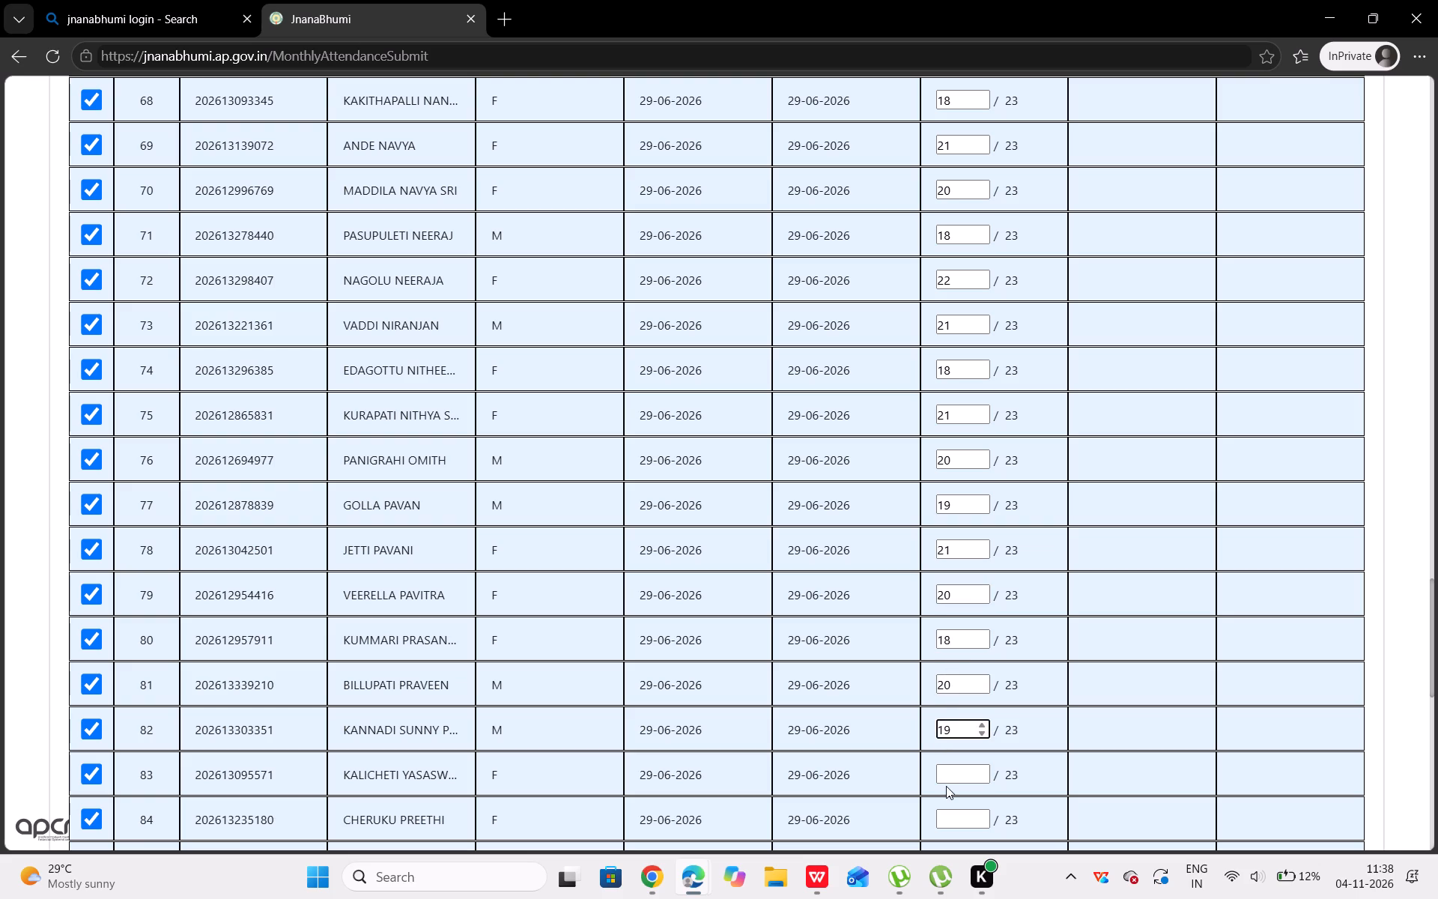
click(947, 775)
text(21)
Review the October attendance column from student 1 through student 83 for missing or wrong entries.
scroll(732, 743, down, 2)
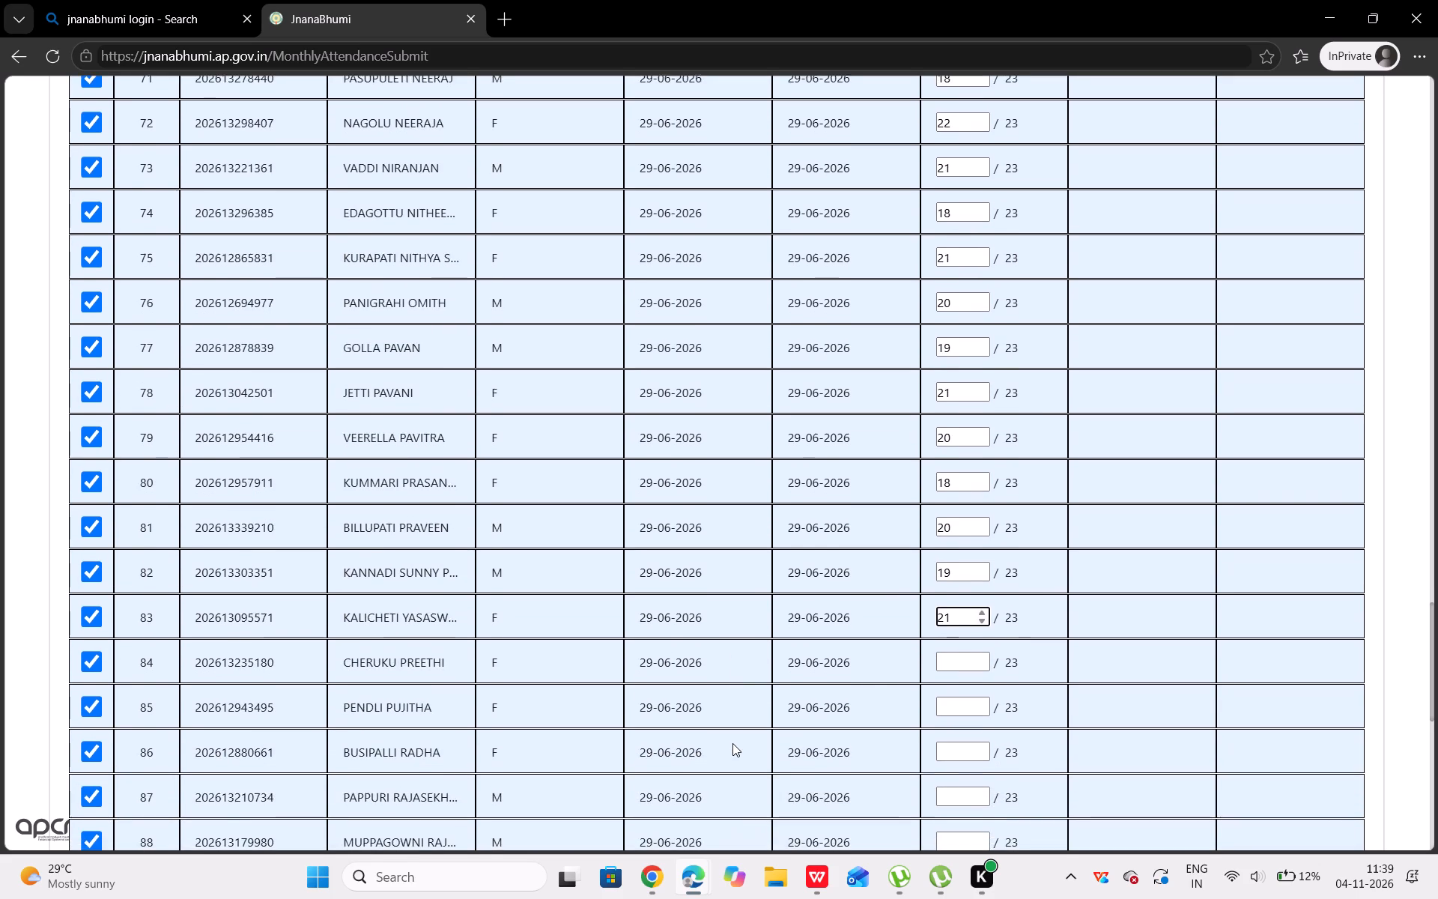
scroll(732, 743, up, 2)
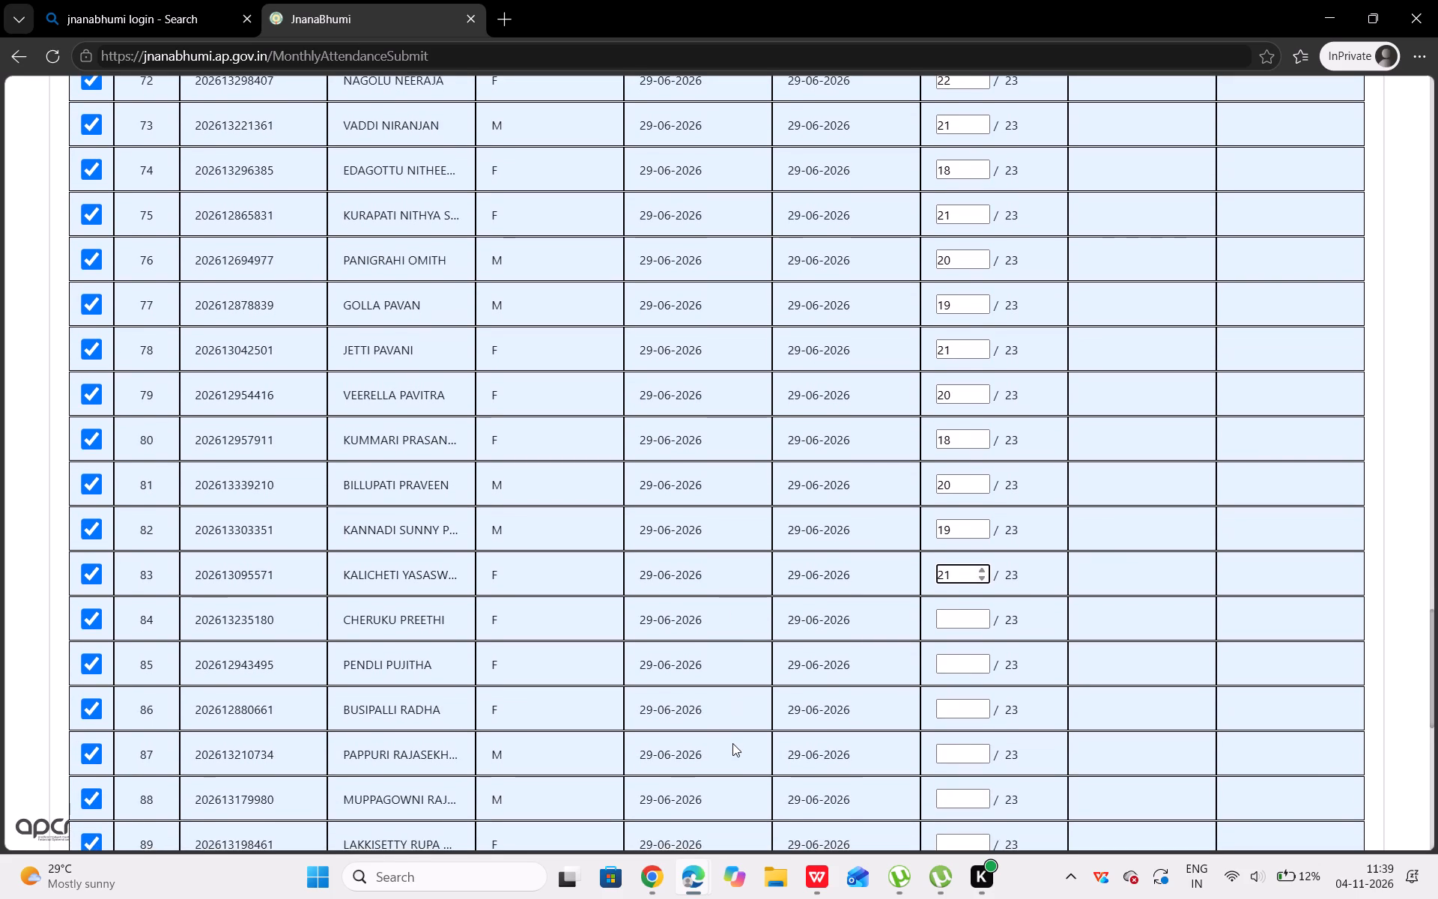
scroll(732, 743, up, 11)
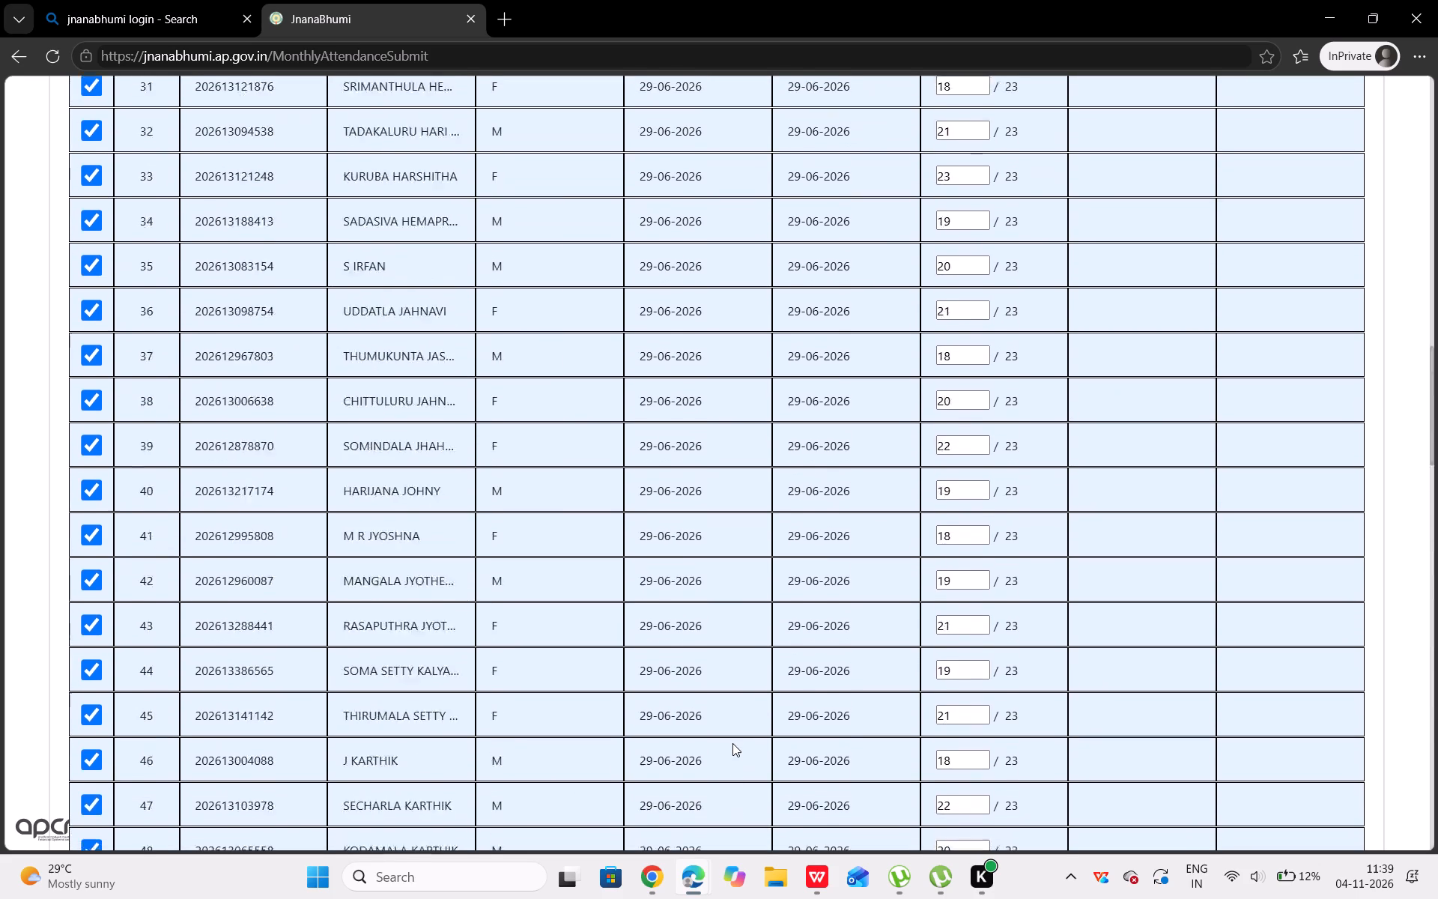
scroll(732, 743, up, 12)
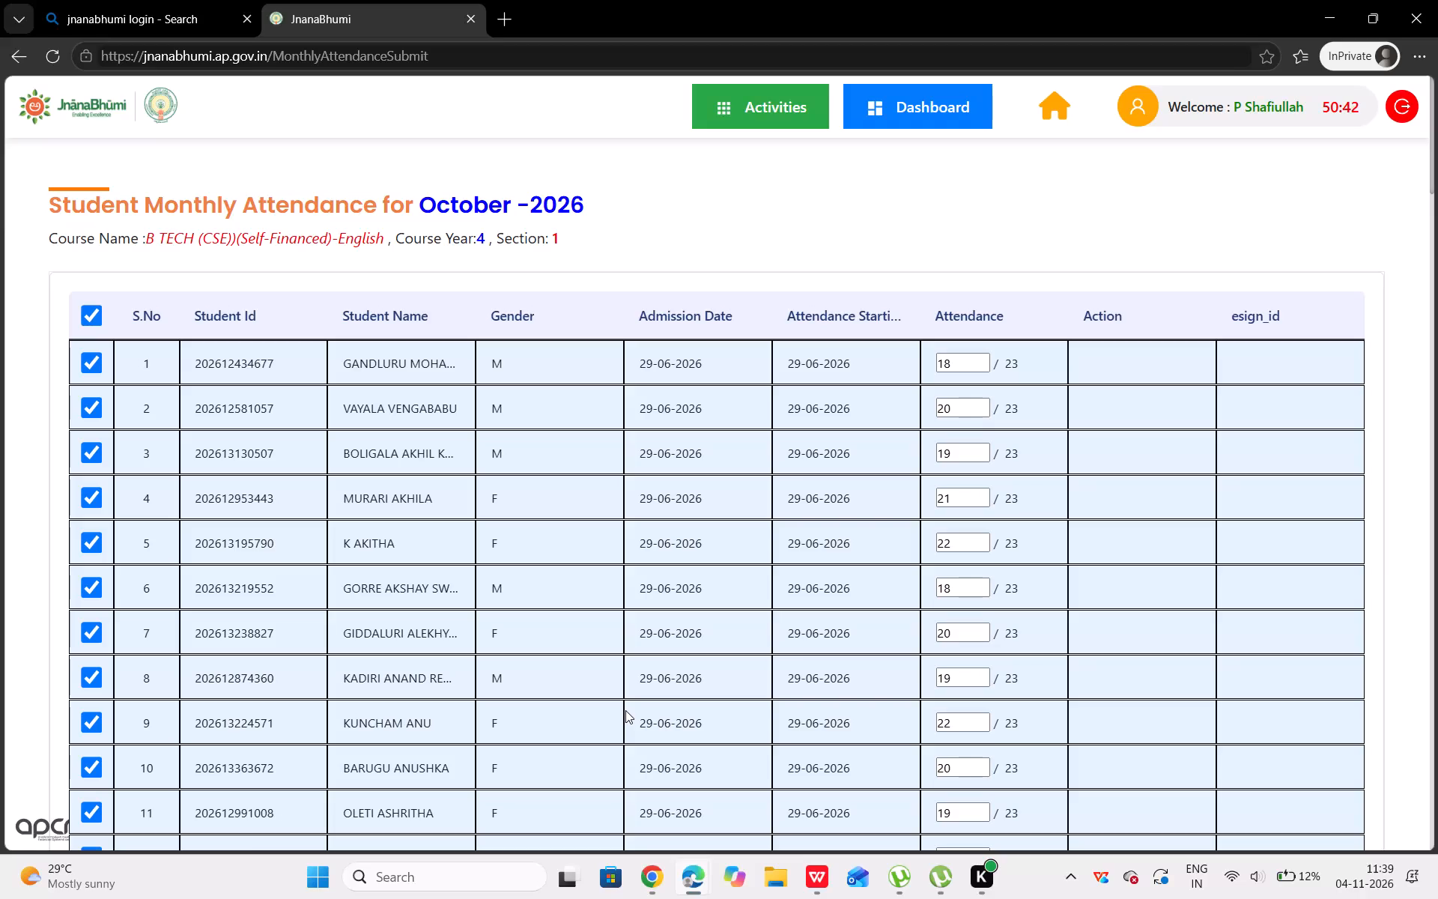
scroll(625, 710, down, 7)
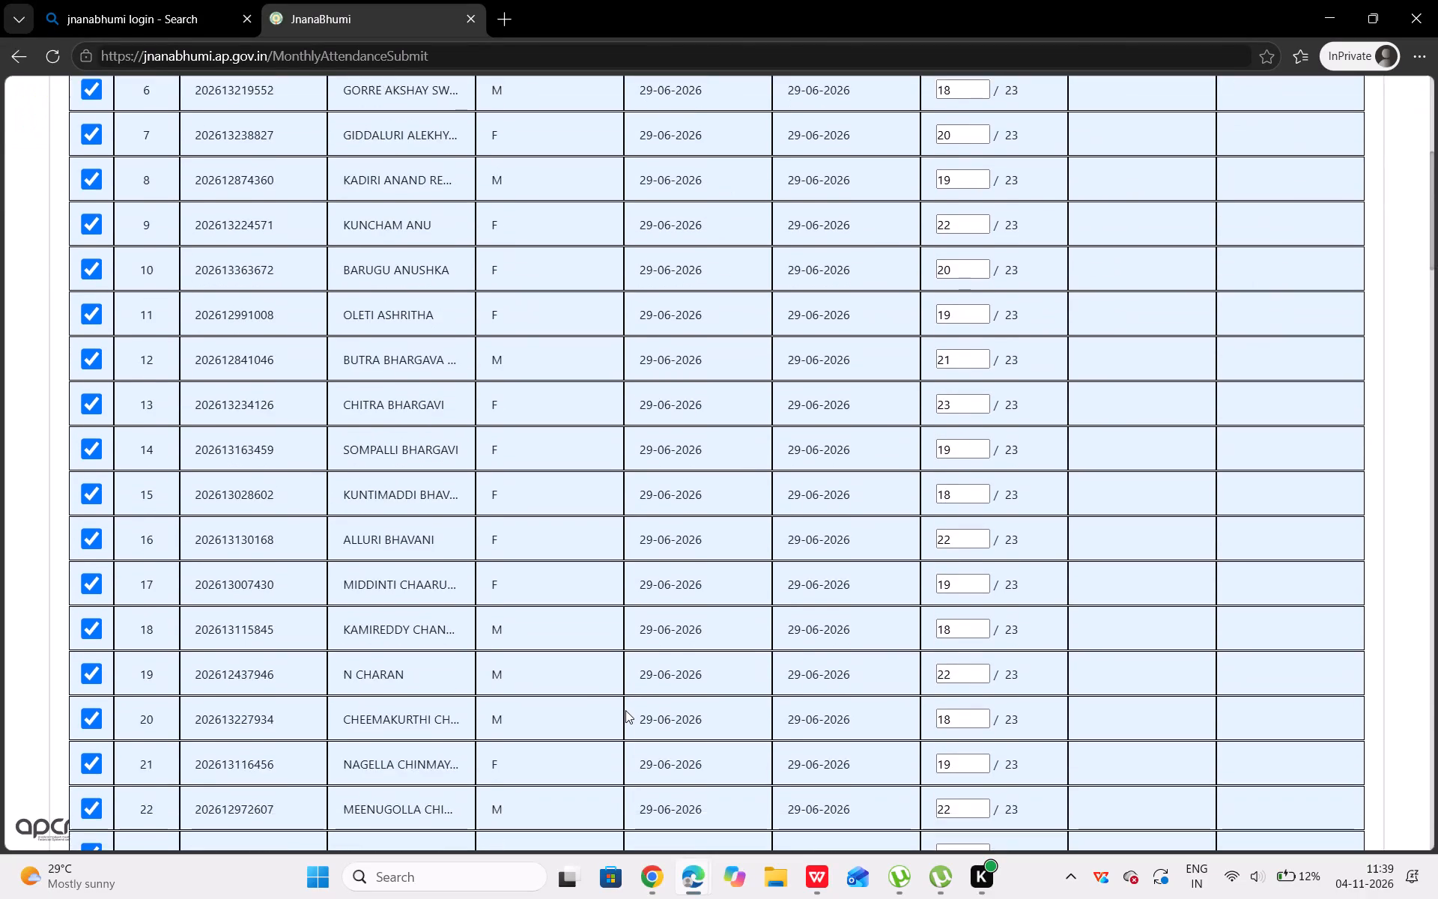
scroll(625, 710, down, 11)
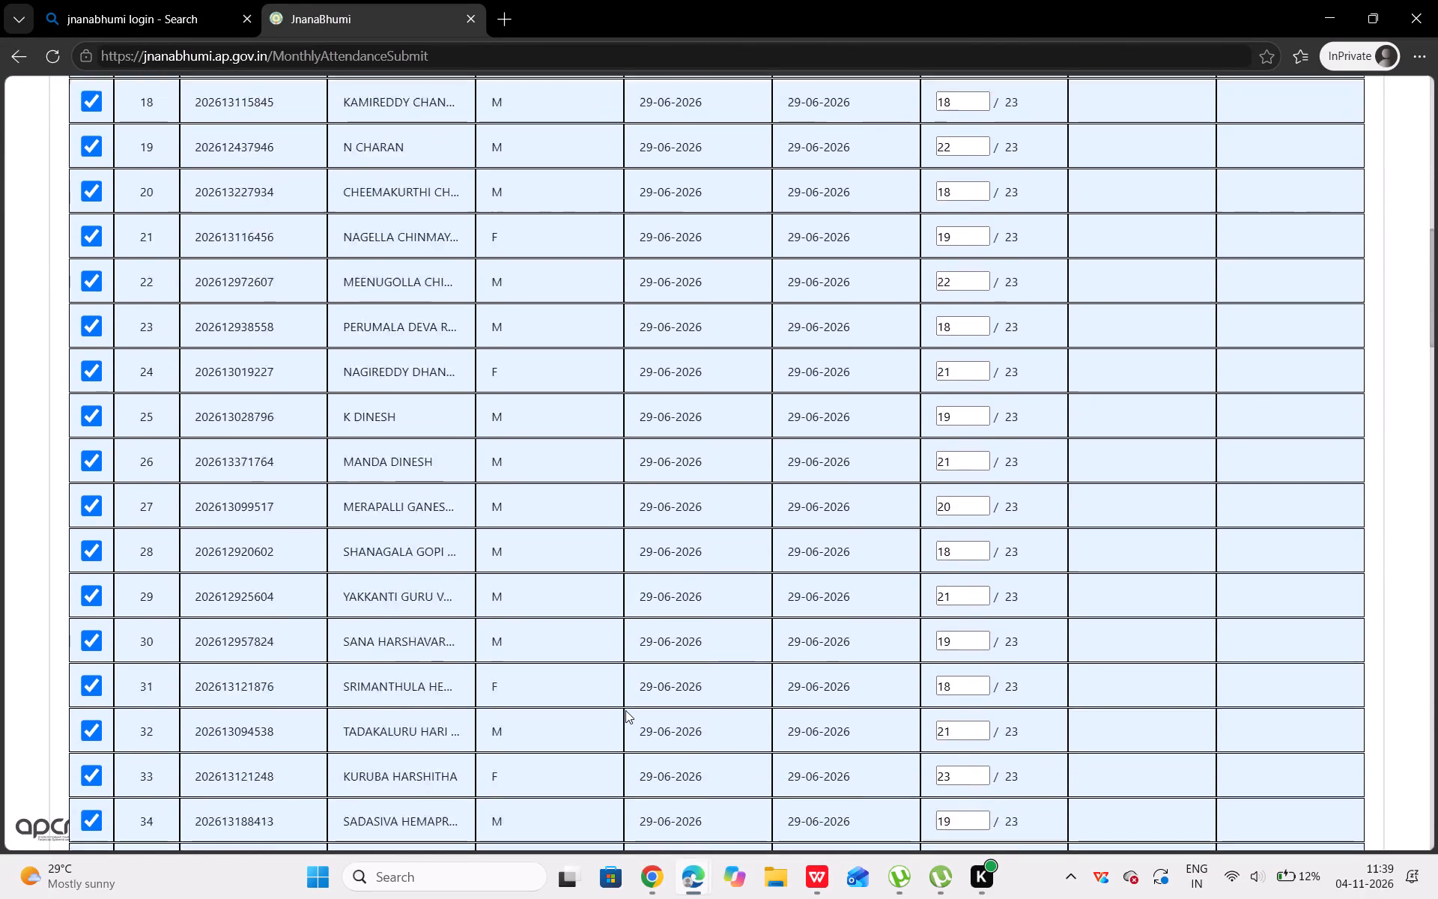
scroll(625, 710, down, 11)
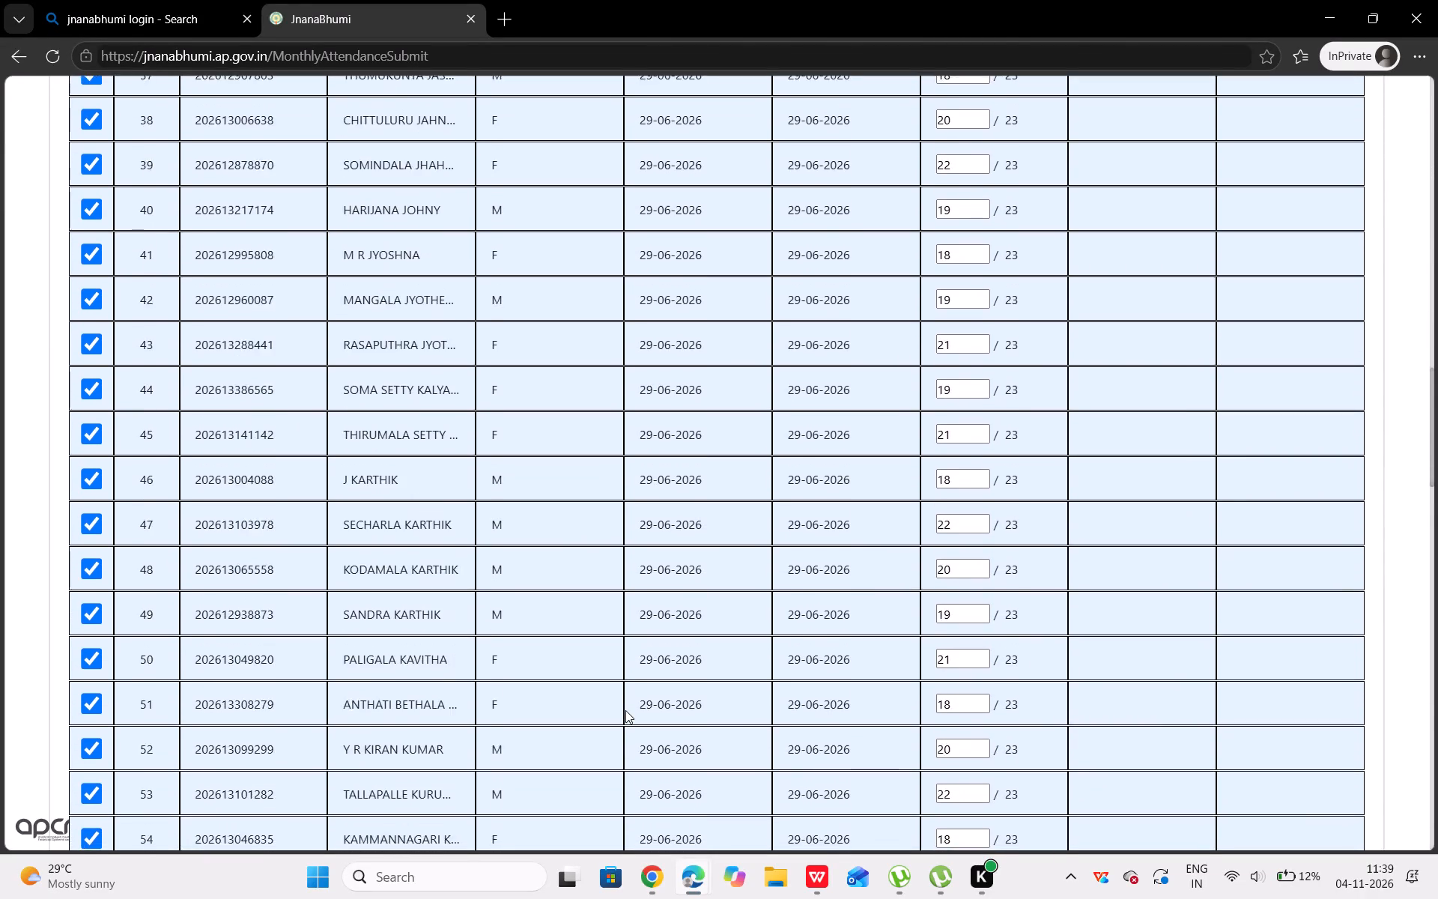
scroll(625, 710, down, 11)
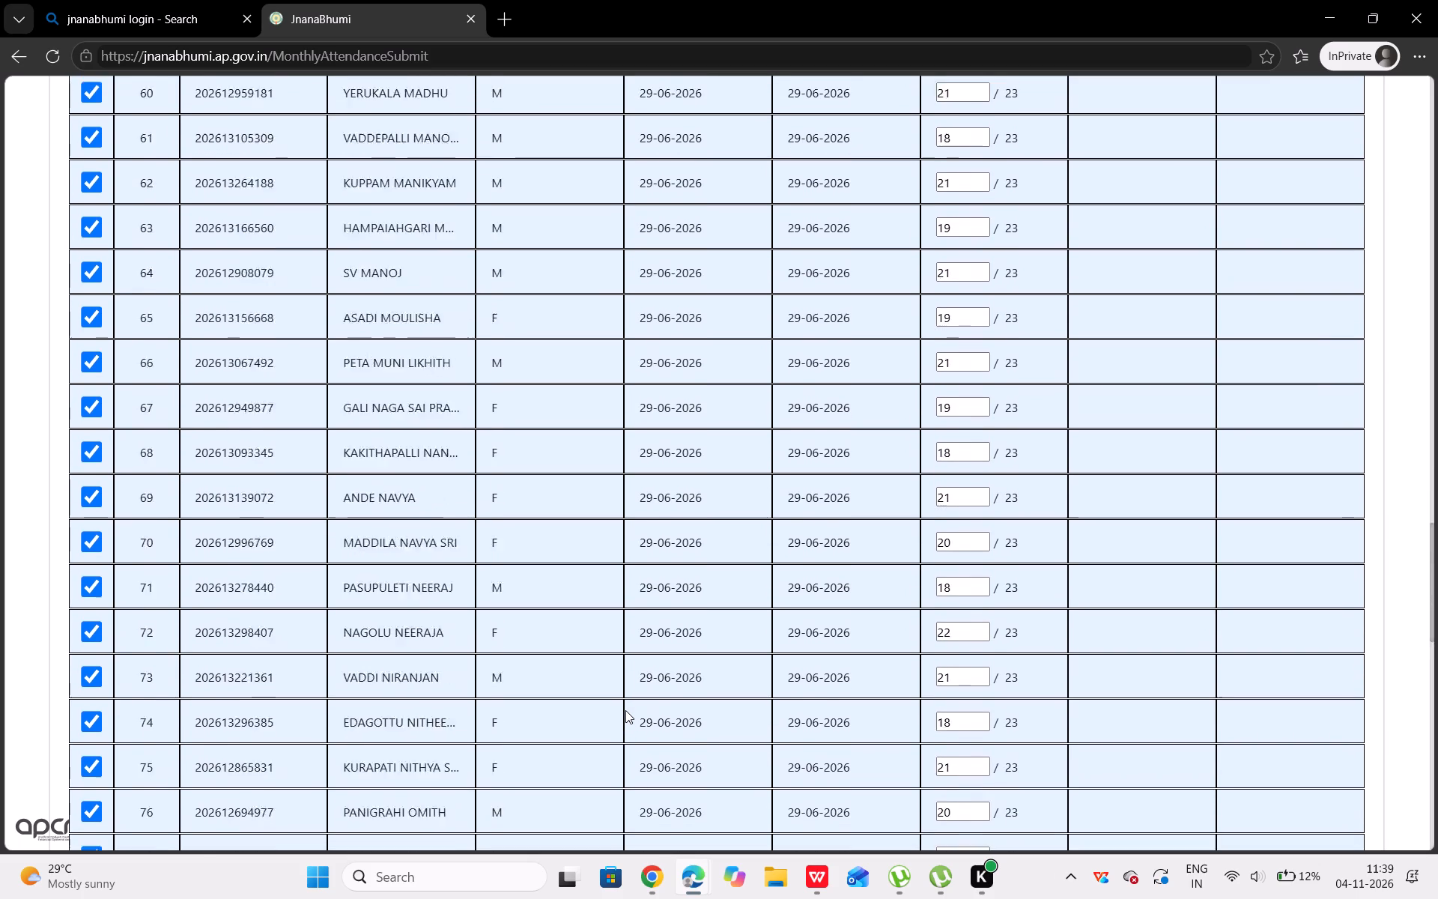
scroll(625, 710, down, 9)
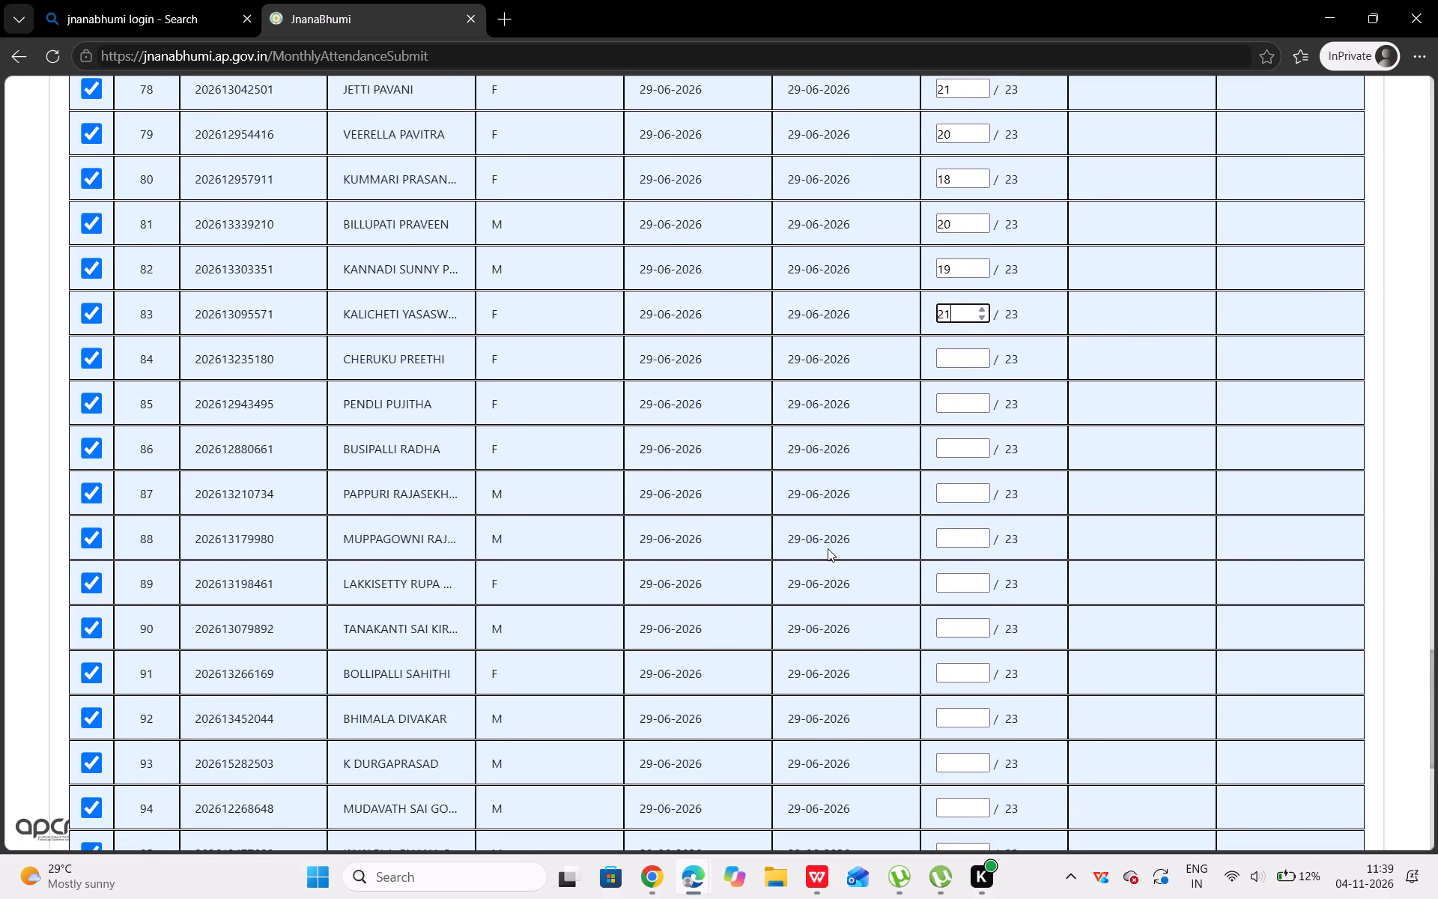
Enter the October attendance for students 84 to 87 as 19, 18, 20 and 22 days.
click(944, 354)
text(19)
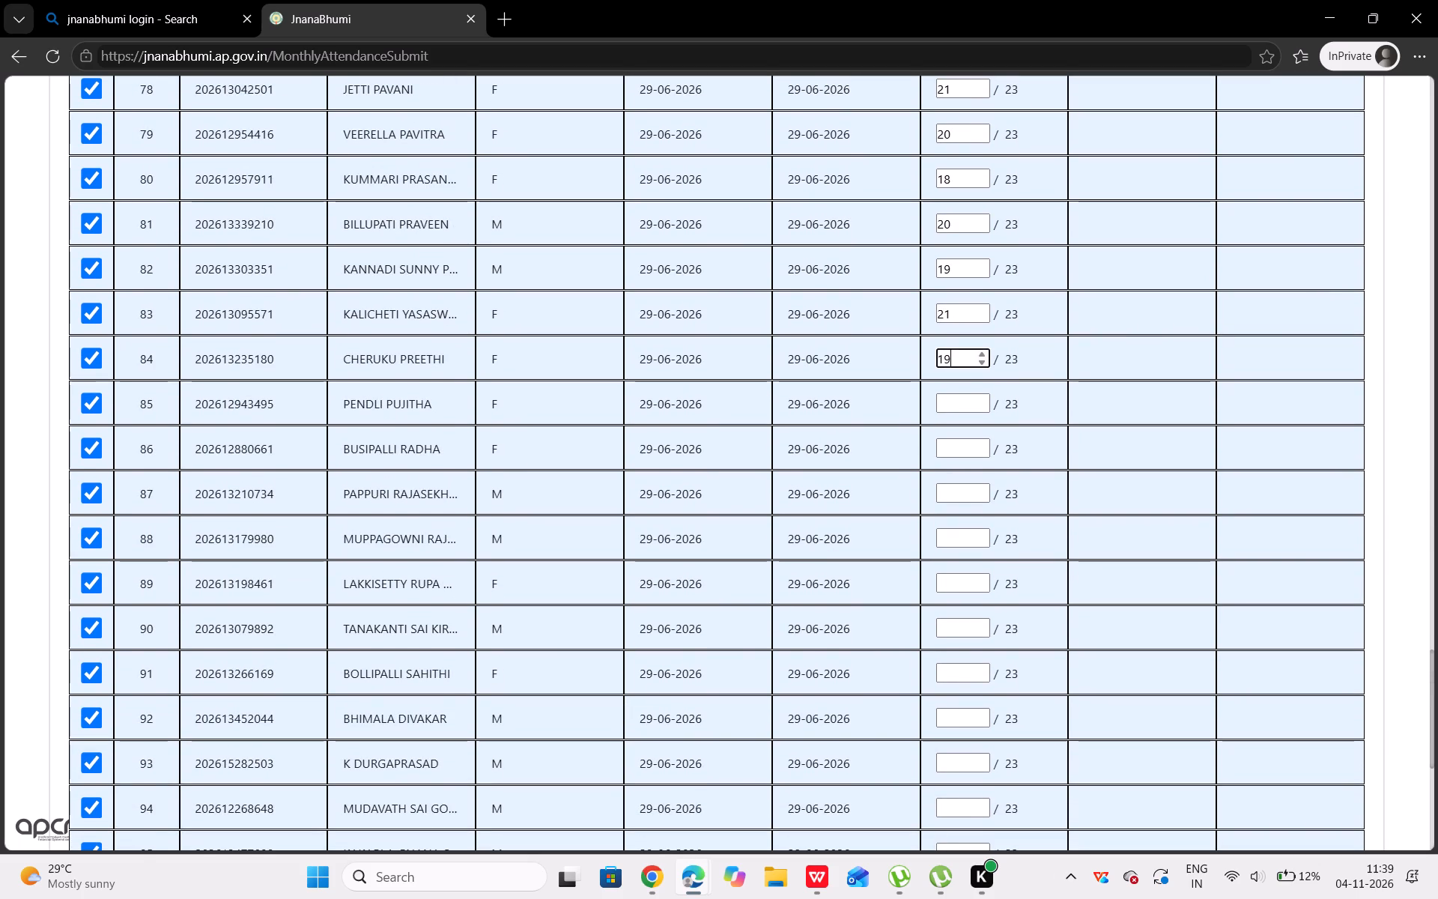
click(944, 393)
text(18)
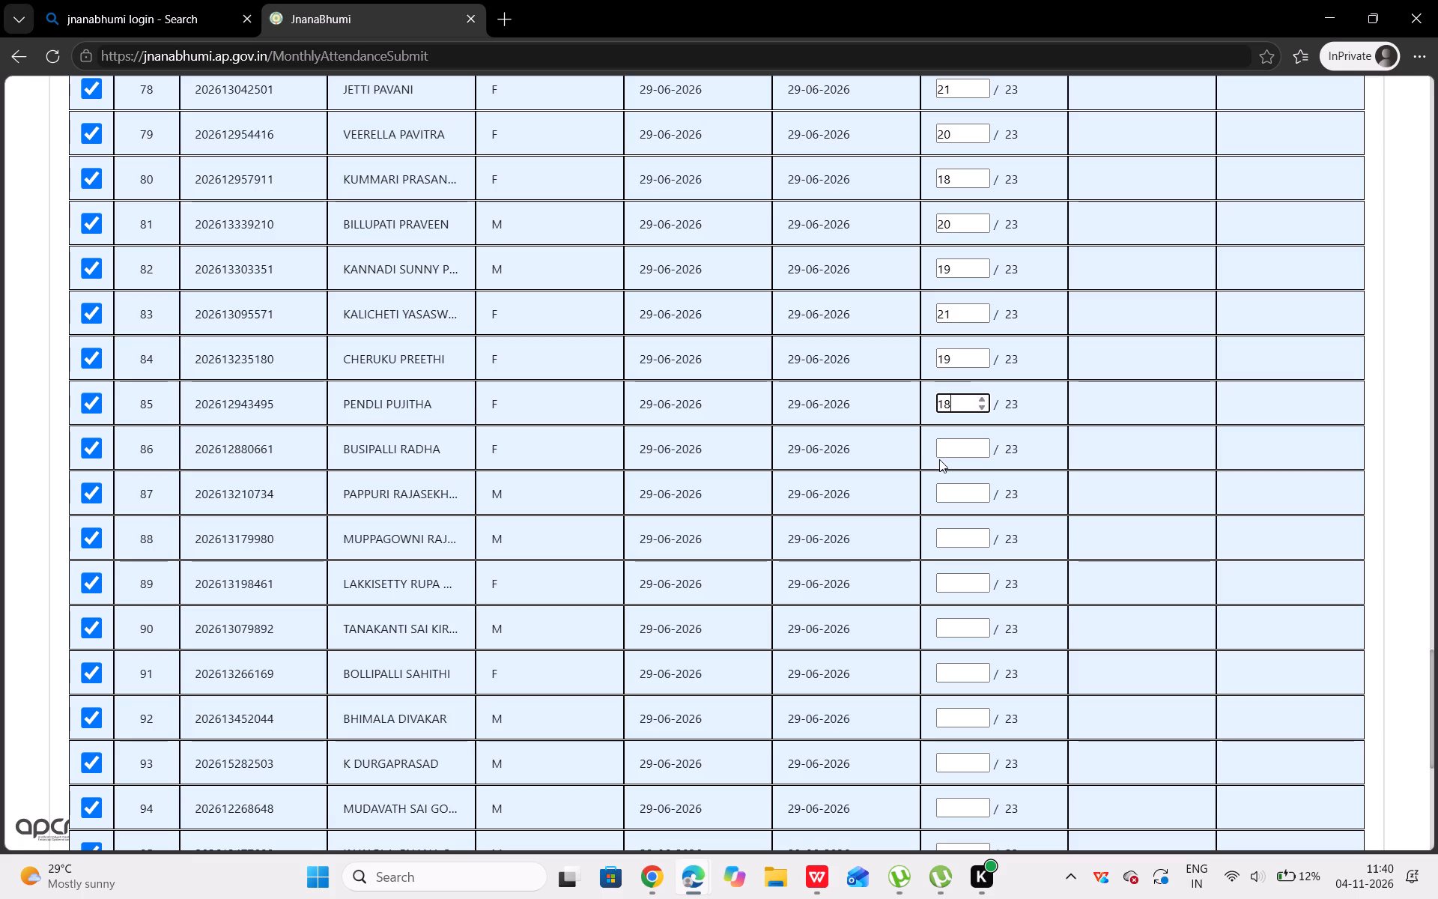
click(945, 454)
text(20)
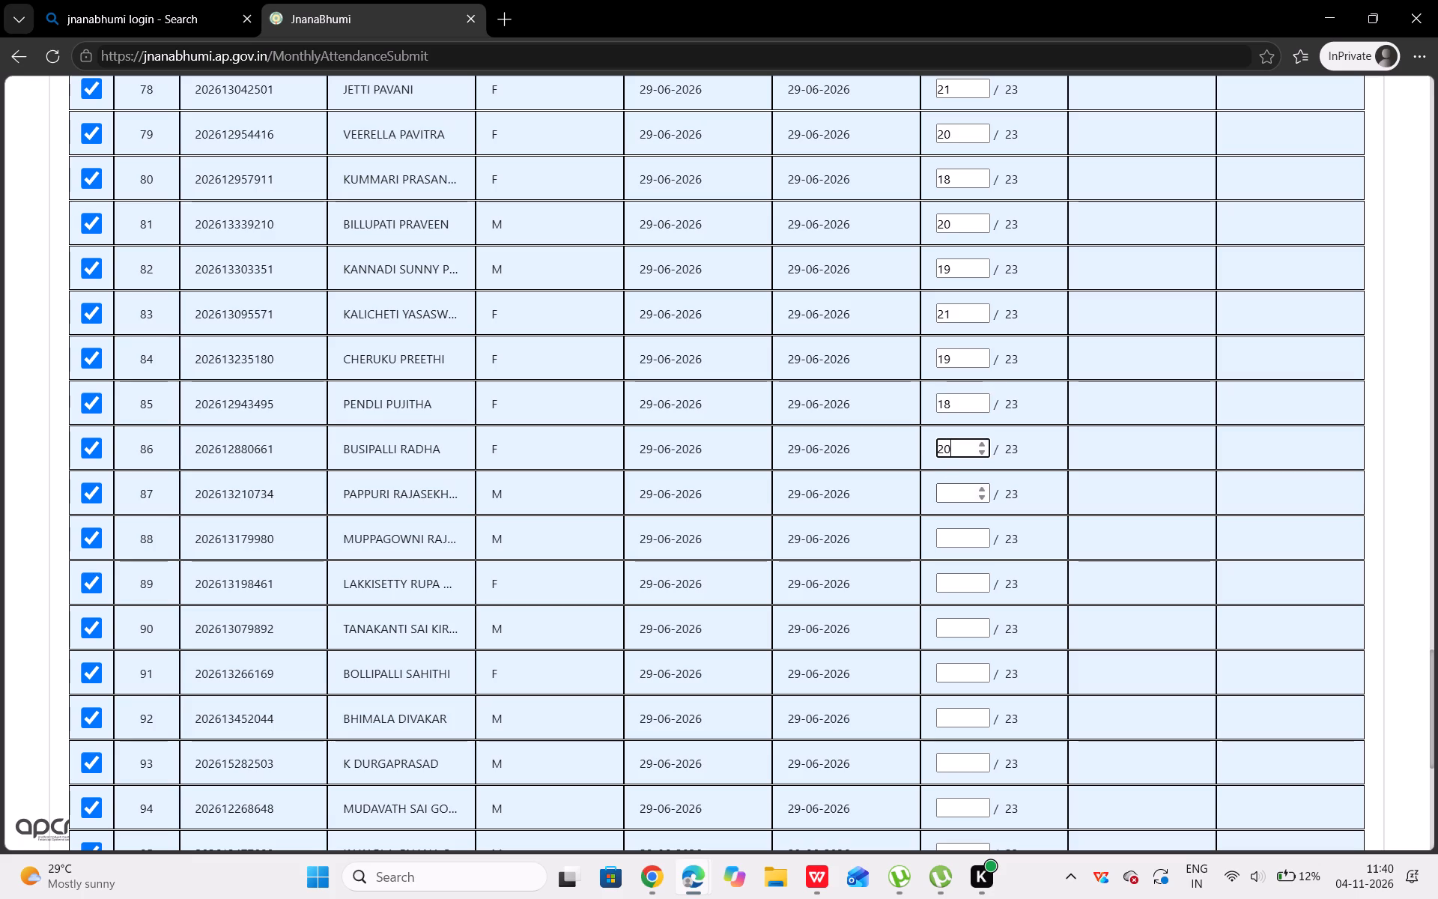
click(950, 491)
text(22)
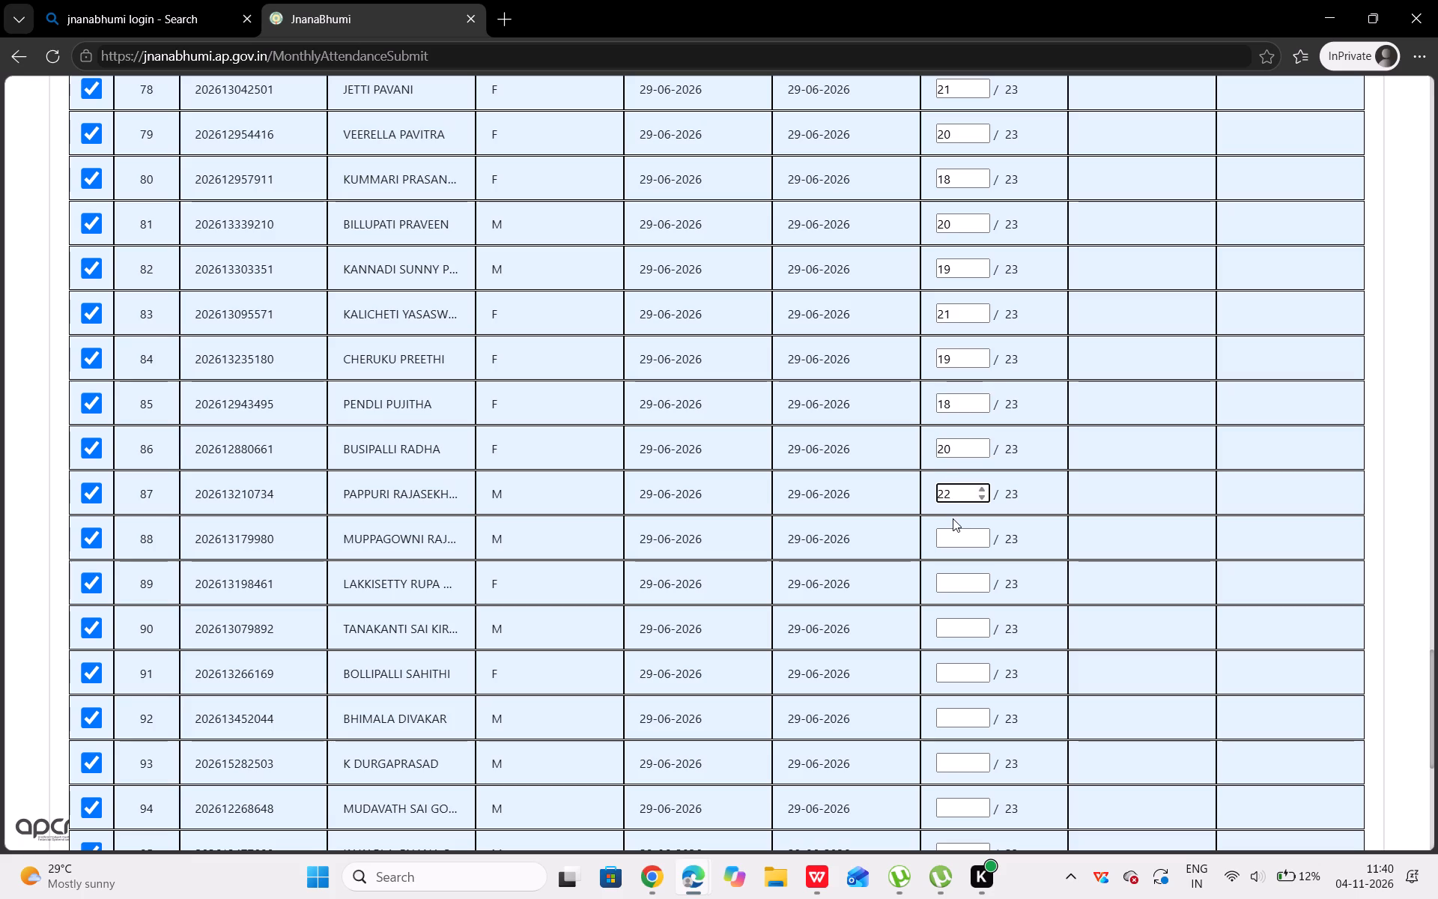
Enter the October attendance for students 88 to 91 as 18, 21, 20 and 18 days.
click(953, 530)
text(18)
click(953, 578)
text(21)
click(950, 632)
text(20)
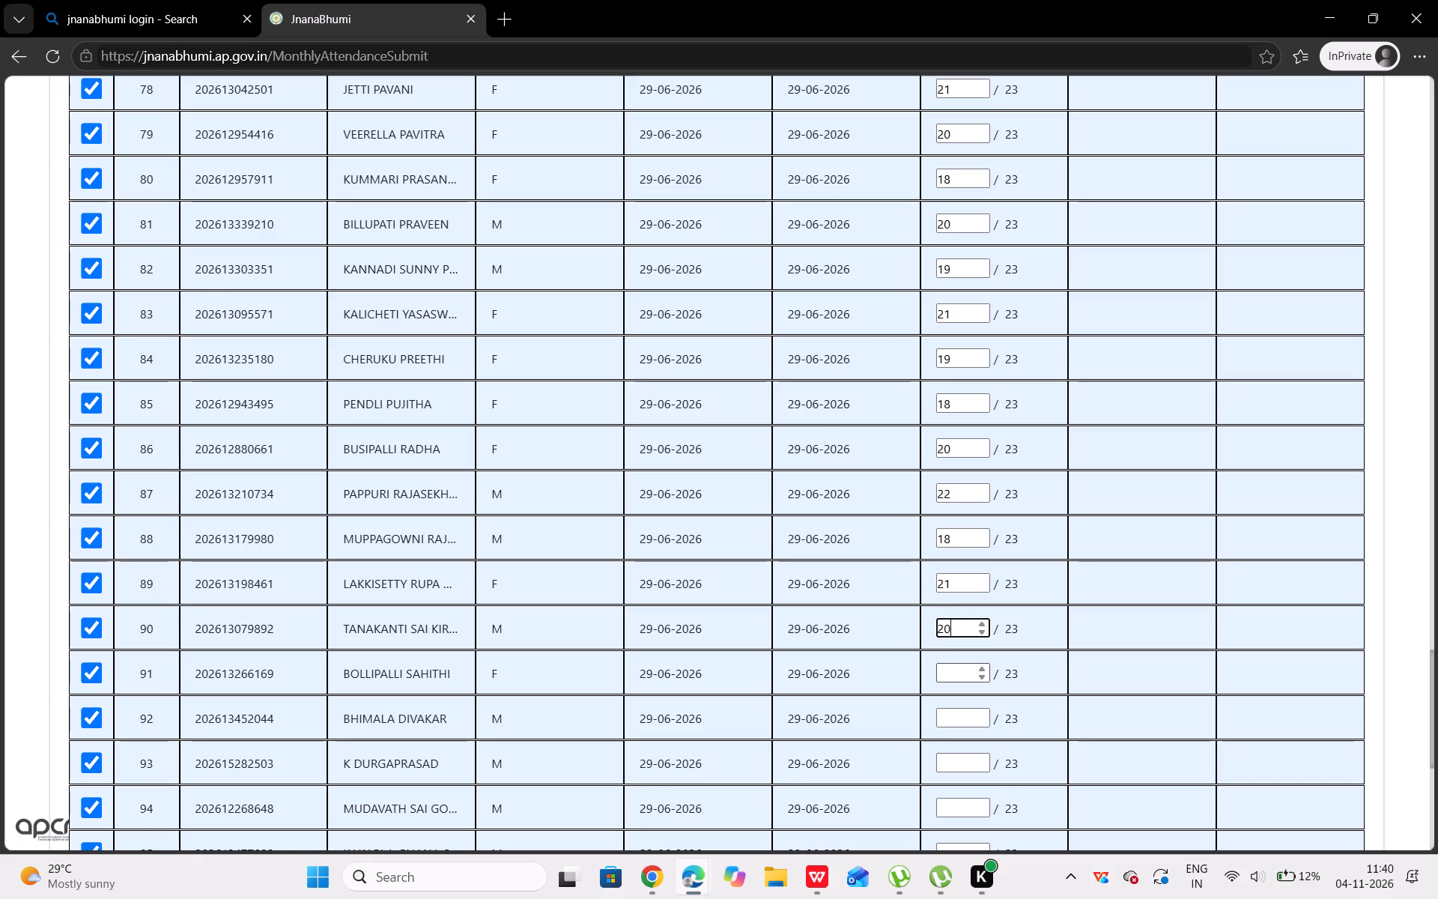
click(949, 679)
text(18)
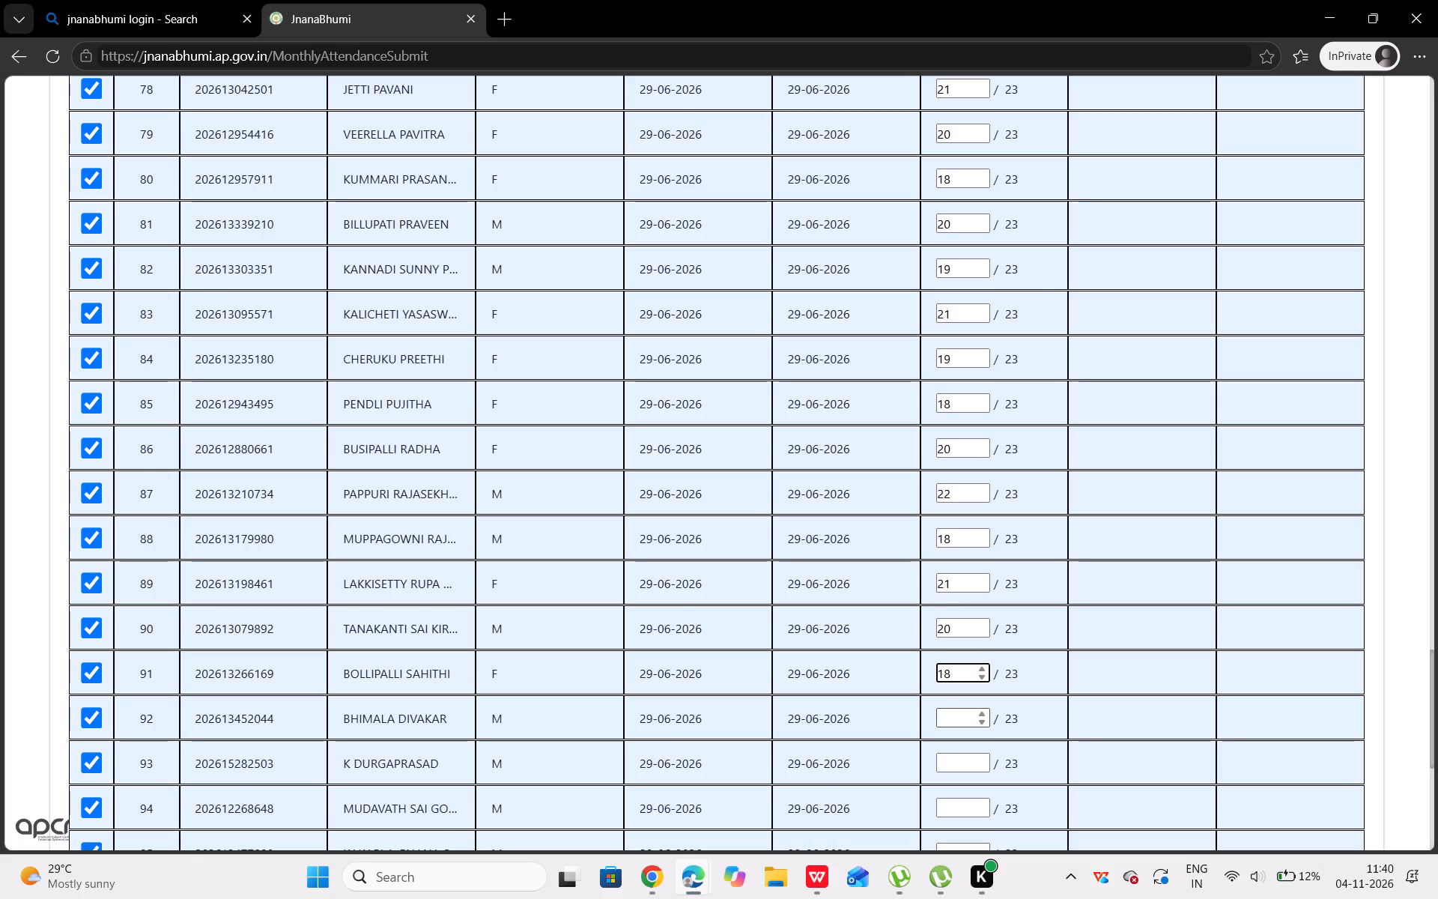
Enter the October attendance for students 92 to 95 as 20, 22, 19 and 21 days.
double_click(947, 723)
text(20)
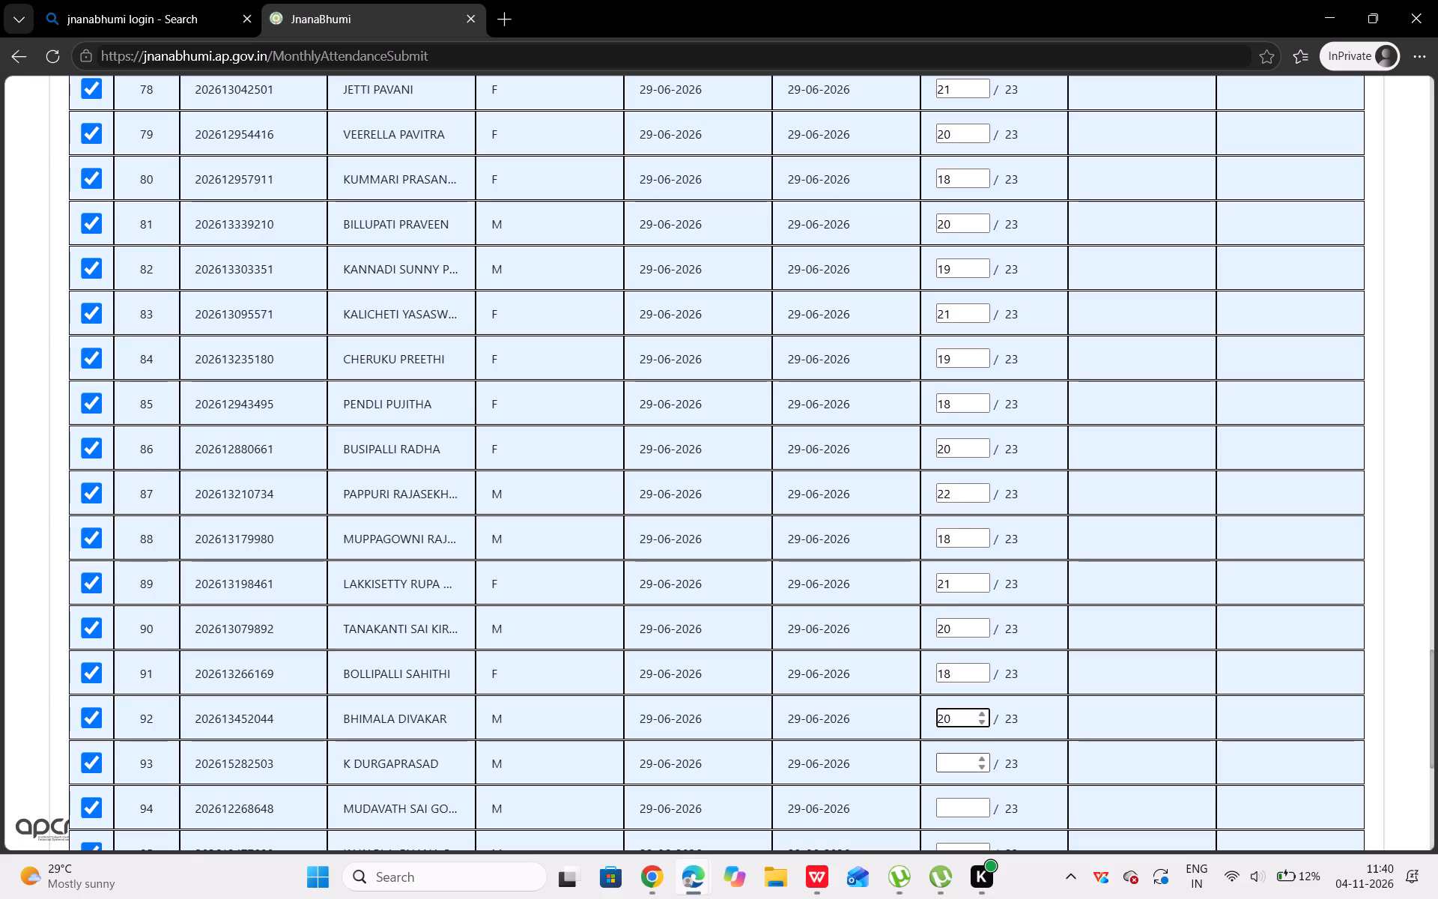
click(950, 762)
text(22)
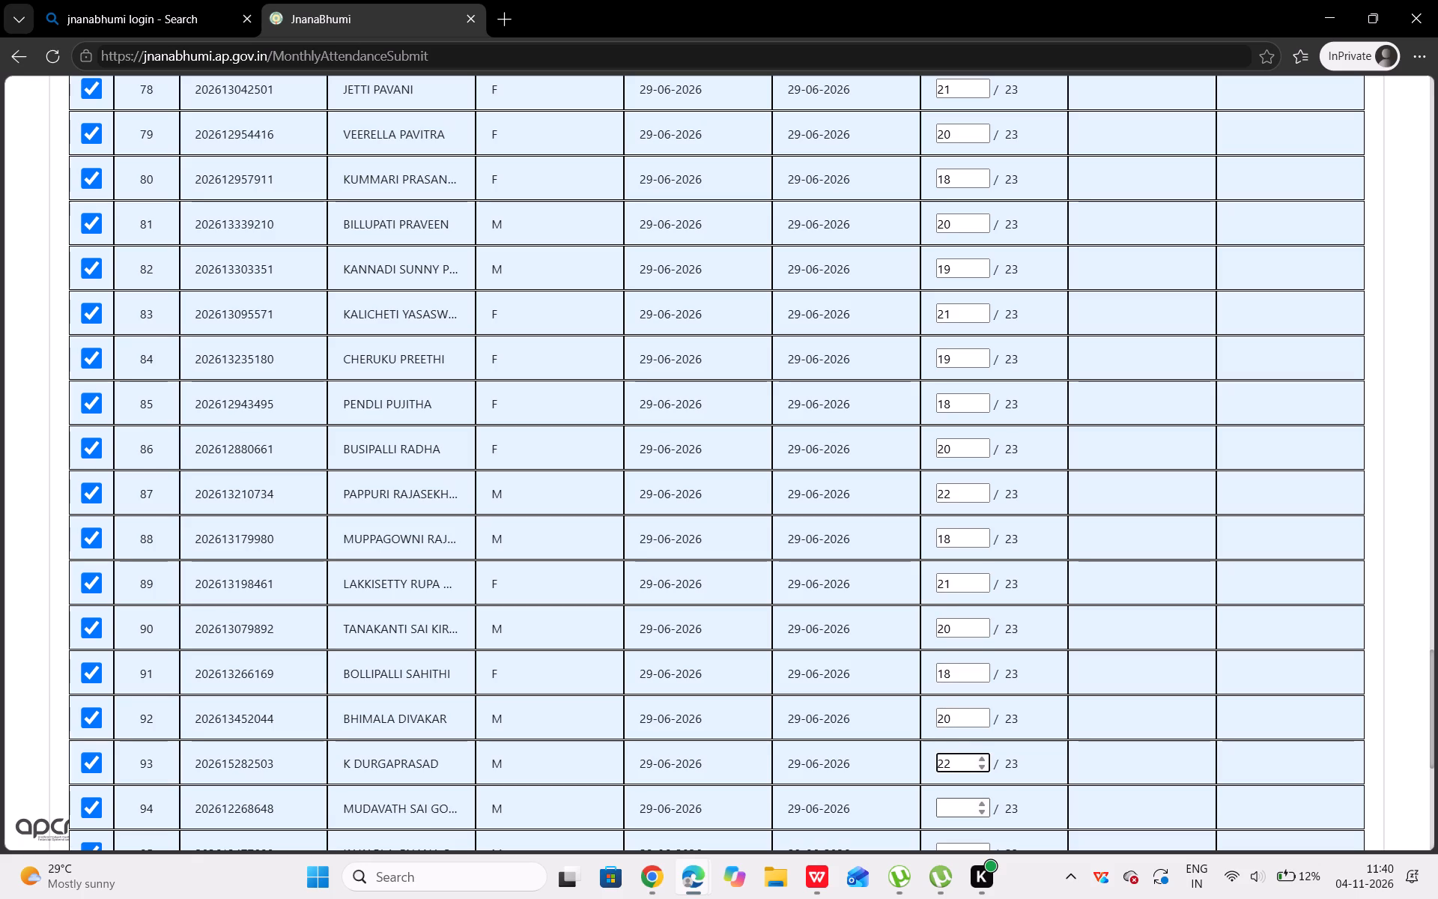
click(959, 804)
text(19)
scroll(797, 742, down, 1)
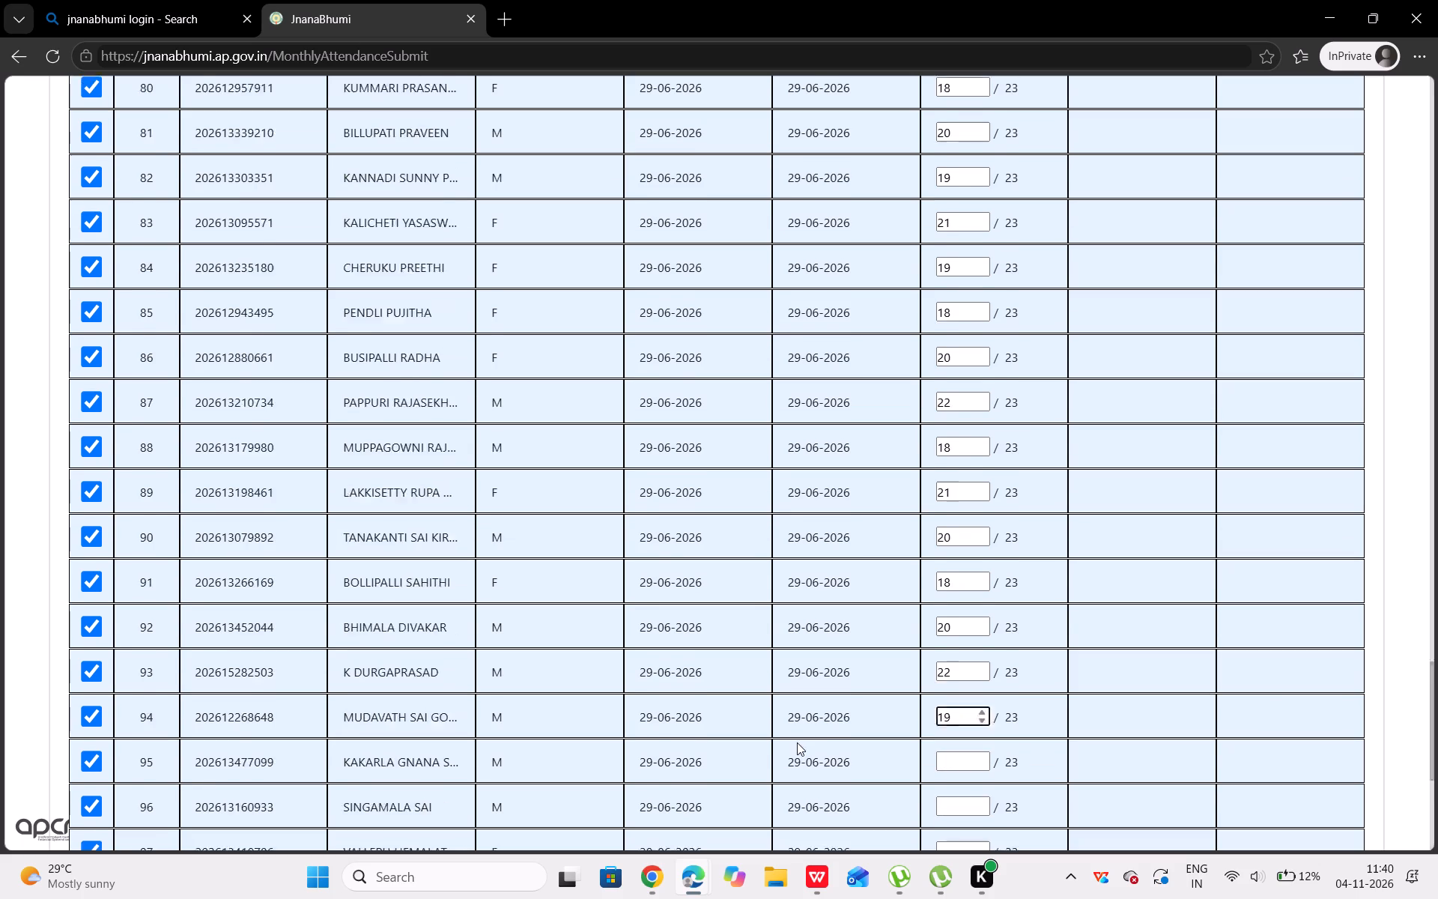
scroll(797, 742, down, 1)
click(956, 672)
text(21)
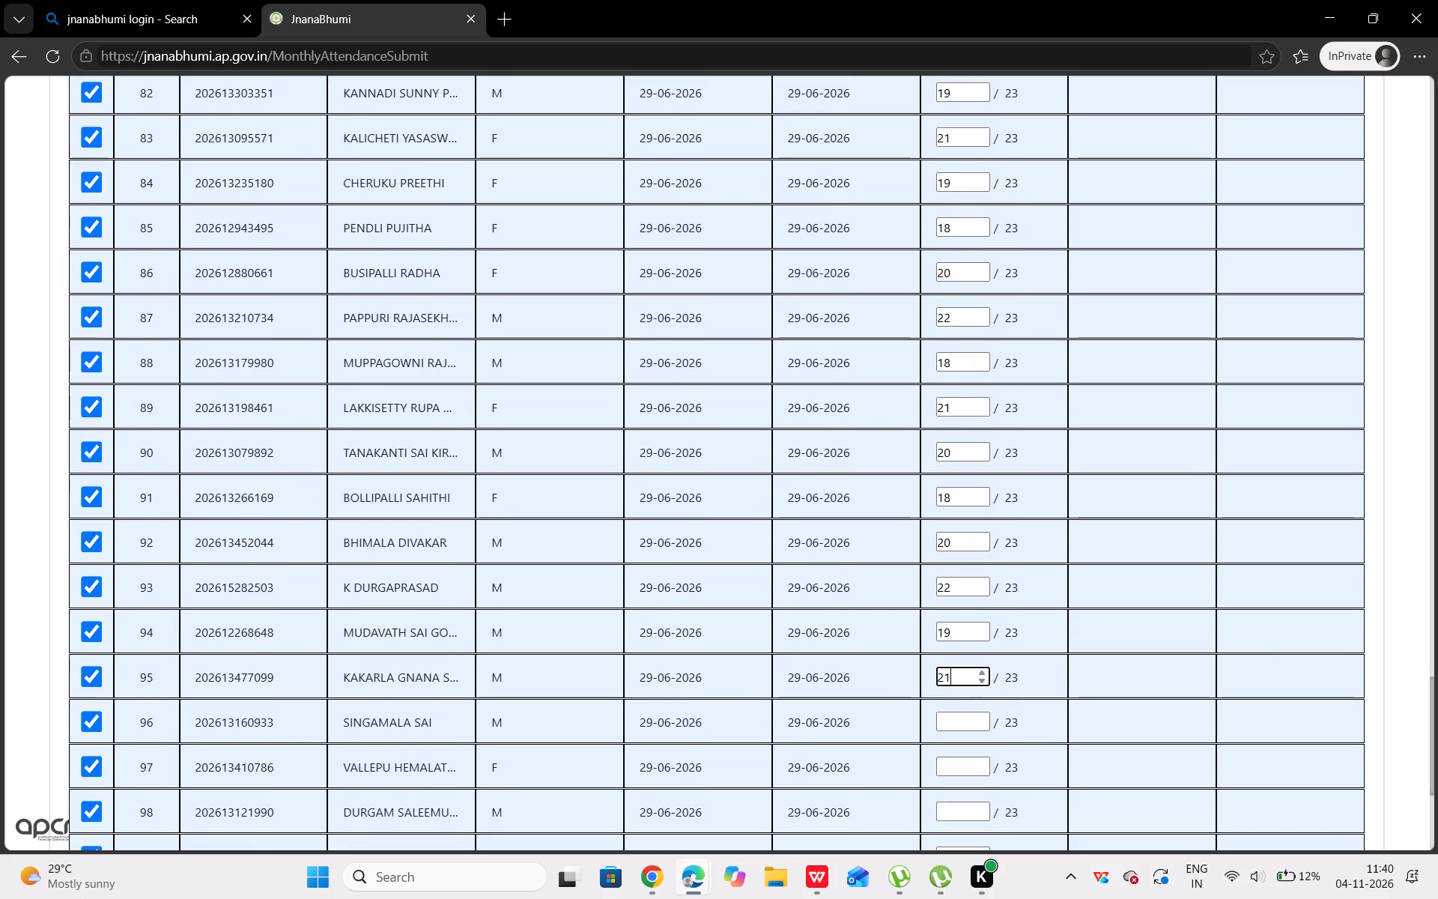
Enter the October attendance for students 96 to 100 as 18, 20, 19, 21 and 20 days.
click(957, 712)
text(18)
click(951, 768)
text(20)
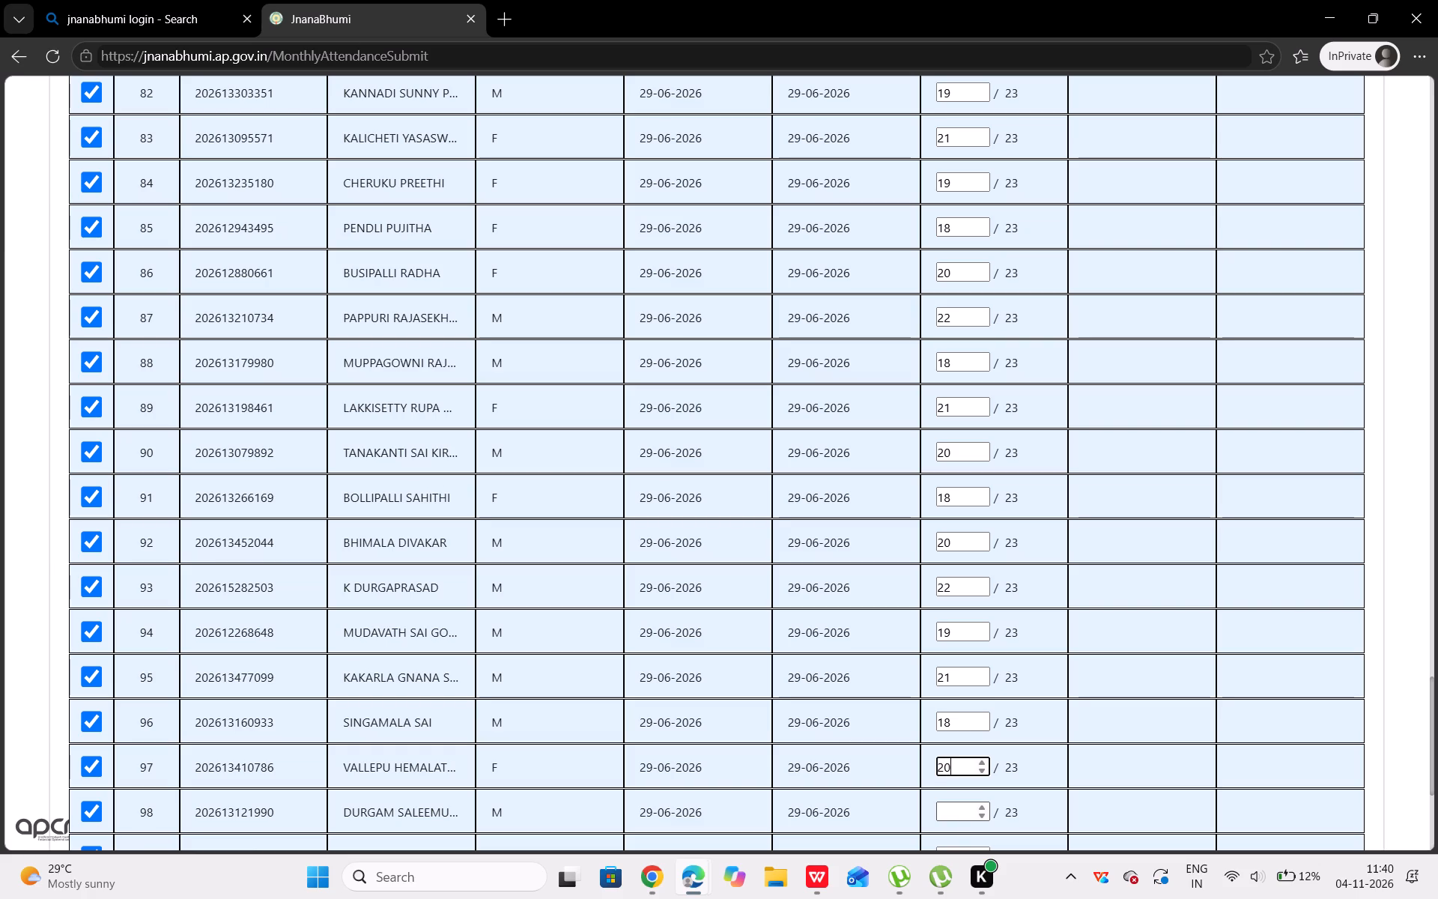
click(958, 808)
text(19)
scroll(727, 647, down, 3)
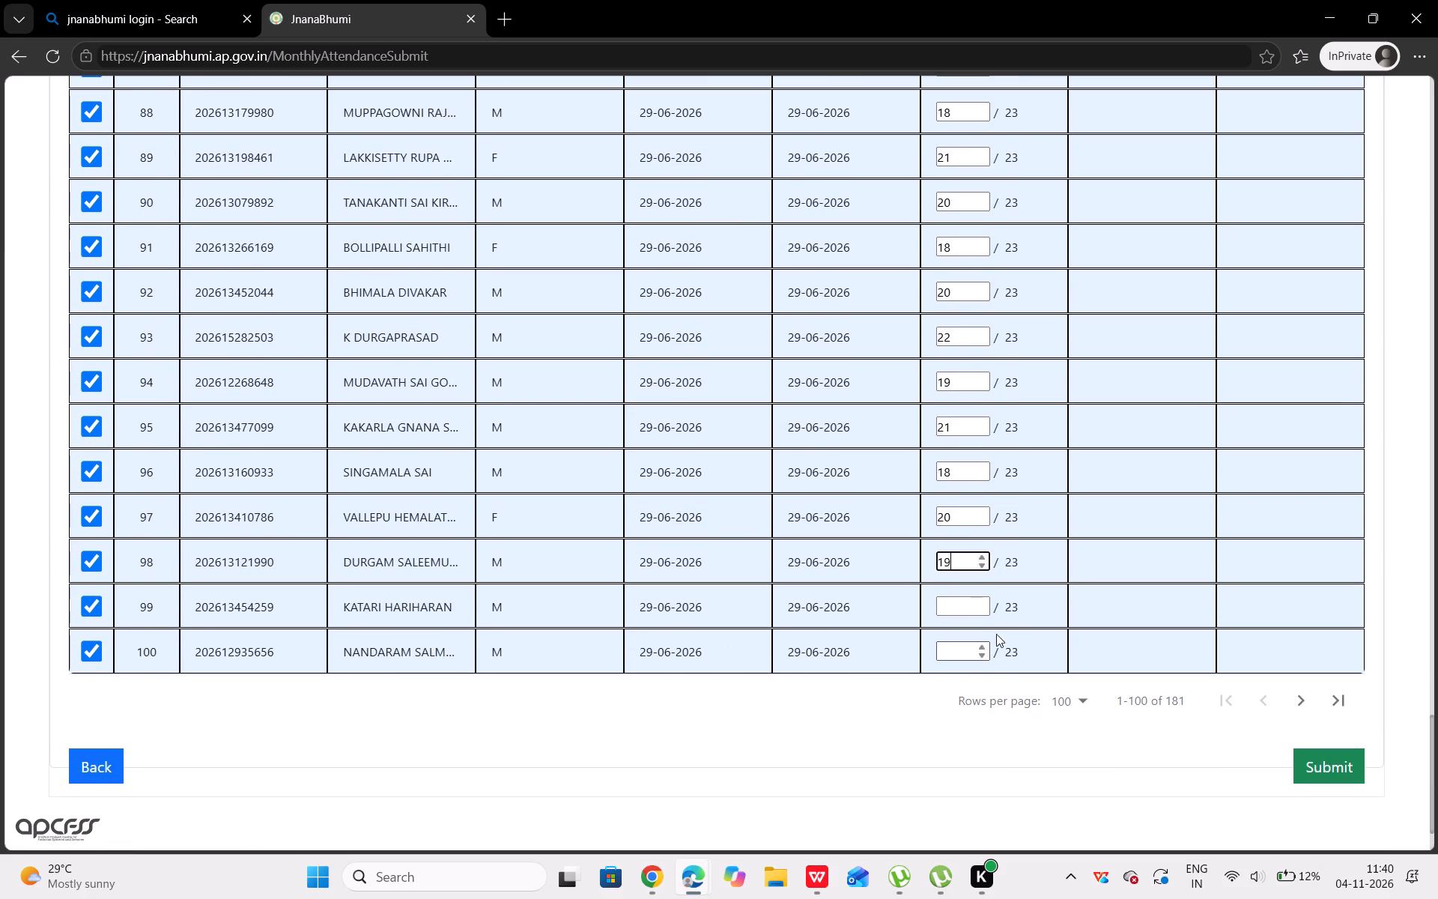
click(960, 607)
text(21)
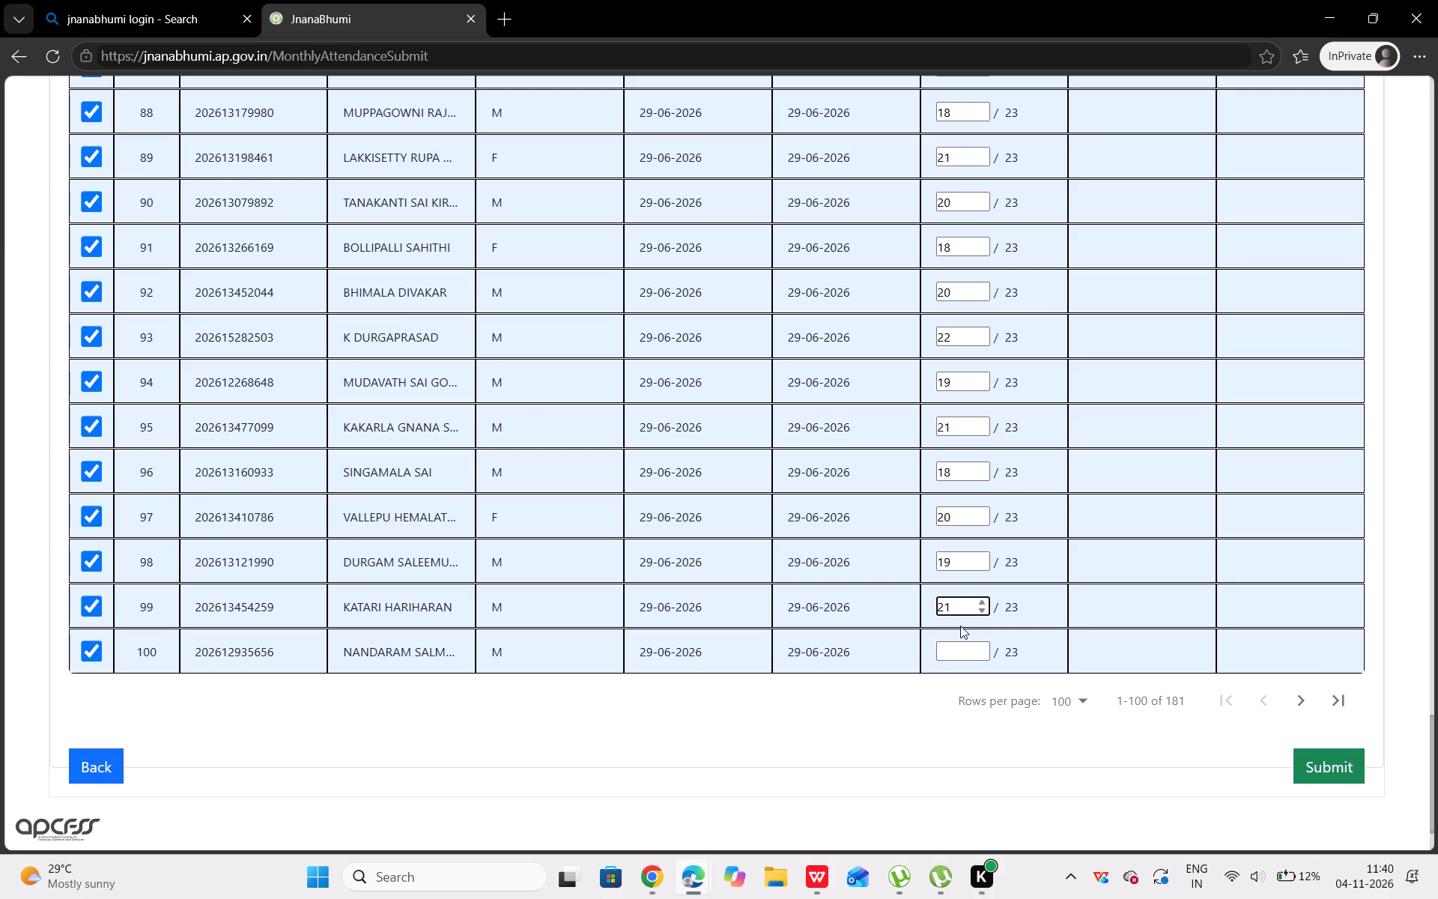
click(950, 651)
text(20)
Check the October attendance entries from student 100 back up to student 1.
scroll(821, 399, up, 1)
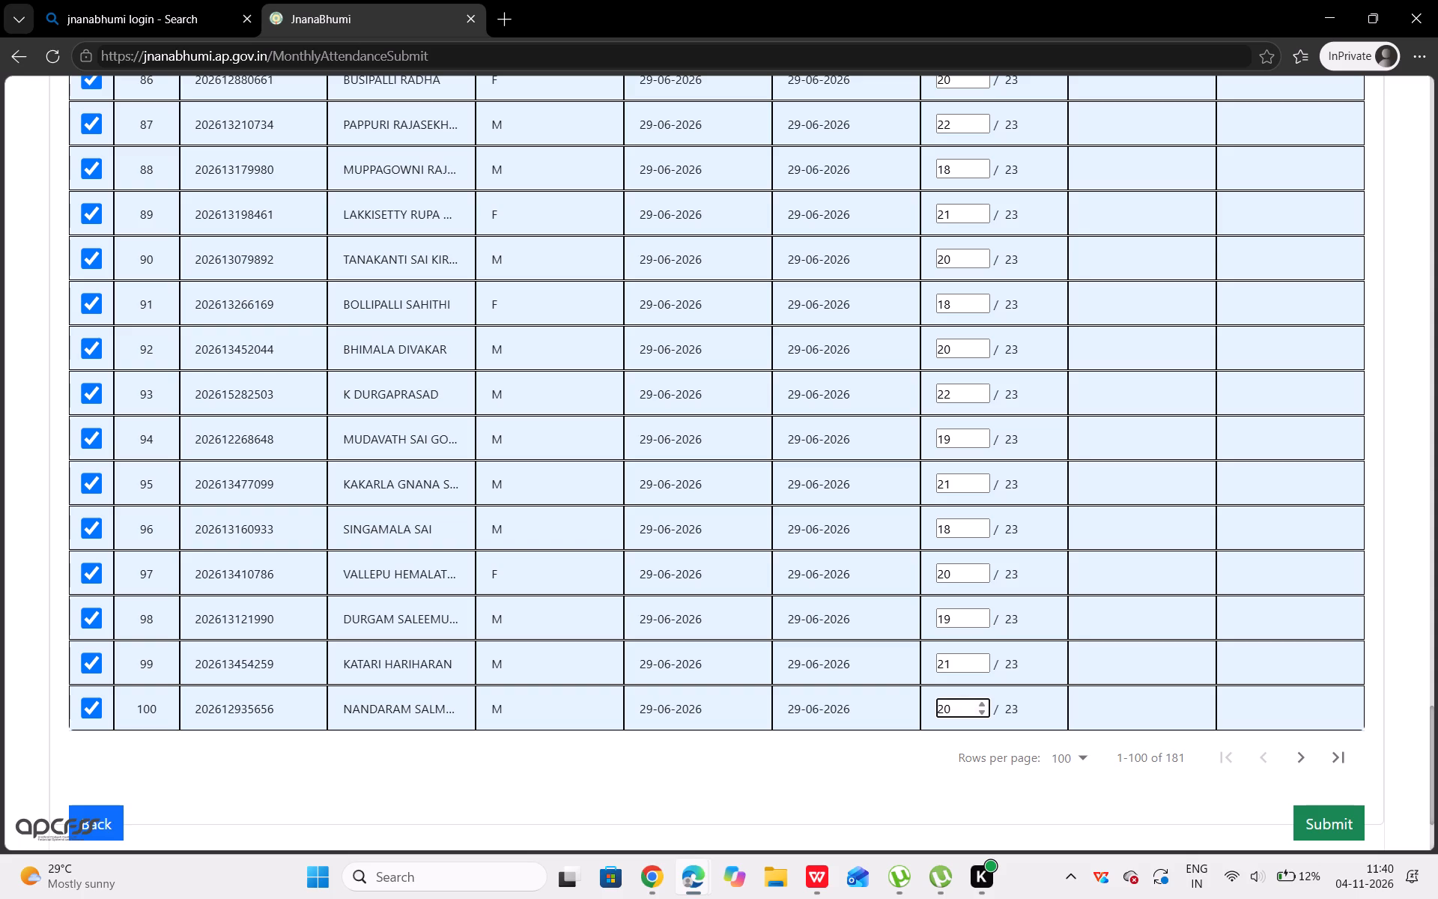
scroll(956, 360, up, 8)
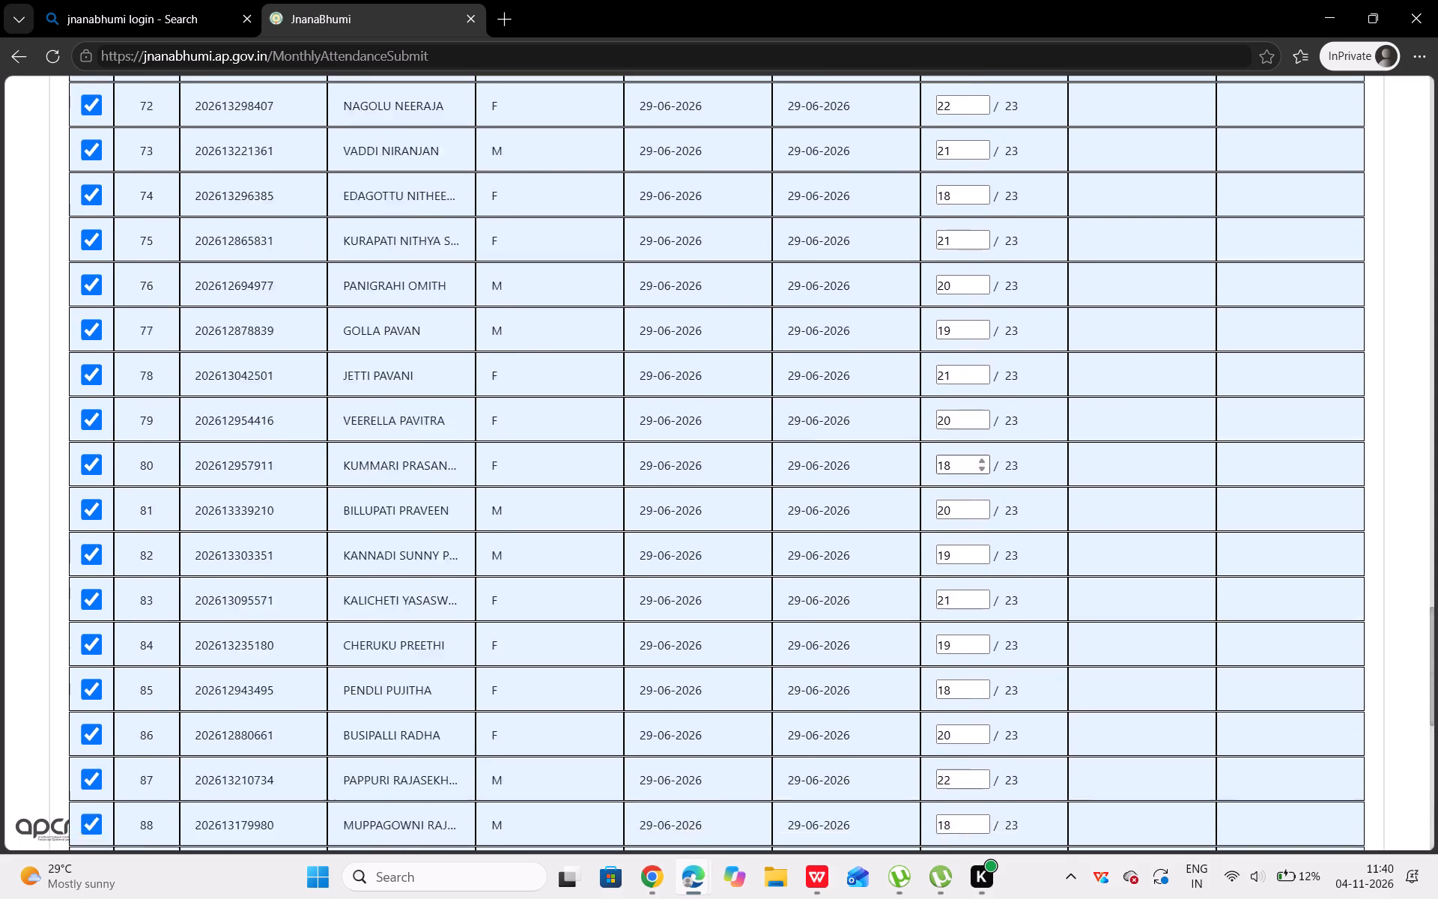
scroll(956, 360, up, 10)
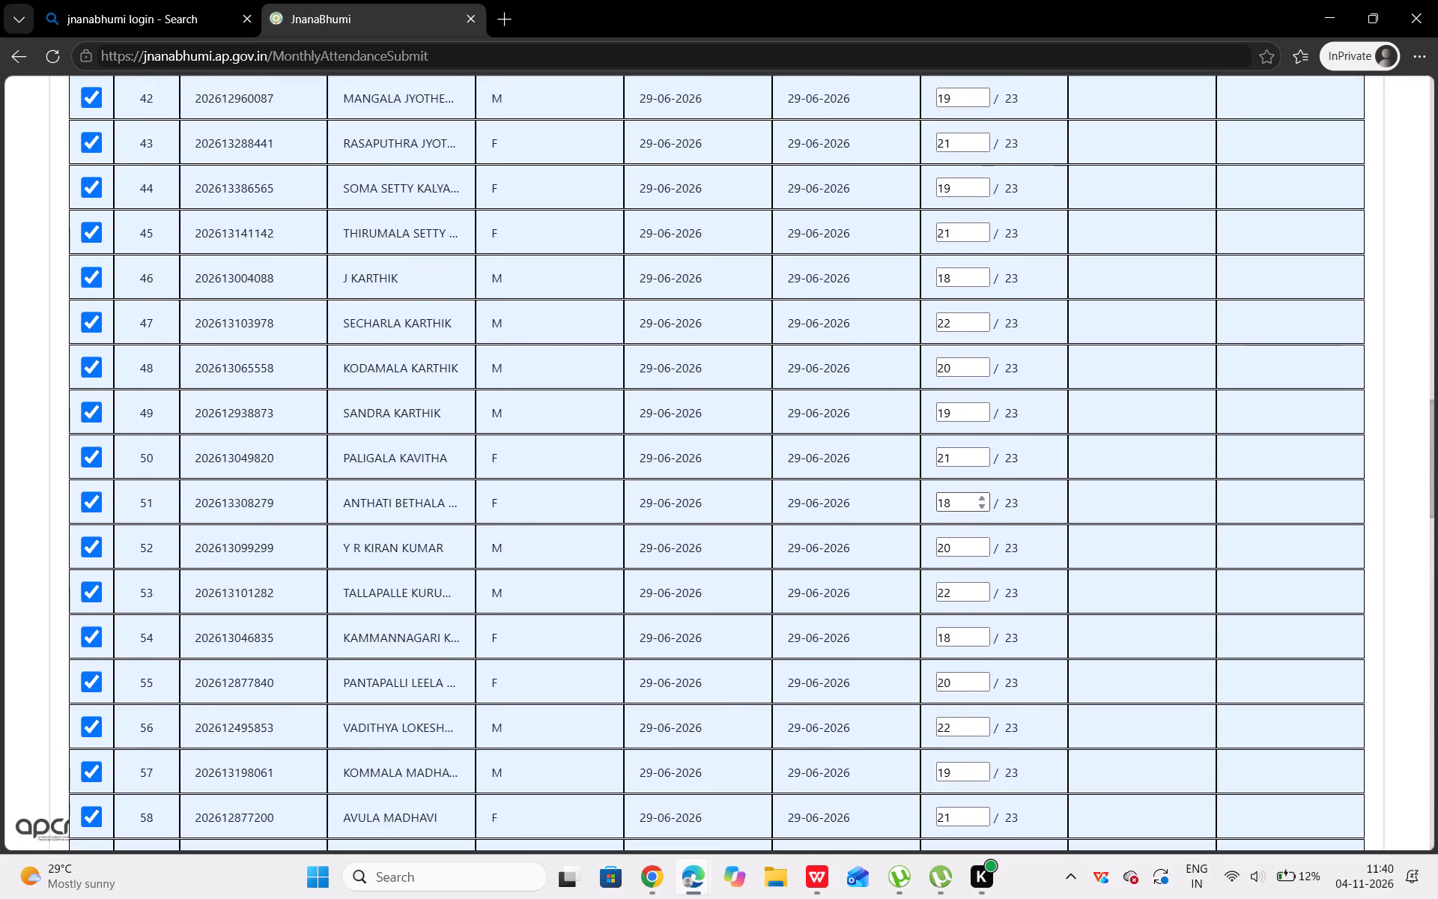
scroll(956, 360, up, 9)
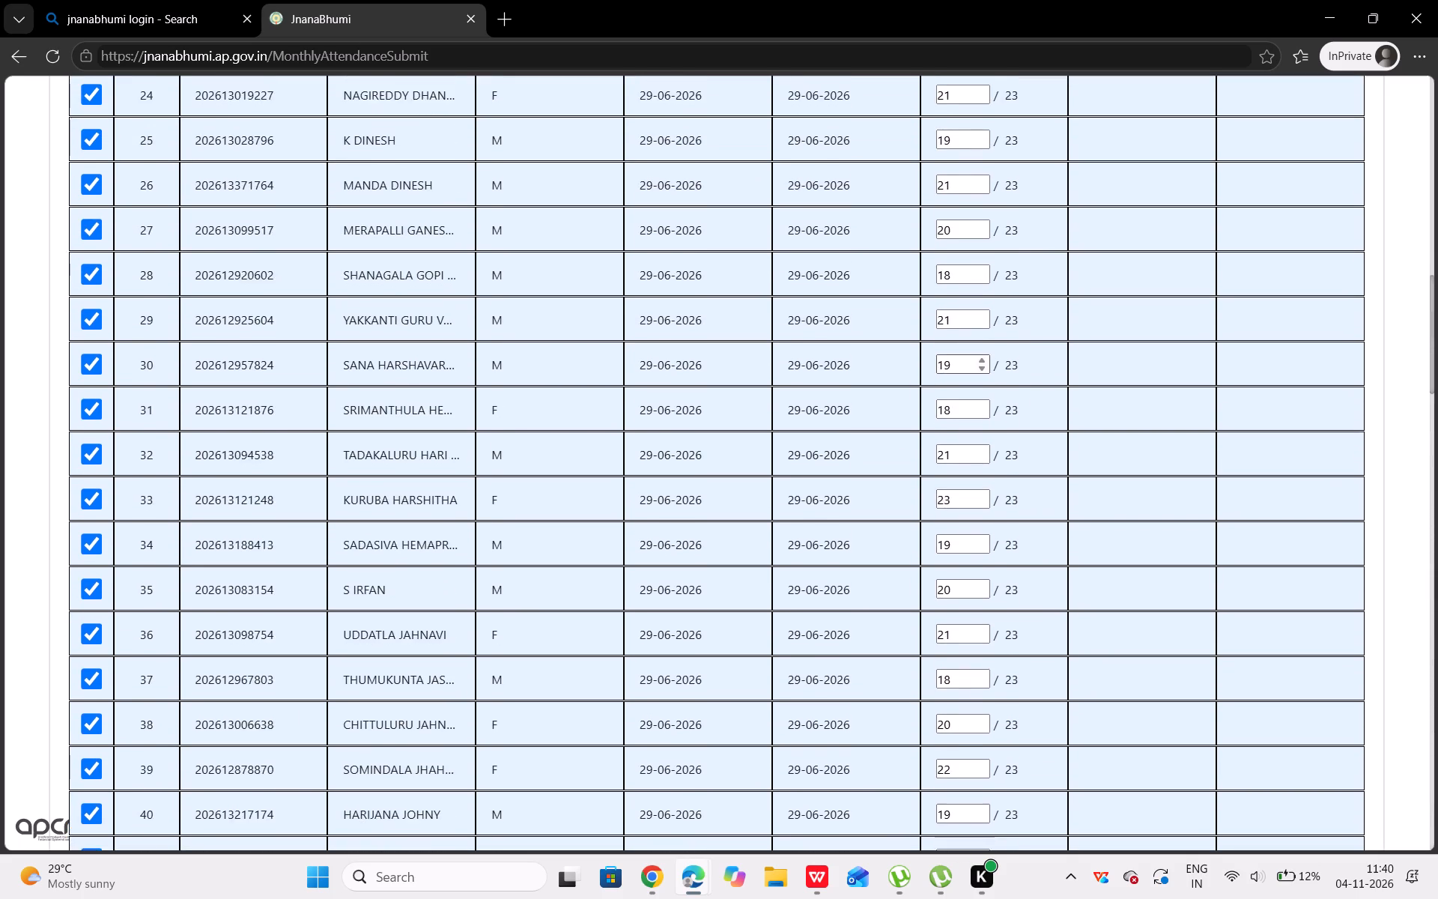
scroll(956, 360, up, 9)
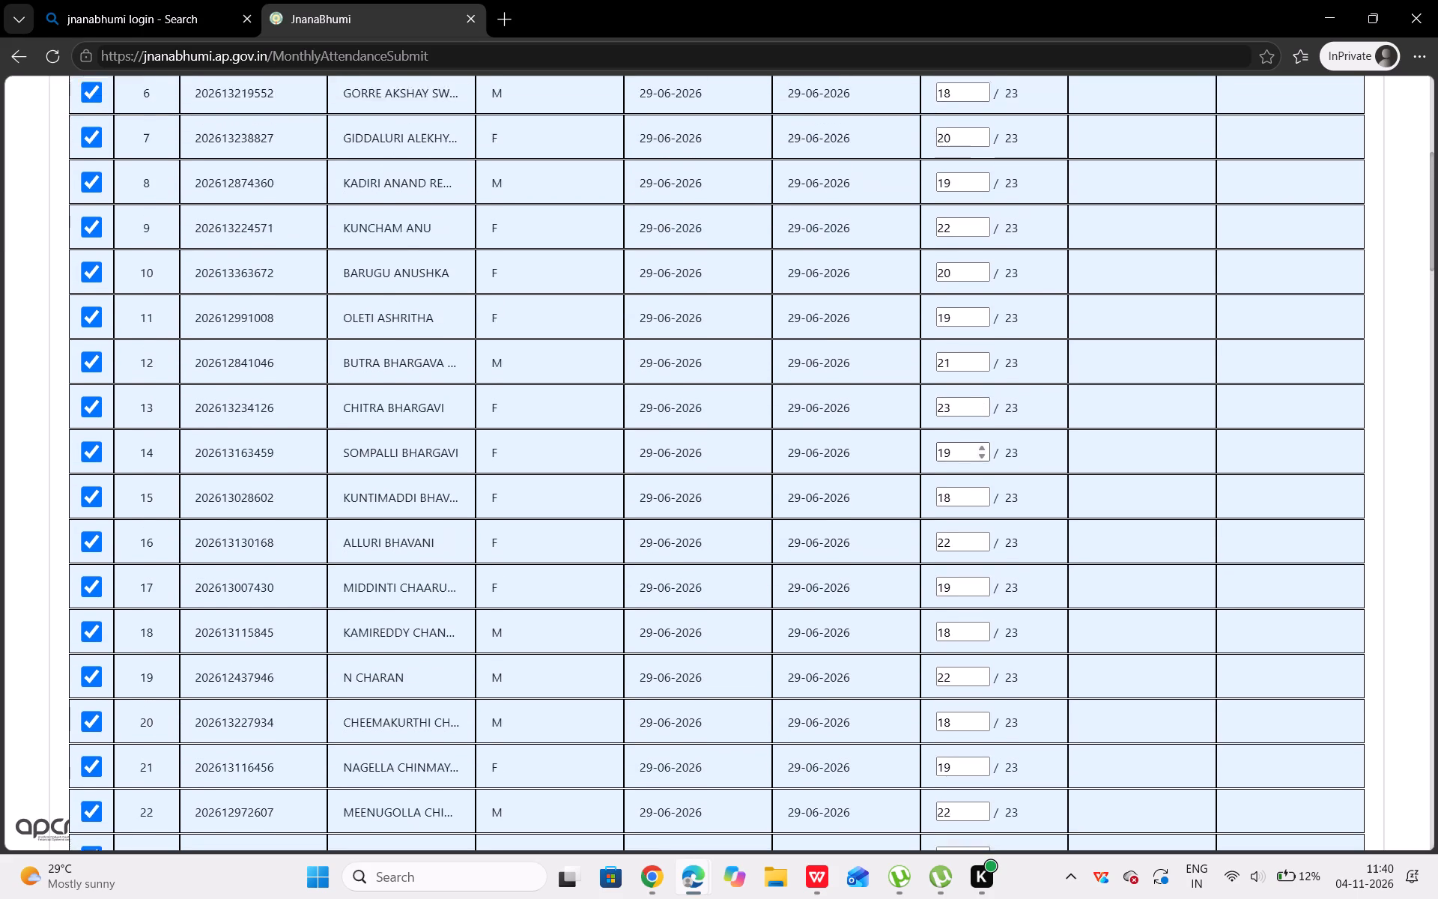
scroll(956, 360, up, 6)
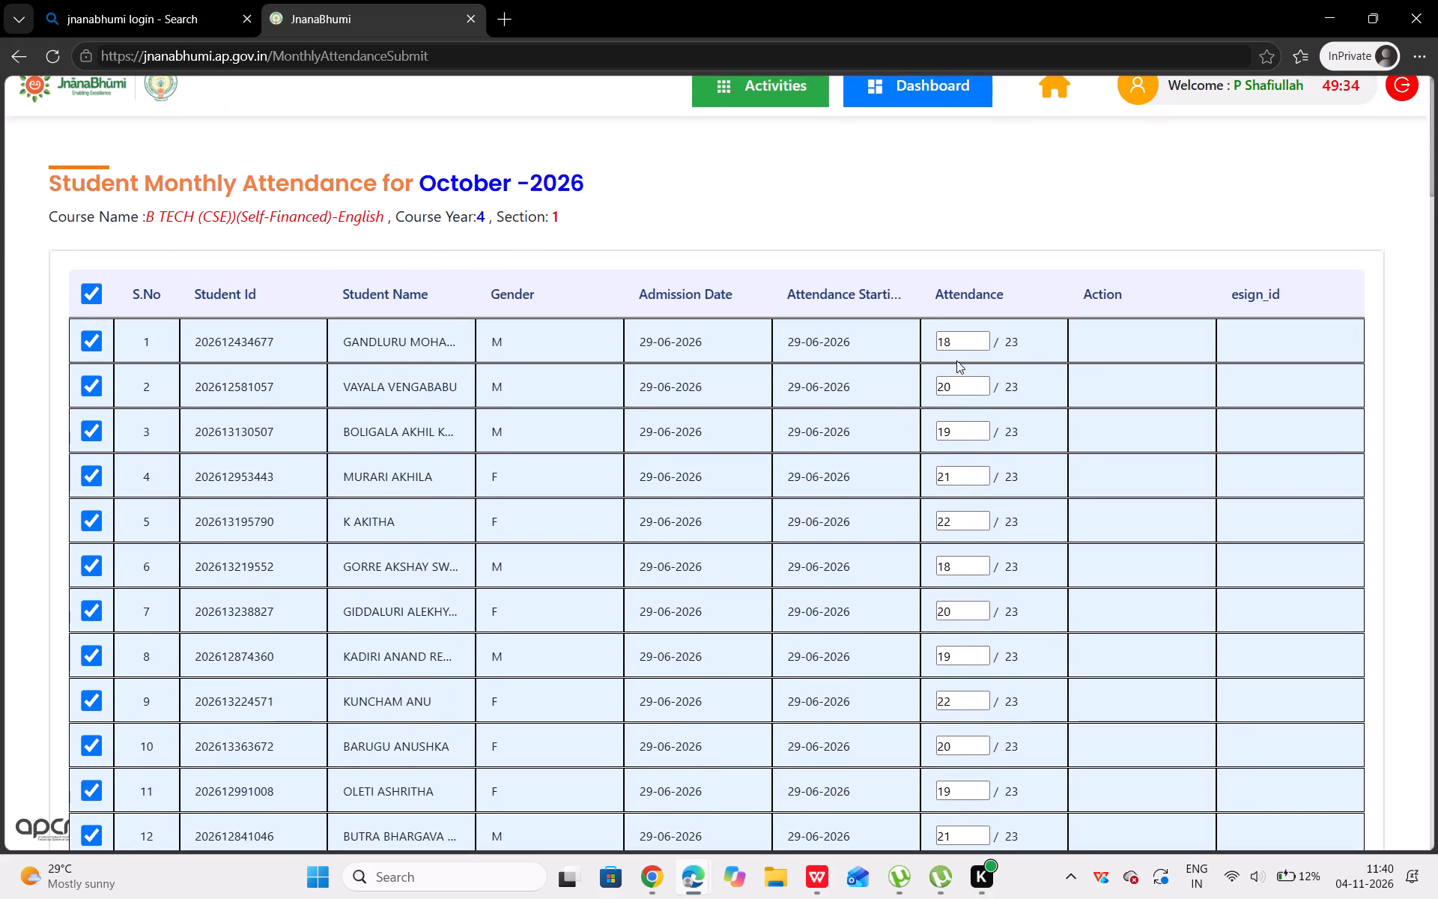
Review the October attendance entries from student 1 down to student 100.
scroll(956, 360, down, 1)
scroll(1140, 524, down, 3)
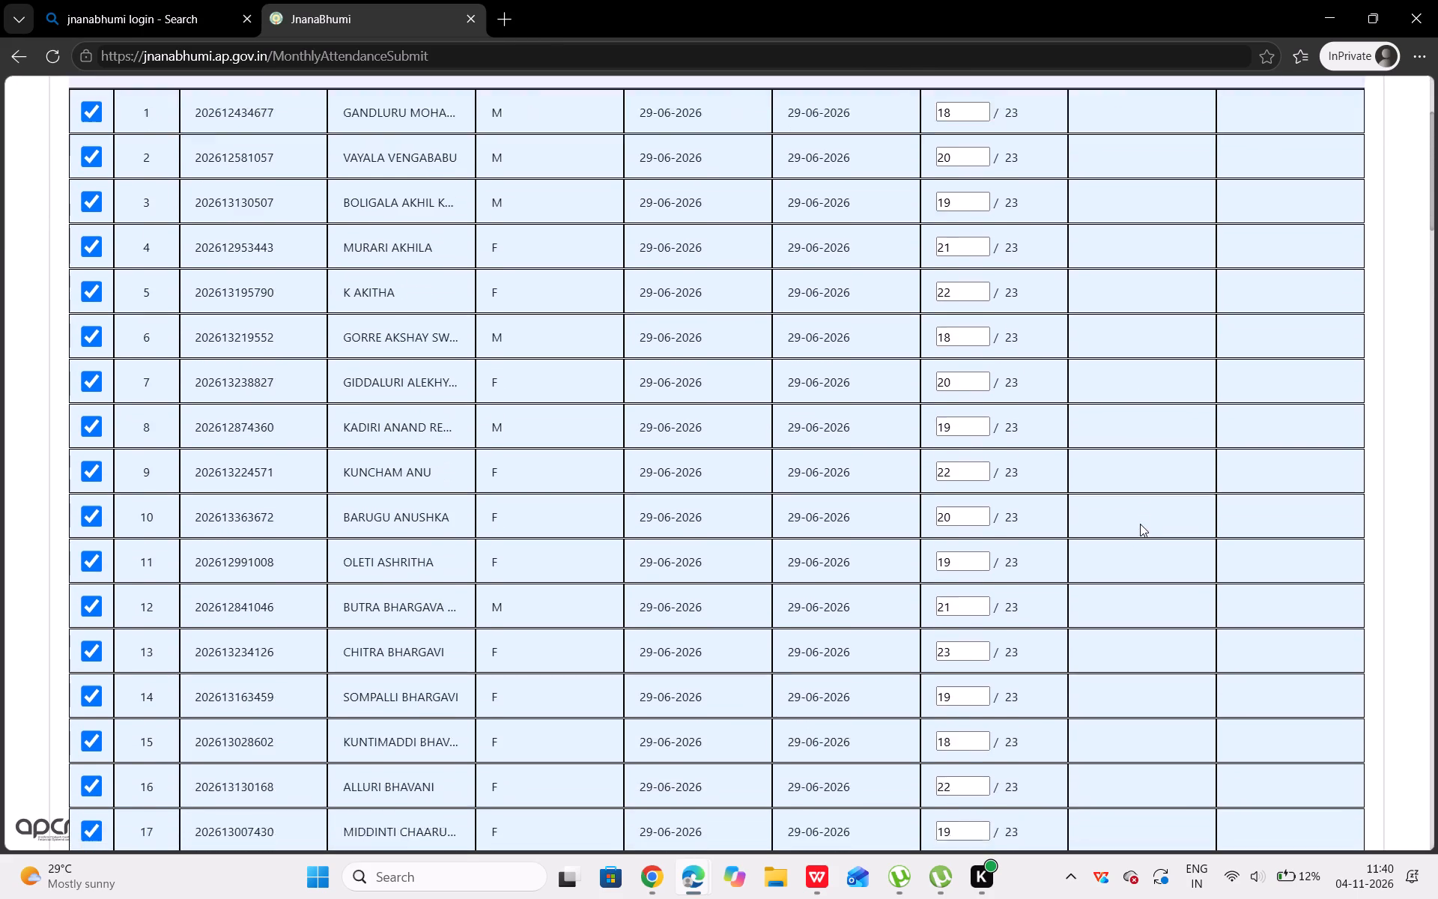
scroll(1140, 524, down, 5)
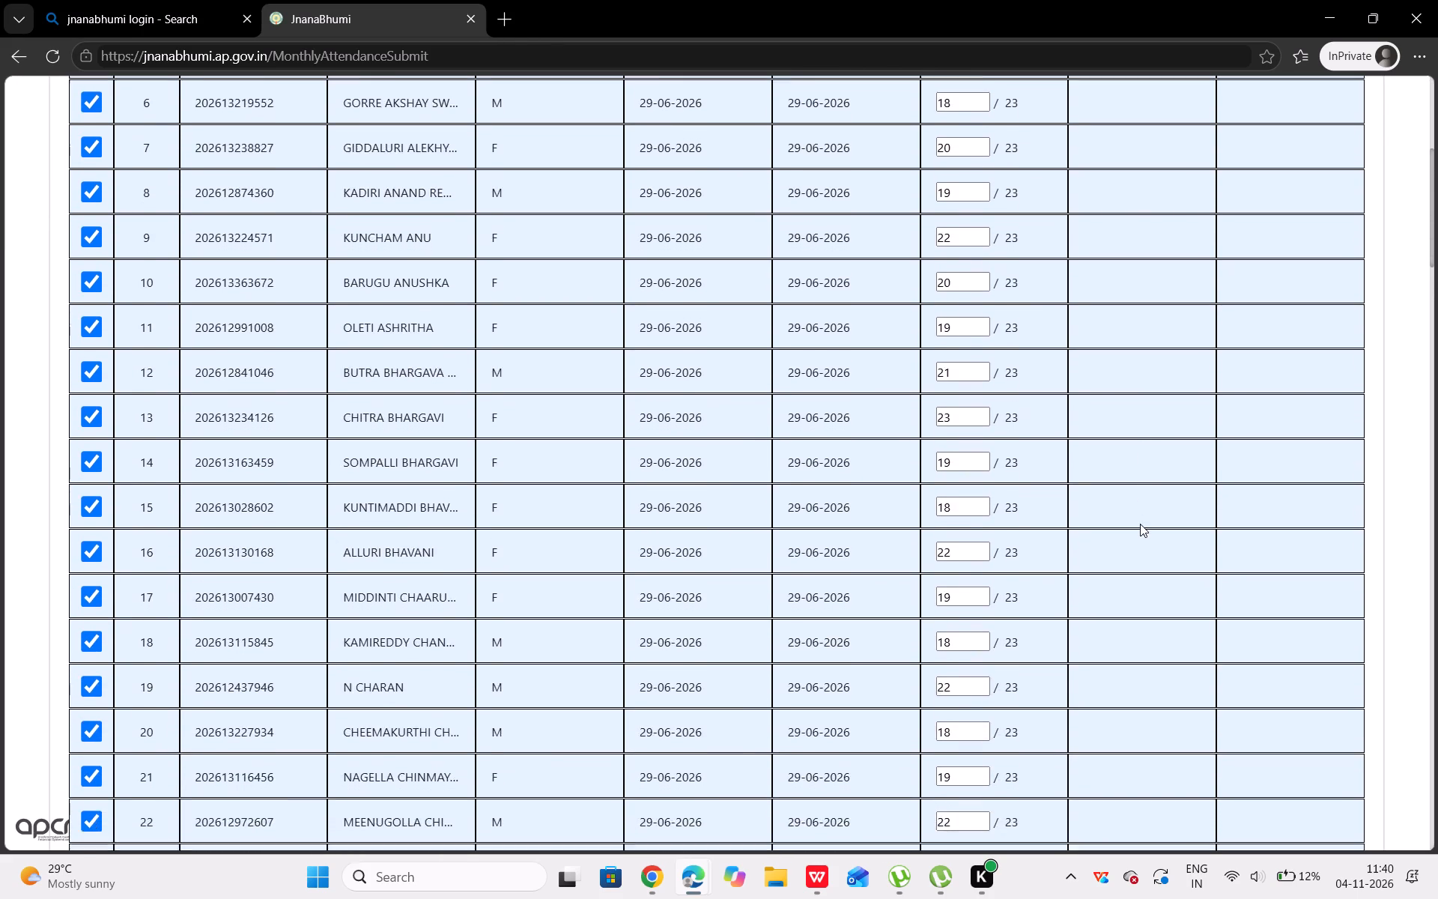
scroll(1140, 524, down, 5)
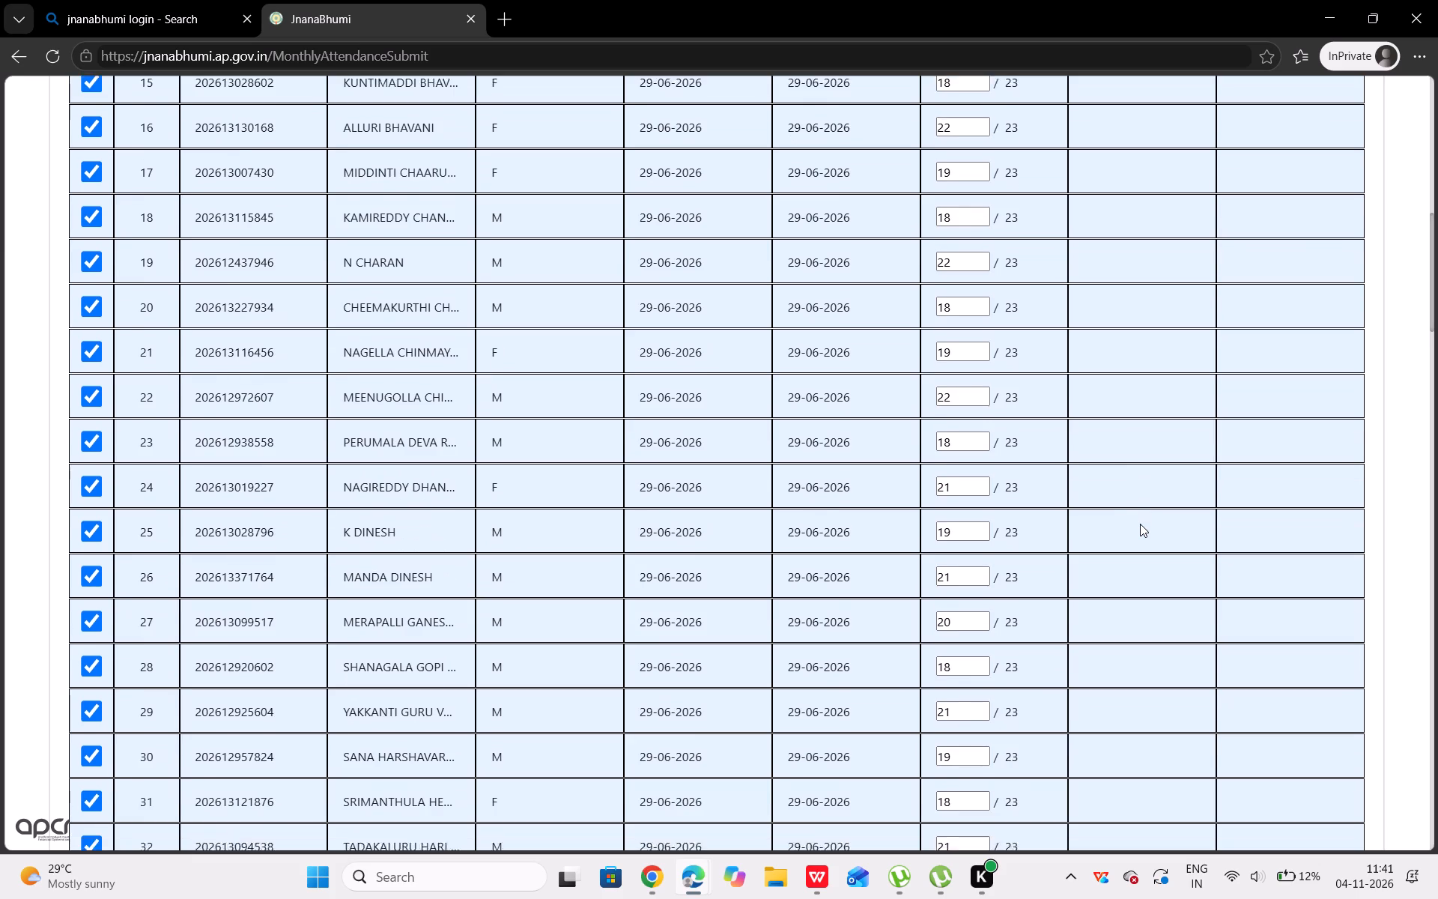
scroll(1140, 524, down, 6)
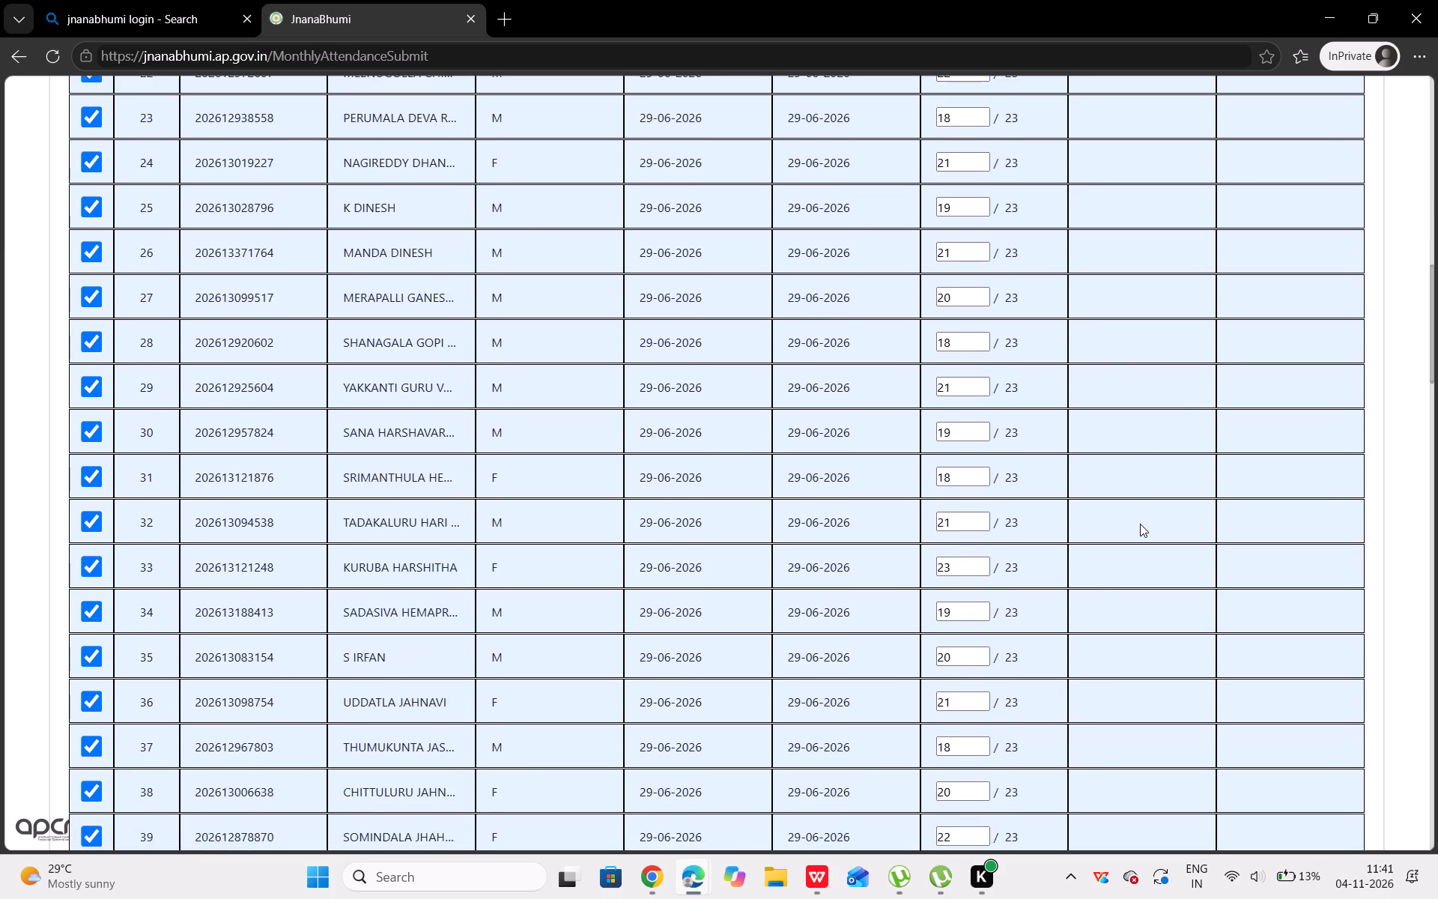
scroll(1140, 524, down, 7)
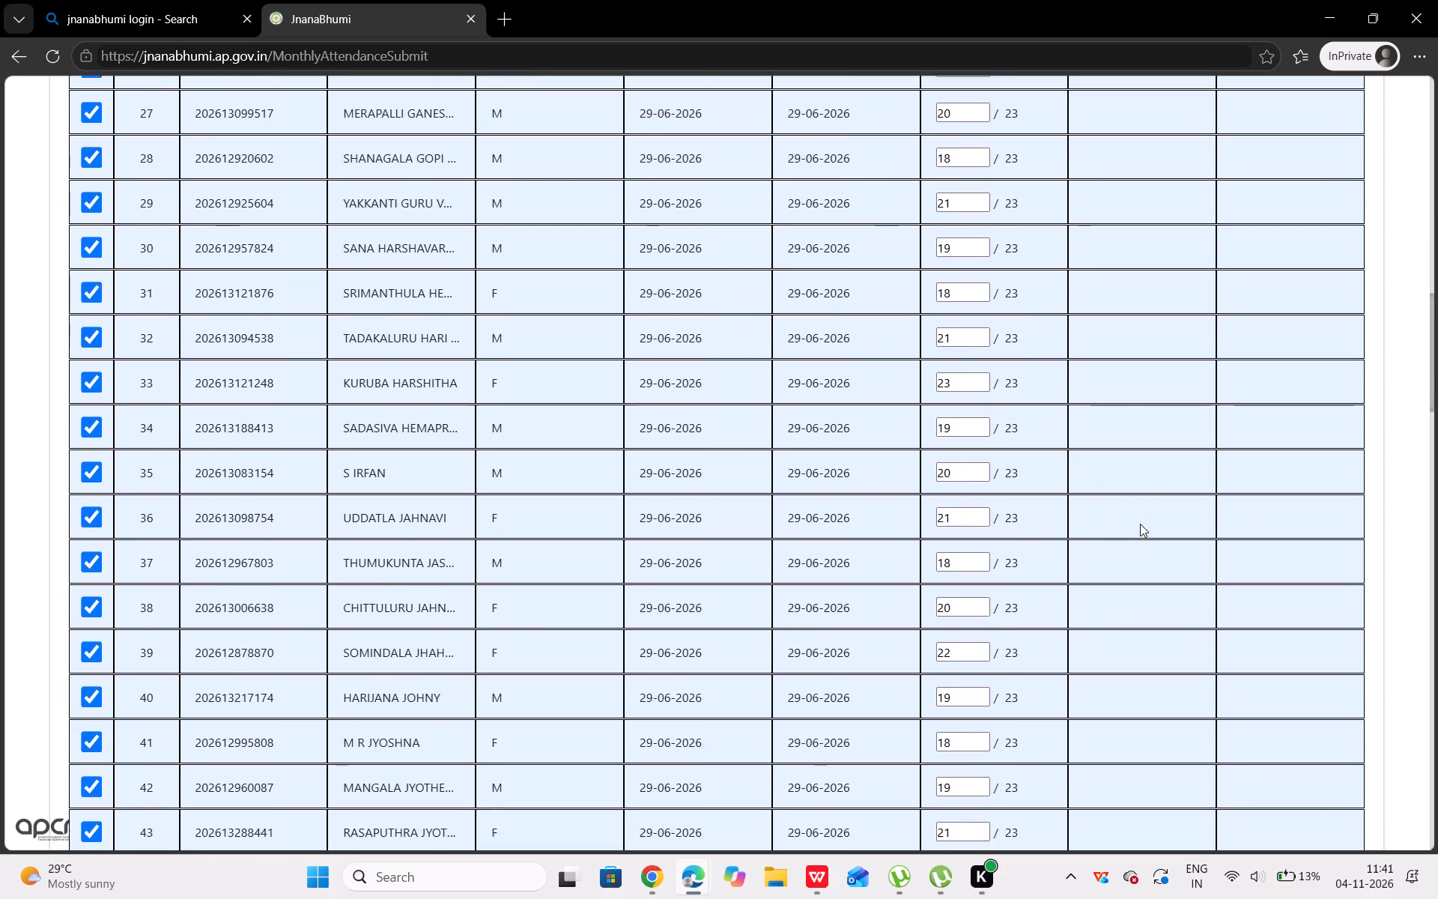
scroll(1140, 524, down, 7)
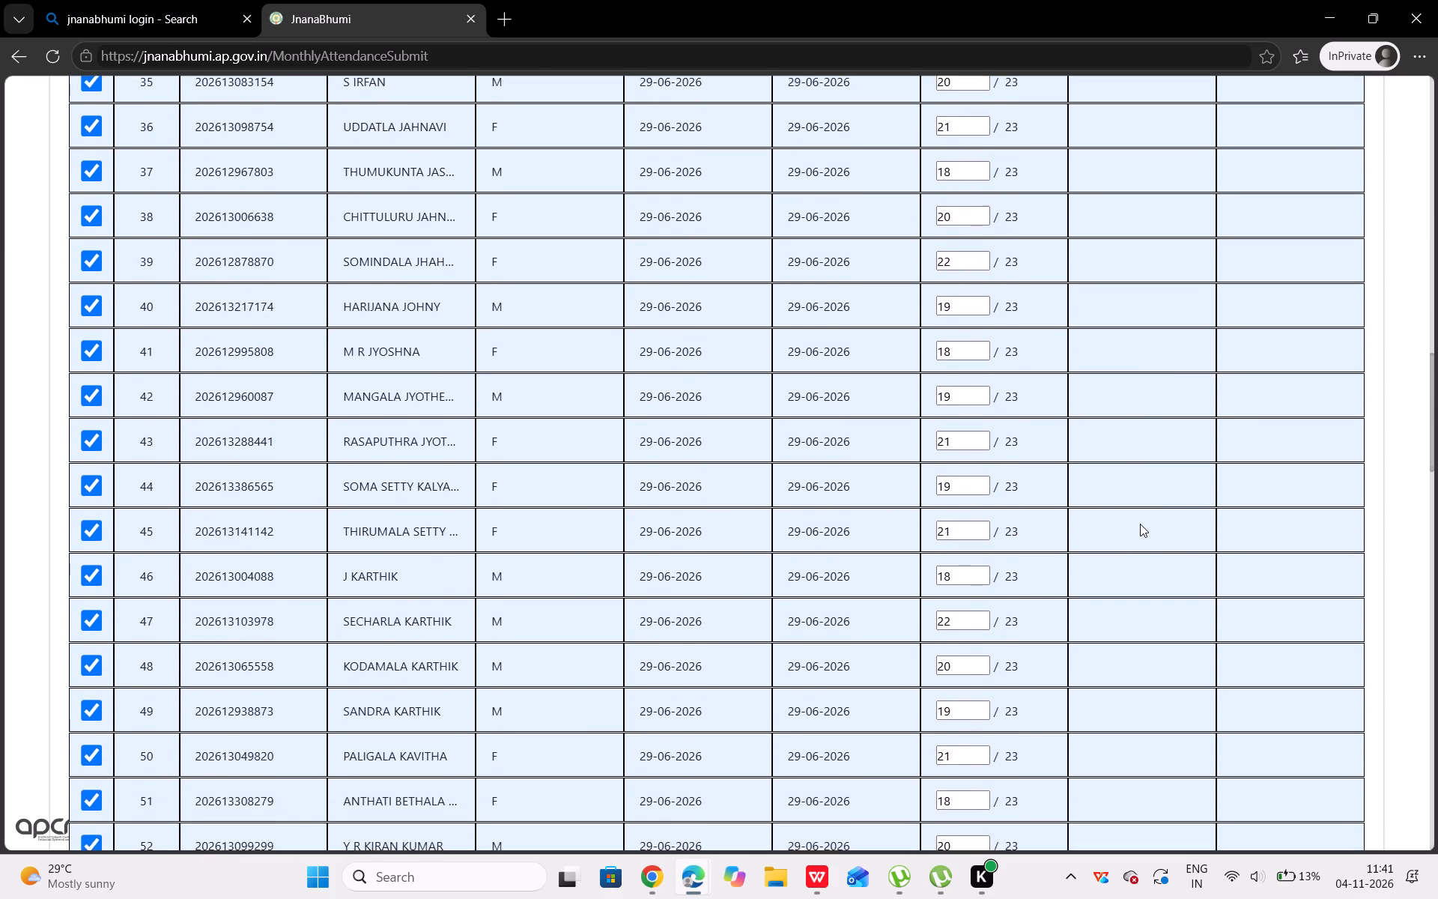
scroll(1140, 524, down, 7)
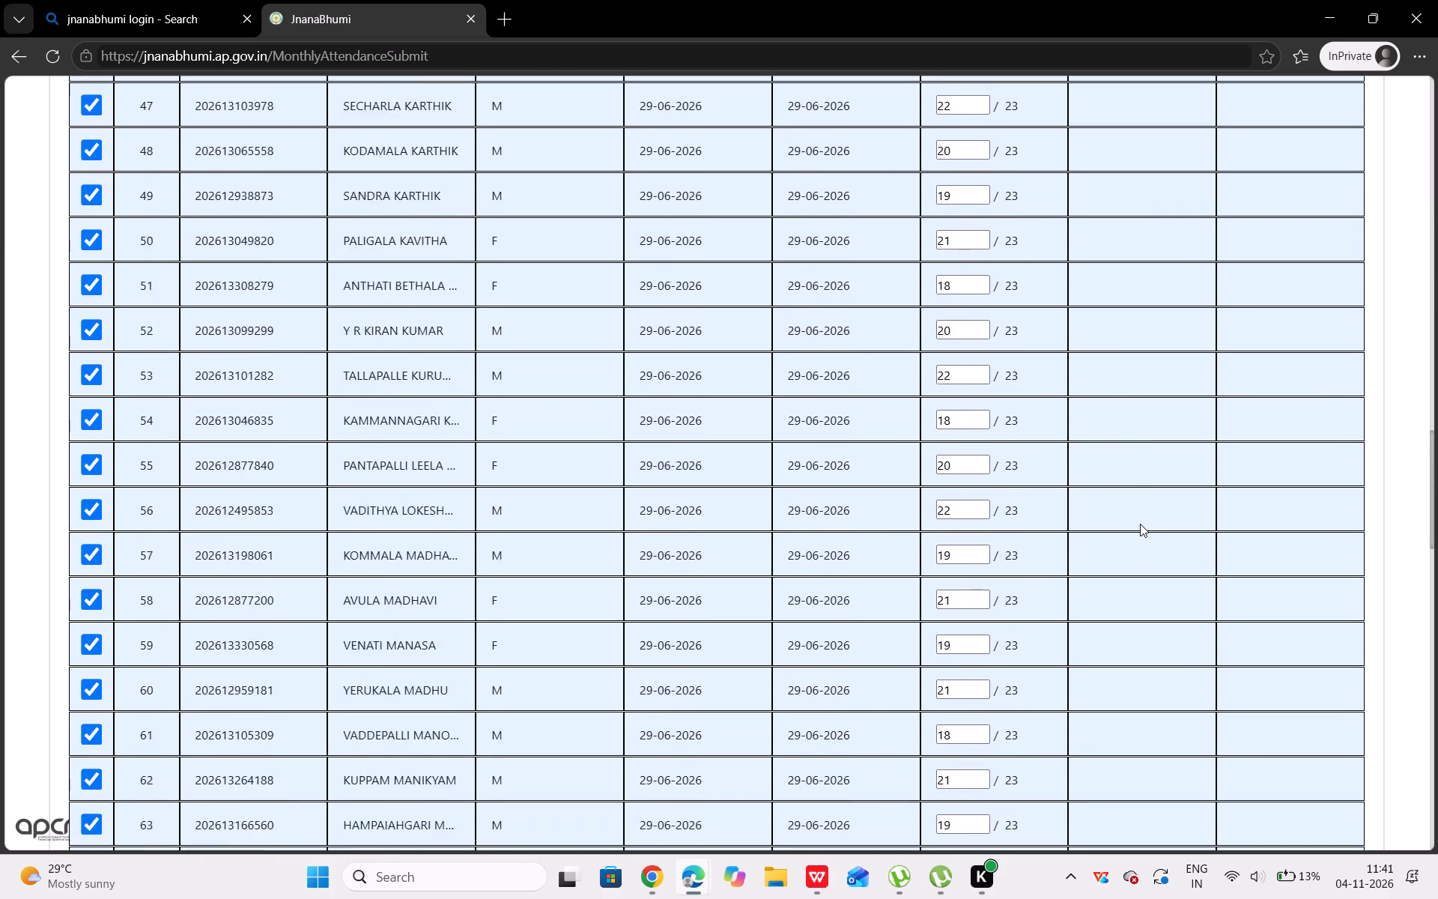
scroll(1140, 524, down, 7)
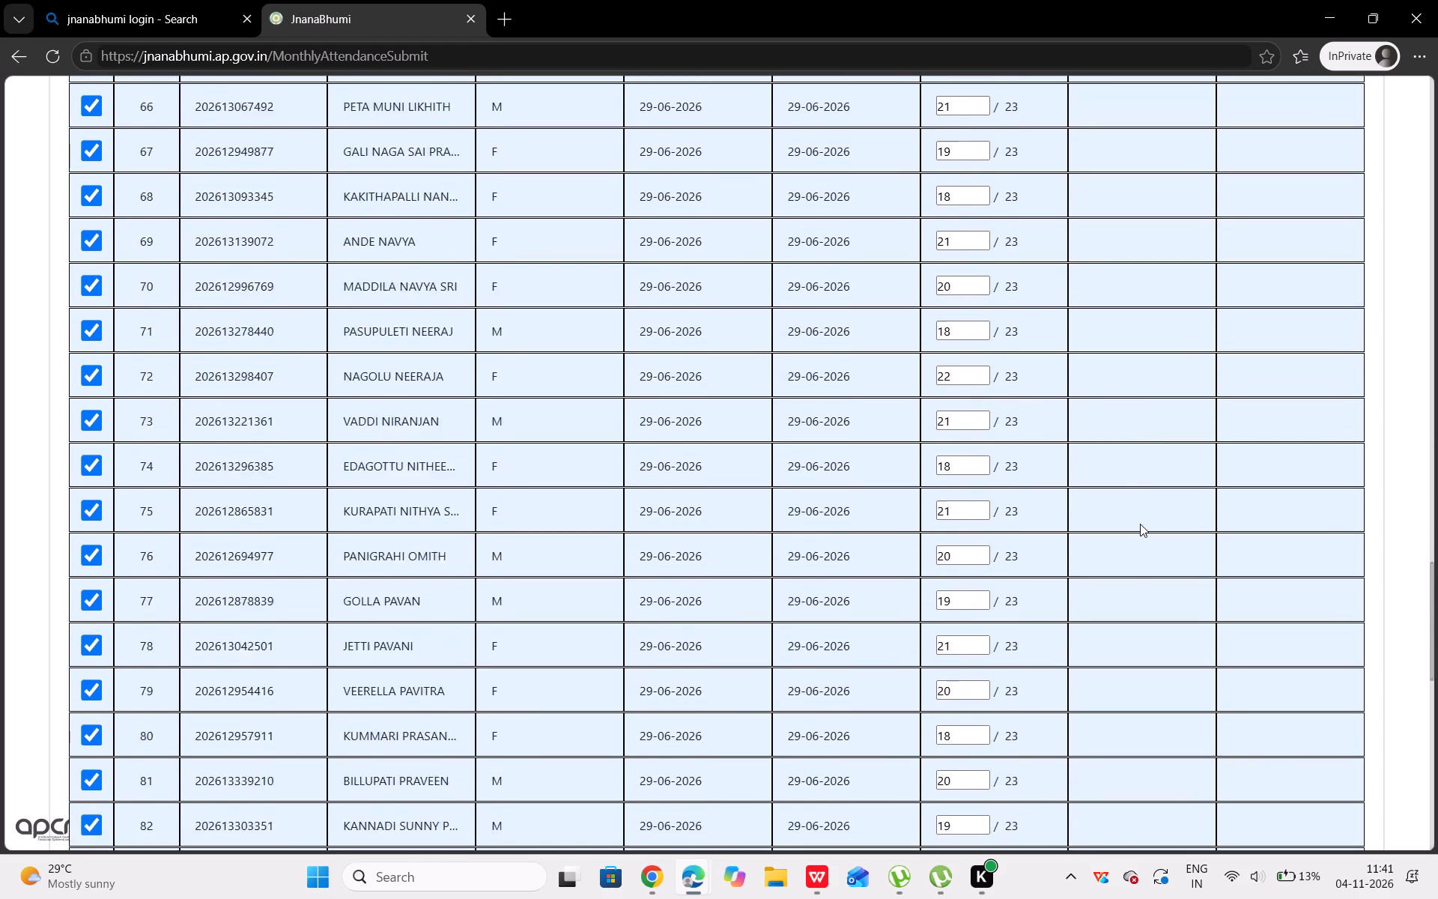
scroll(1140, 524, down, 7)
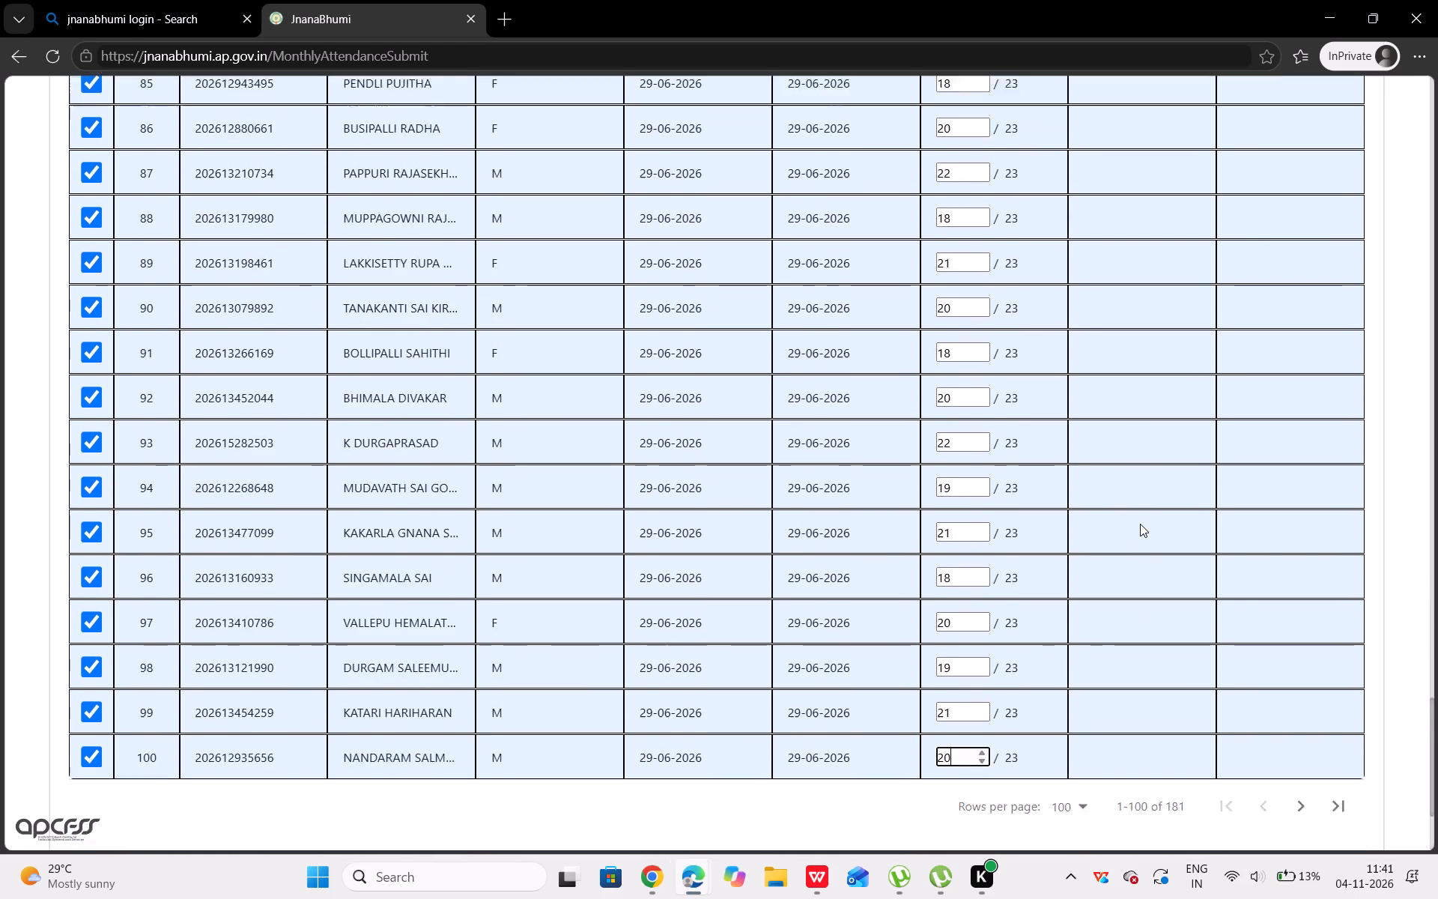
Submit the October attendance for students 1 to 100.
scroll(1140, 524, down, 3)
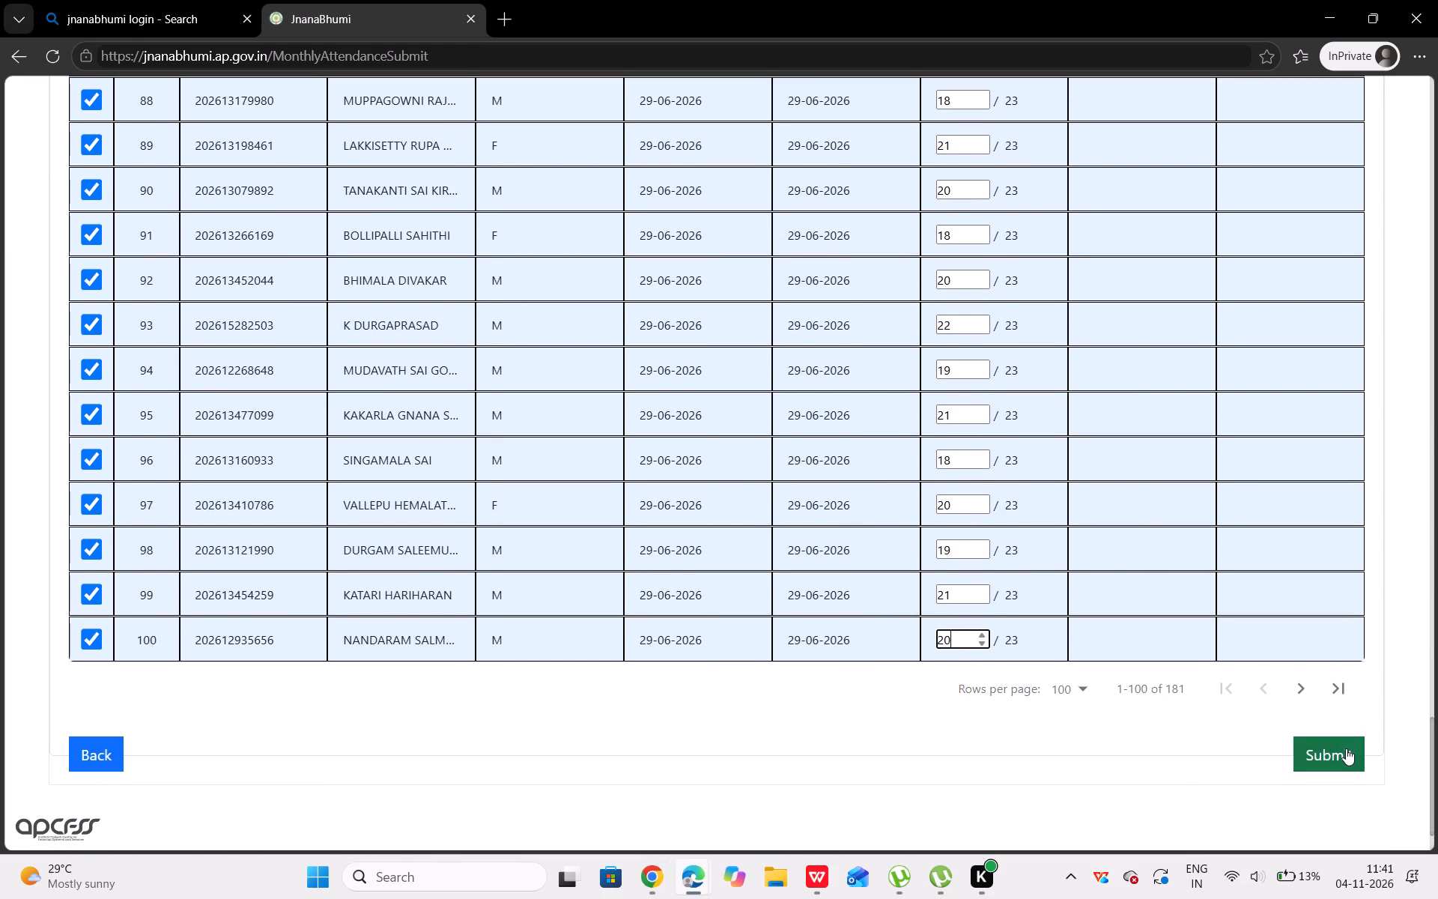
click(1346, 748)
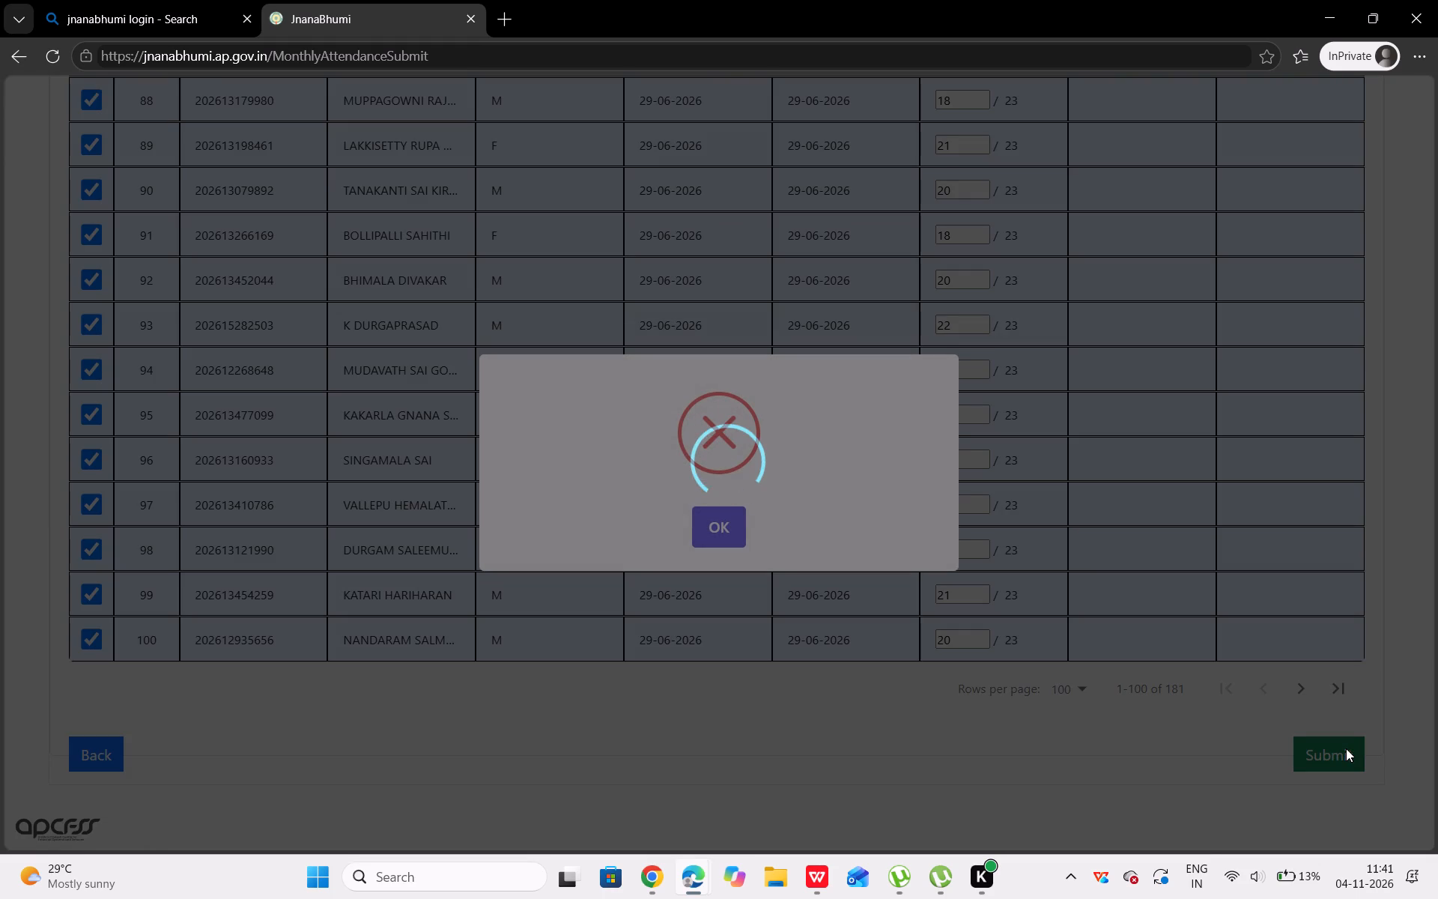
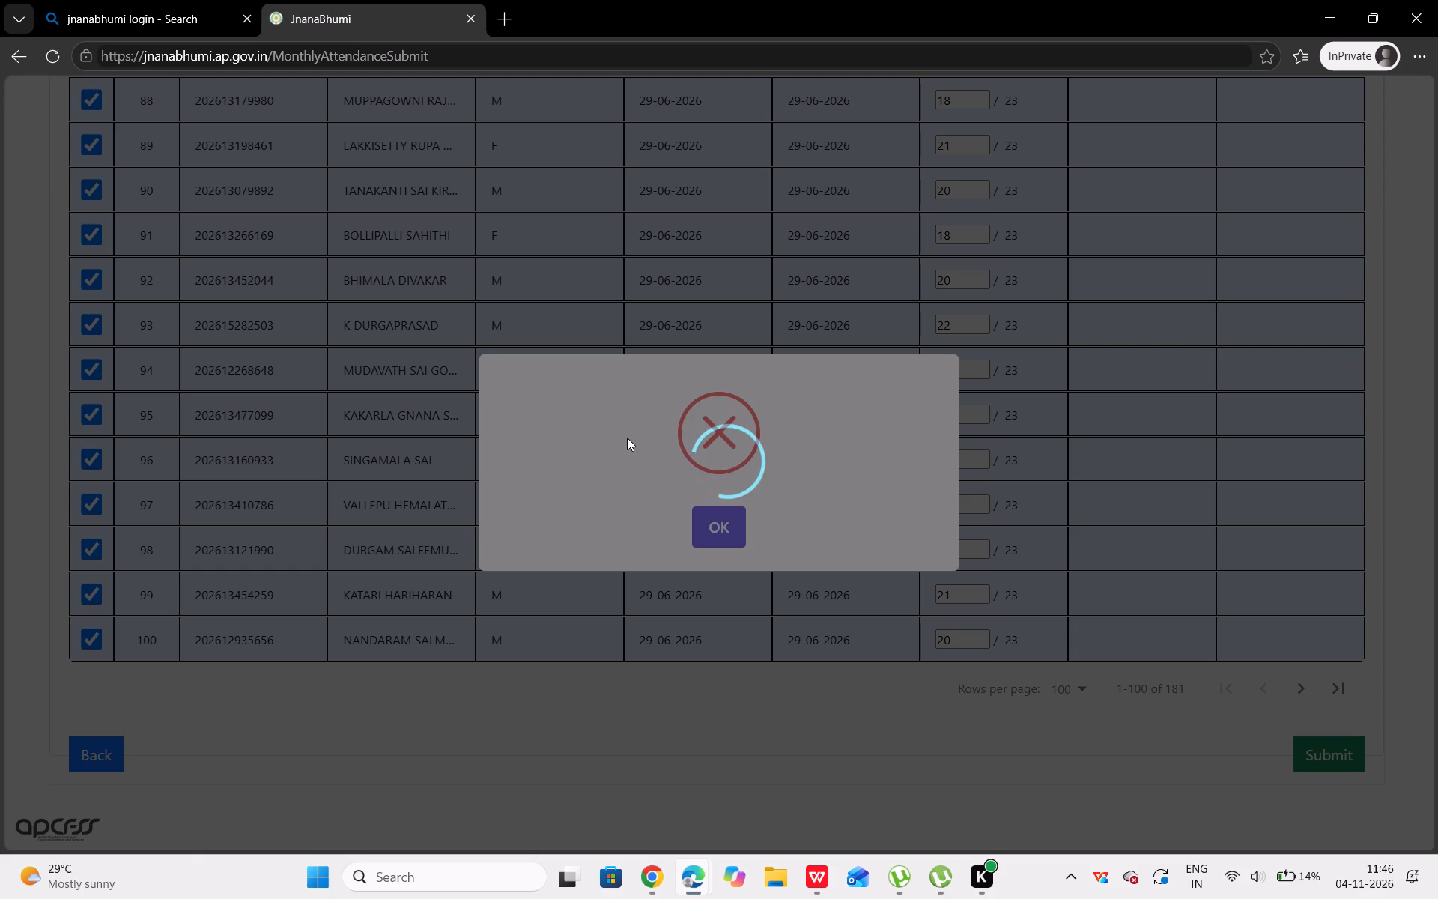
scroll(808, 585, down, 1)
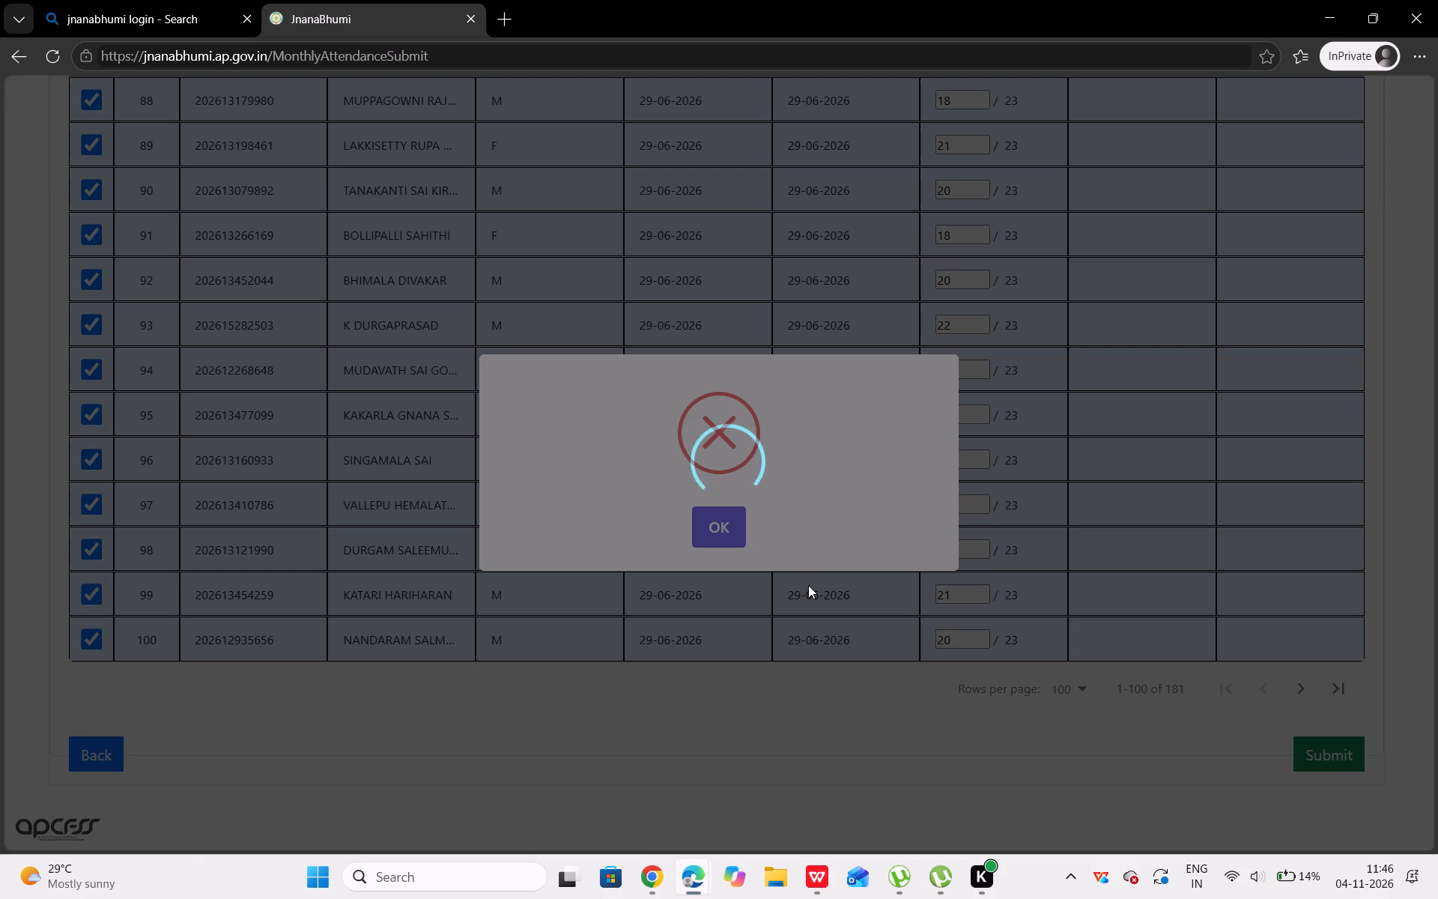
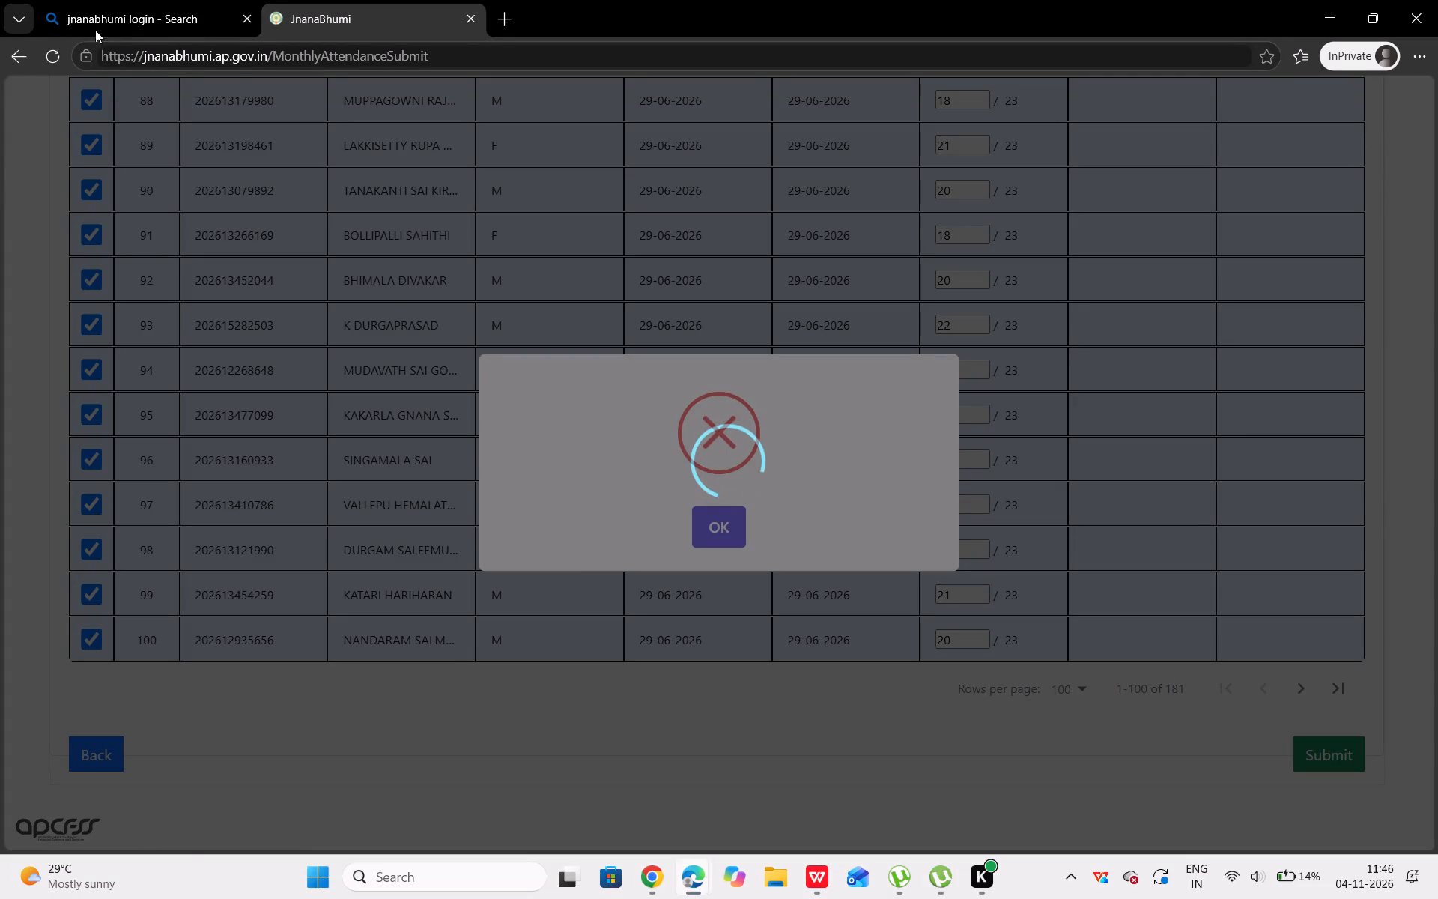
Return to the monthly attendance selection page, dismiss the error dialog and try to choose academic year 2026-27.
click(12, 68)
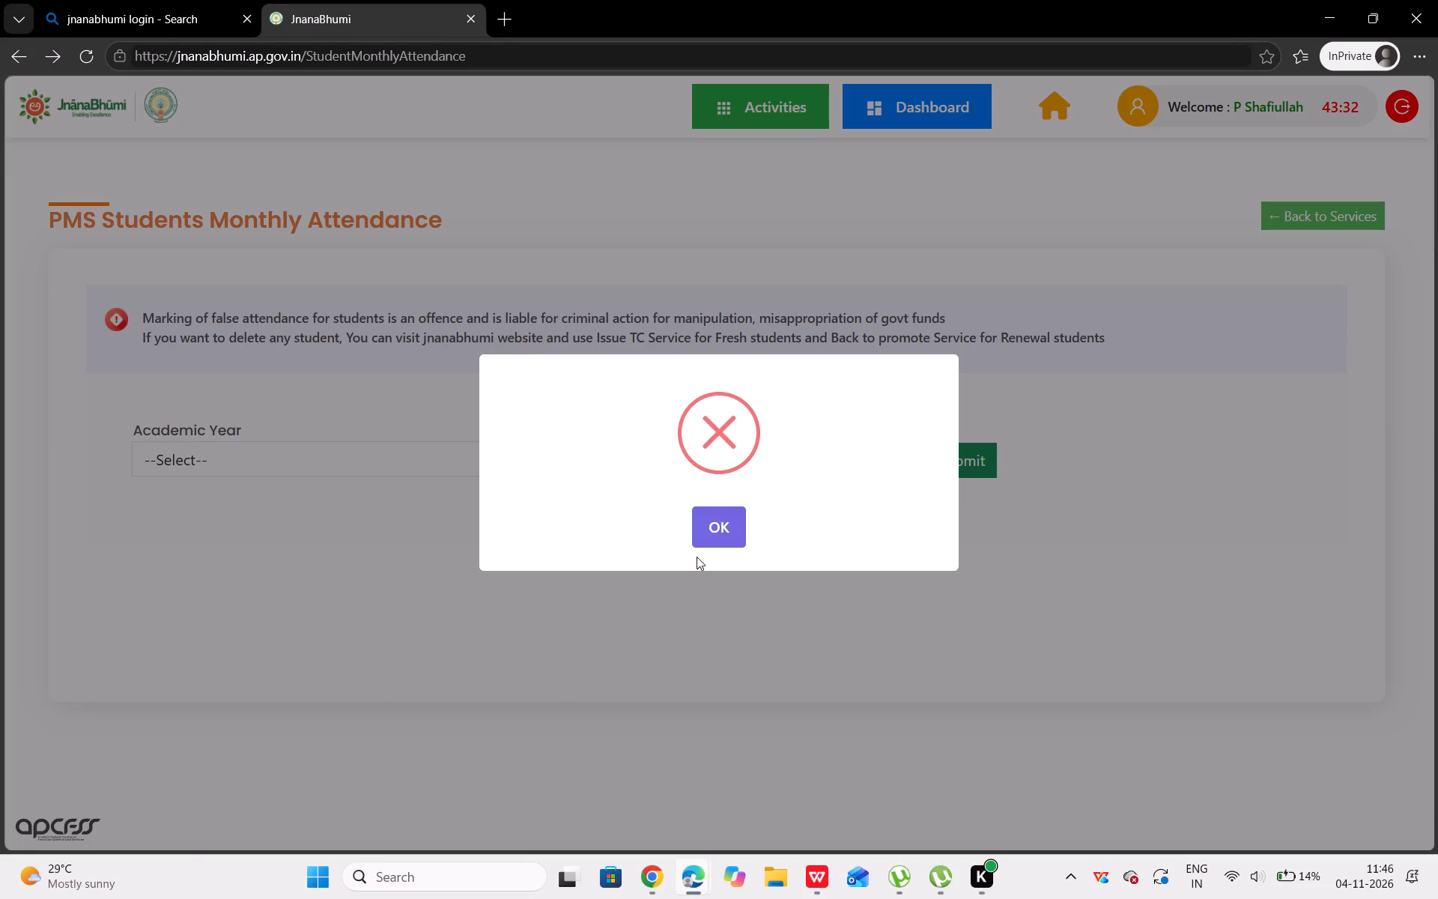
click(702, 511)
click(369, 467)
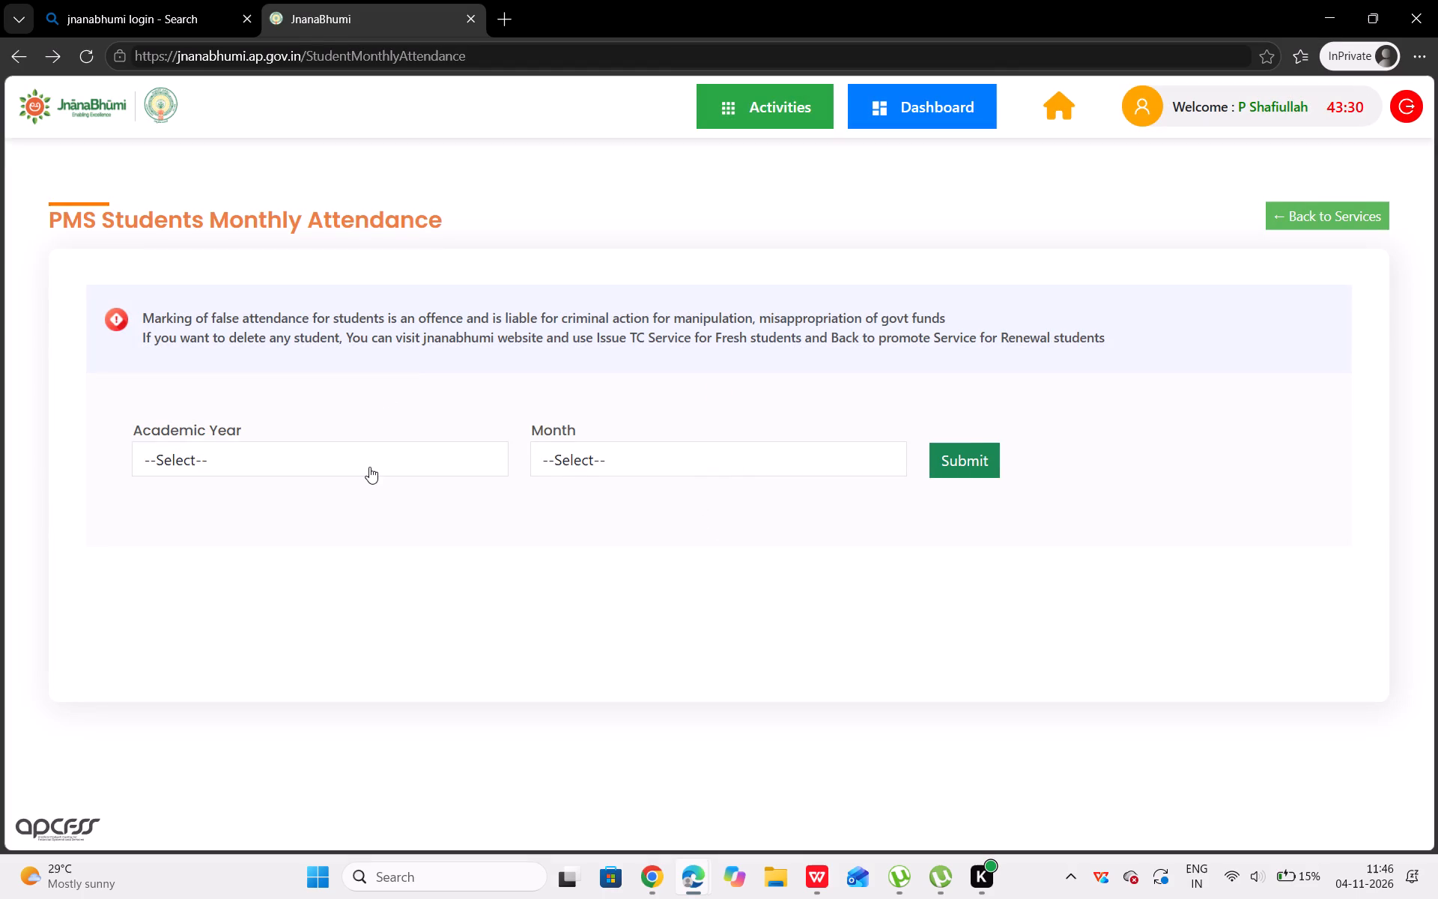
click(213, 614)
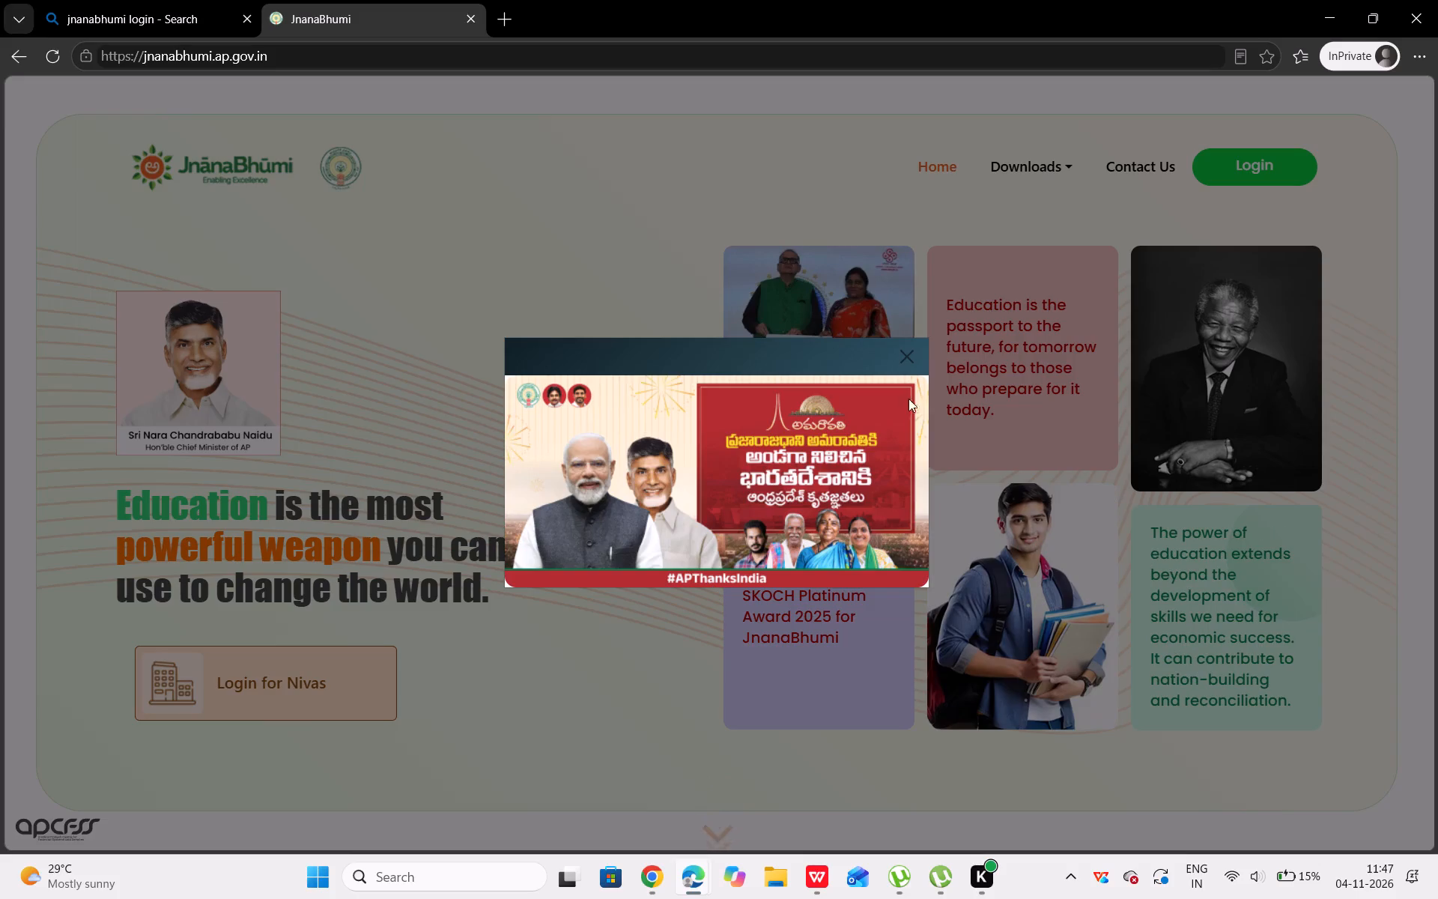
Dismiss the home page announcements and log in with the first saved account, continuing despite the existing active session.
click(903, 351)
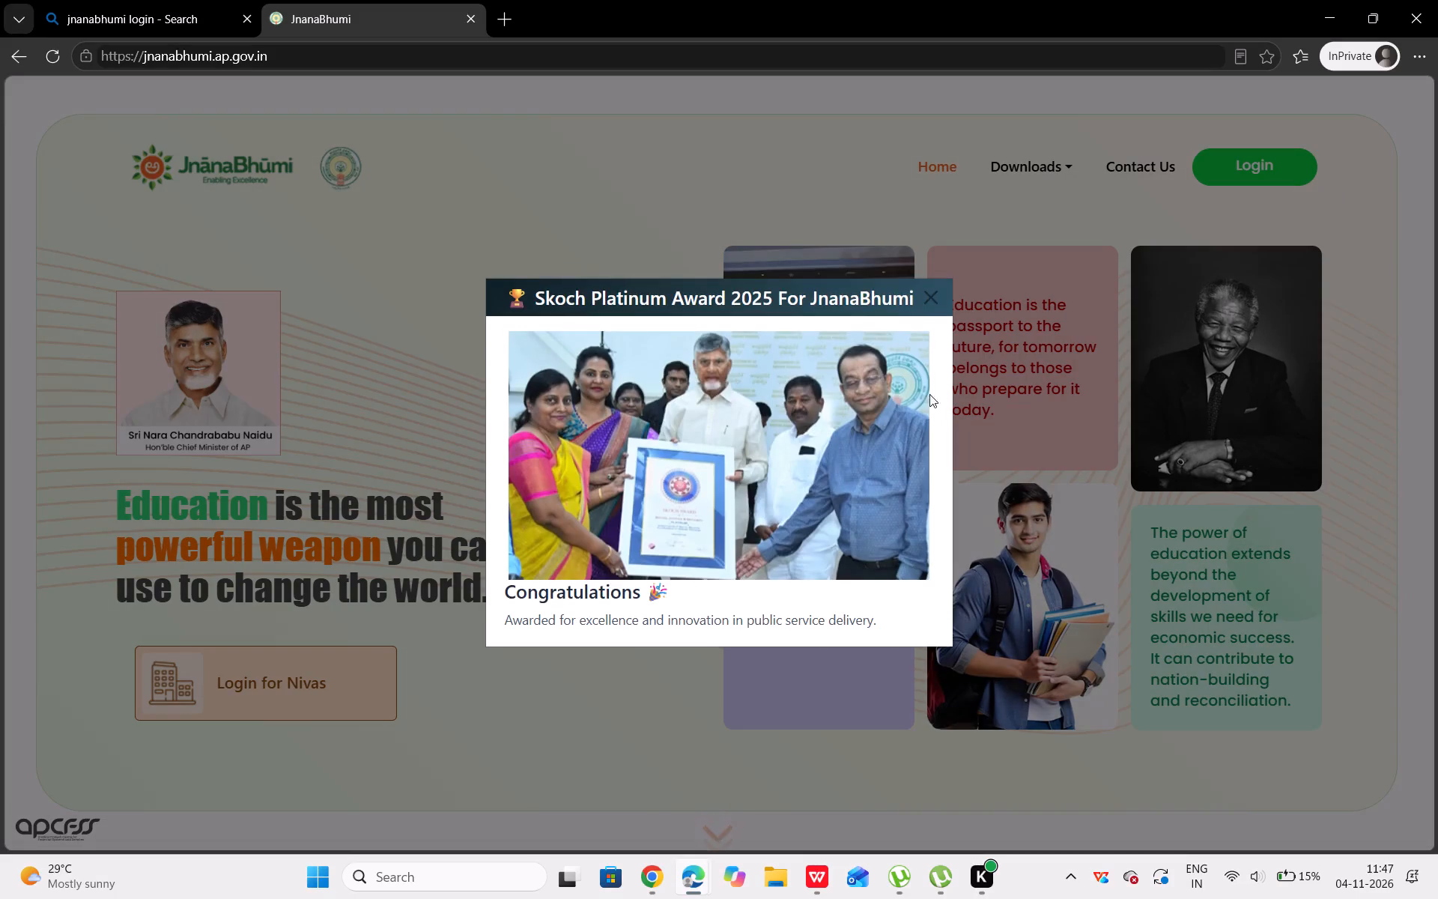
click(920, 295)
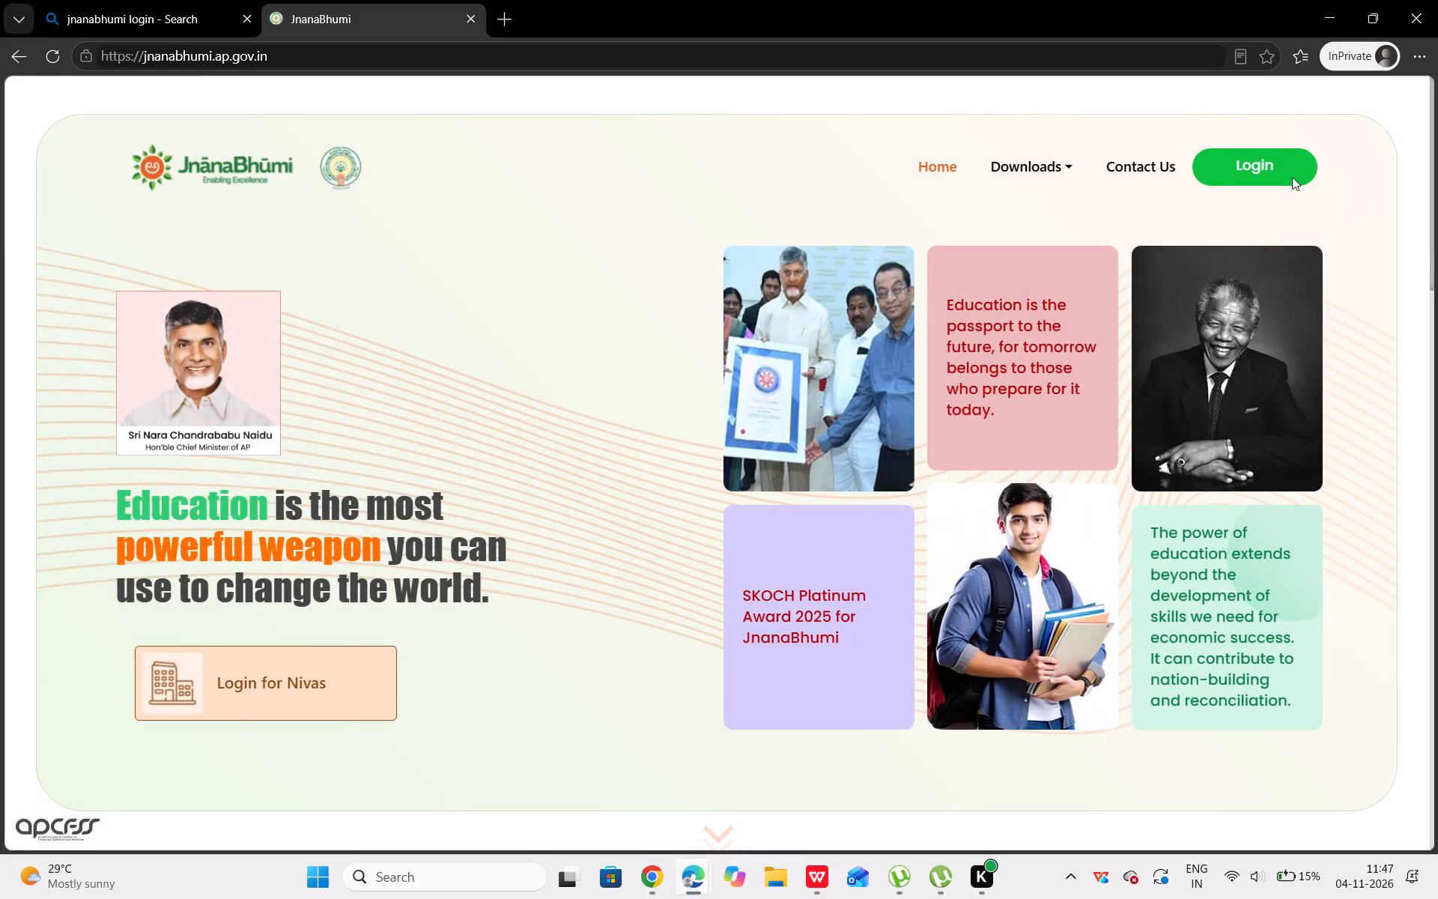
click(1257, 182)
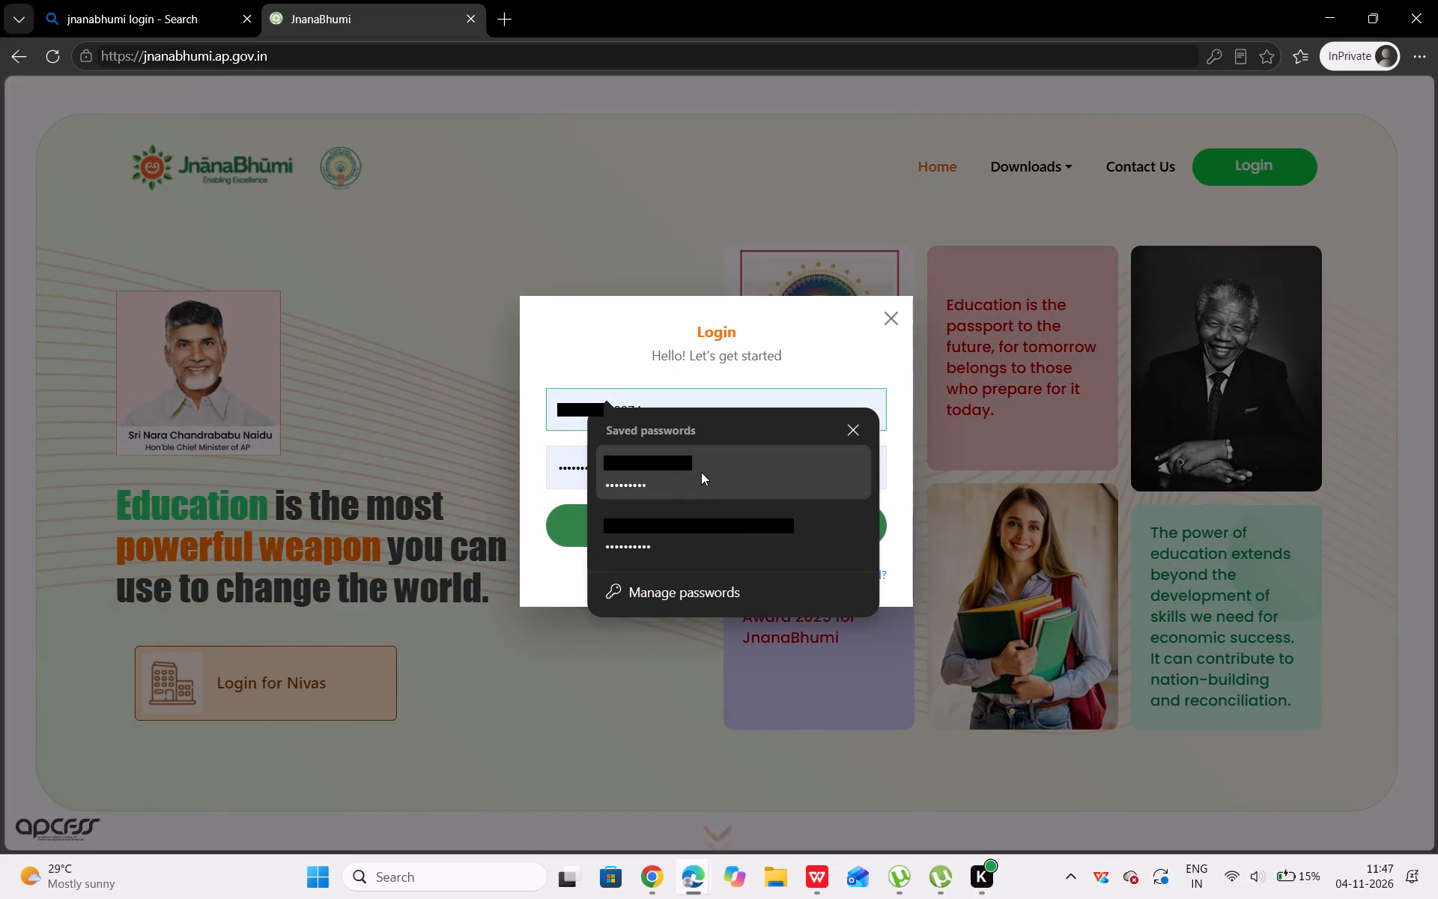
click(701, 472)
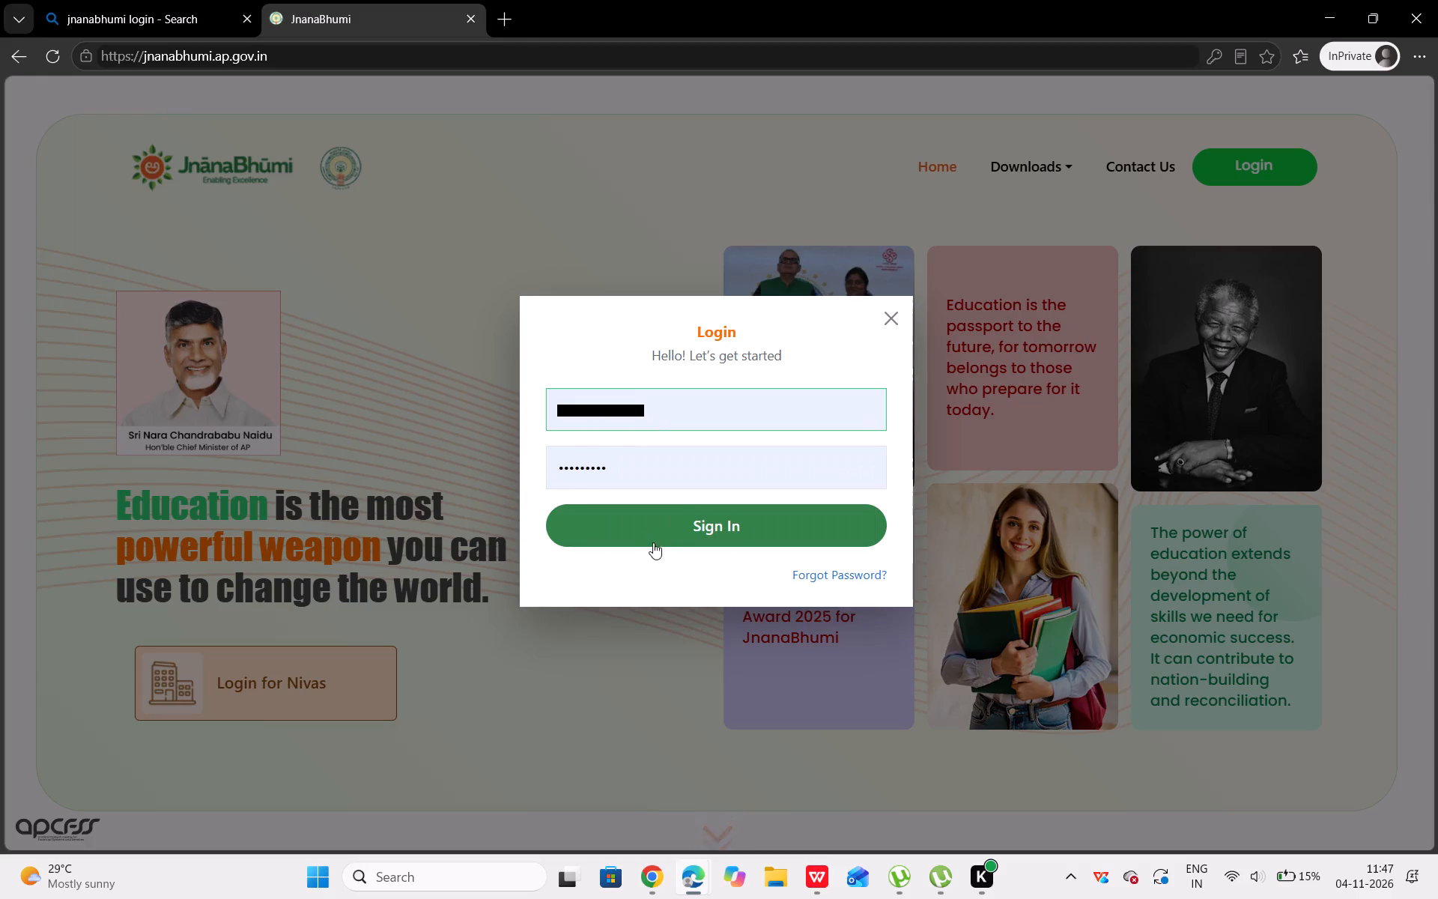
click(680, 512)
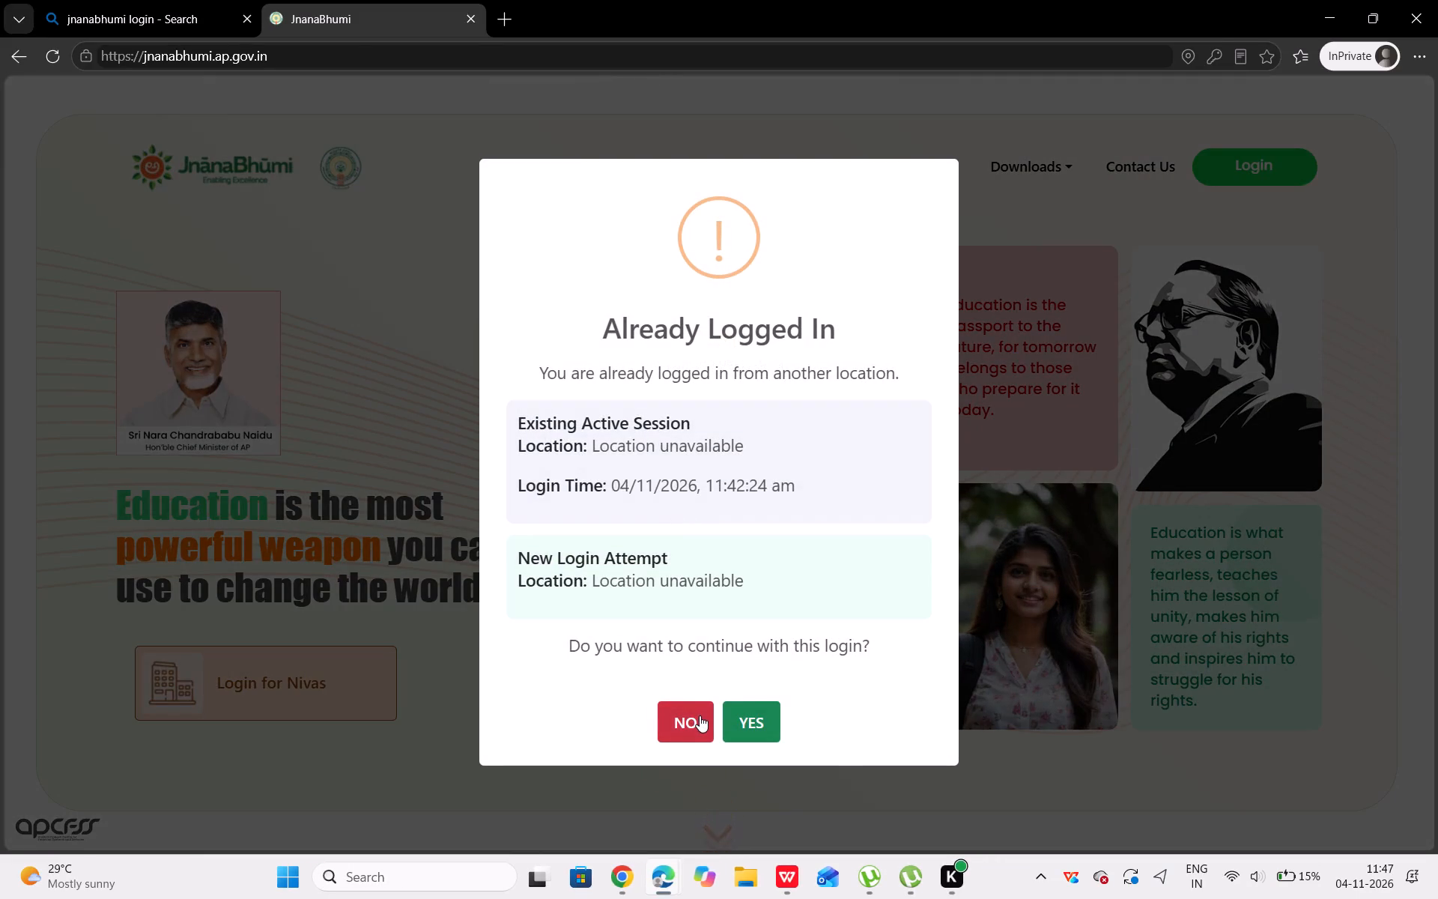
click(754, 719)
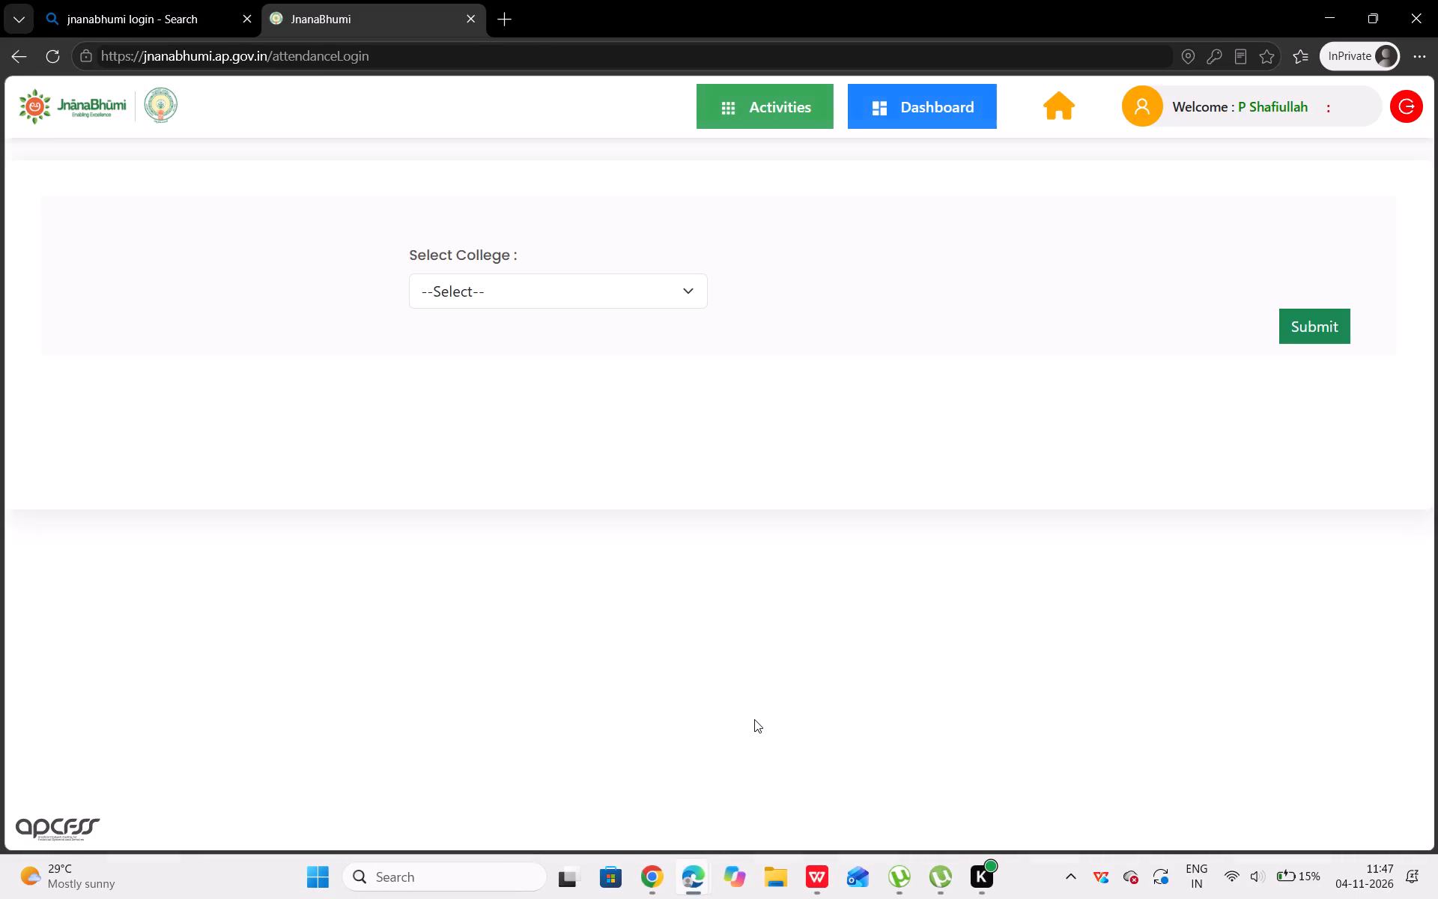
Choose Annamacharya Institute of Tech. and Sciences Venkatapuram Tirupati as the college and submit the selection.
click(569, 289)
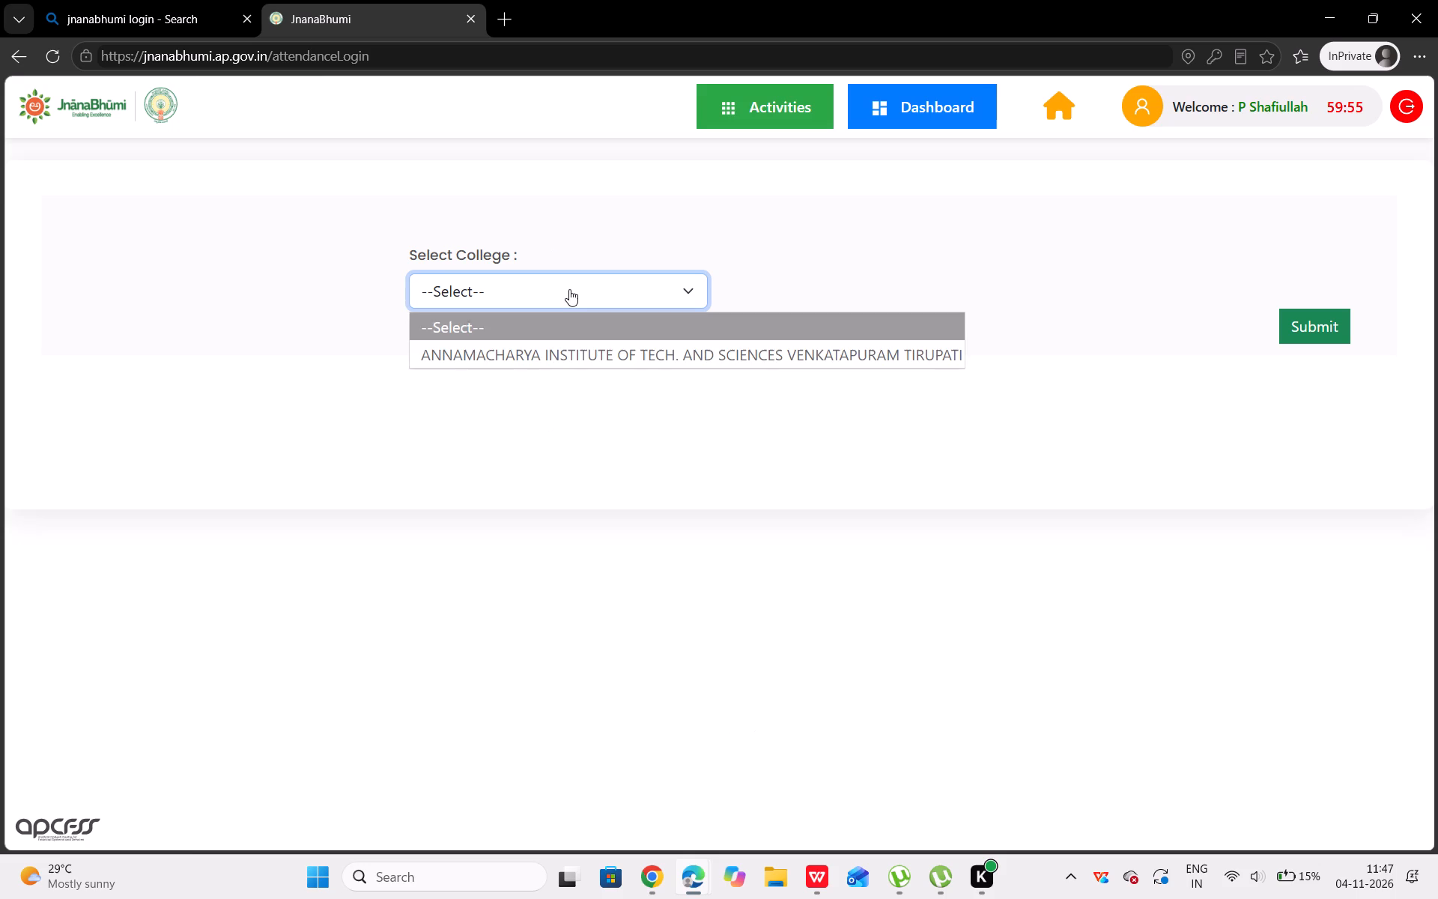
click(561, 366)
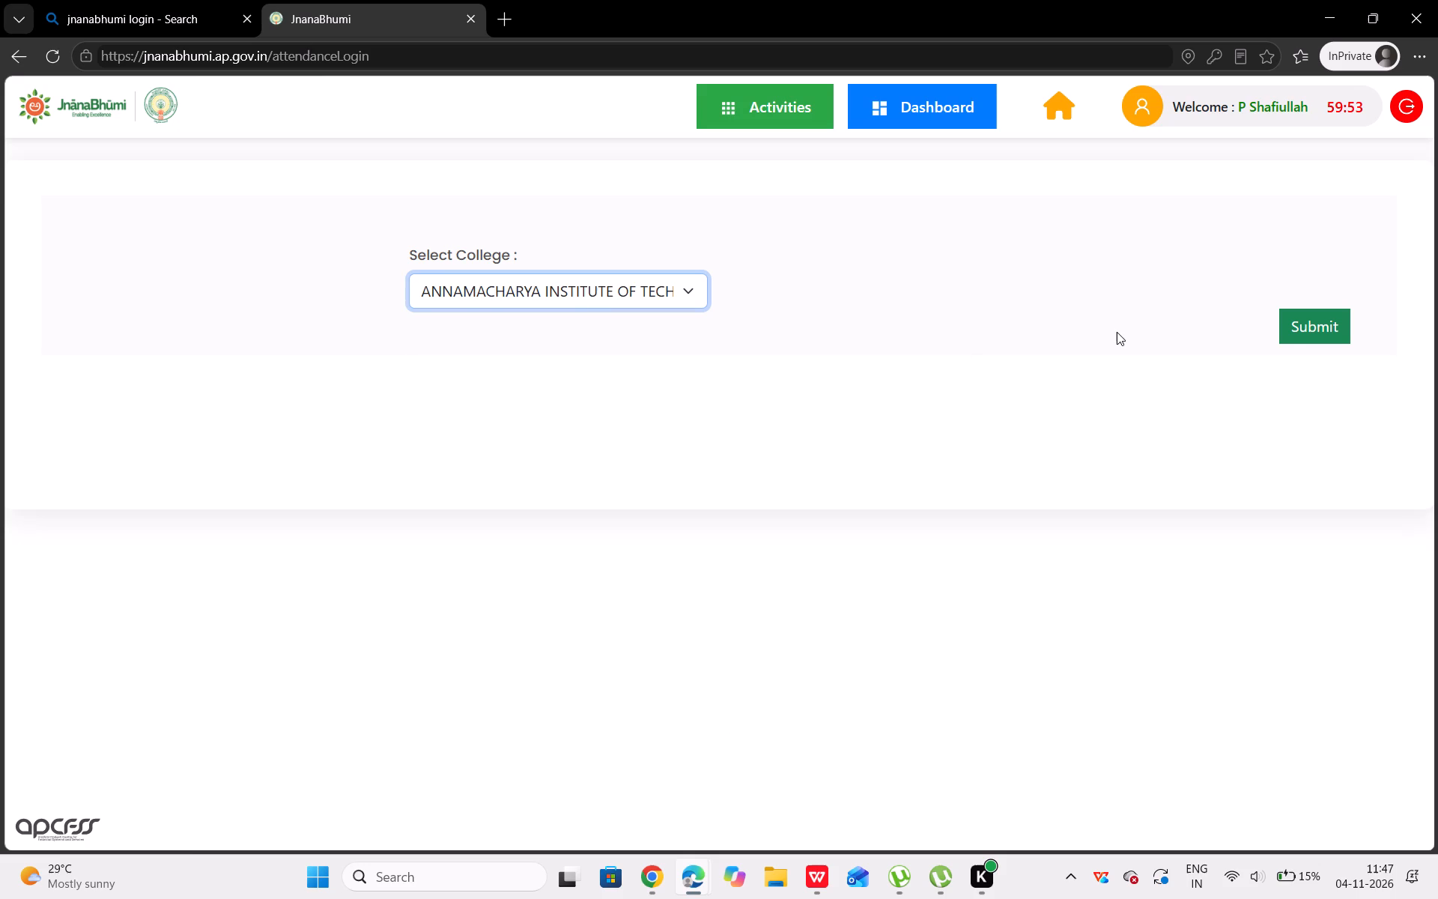
click(1291, 328)
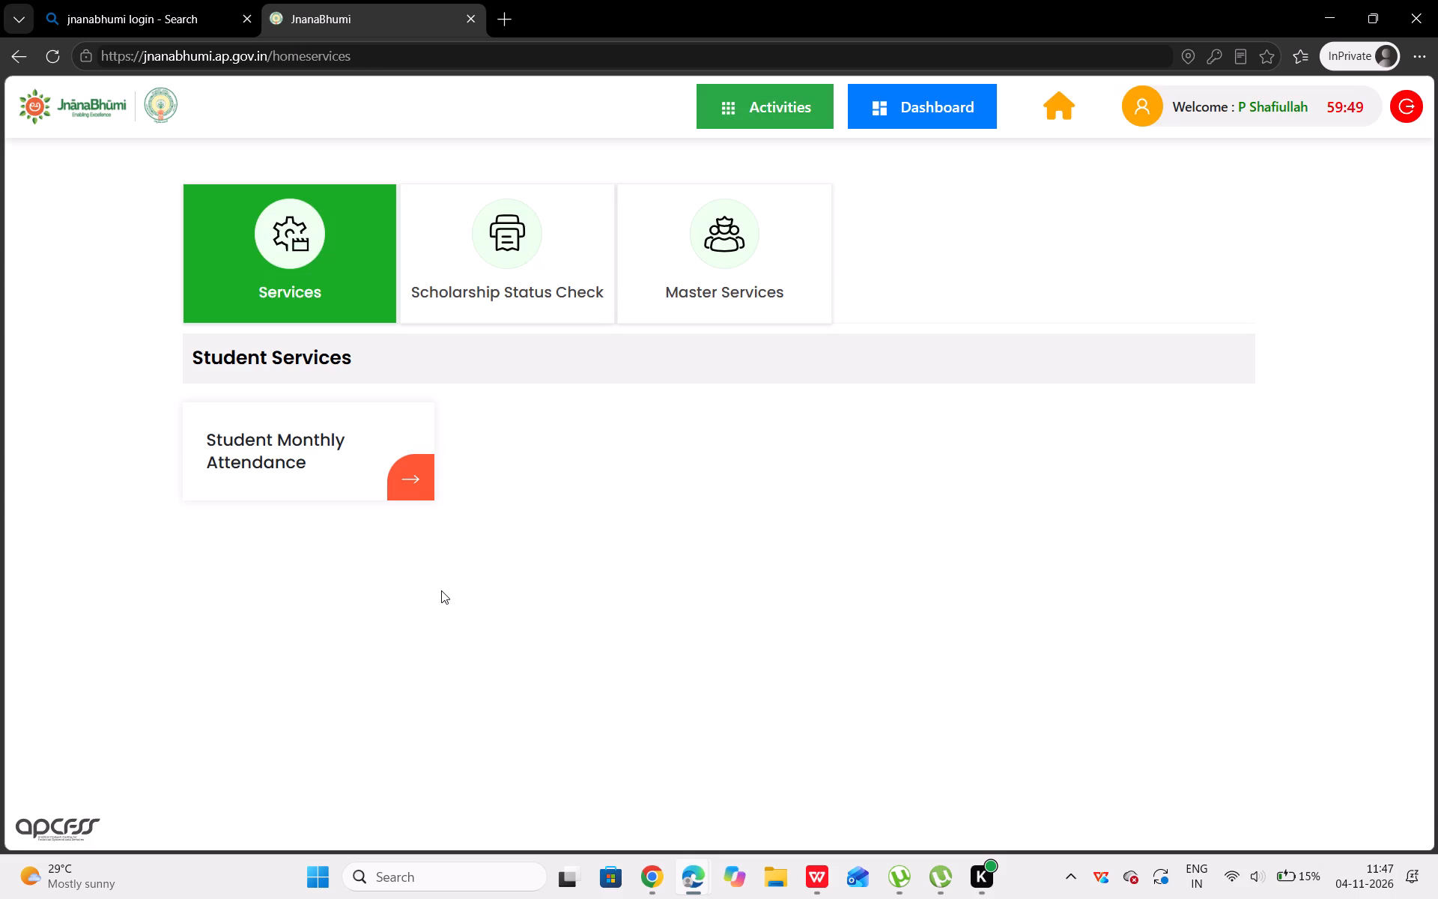
Open the Student Monthly Attendance service and list the courses for academic year 2026-27, month October-2026.
click(410, 484)
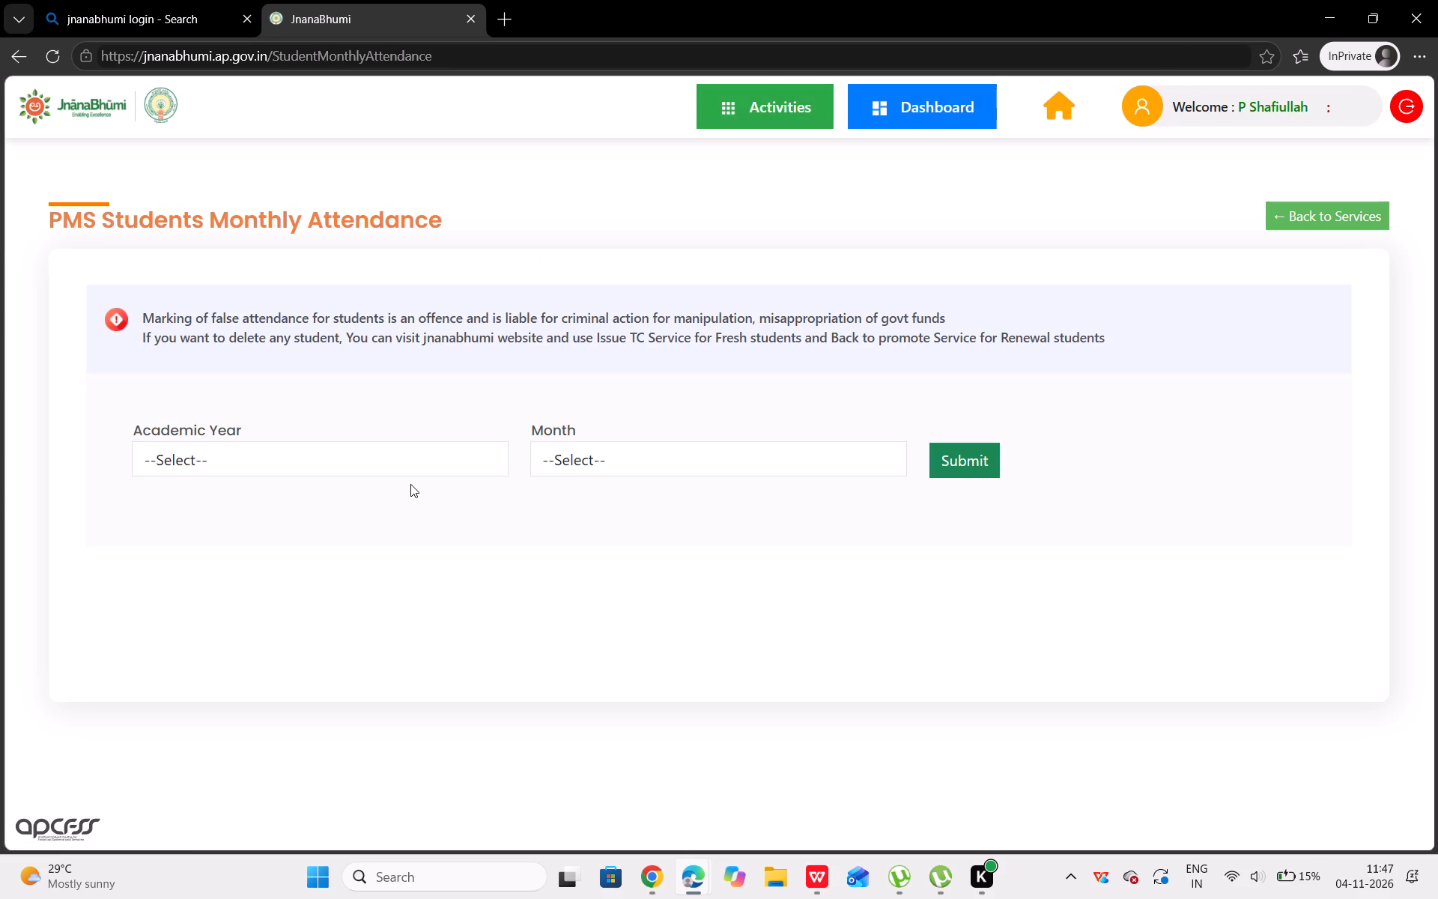
click(455, 450)
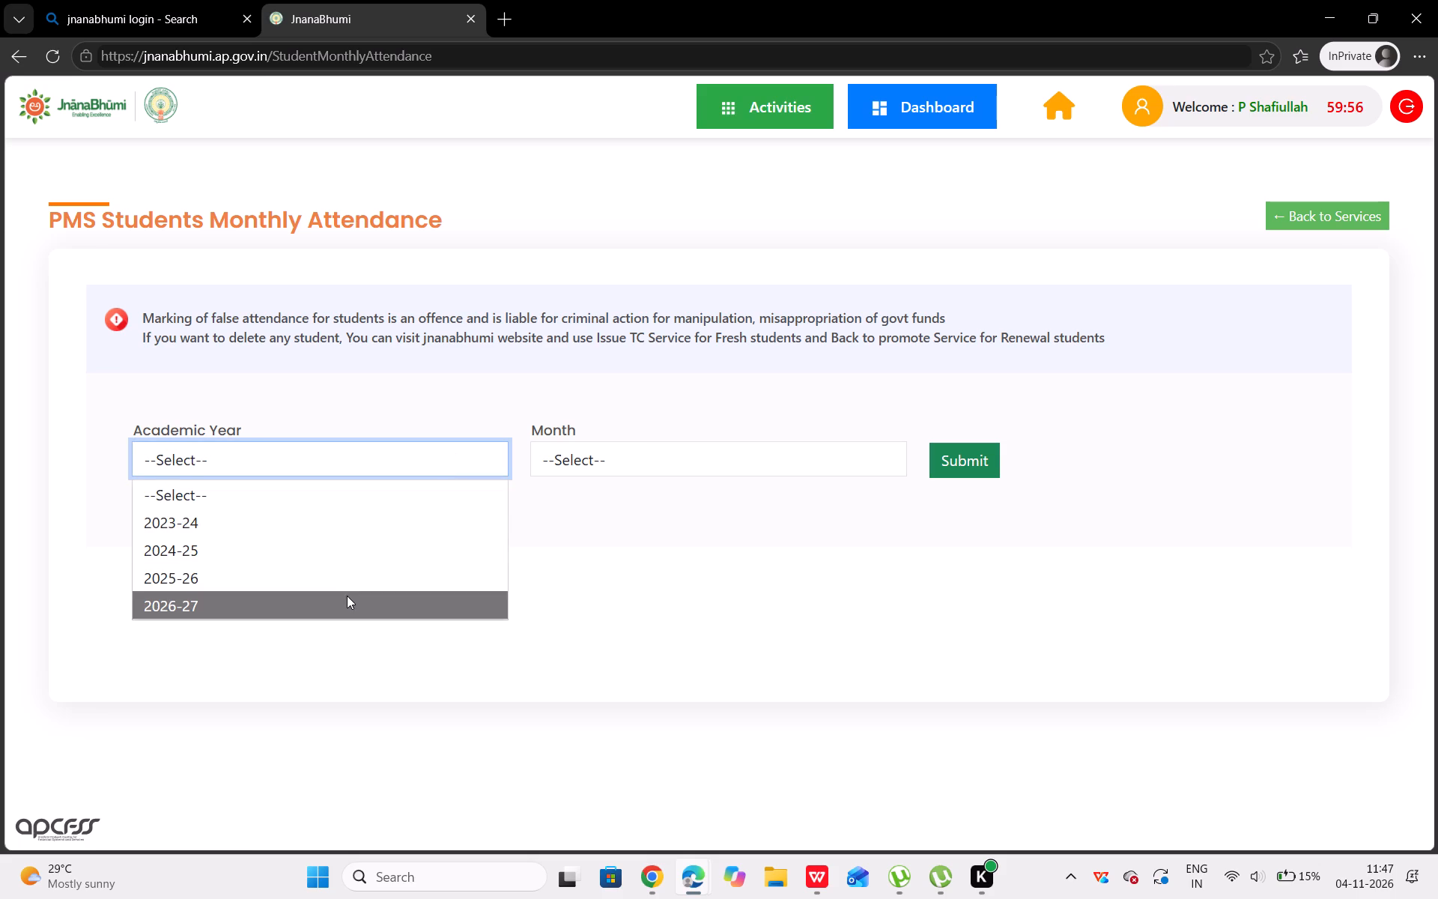
click(349, 596)
click(587, 466)
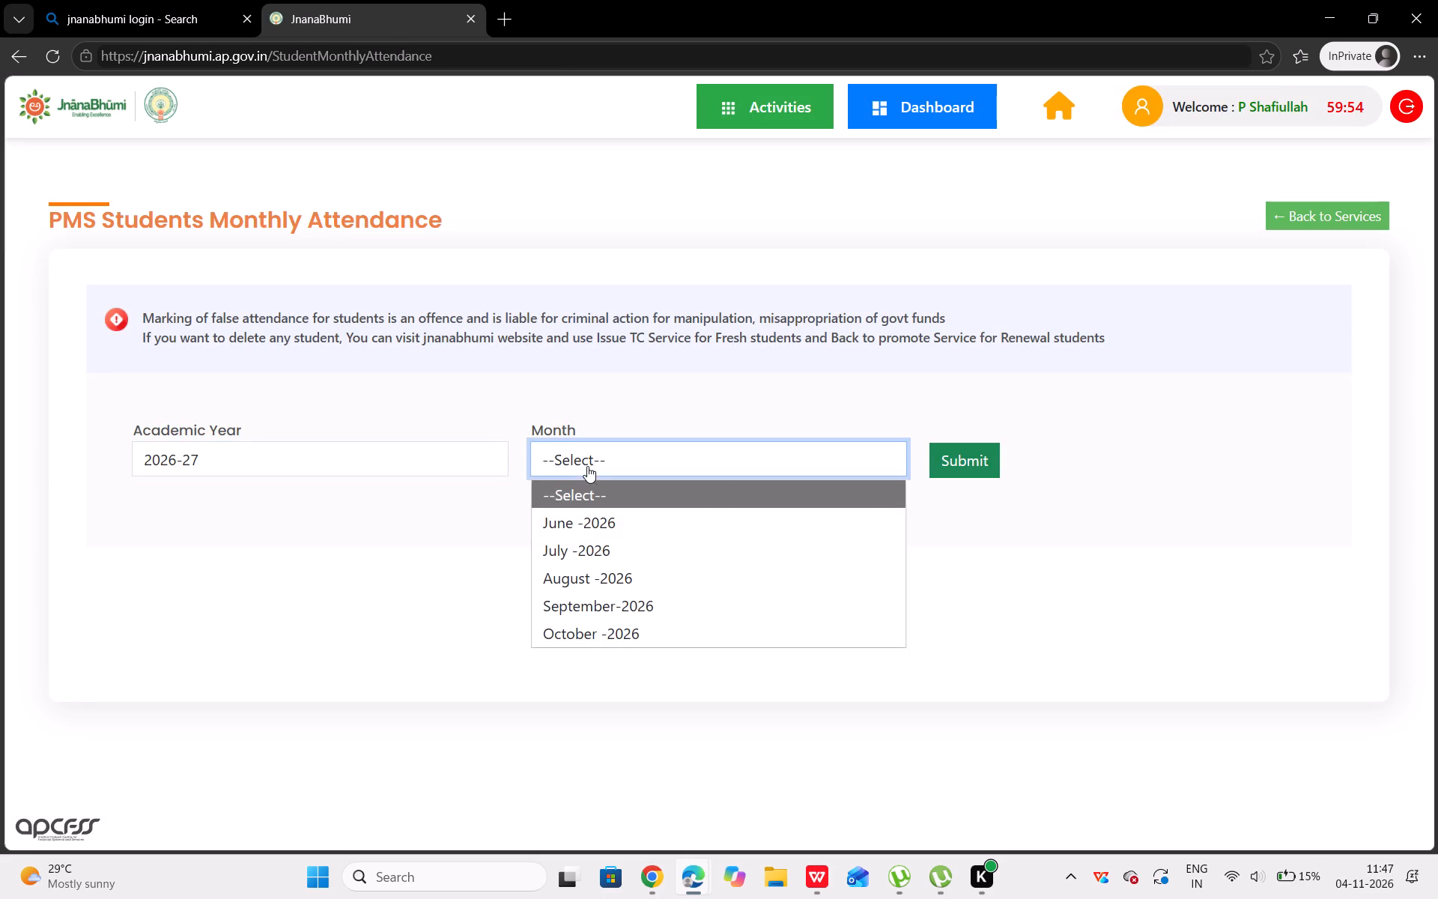
click(561, 635)
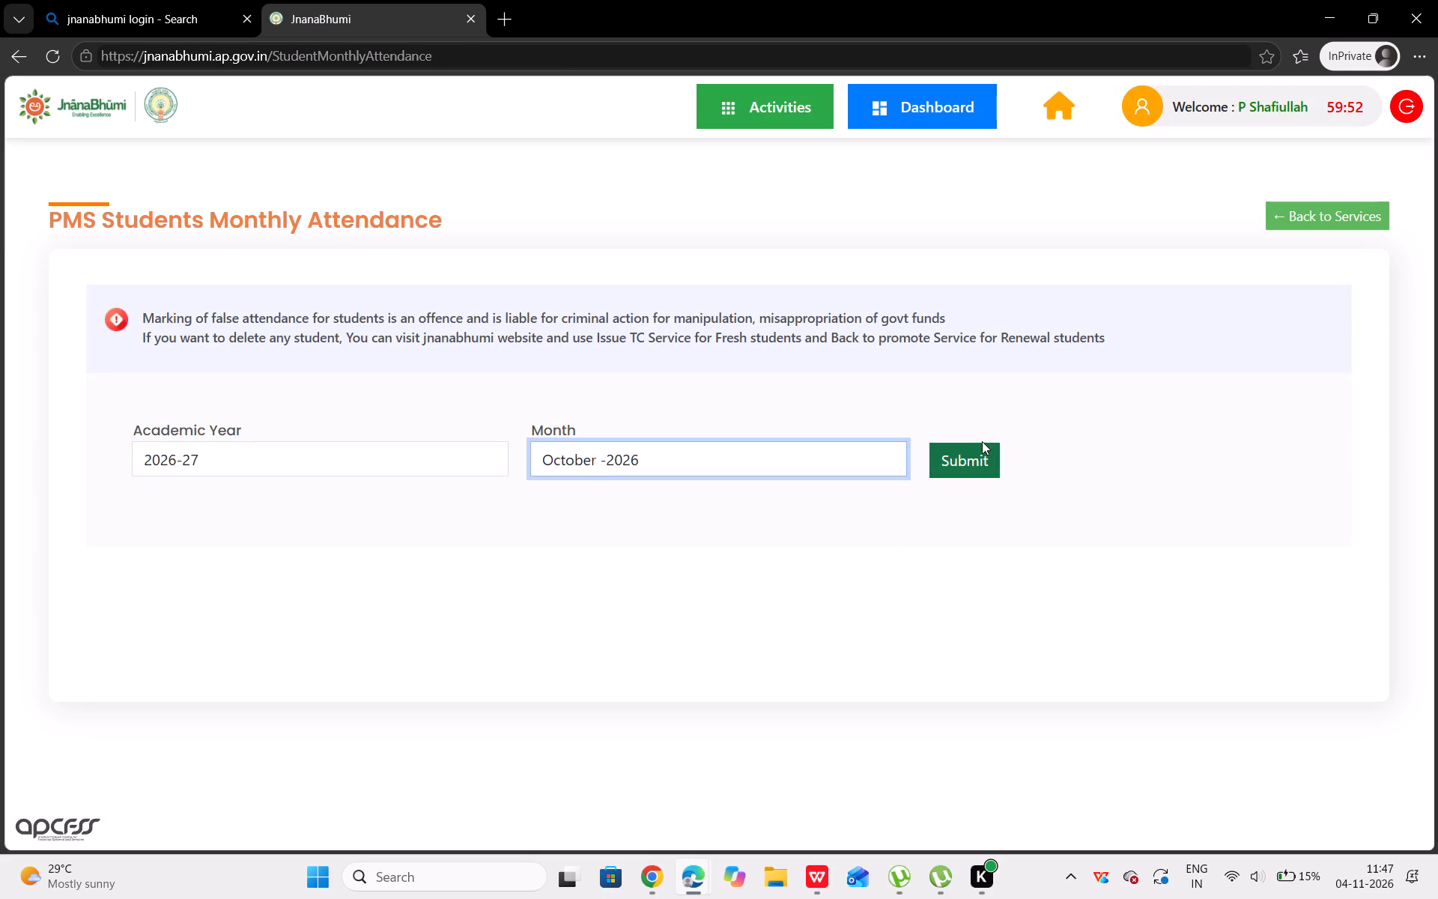
click(967, 449)
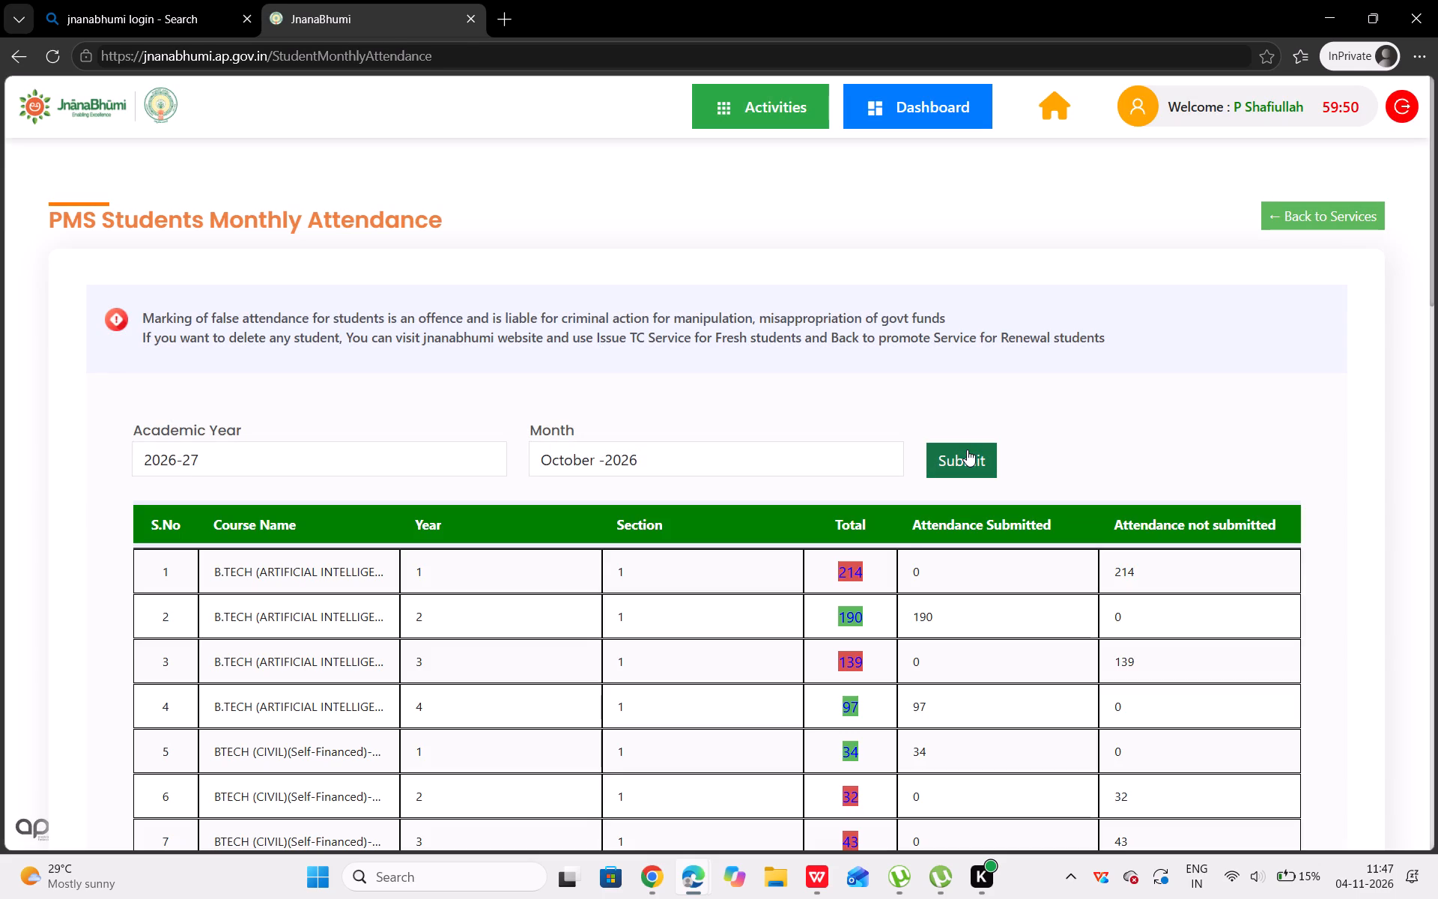
Open the student attendance list for B TECH (CSE) (Self-Financed), year 4, section 1.
scroll(576, 639, down, 1)
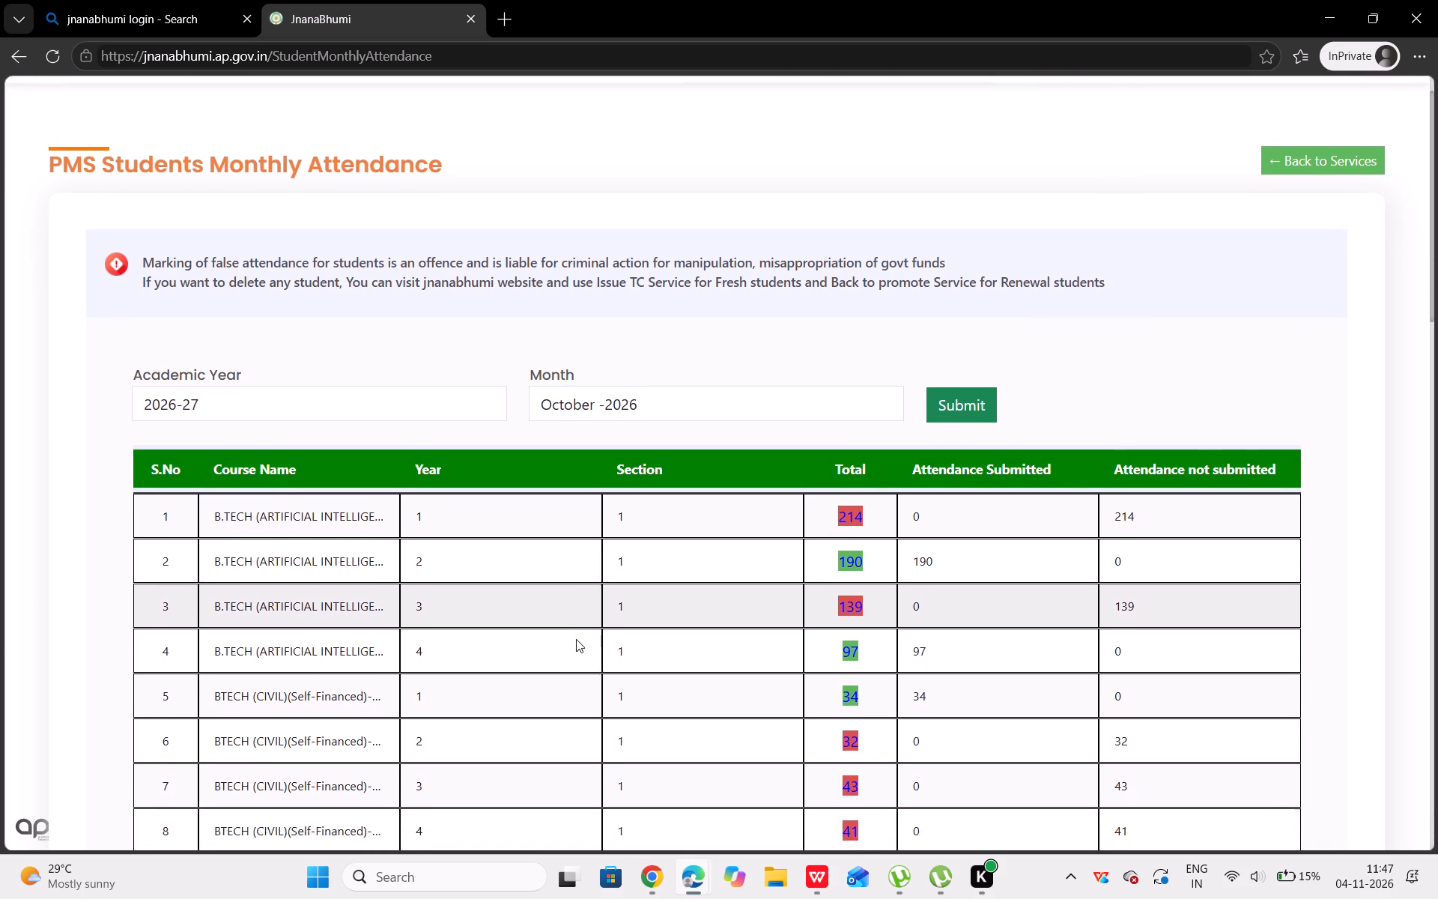
scroll(576, 639, down, 5)
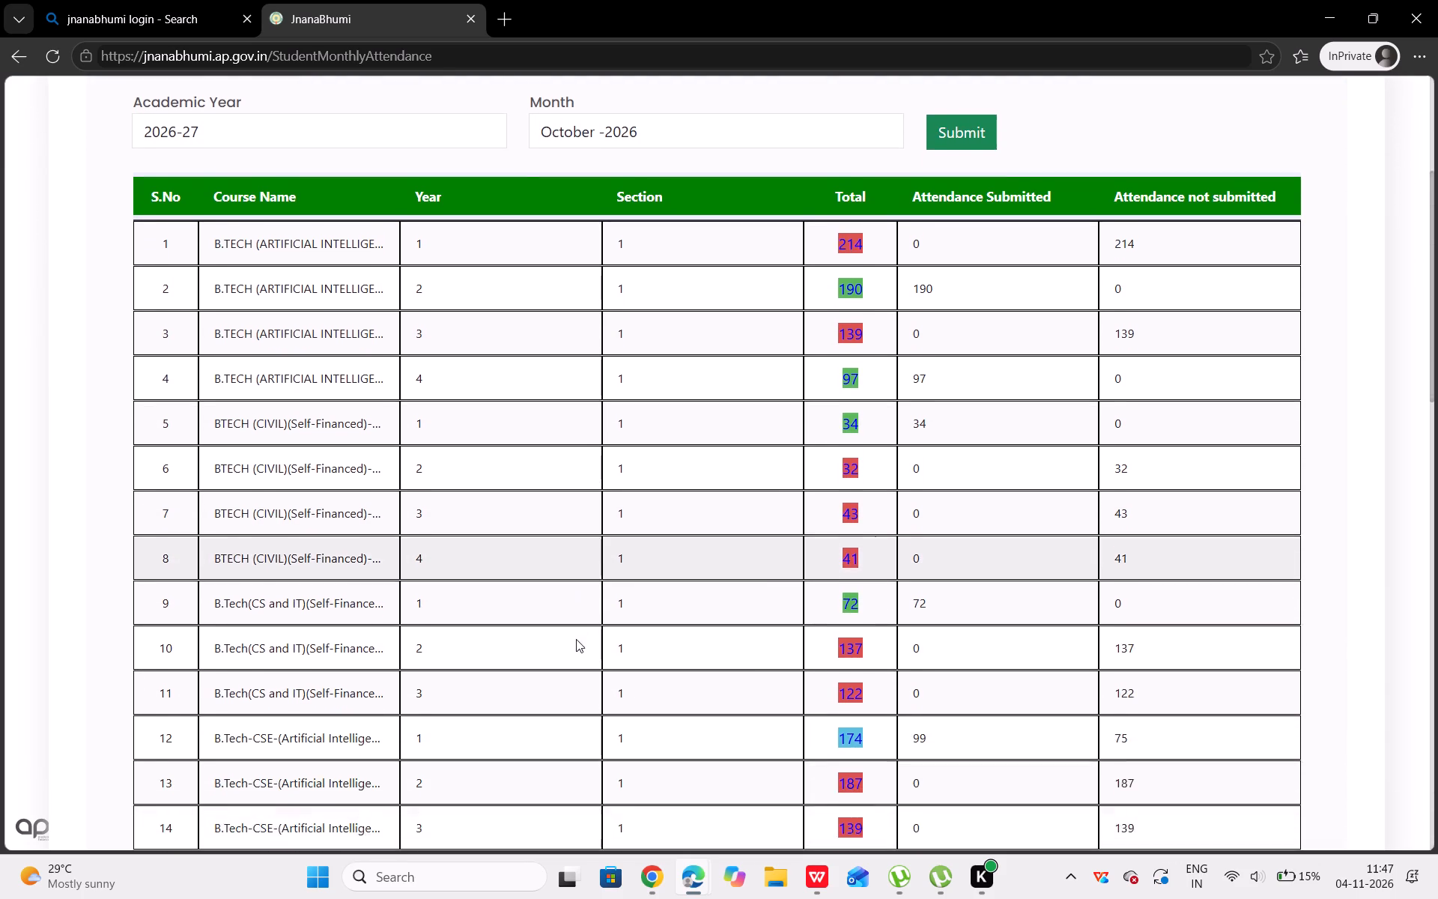
scroll(576, 639, down, 4)
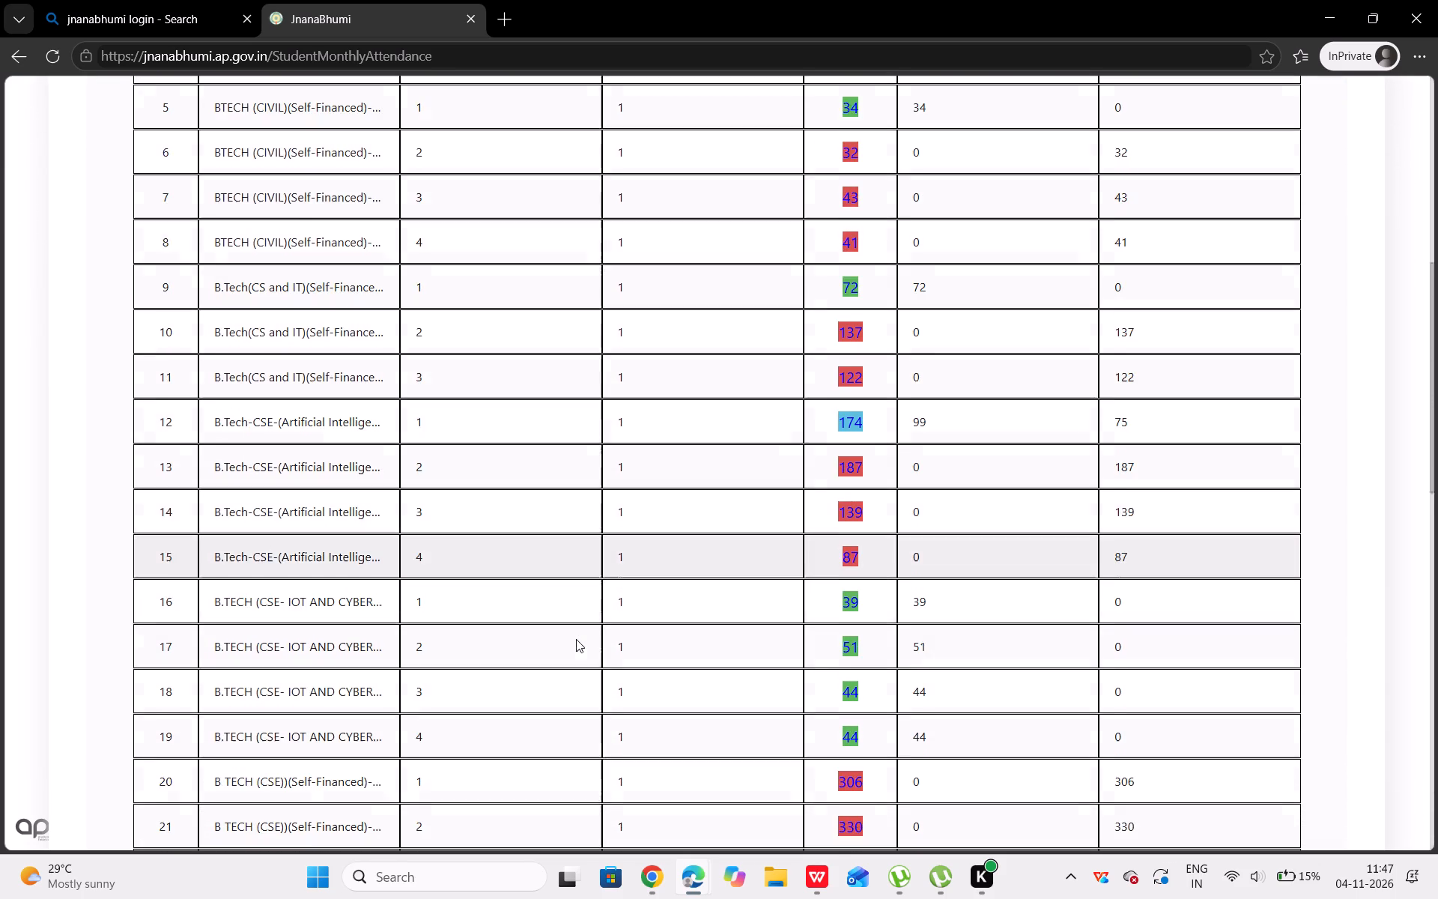
scroll(576, 639, down, 3)
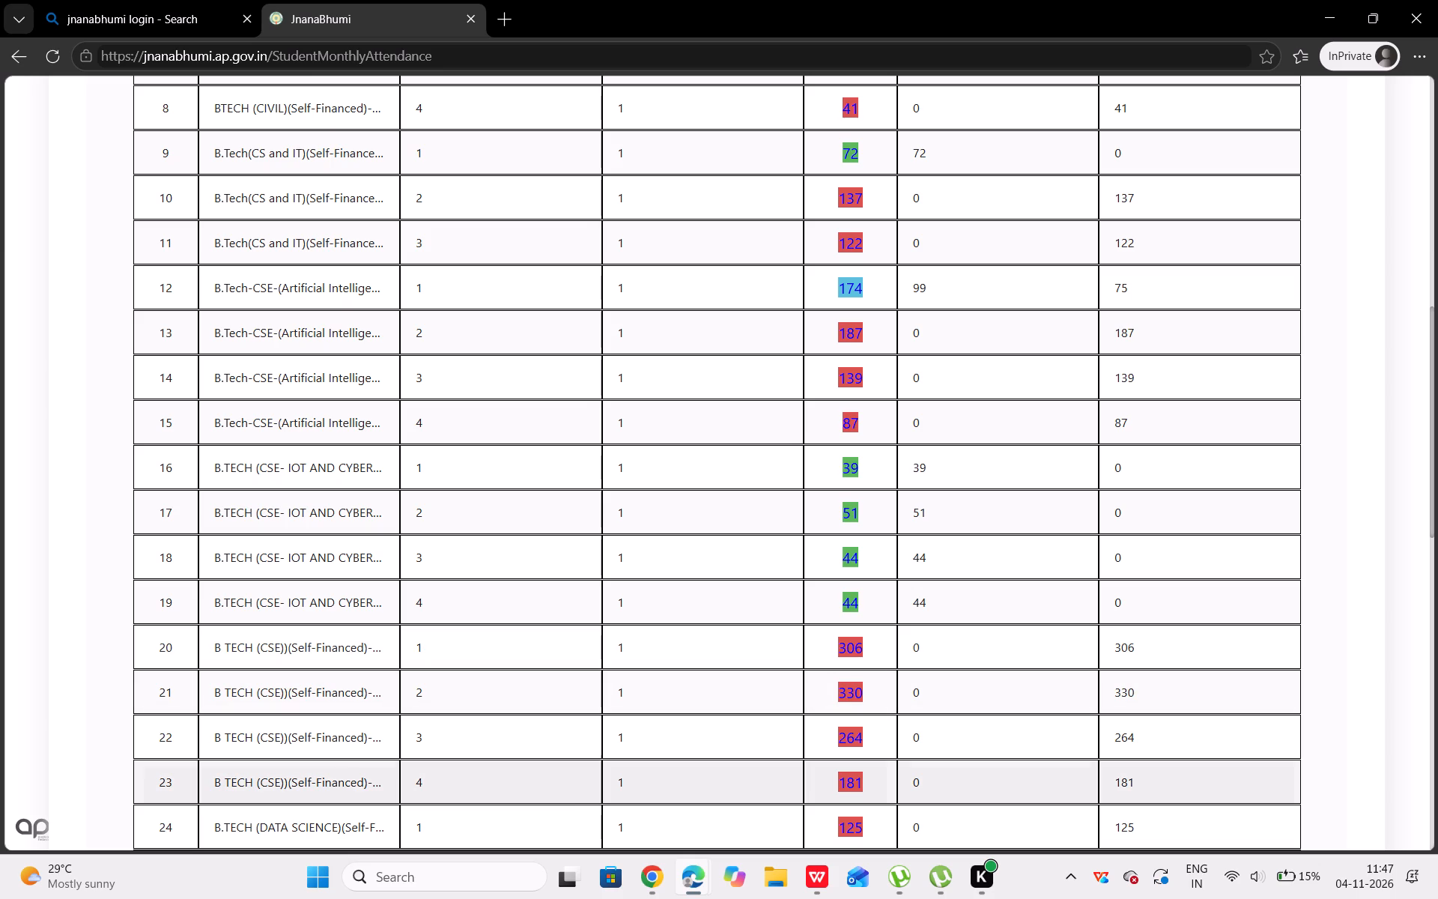
scroll(648, 796, down, 1)
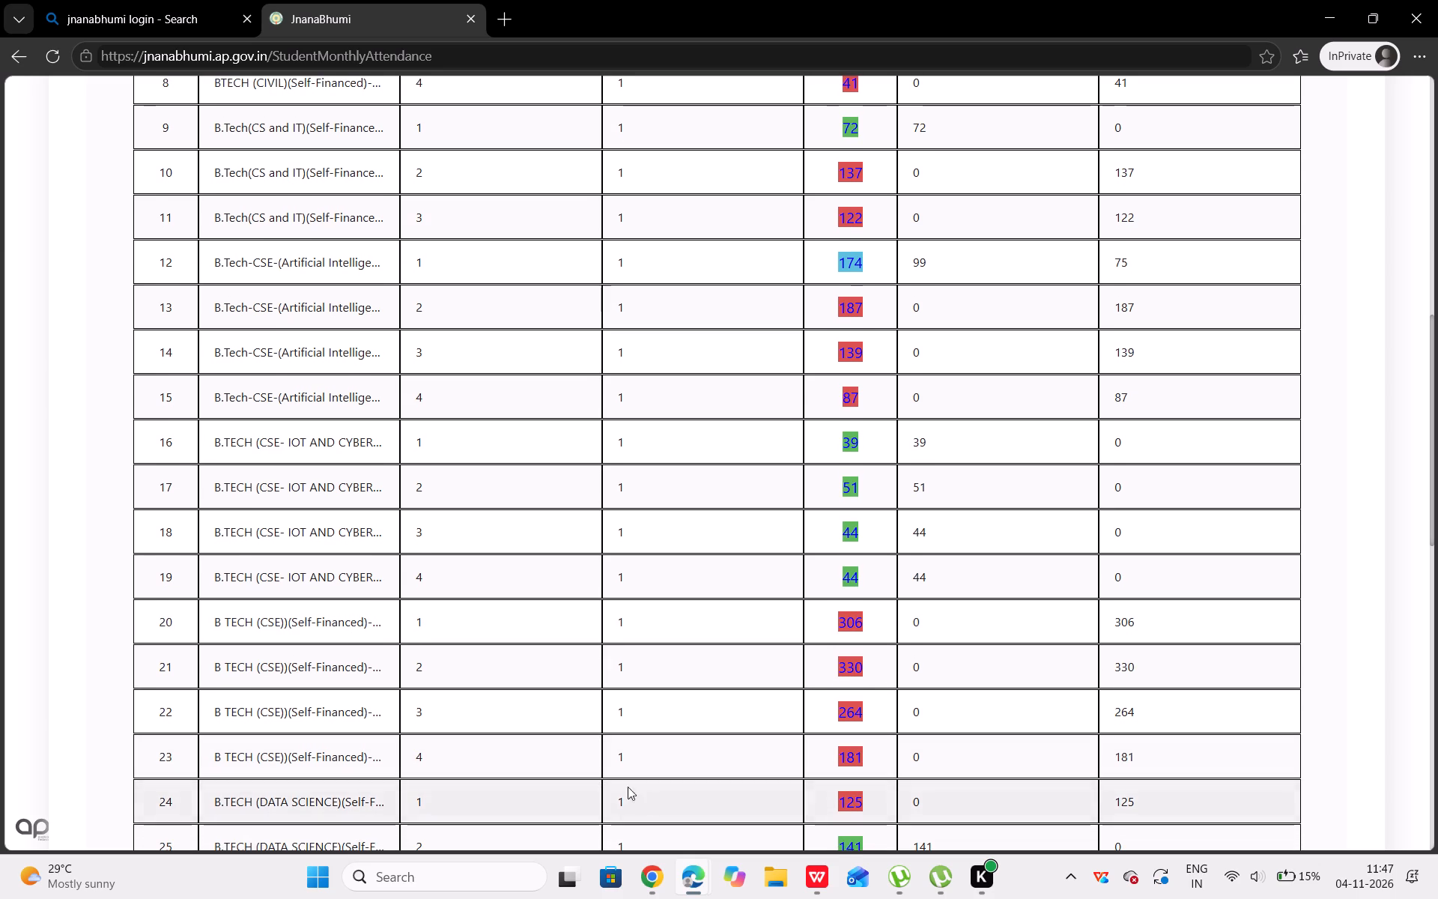
click(861, 762)
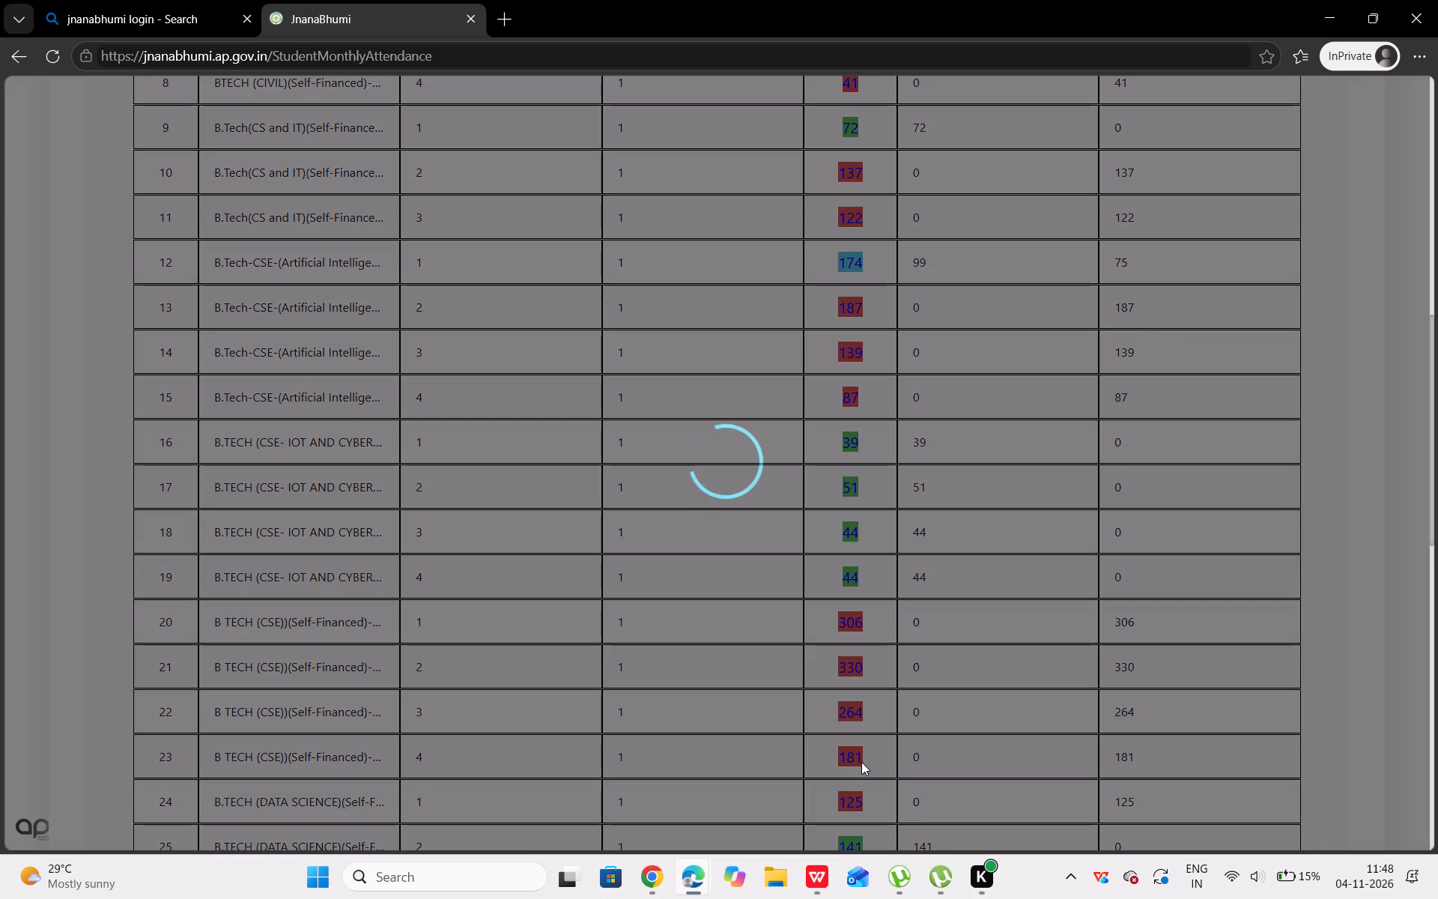
Select all students listed on the attendance page at once.
scroll(517, 363, up, 10)
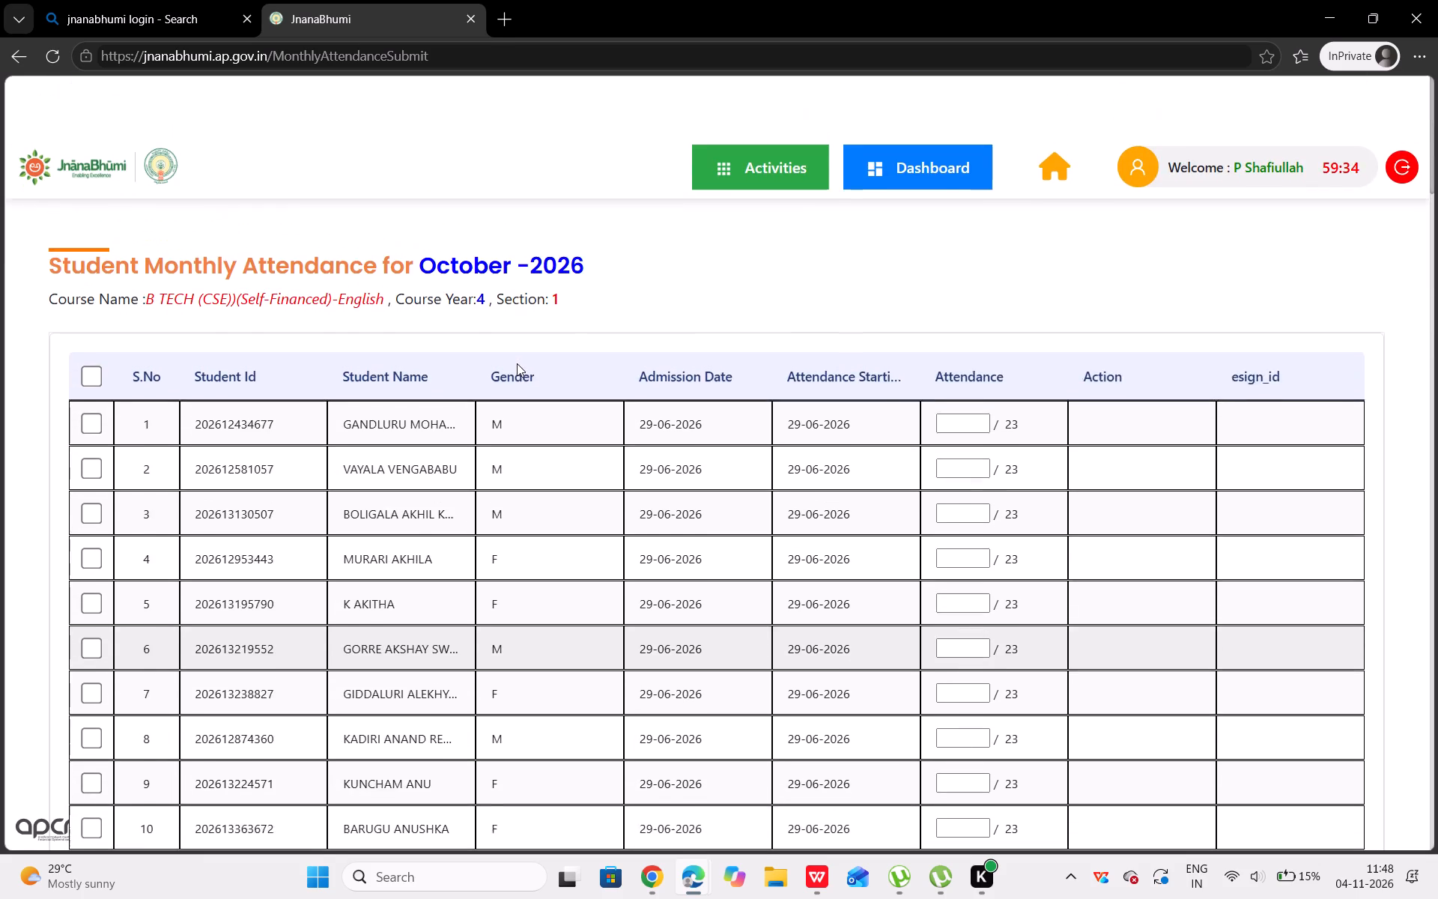
click(90, 312)
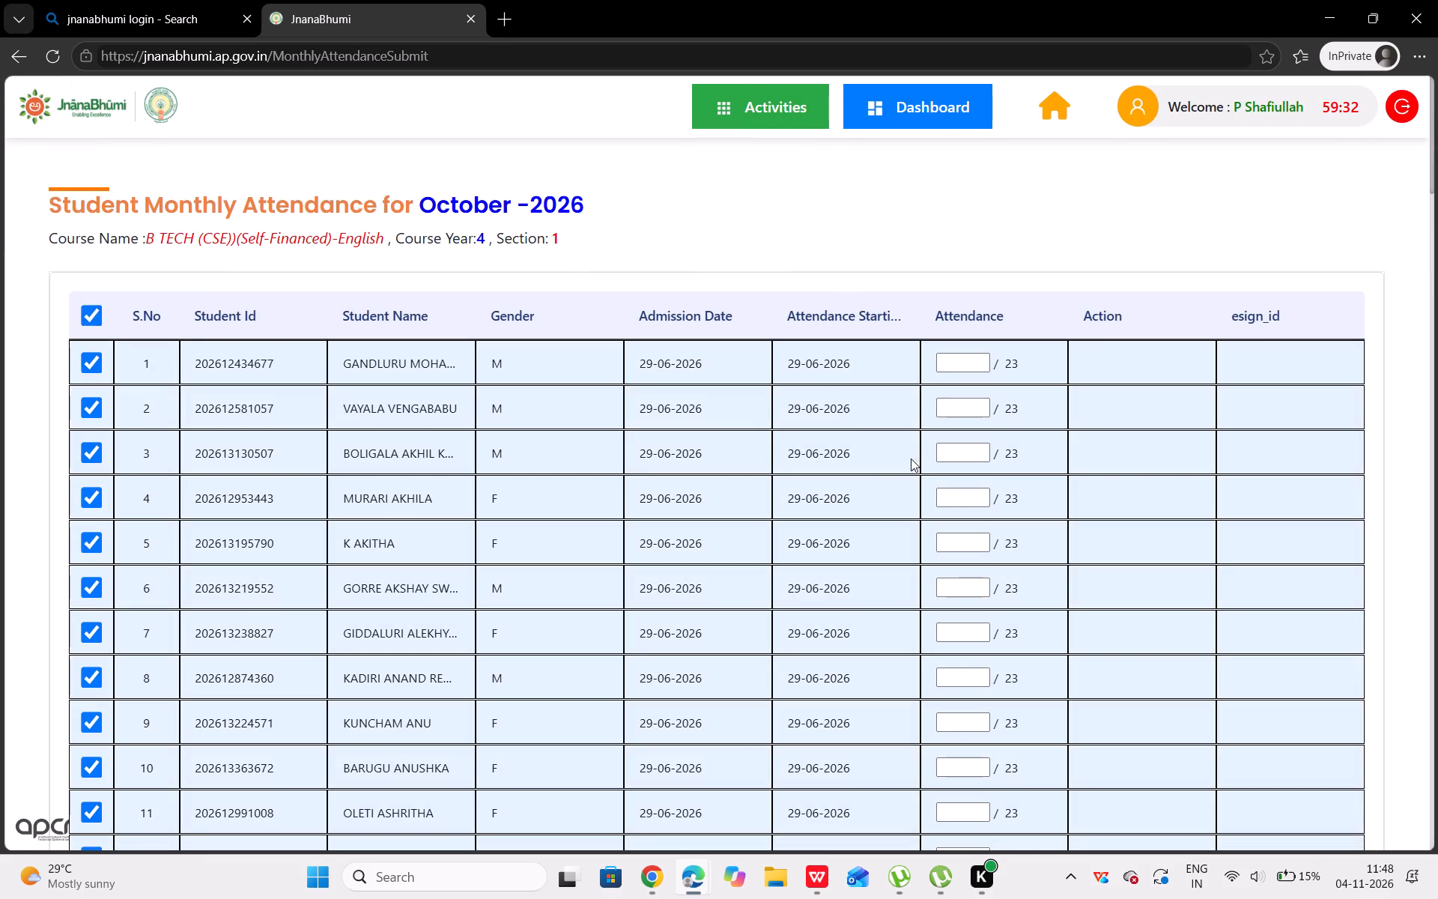
Enter attendance of 18, 21, 19, 22 and 20 days for the students in rows 1 to 5.
click(949, 363)
text(18)
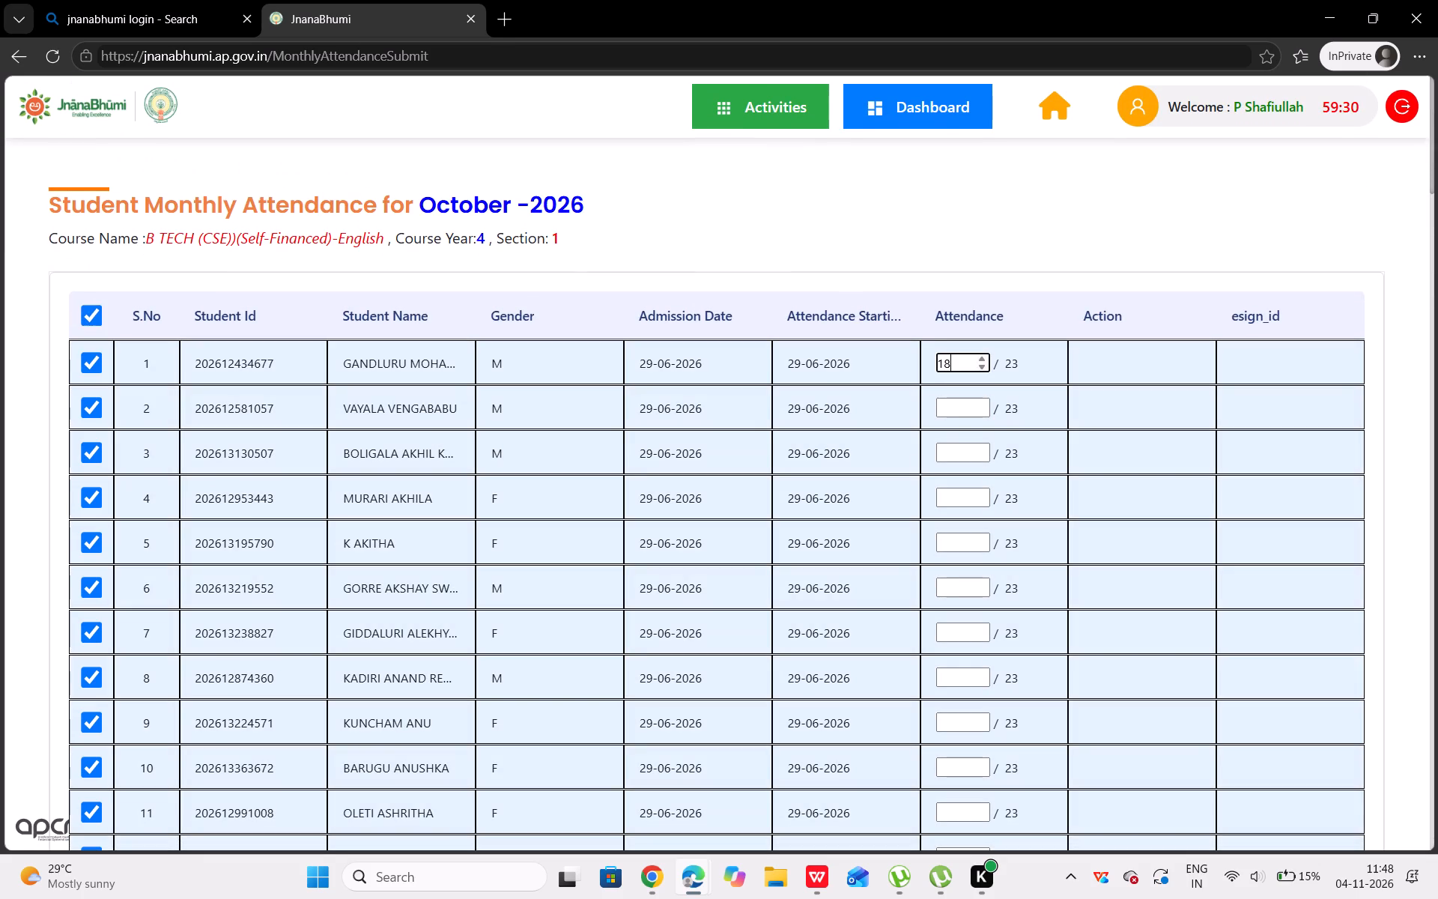
click(949, 409)
text(21)
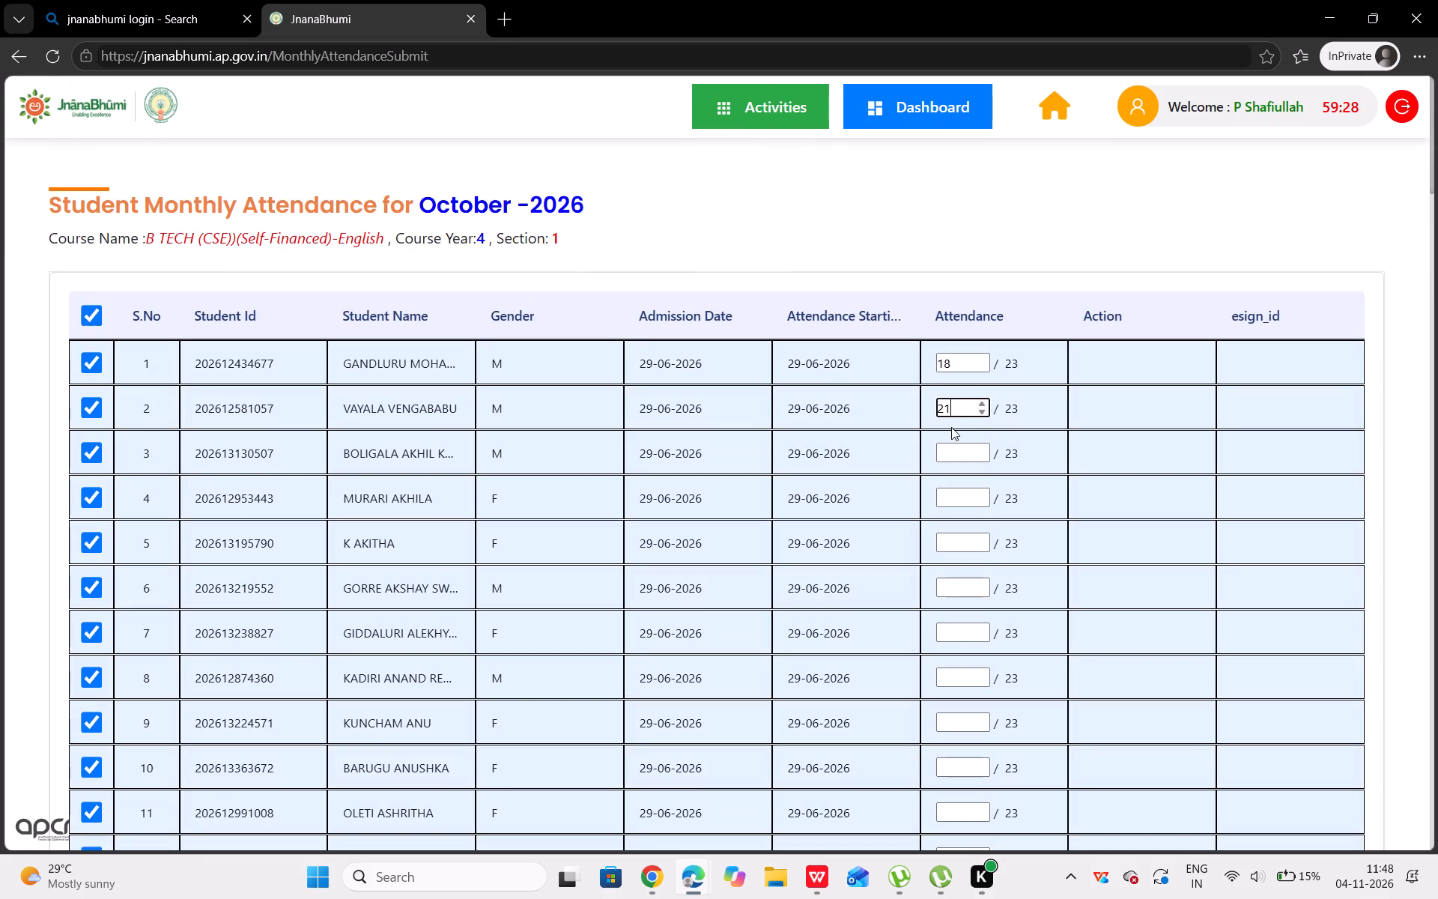
click(953, 446)
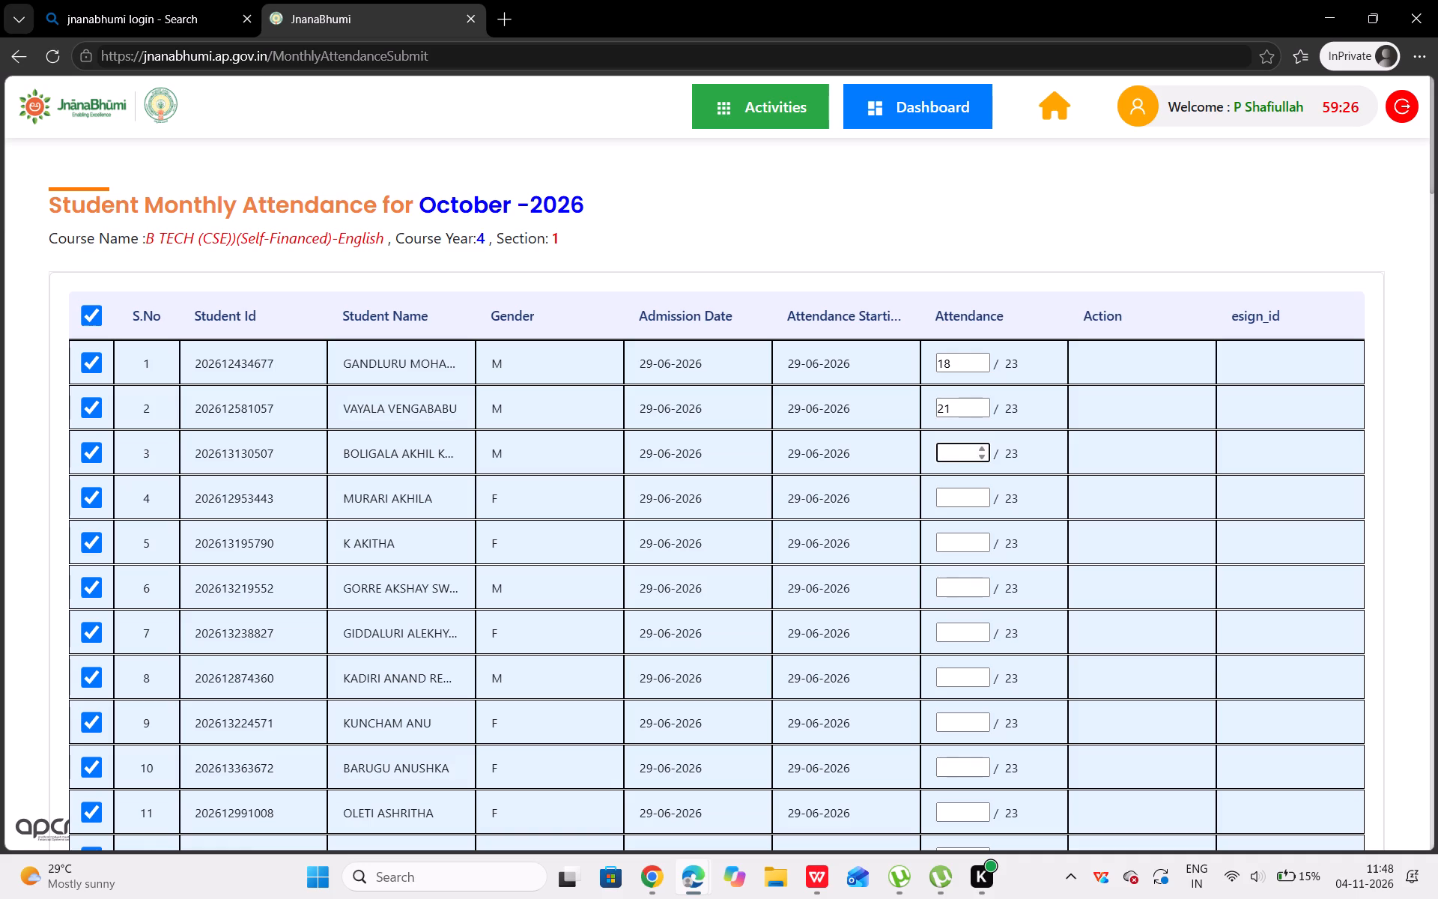
text(19)
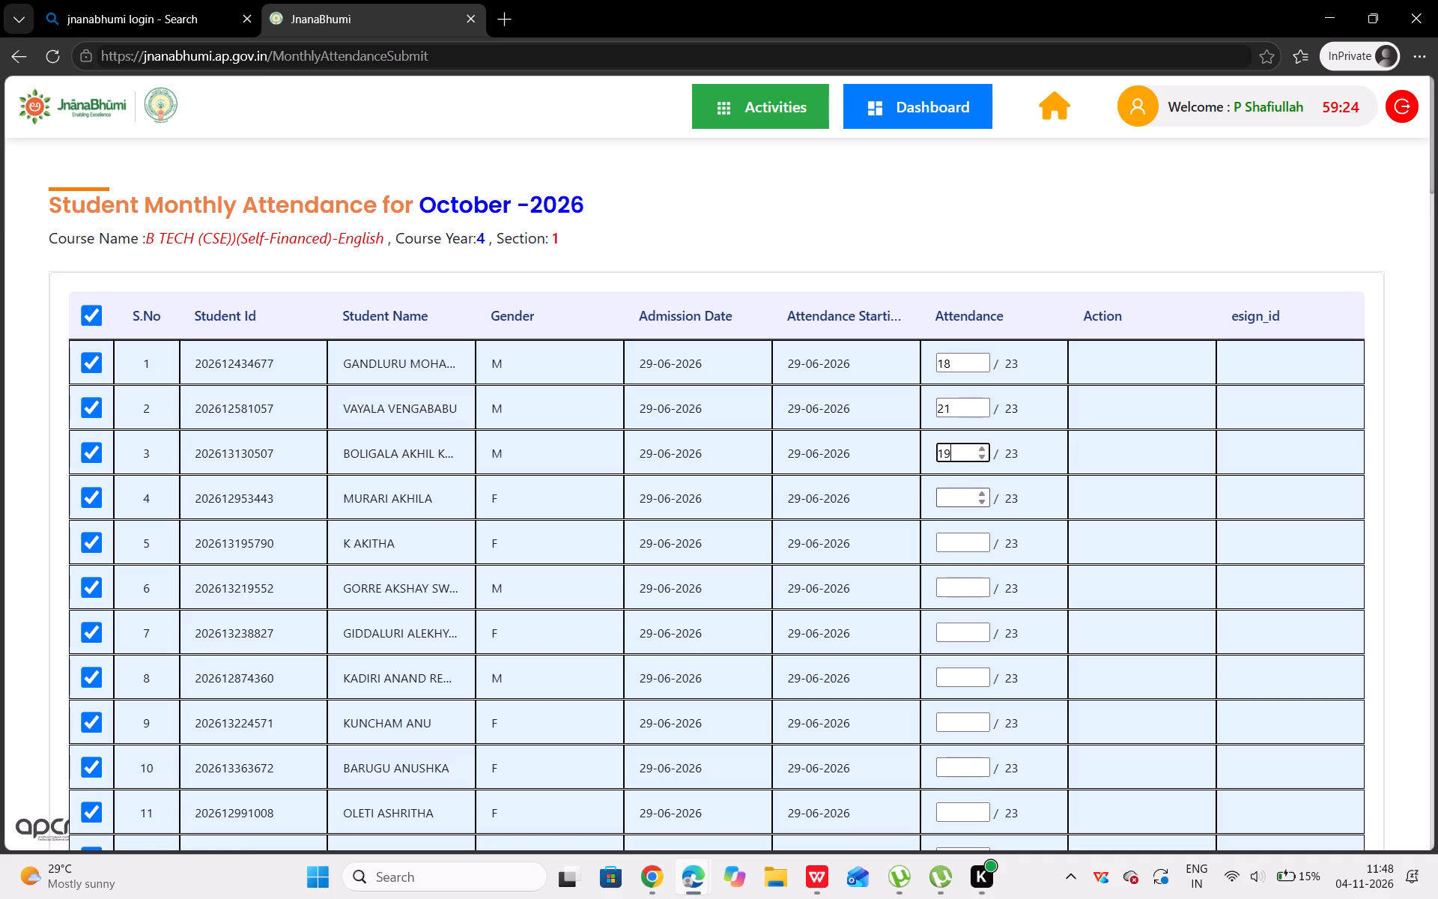
click(948, 490)
text(22)
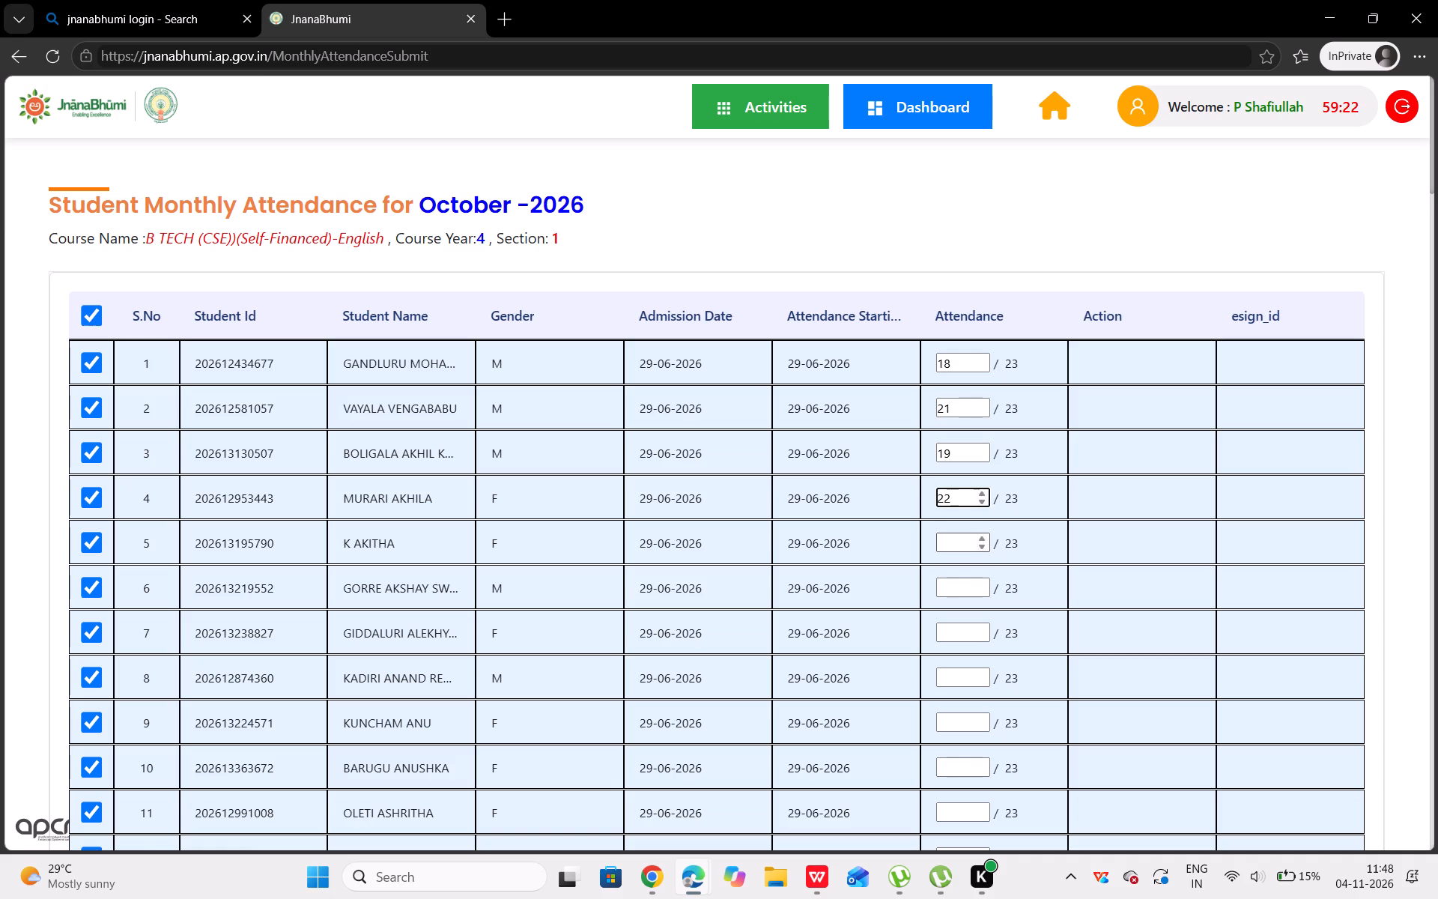
click(948, 533)
text(20)
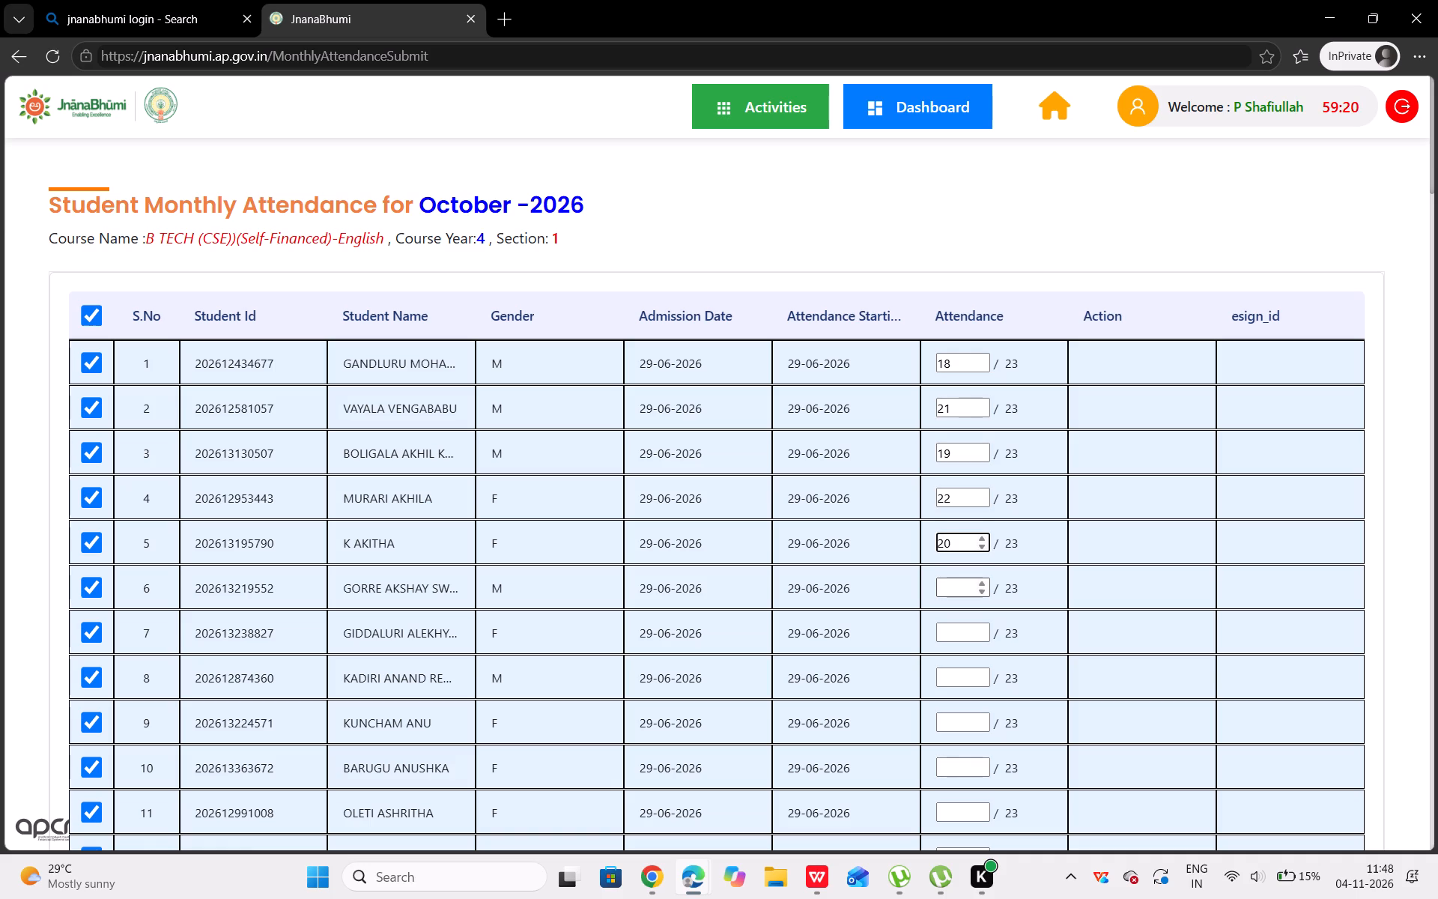
Enter attendance of 19, 18, 21 and 22 days for the students in rows 6 to 9.
click(947, 587)
text(19)
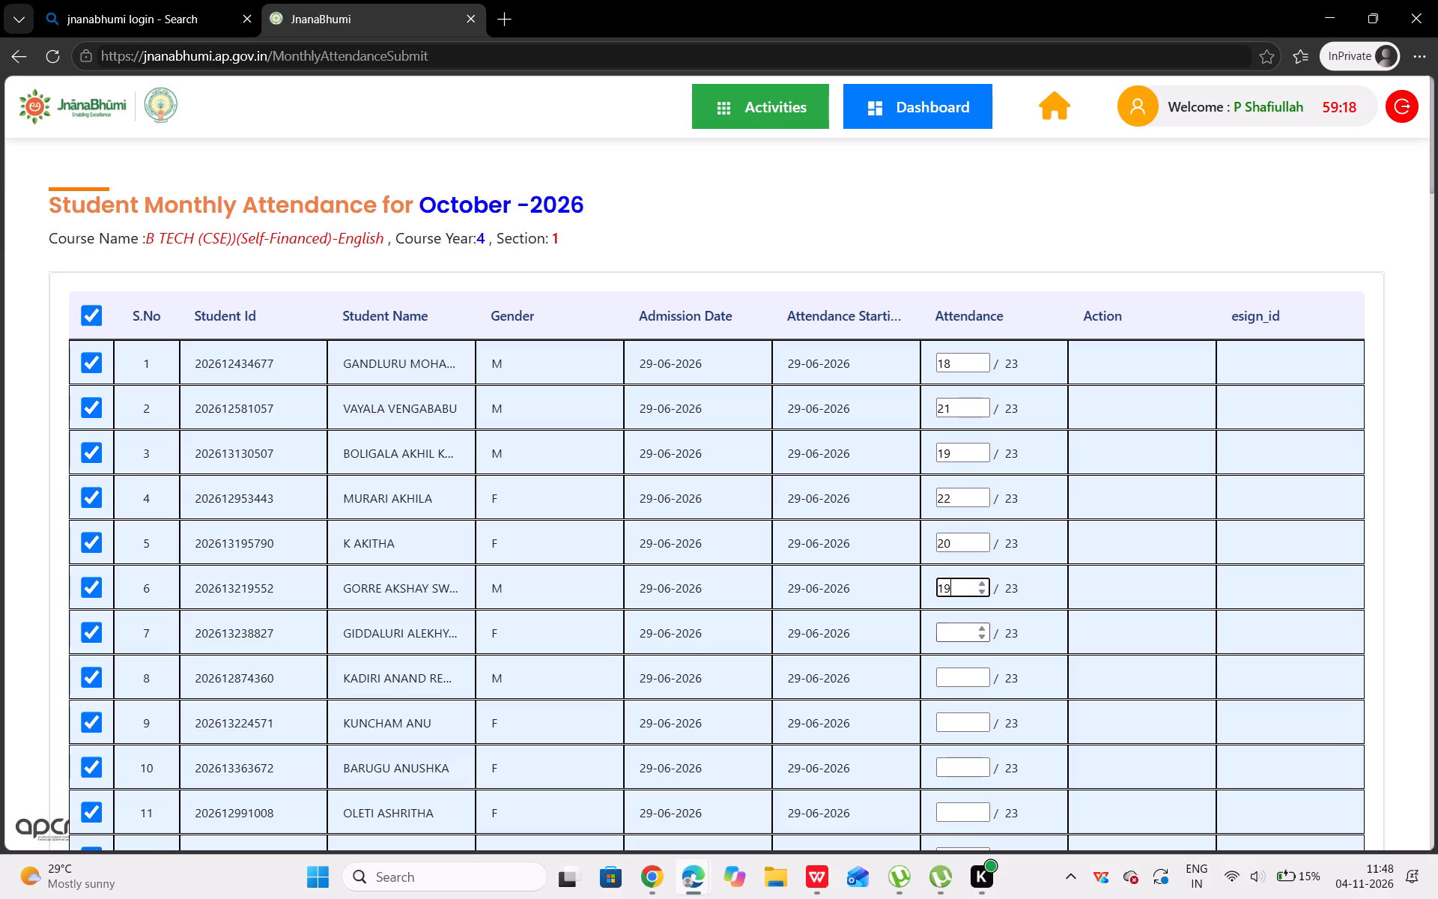
click(947, 631)
text(18)
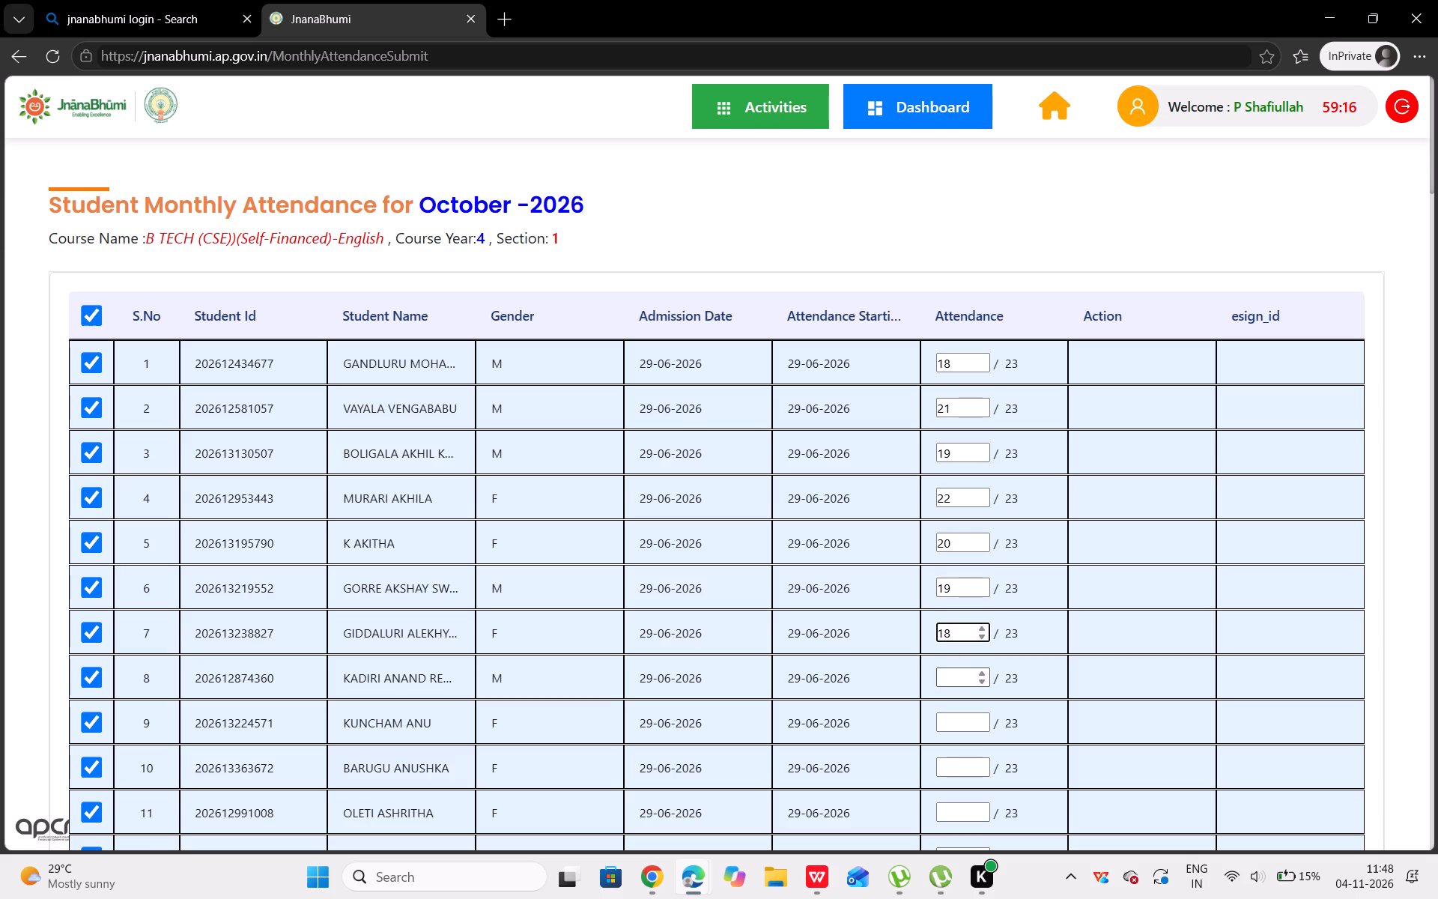
click(948, 672)
text(21)
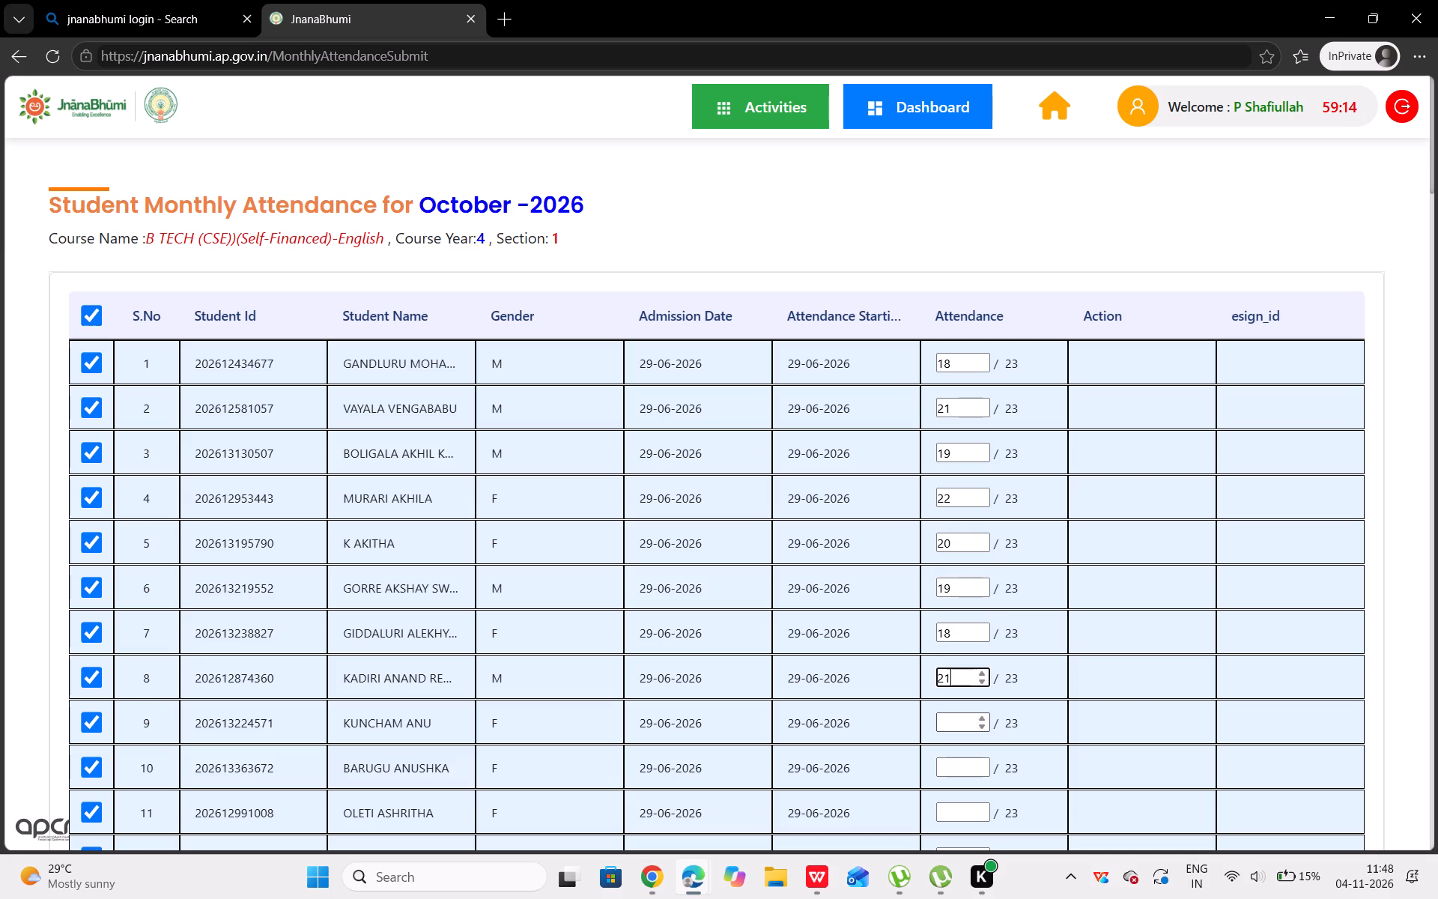
click(949, 720)
text(22)
Correct the row 9 student's attendance to 23 days and enter 19 and 21 days for rows 10 and 11.
key(BackSpace)
key(3)
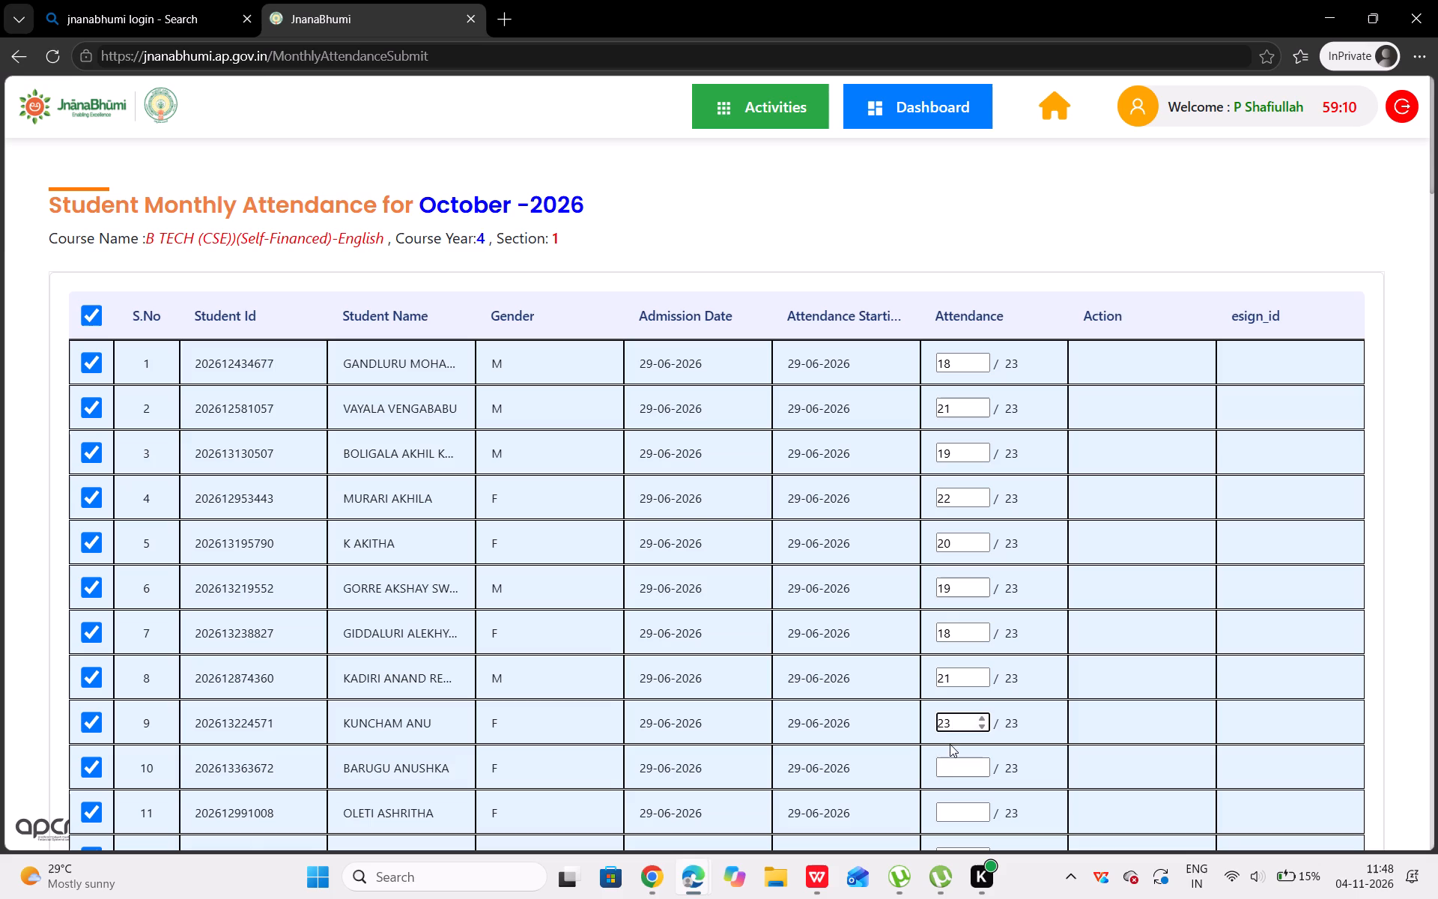
click(951, 767)
text(19)
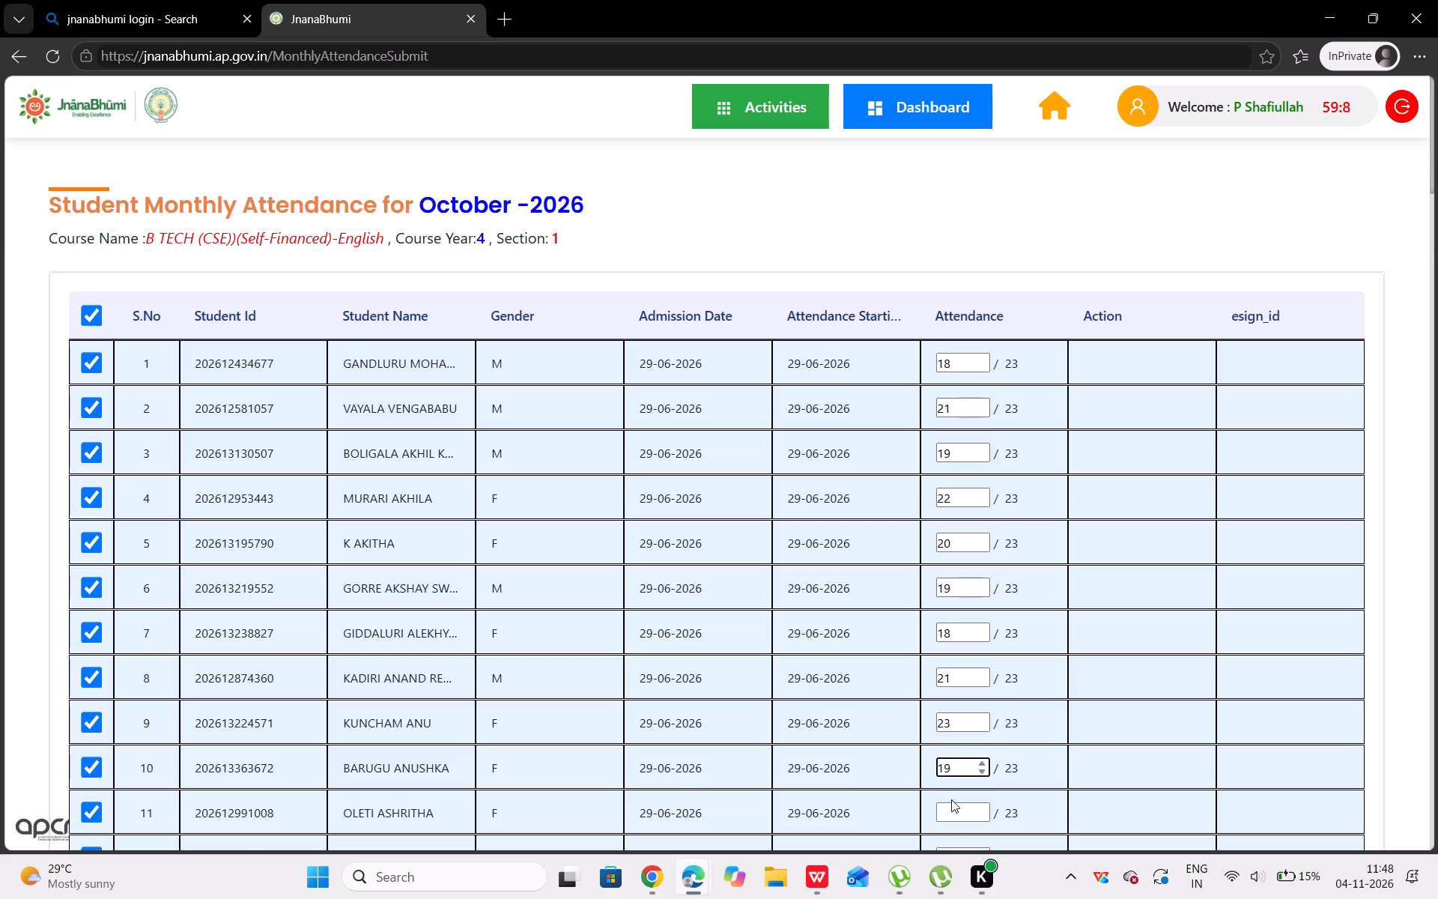
click(951, 806)
text(21)
Enter attendance of 18, 21, 19 and 22 days for the students in rows 12 to 15.
scroll(738, 710, down, 3)
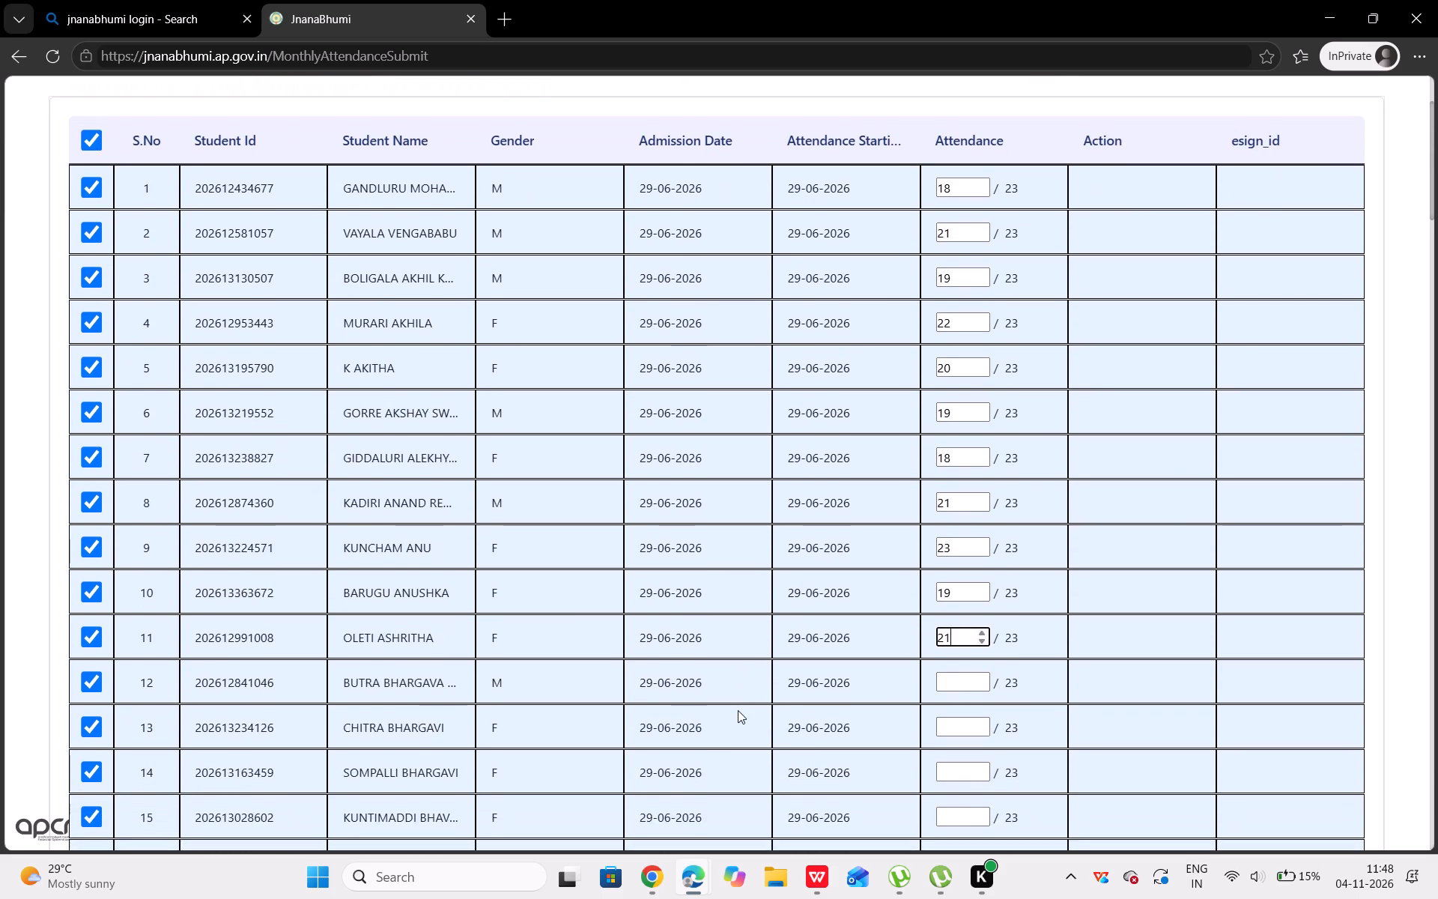
scroll(738, 710, down, 4)
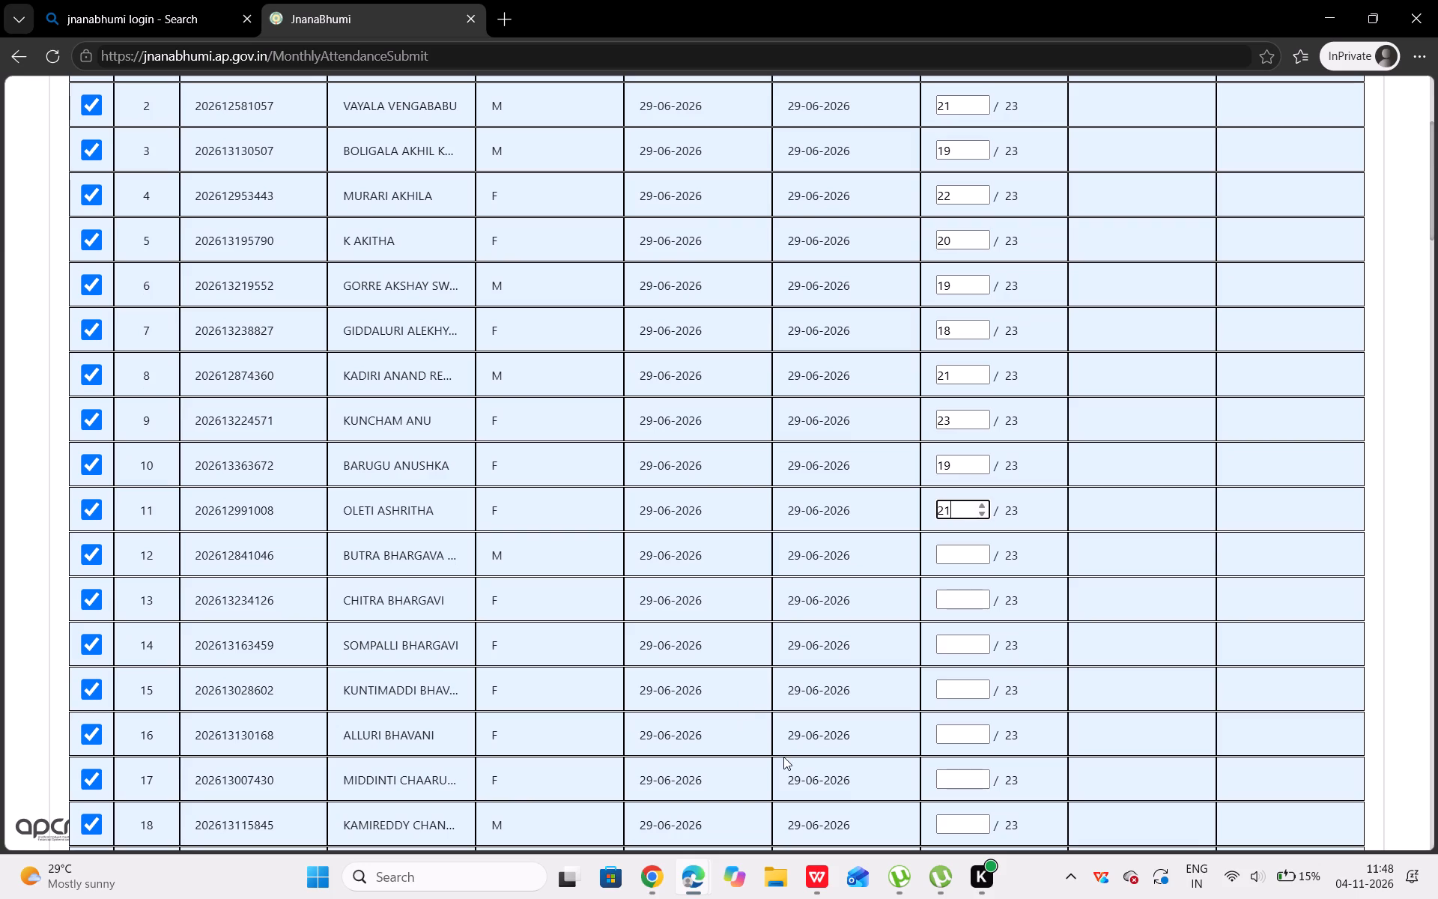
click(942, 542)
click(959, 560)
text(18)
click(951, 597)
text(21)
click(953, 640)
text(19)
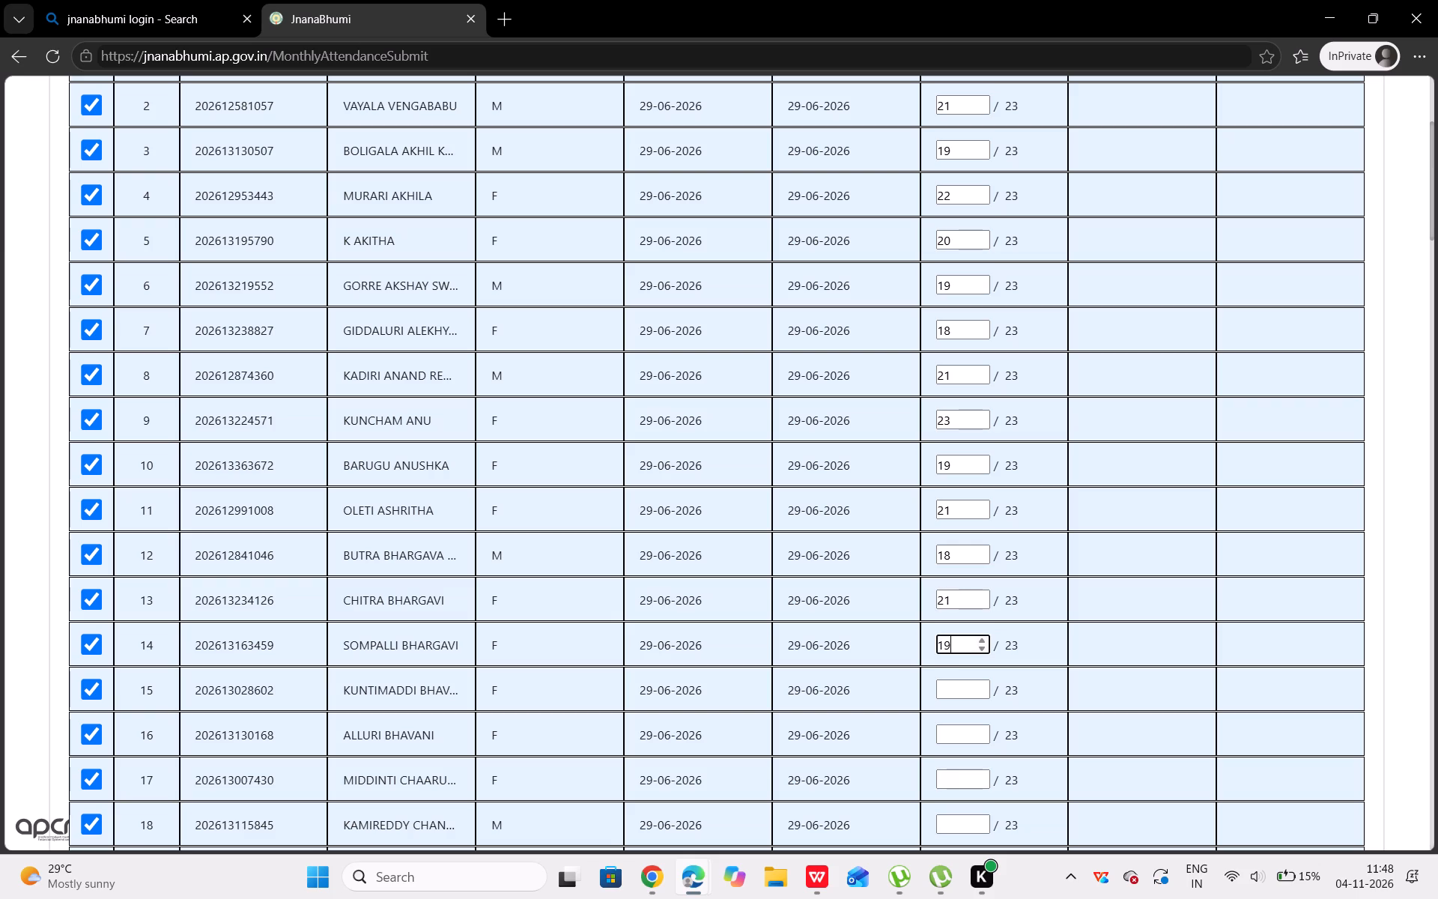
click(948, 690)
text(22)
Enter attendance of 18, 21 and 19 days for the students in rows 16 to 18.
click(947, 730)
text(18)
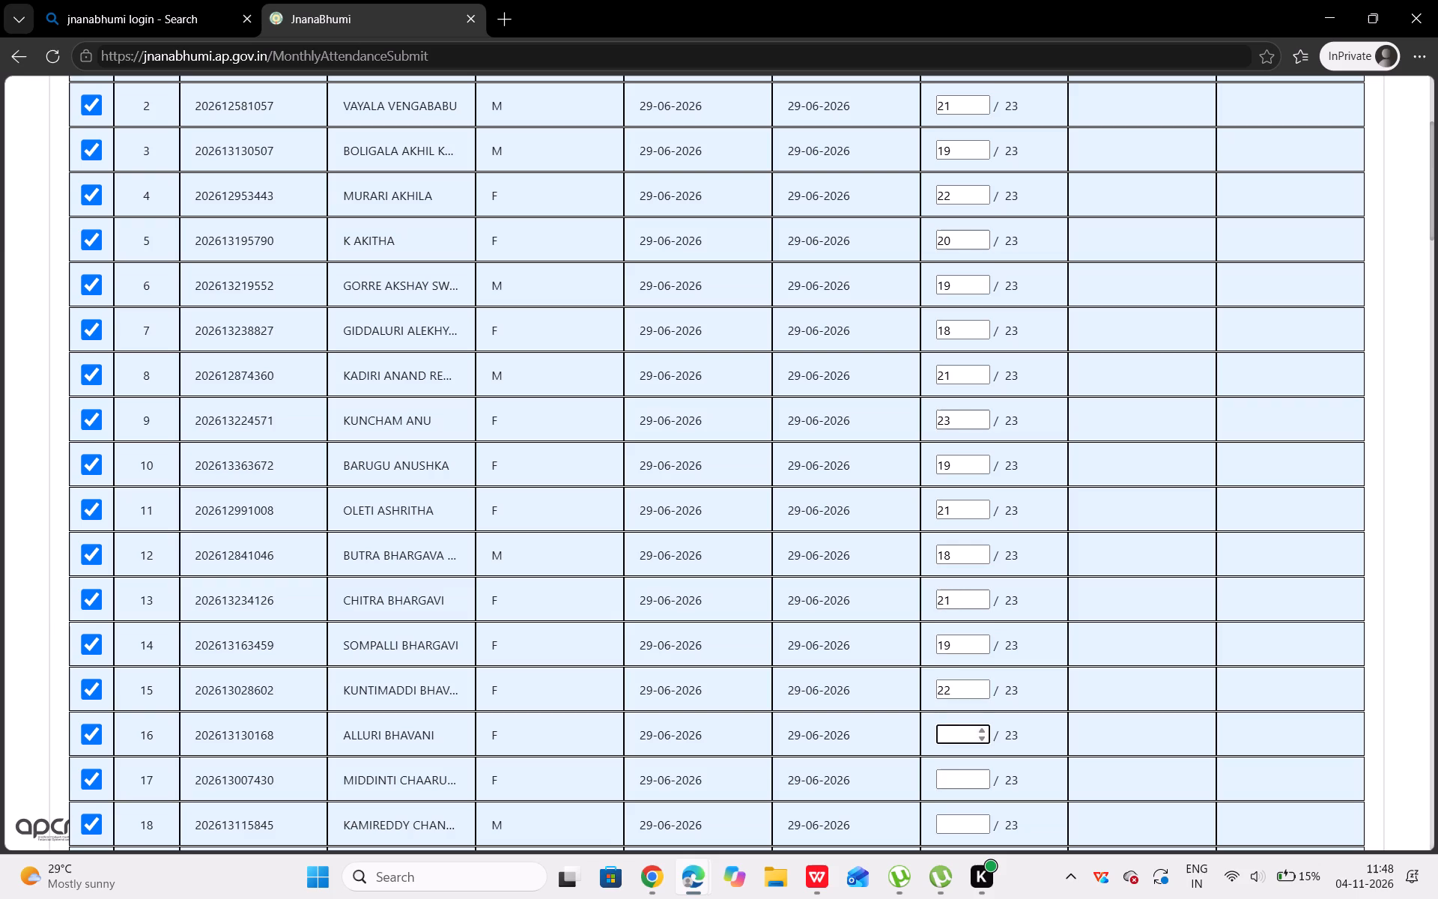
click(940, 772)
text(21)
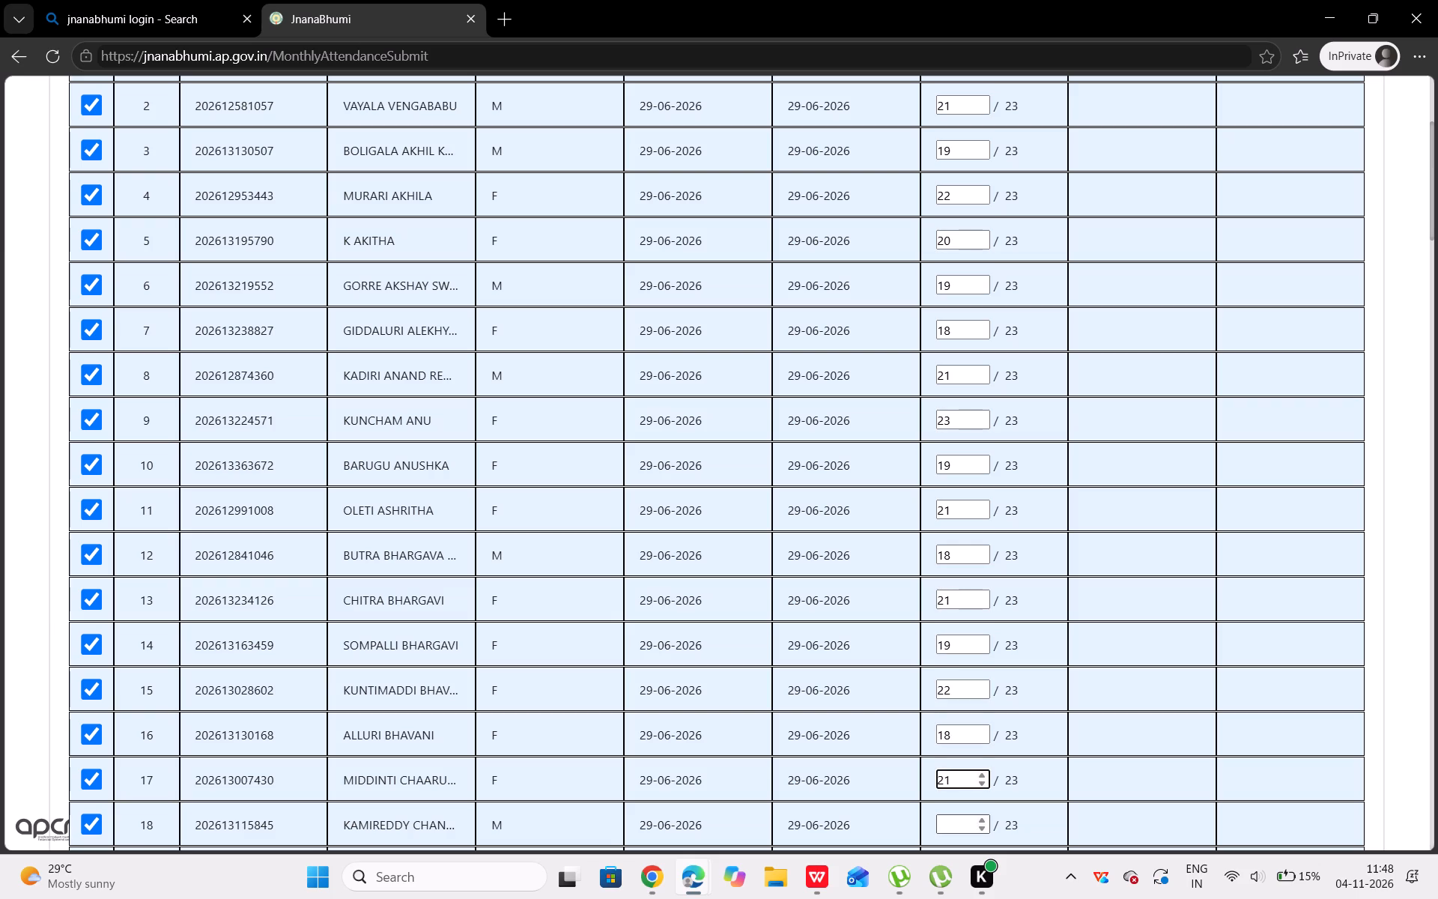
click(944, 829)
text(19)
Enter attendance of 21, 18, 22 and 19 days for the students in rows 19 to 22.
scroll(847, 739, down, 7)
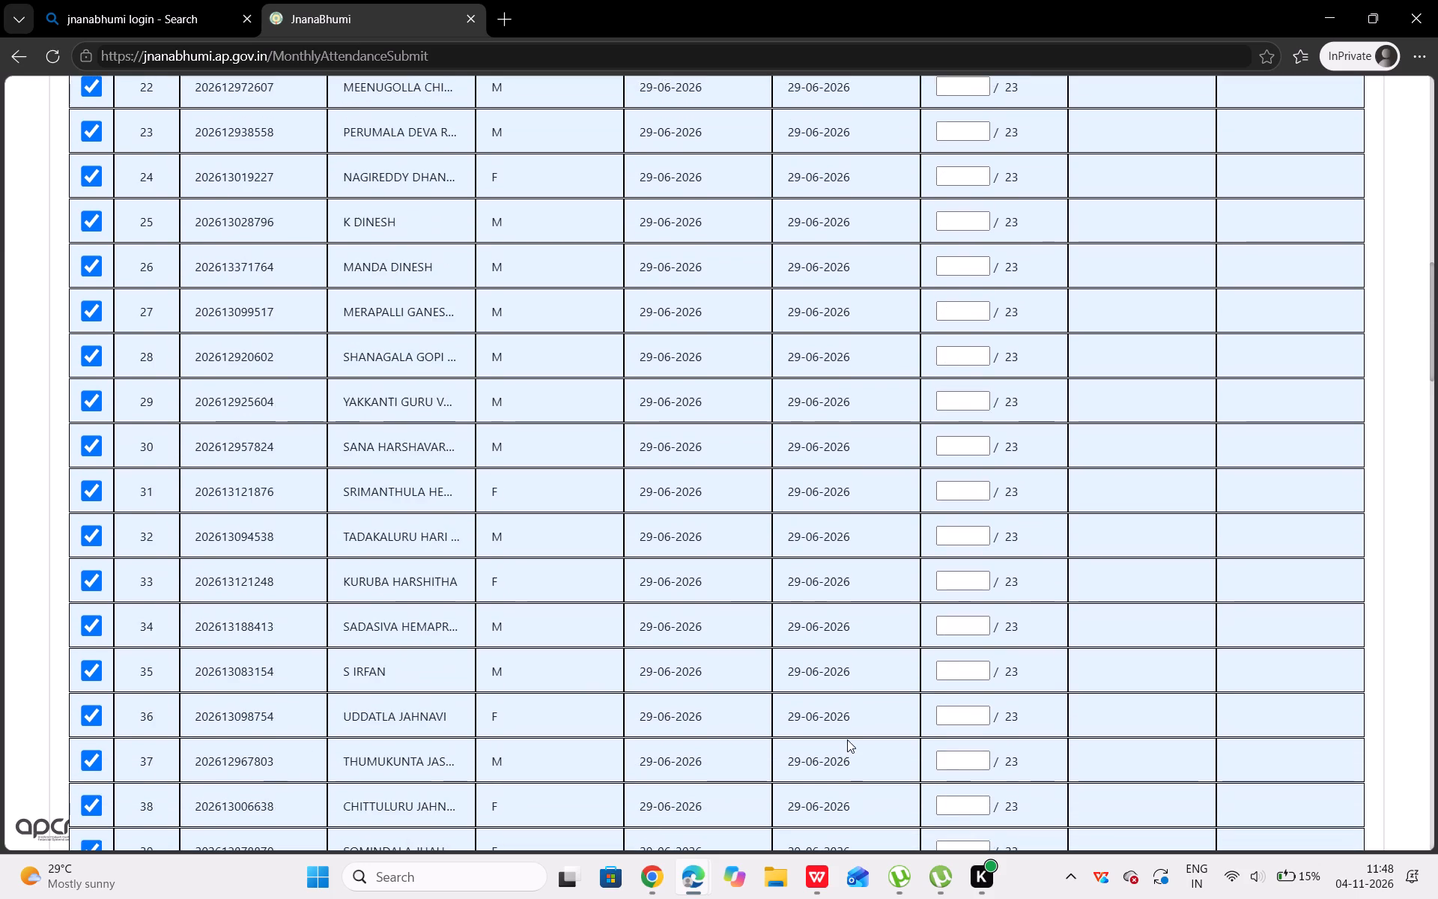
scroll(847, 739, up, 2)
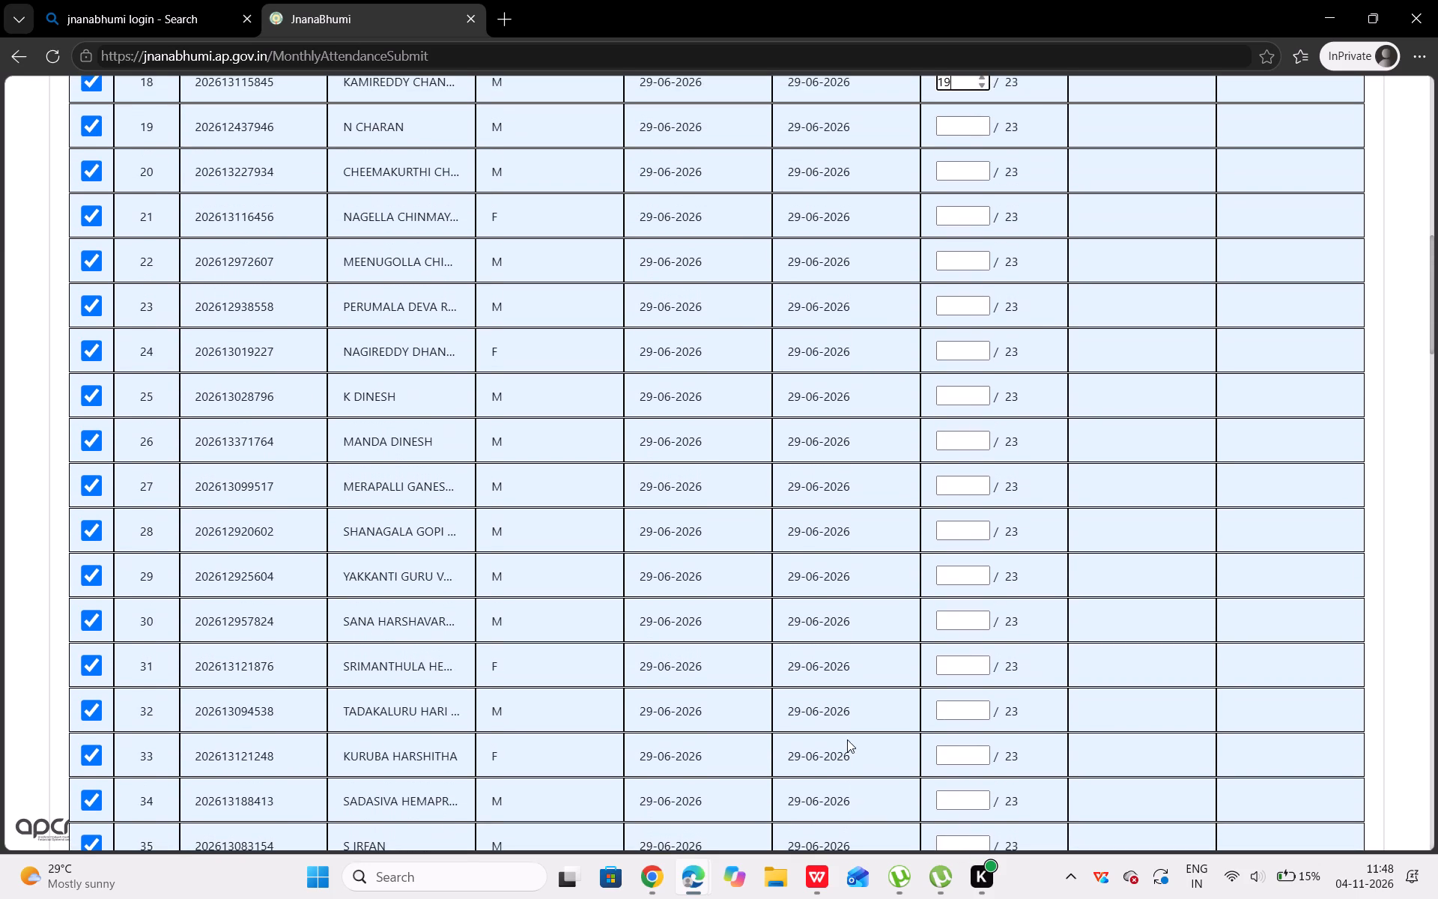
click(948, 126)
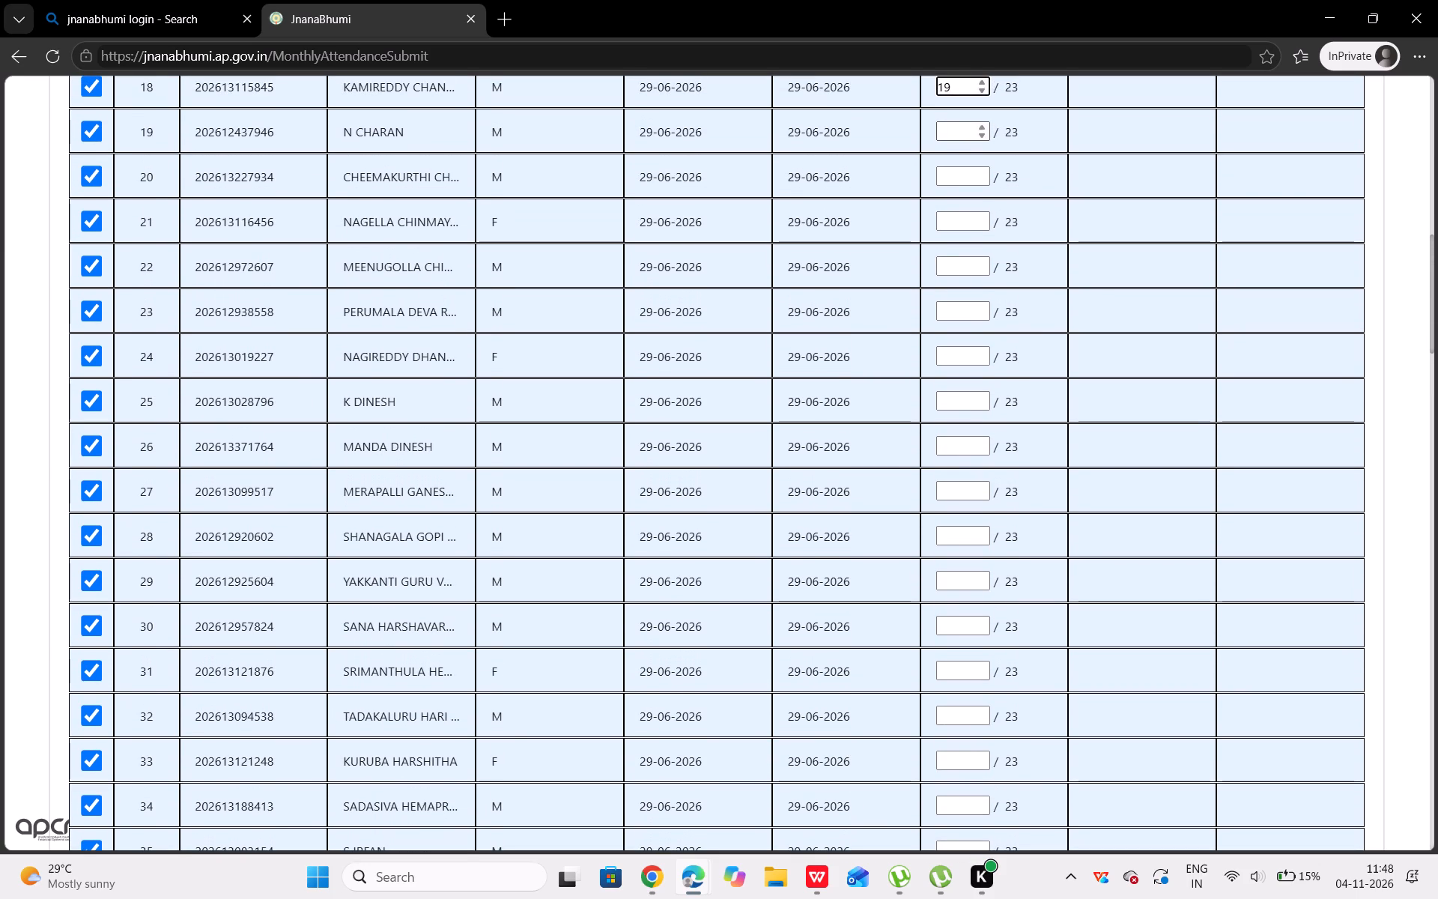
text(21)
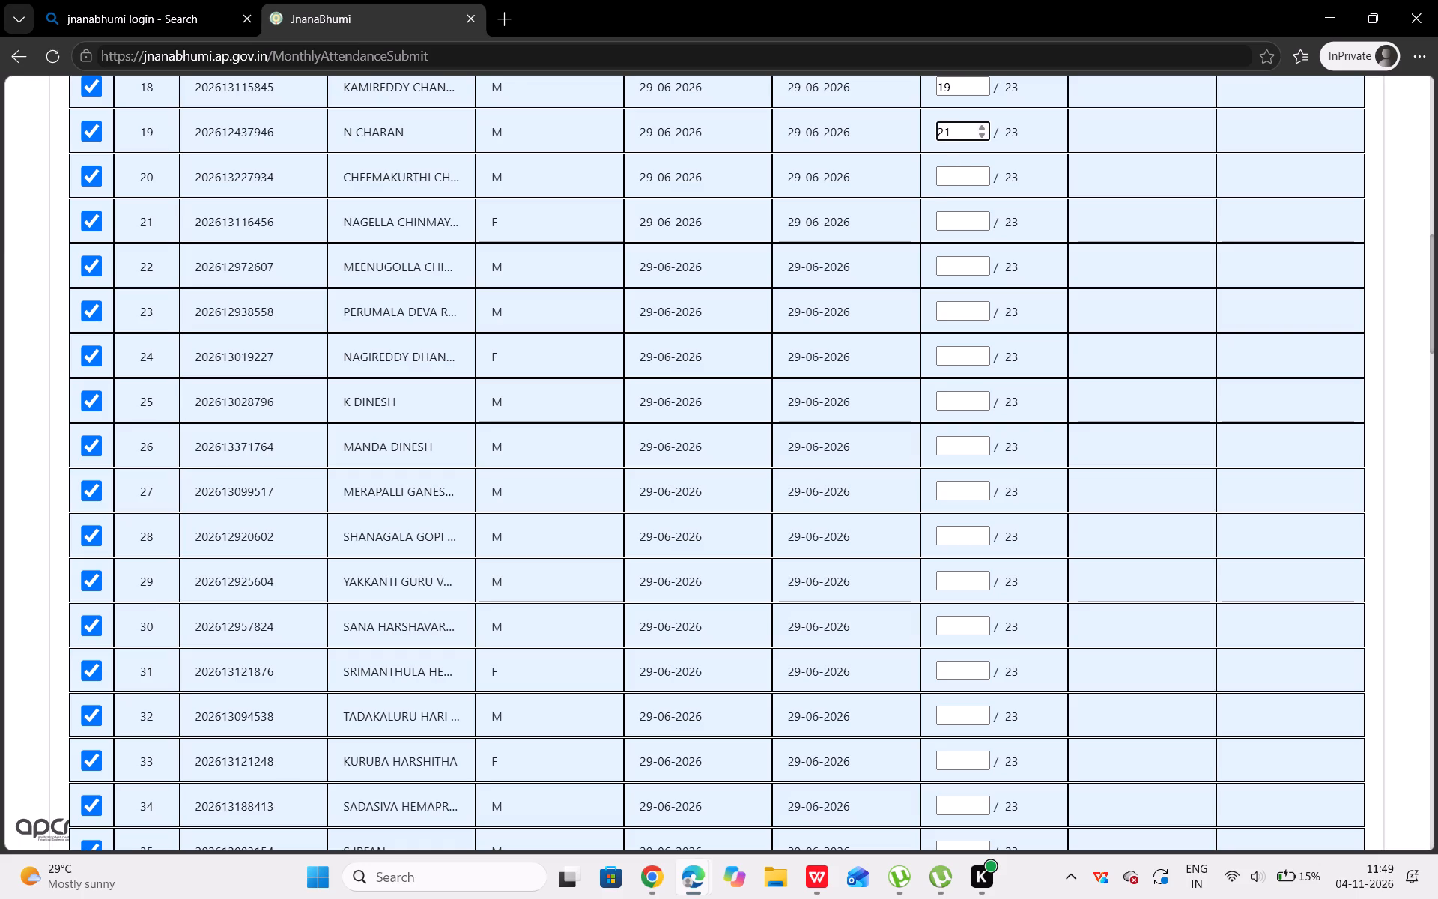
click(948, 176)
text(18)
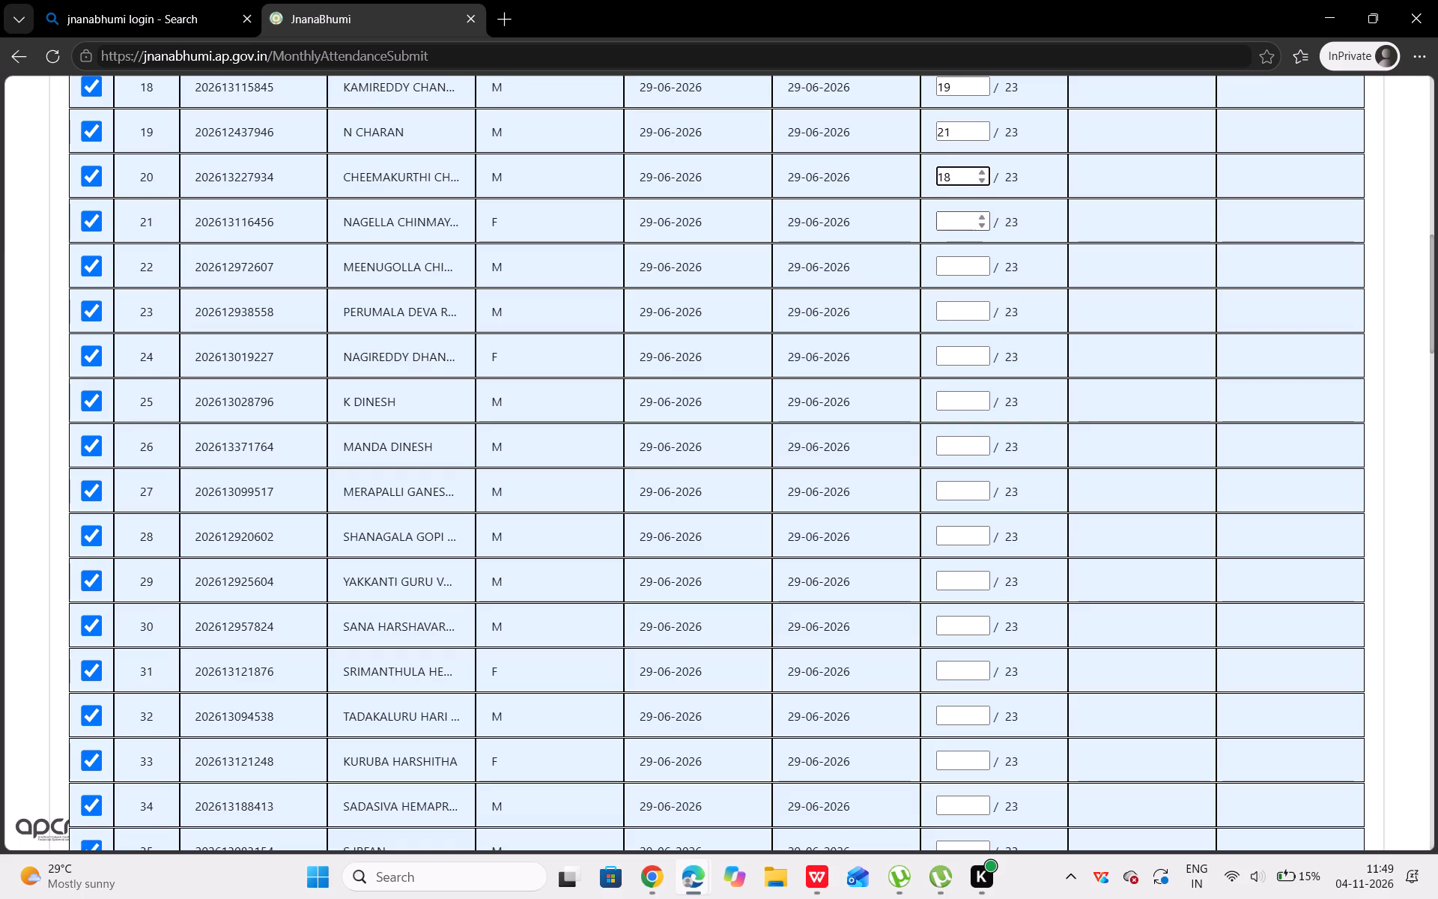
click(943, 214)
key(2)
key(2)
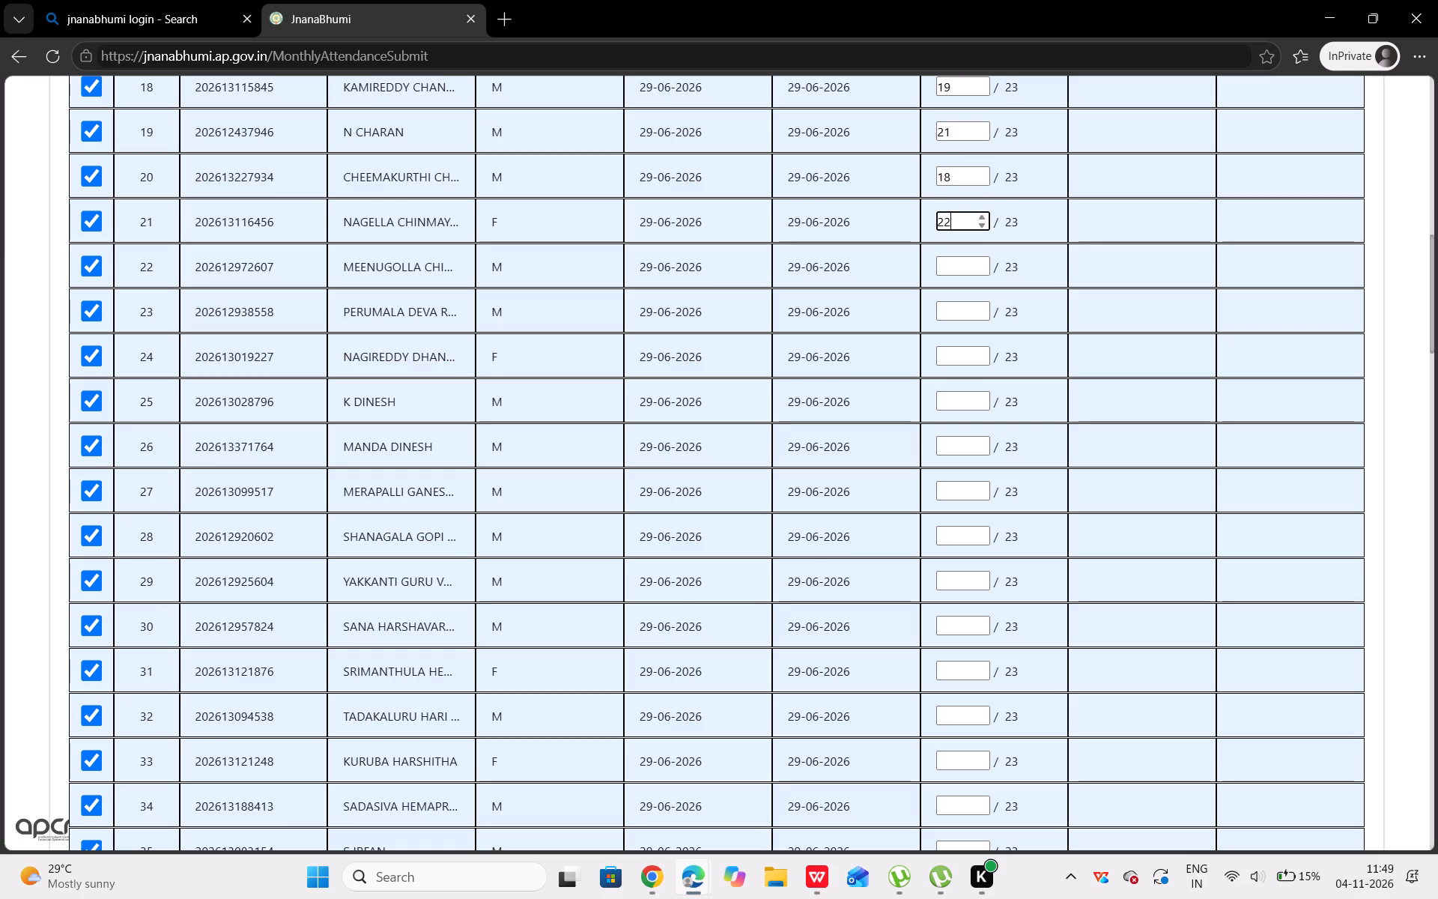
click(952, 267)
text(19)
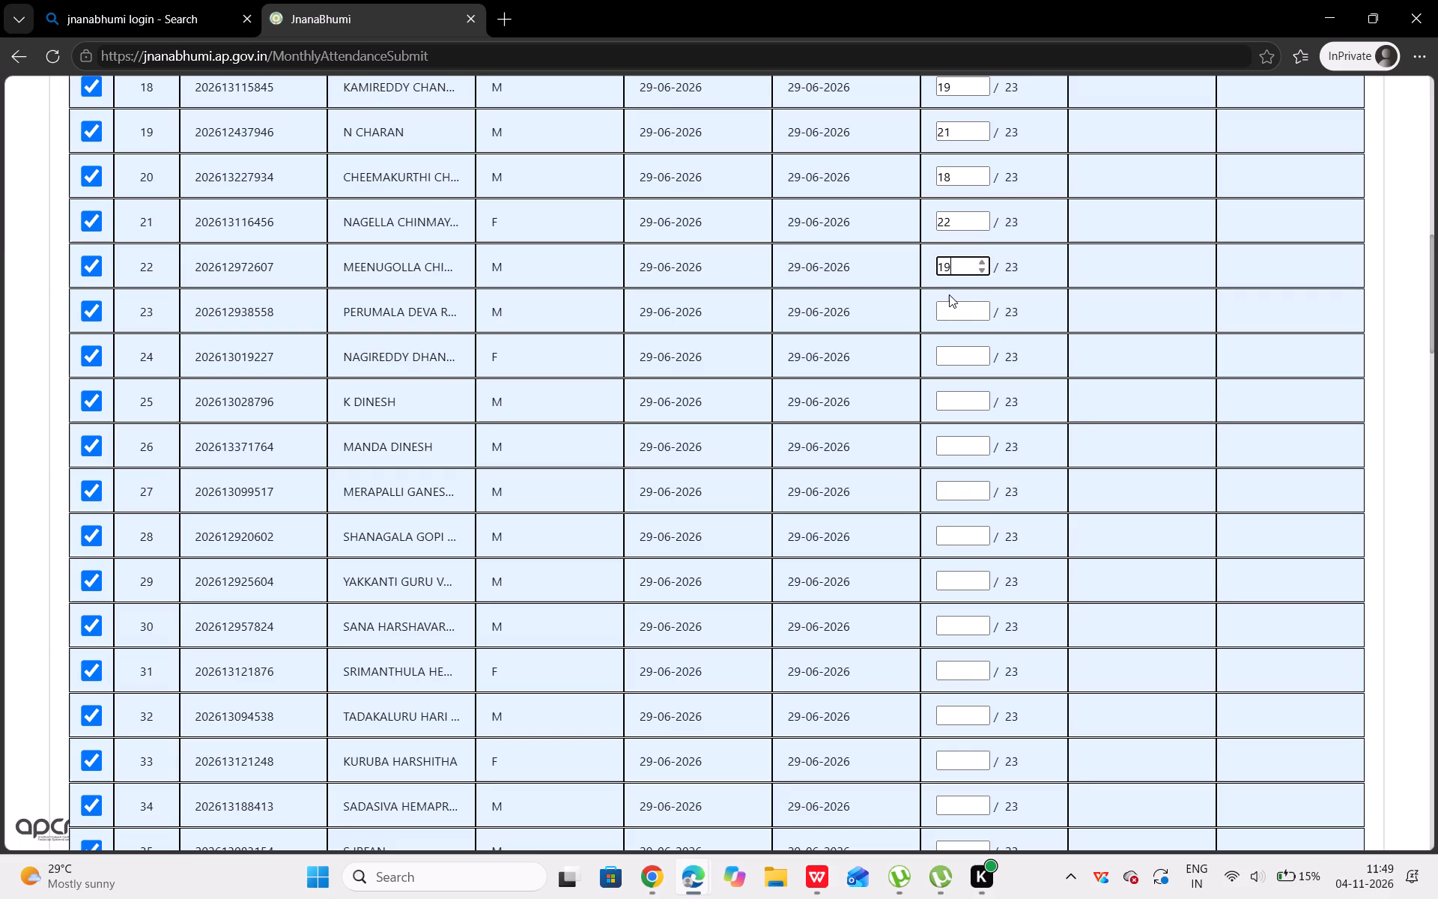
Enter attendance of 20, 18, 20 and 22 days for the students in rows 23 to 26.
click(942, 309)
text(20)
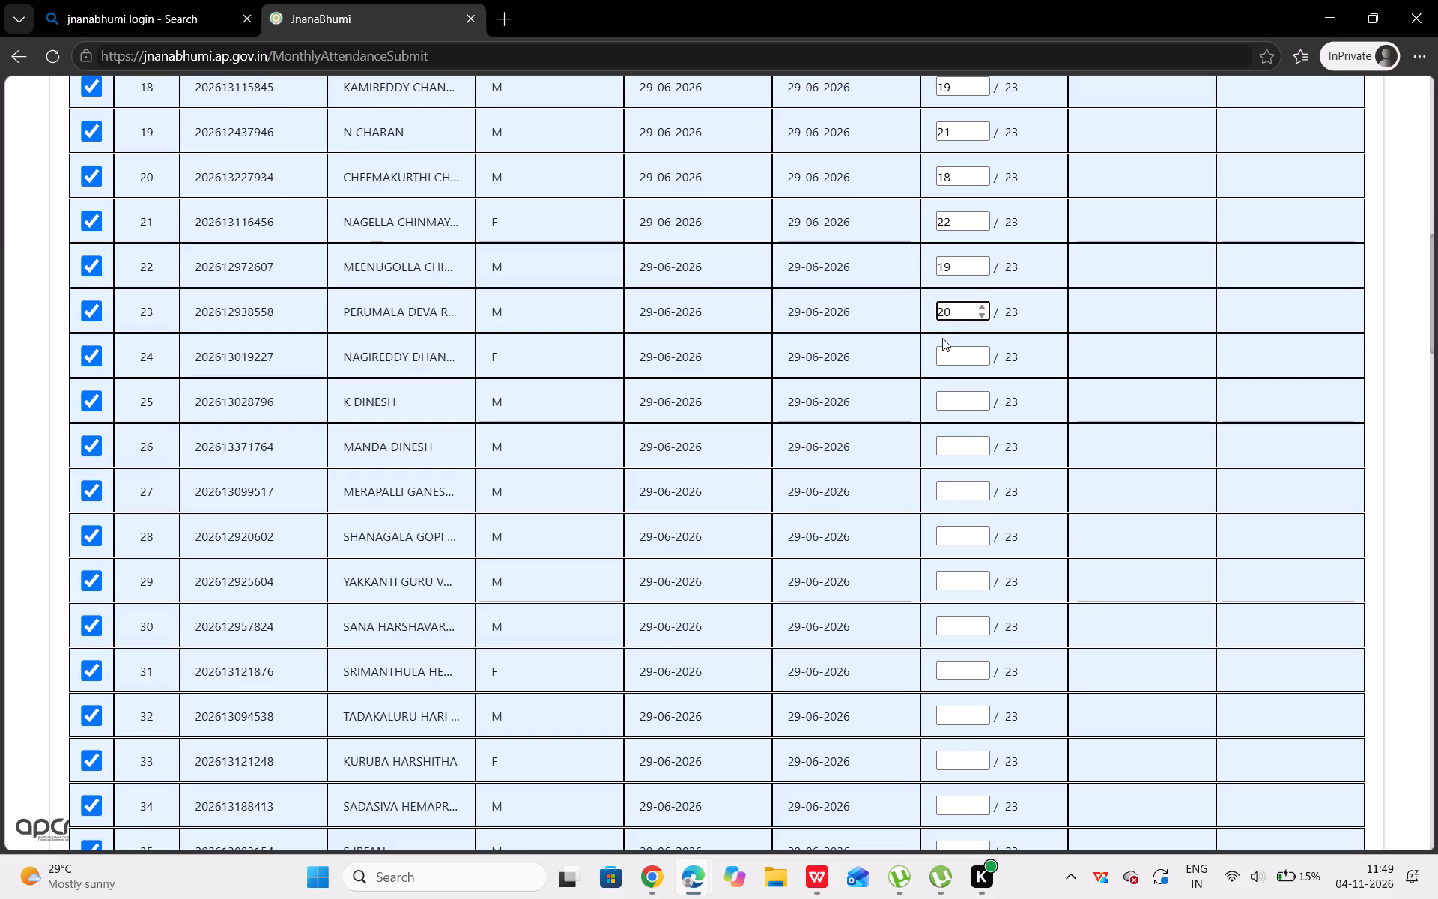
click(953, 360)
text(18)
click(952, 393)
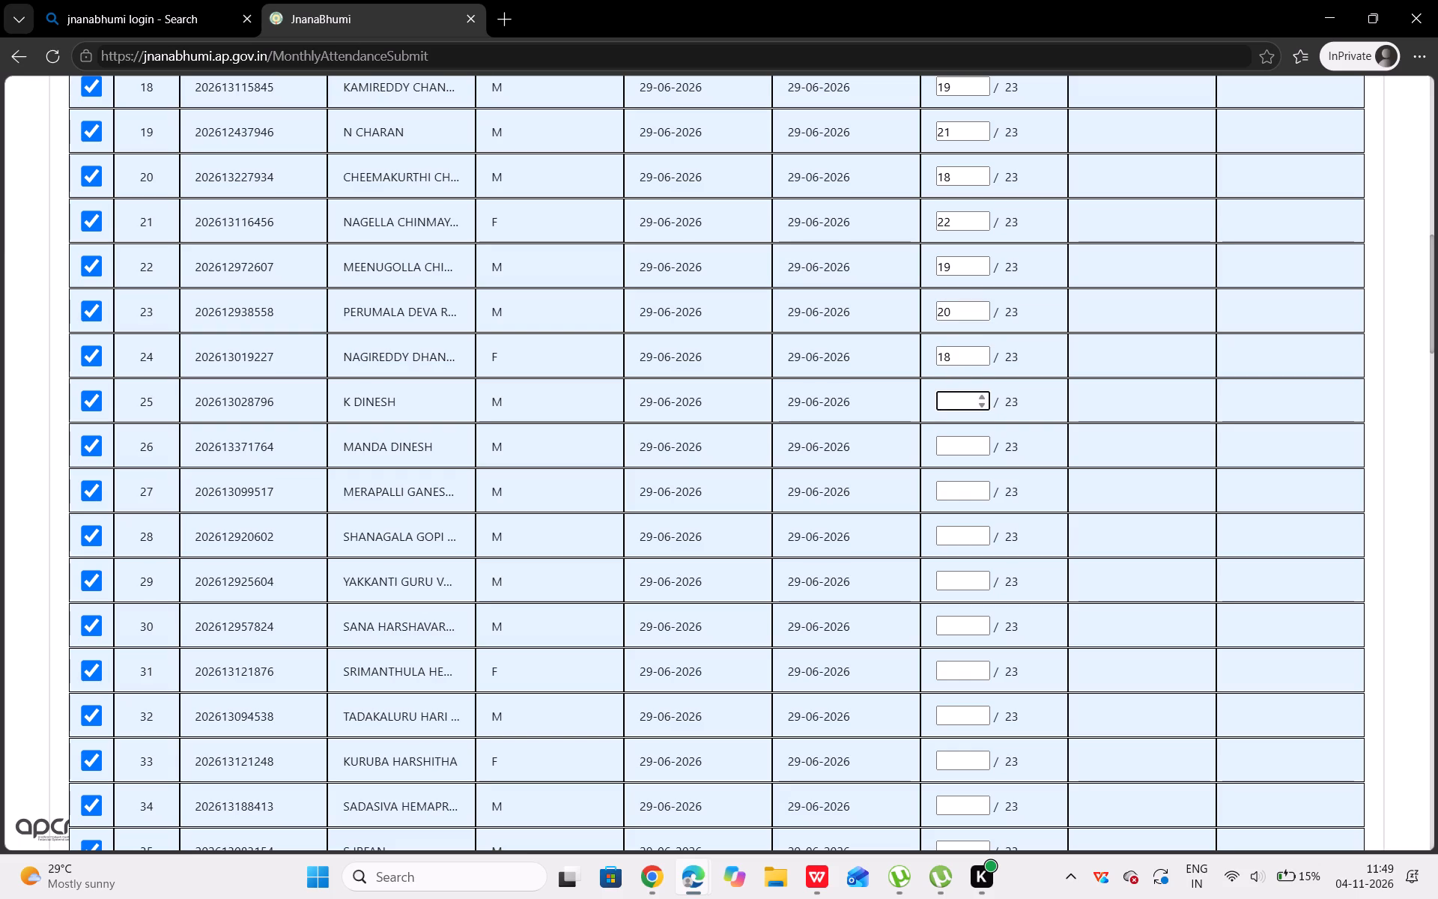
text(19)
key(BackSpace)
key(BackSpace)
text(20)
click(947, 438)
text(22)
Enter attendance of 19, 21, 18 and 21 days for the students in rows 27 to 30.
click(947, 487)
text(19)
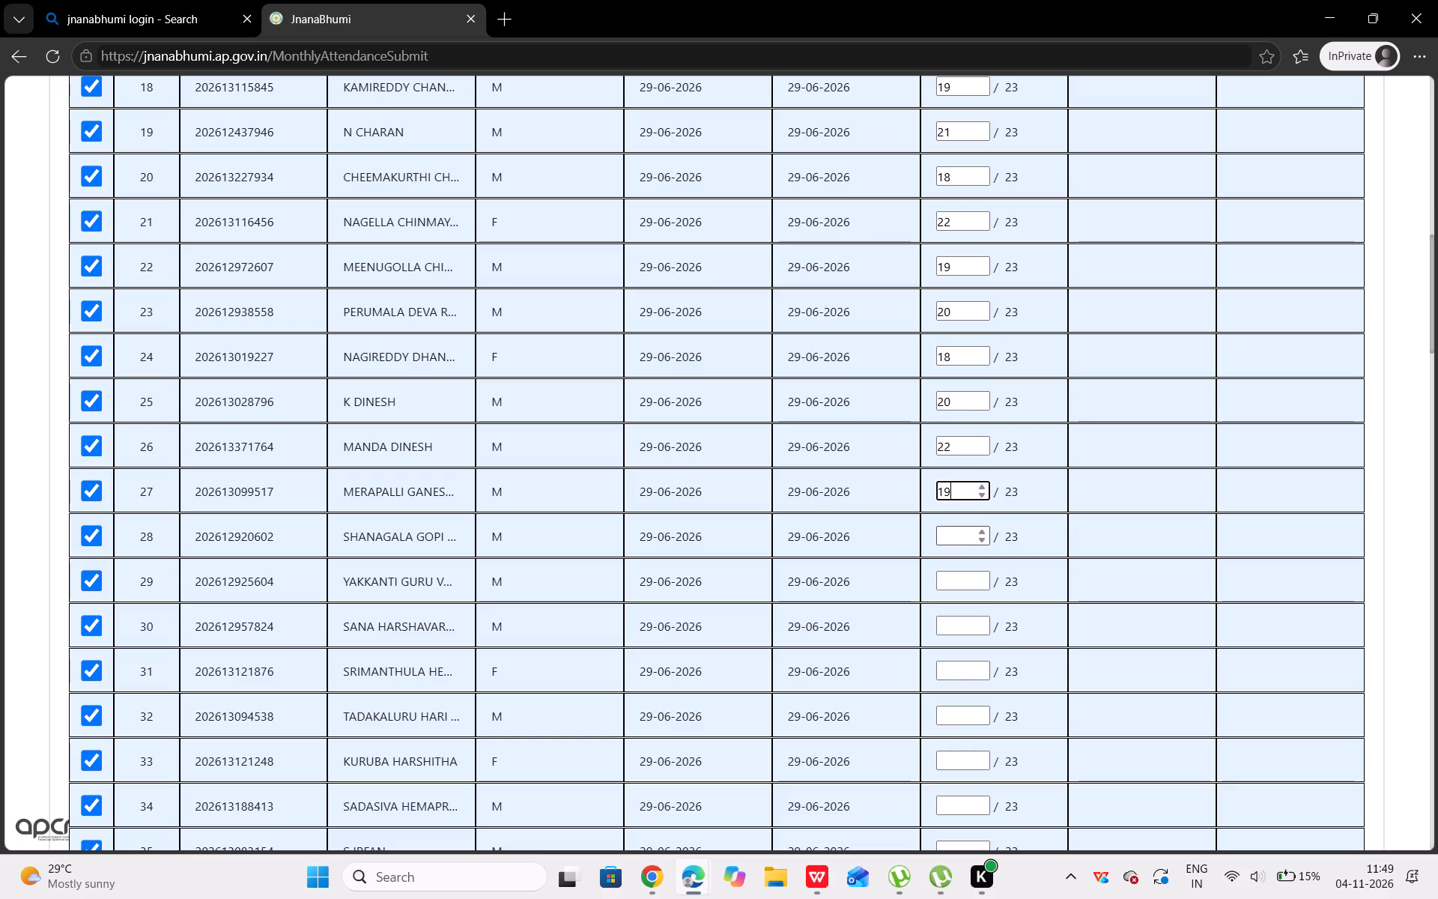
click(944, 542)
text(21)
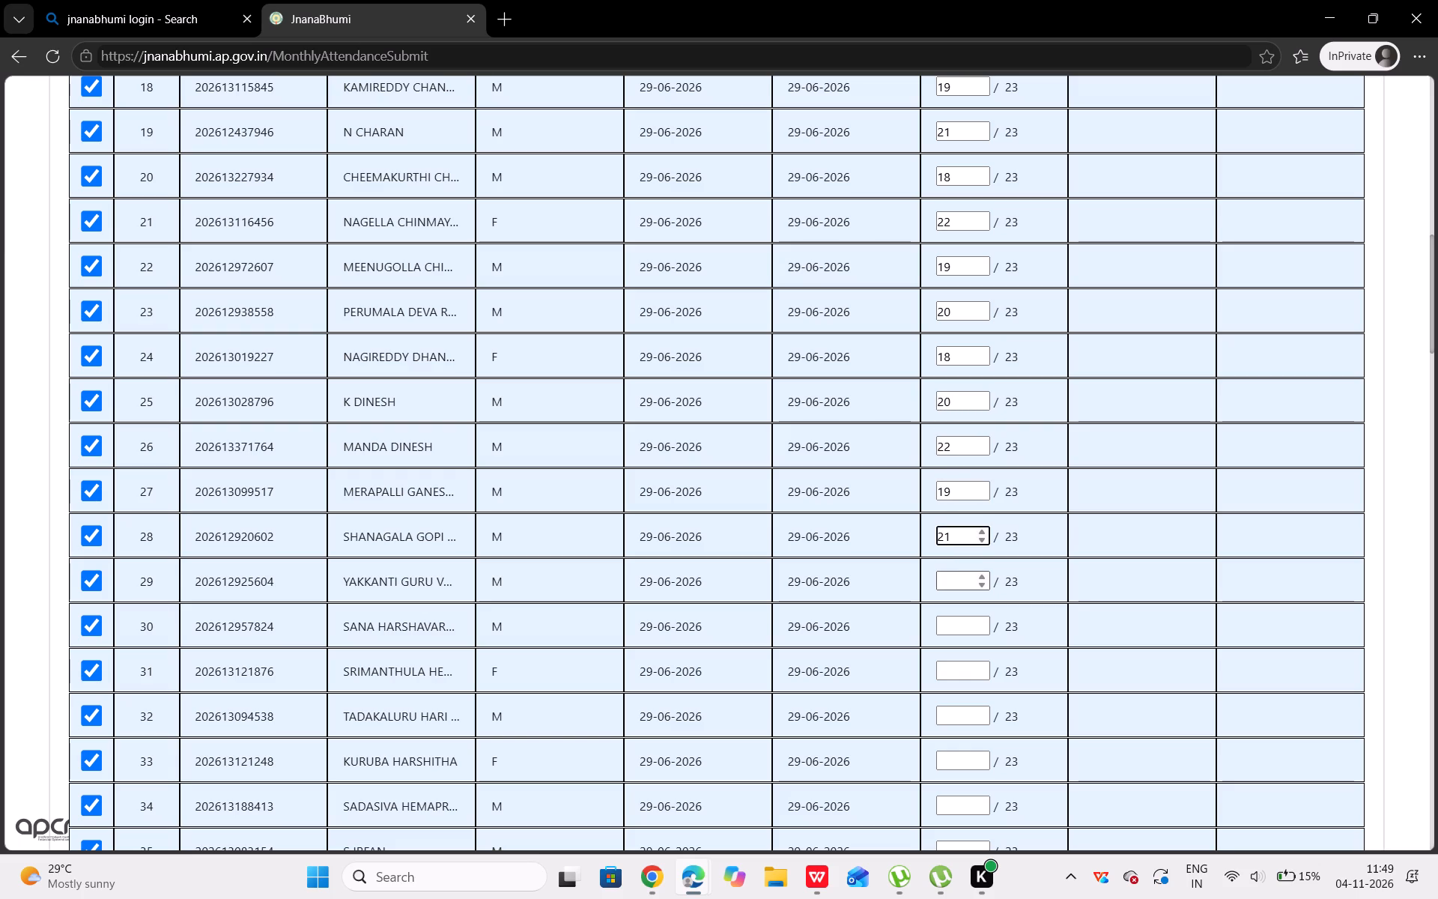
click(955, 584)
text(18)
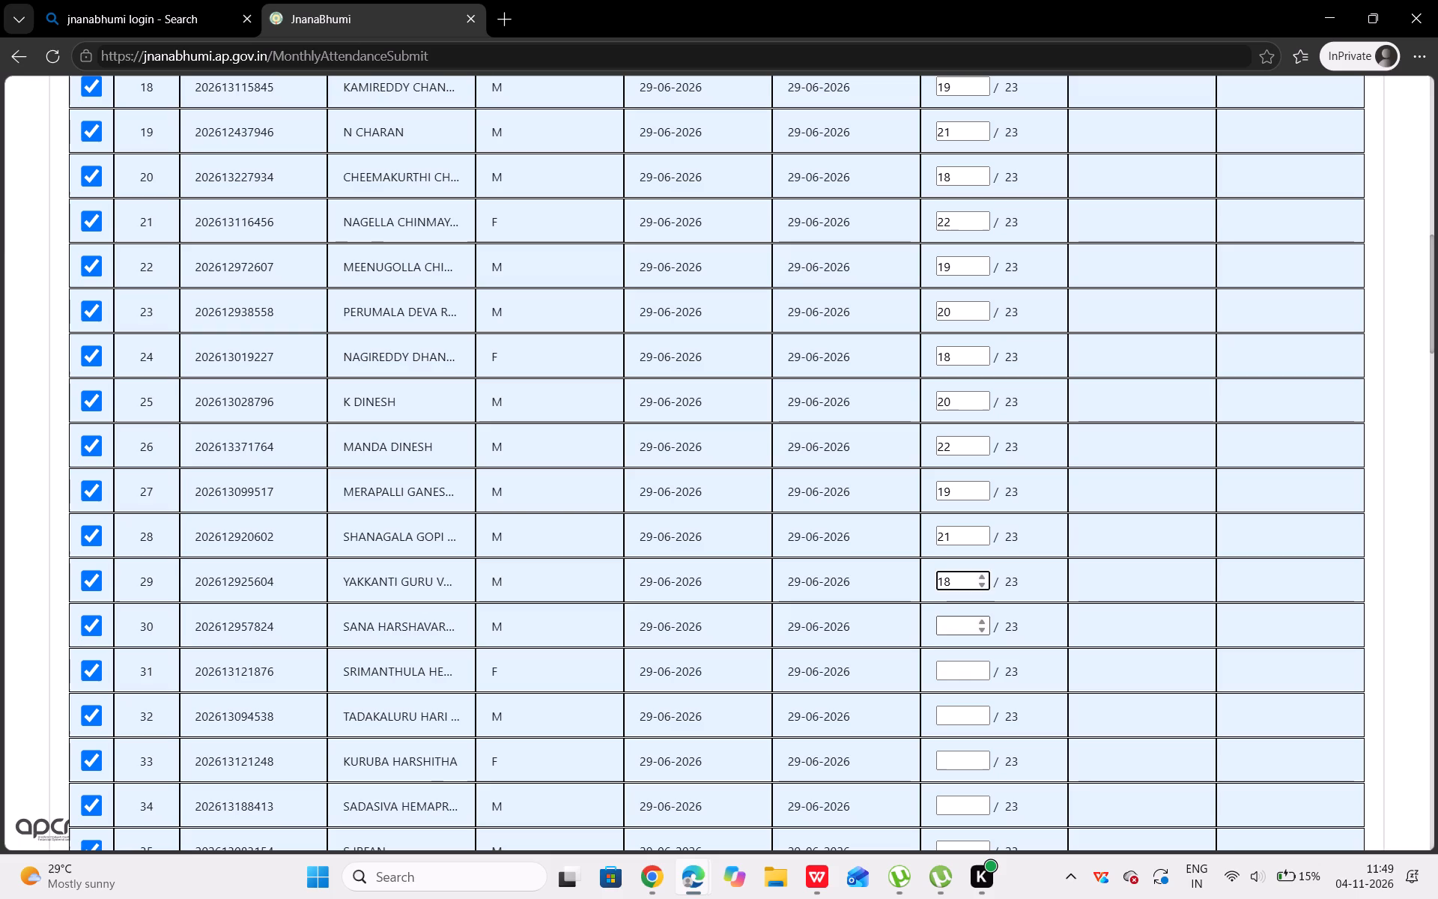
click(959, 627)
text(19)
key(BackSpace)
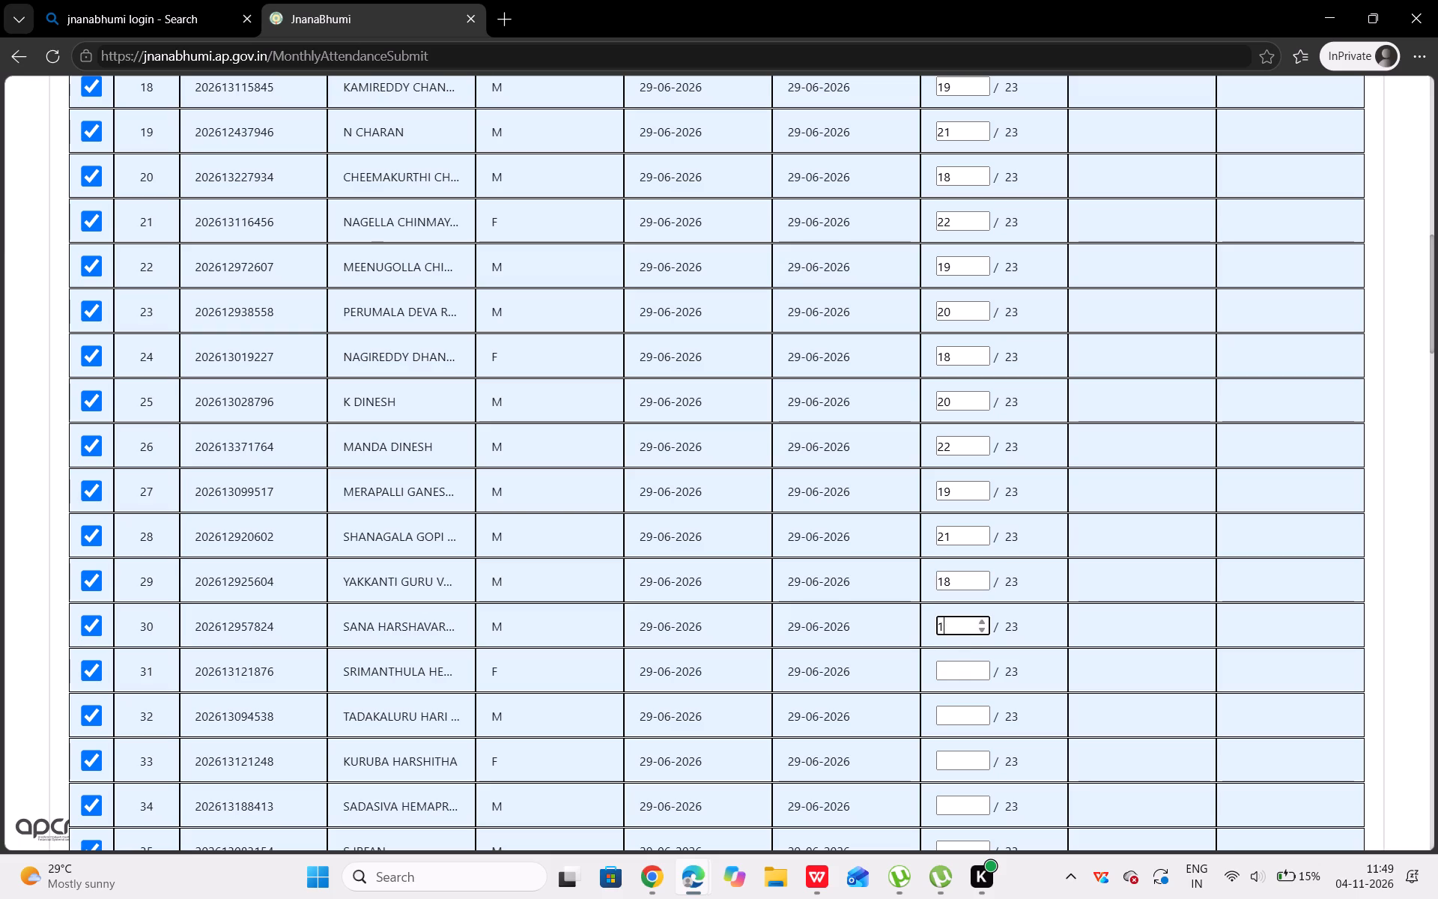
key(BackSpace)
text(21)
Enter attendance of 19, 22, 18 and 21 days for the students in rows 31 to 34.
click(962, 662)
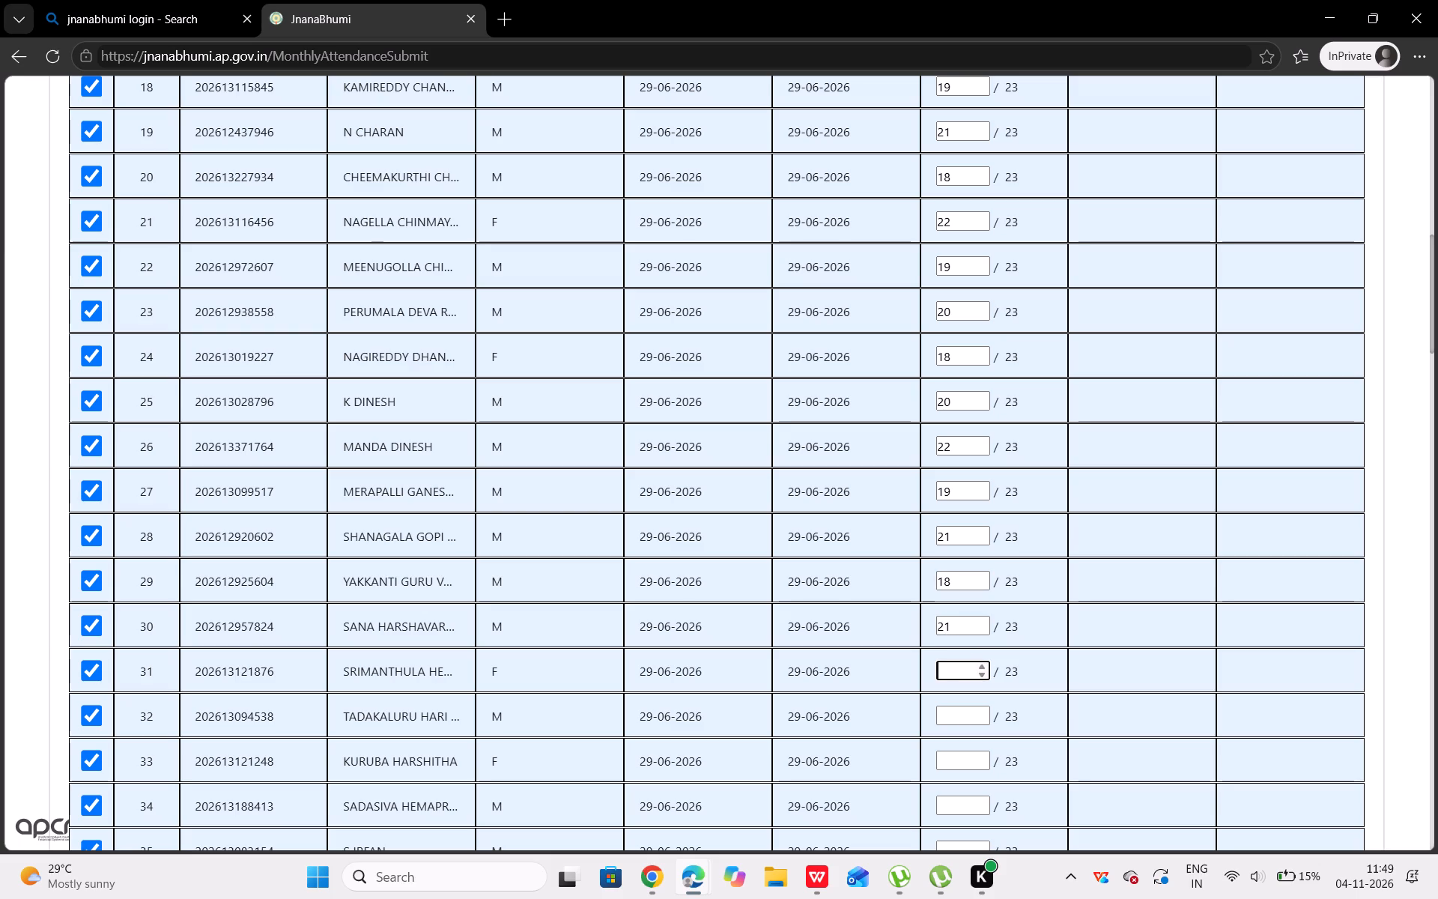
text(19)
click(957, 709)
key(2)
key(2)
click(945, 752)
text(18)
scroll(766, 745, down, 3)
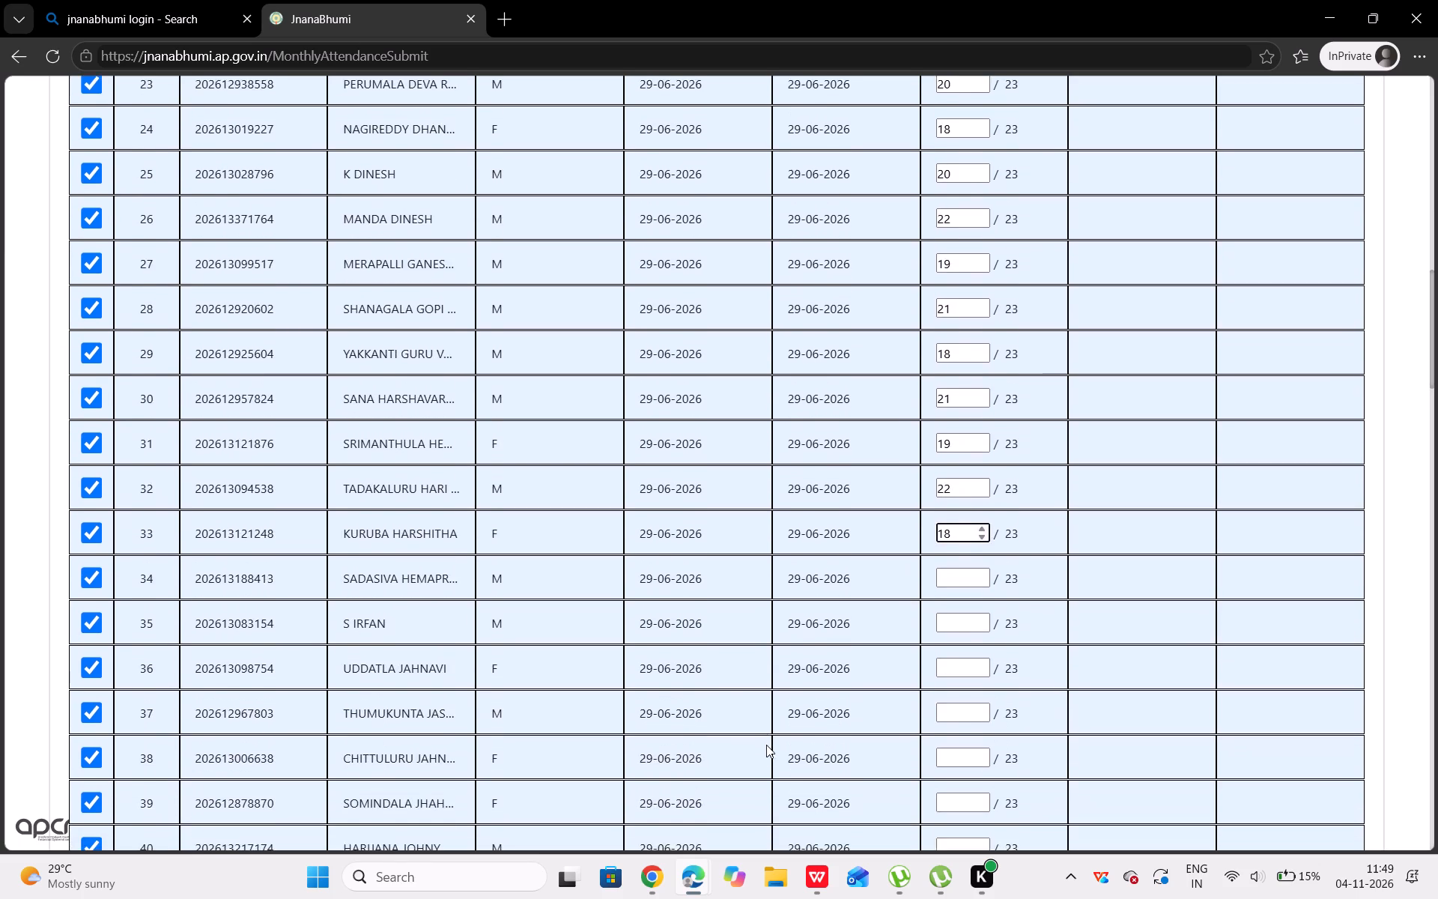
scroll(766, 745, down, 4)
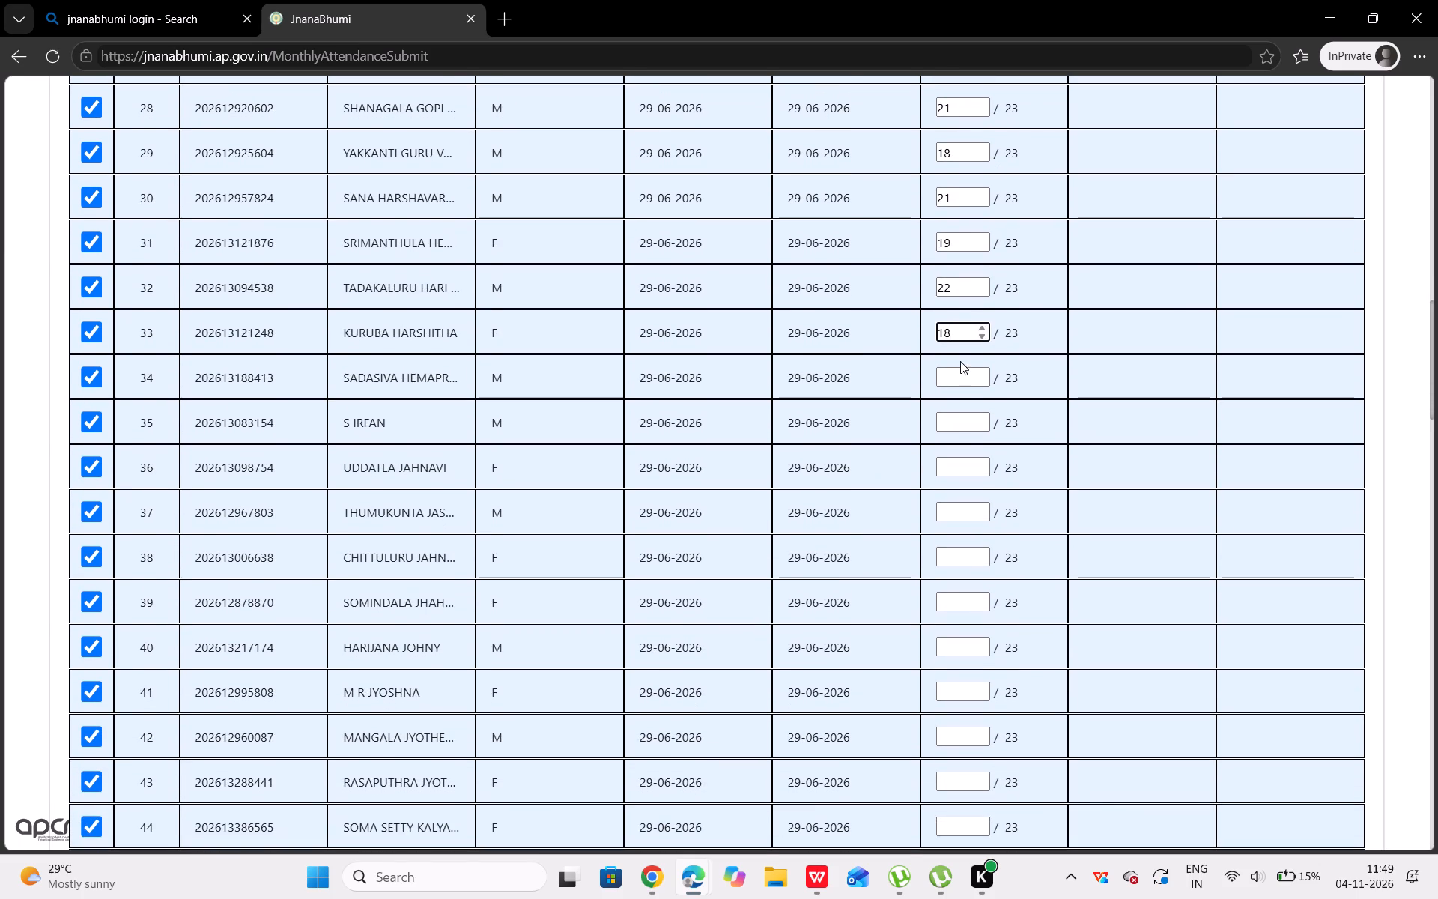
click(950, 371)
text(21)
Enter attendance of 19, 22, 18 and 21 days for the students in rows 35 to 38.
click(952, 422)
text(19)
click(950, 473)
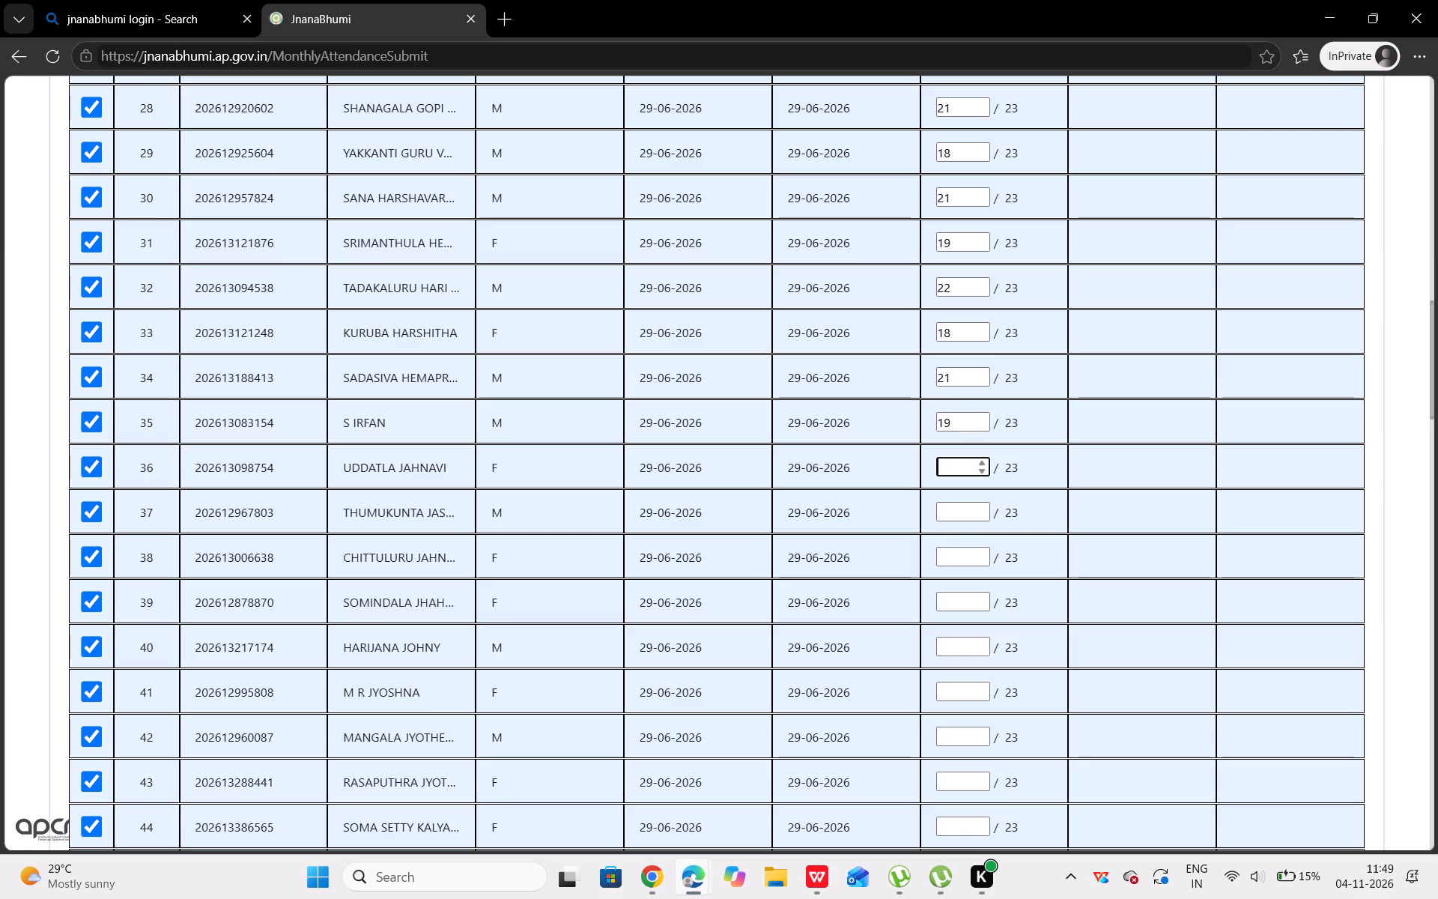
text(22)
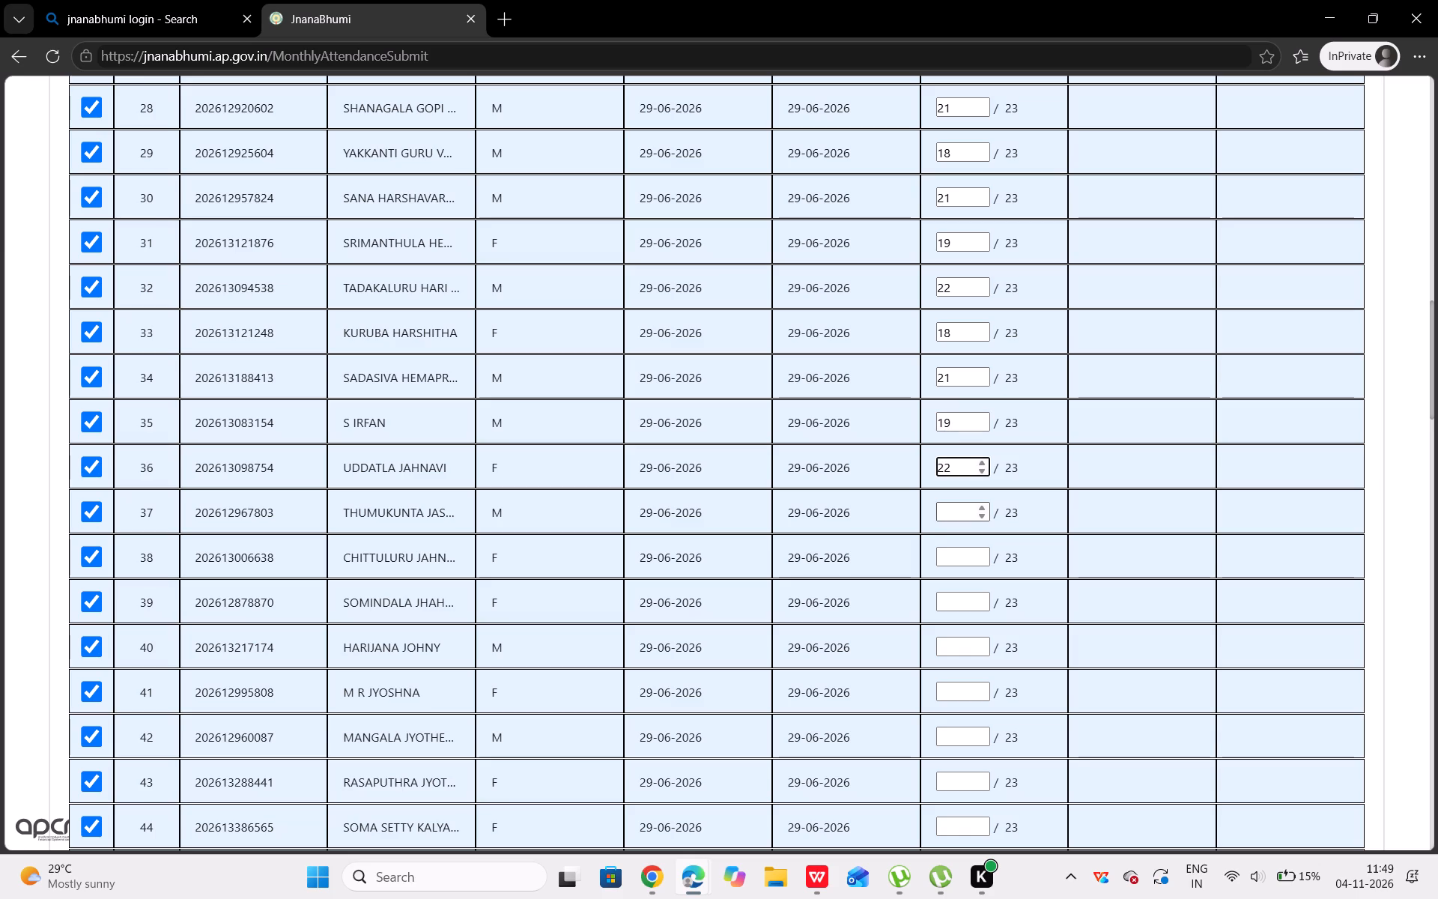
click(950, 513)
text(18)
click(950, 559)
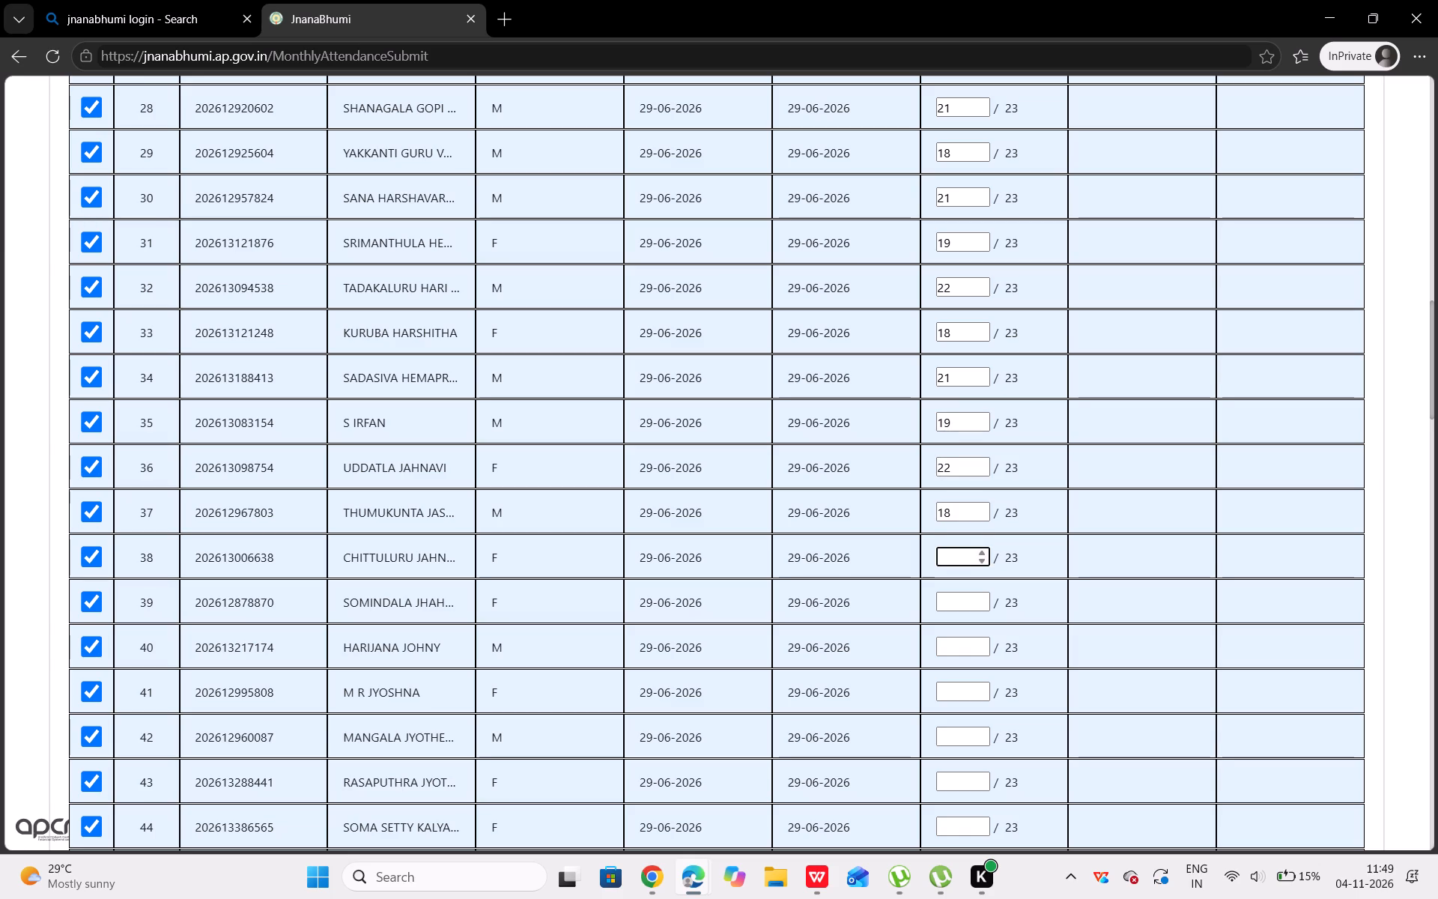
text(21)
Enter attendance of 19, 18, 21 and 19 days for the students in rows 39 to 42.
click(949, 605)
text(19)
click(951, 644)
text(18)
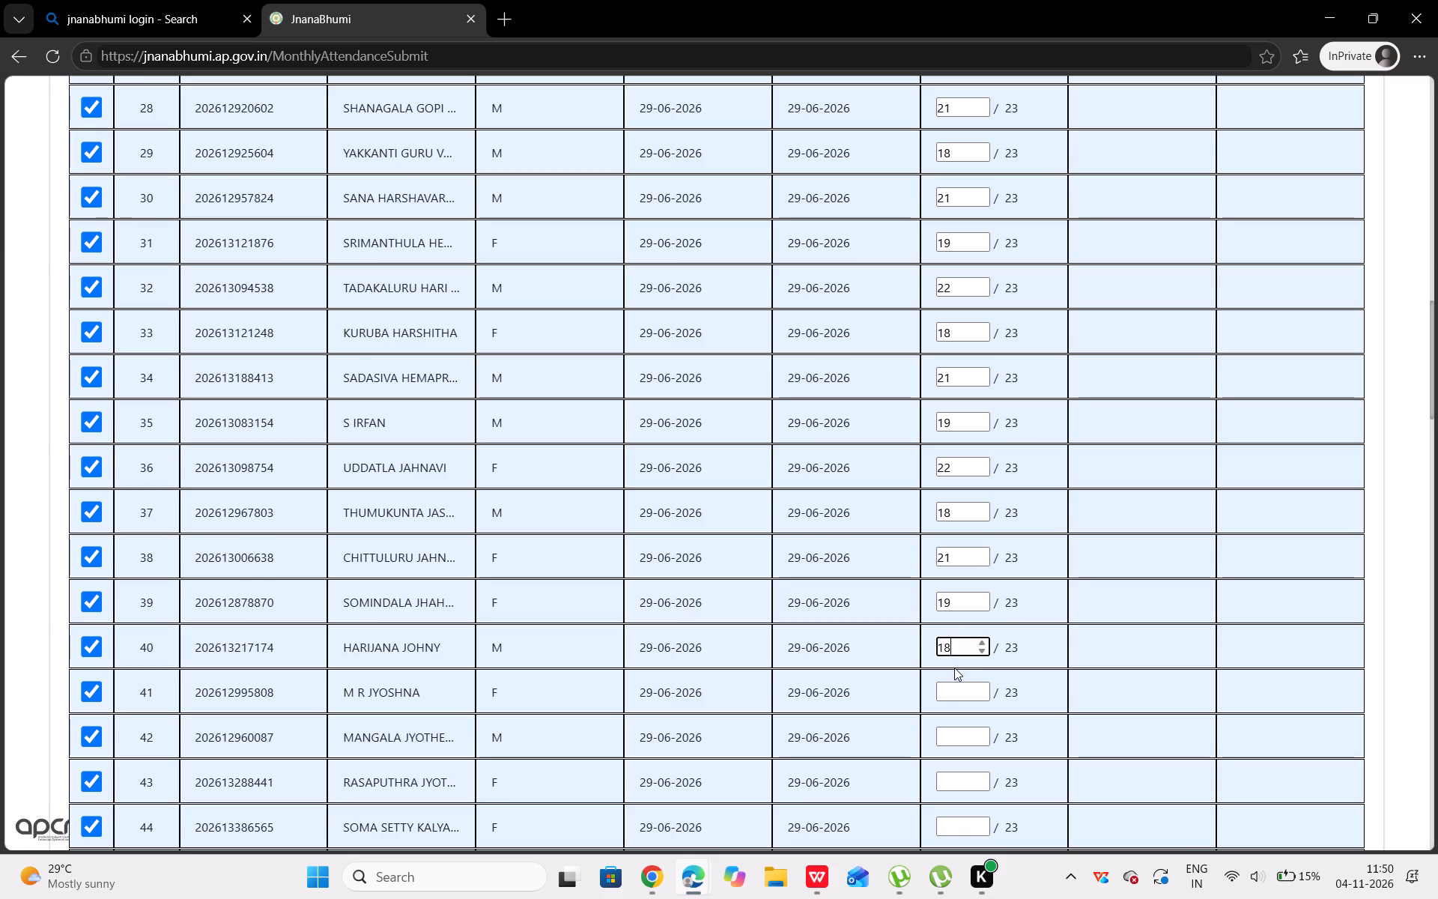
click(956, 689)
text(21)
click(956, 733)
text(19)
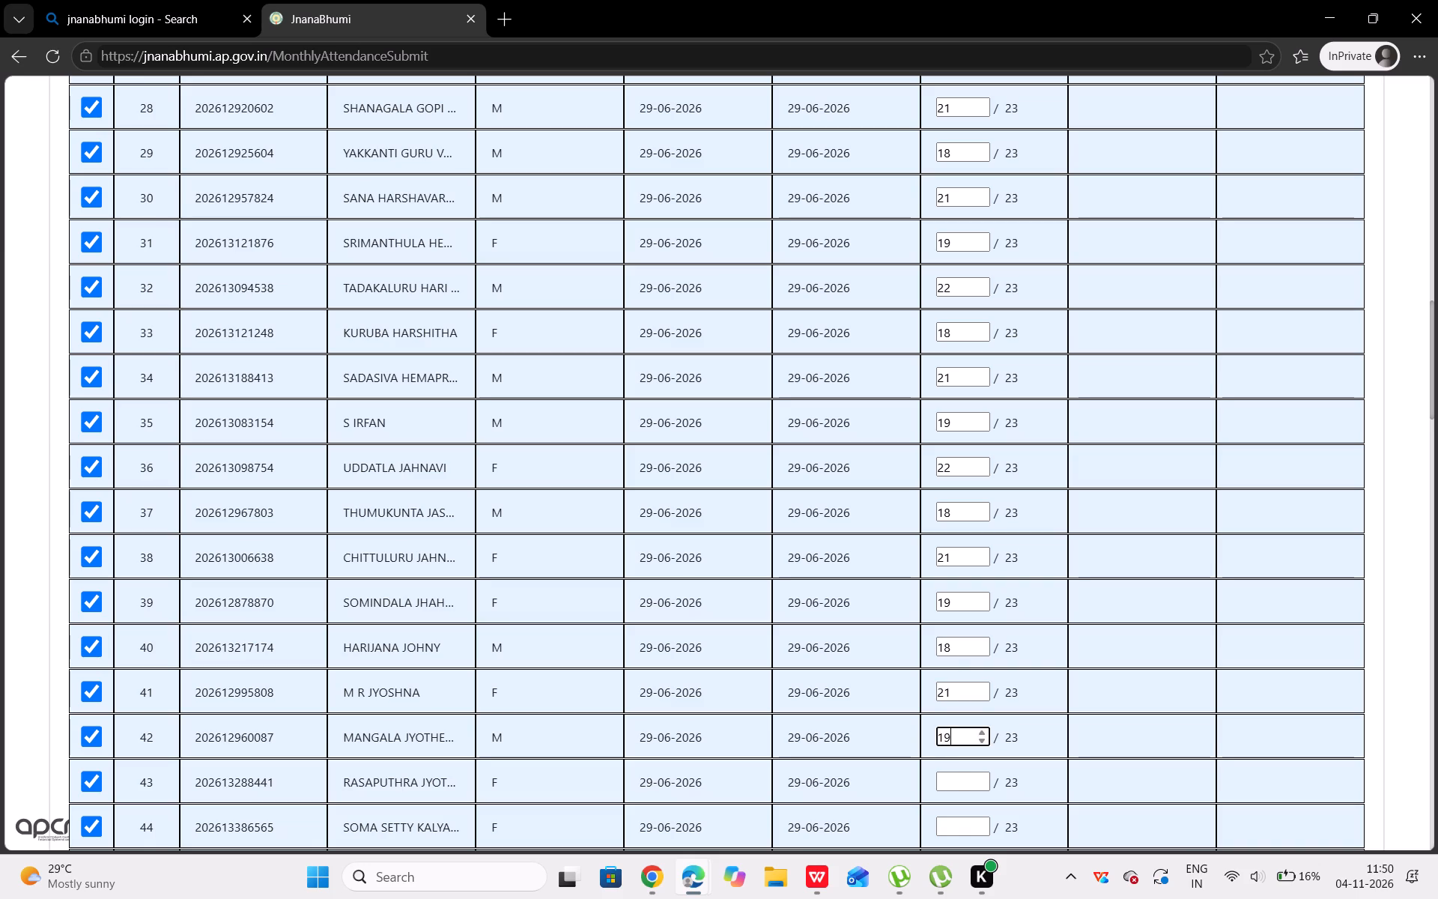
Enter attendance of 22, 19, 21 and 20 days for the students in rows 43 to 46.
click(953, 775)
text(22)
click(958, 824)
text(19)
scroll(729, 739, down, 3)
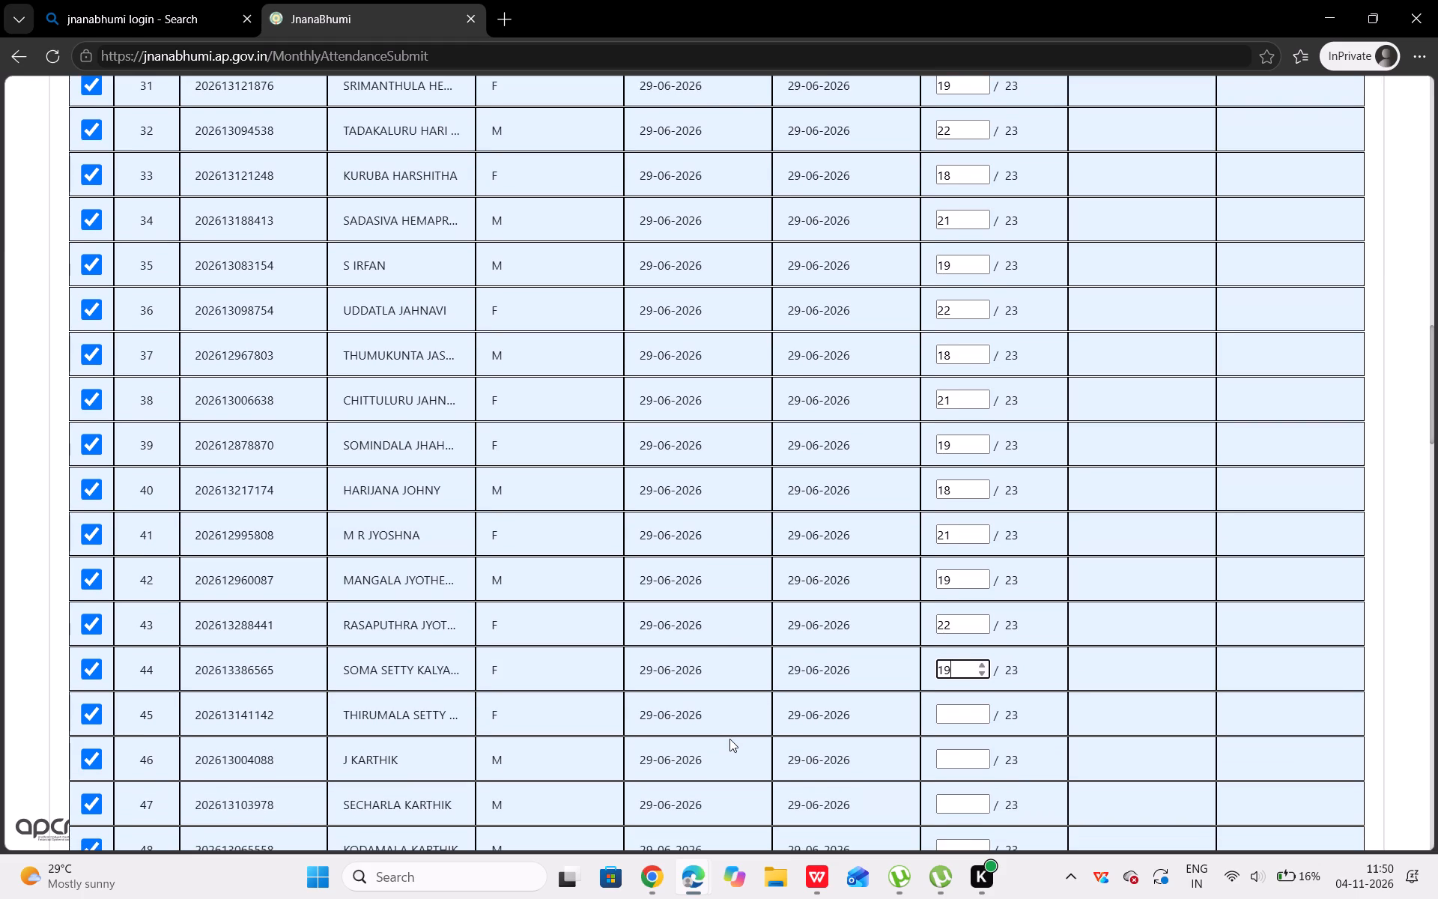
scroll(729, 739, down, 2)
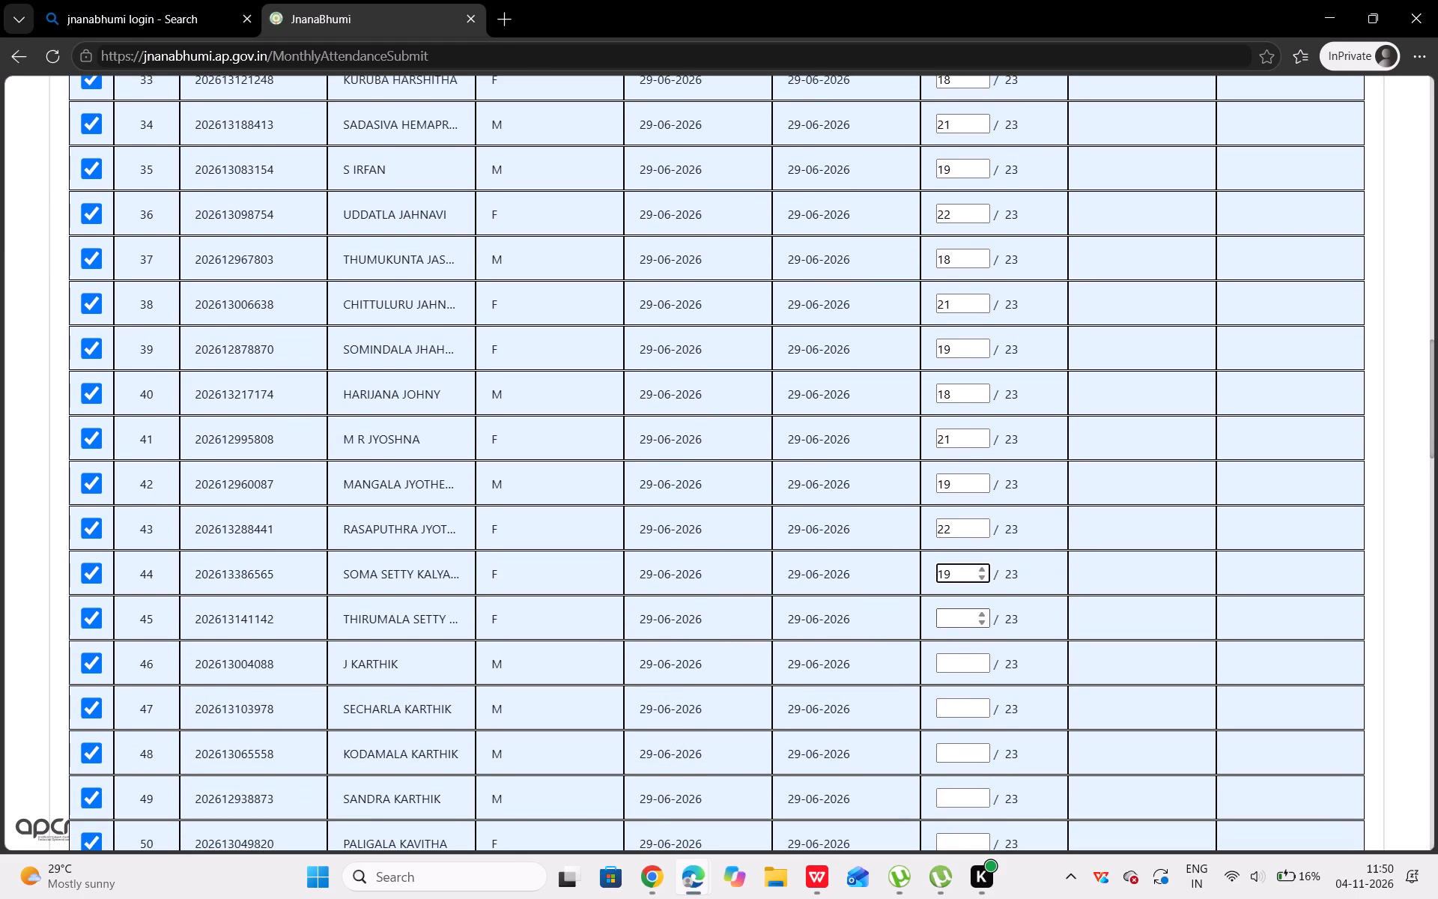
click(954, 624)
text(21)
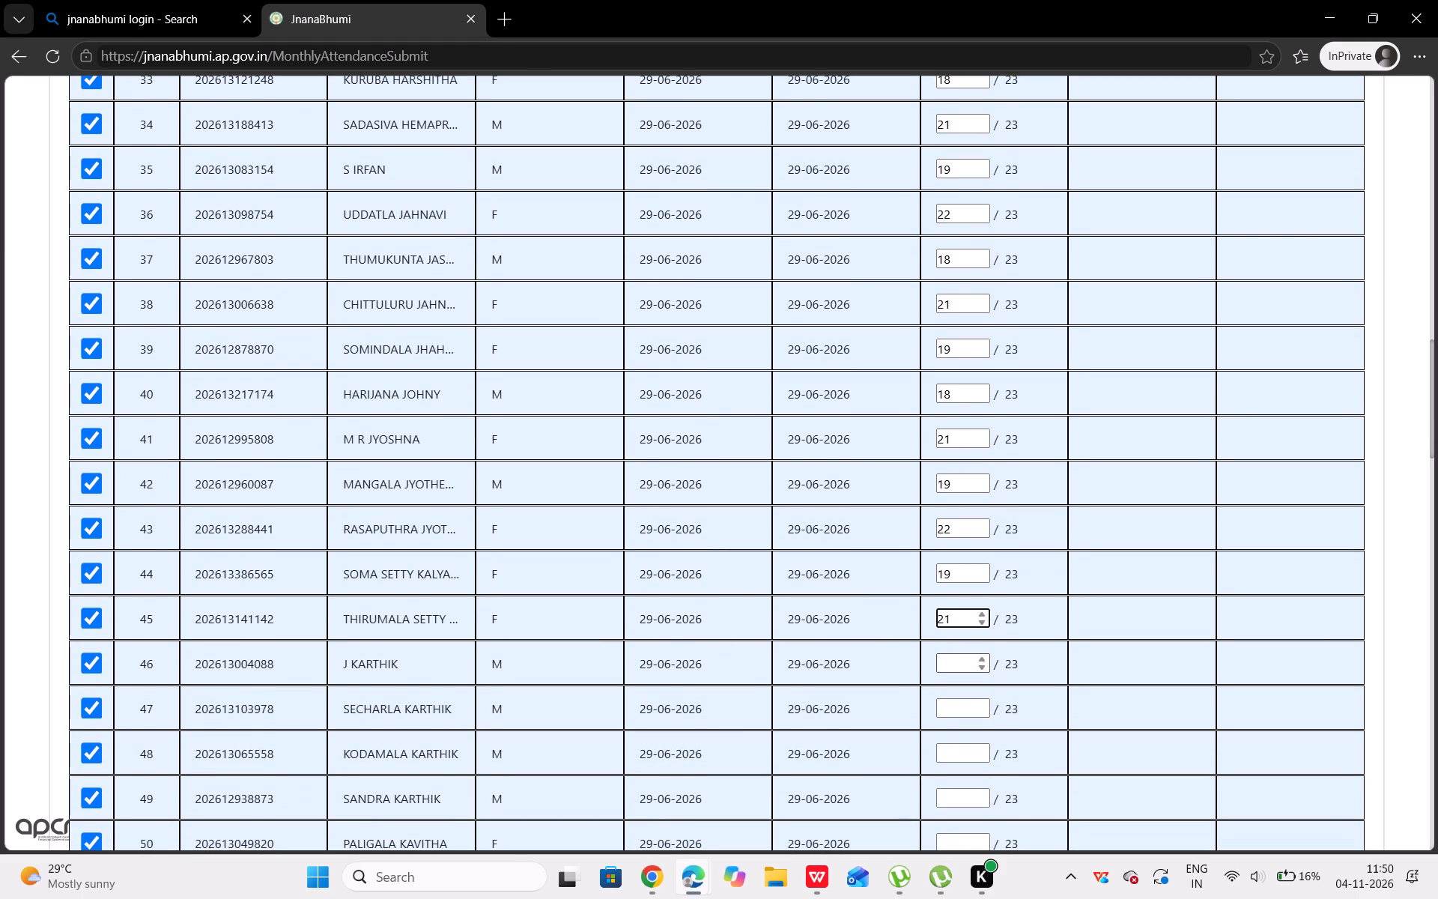
click(953, 665)
text(20)
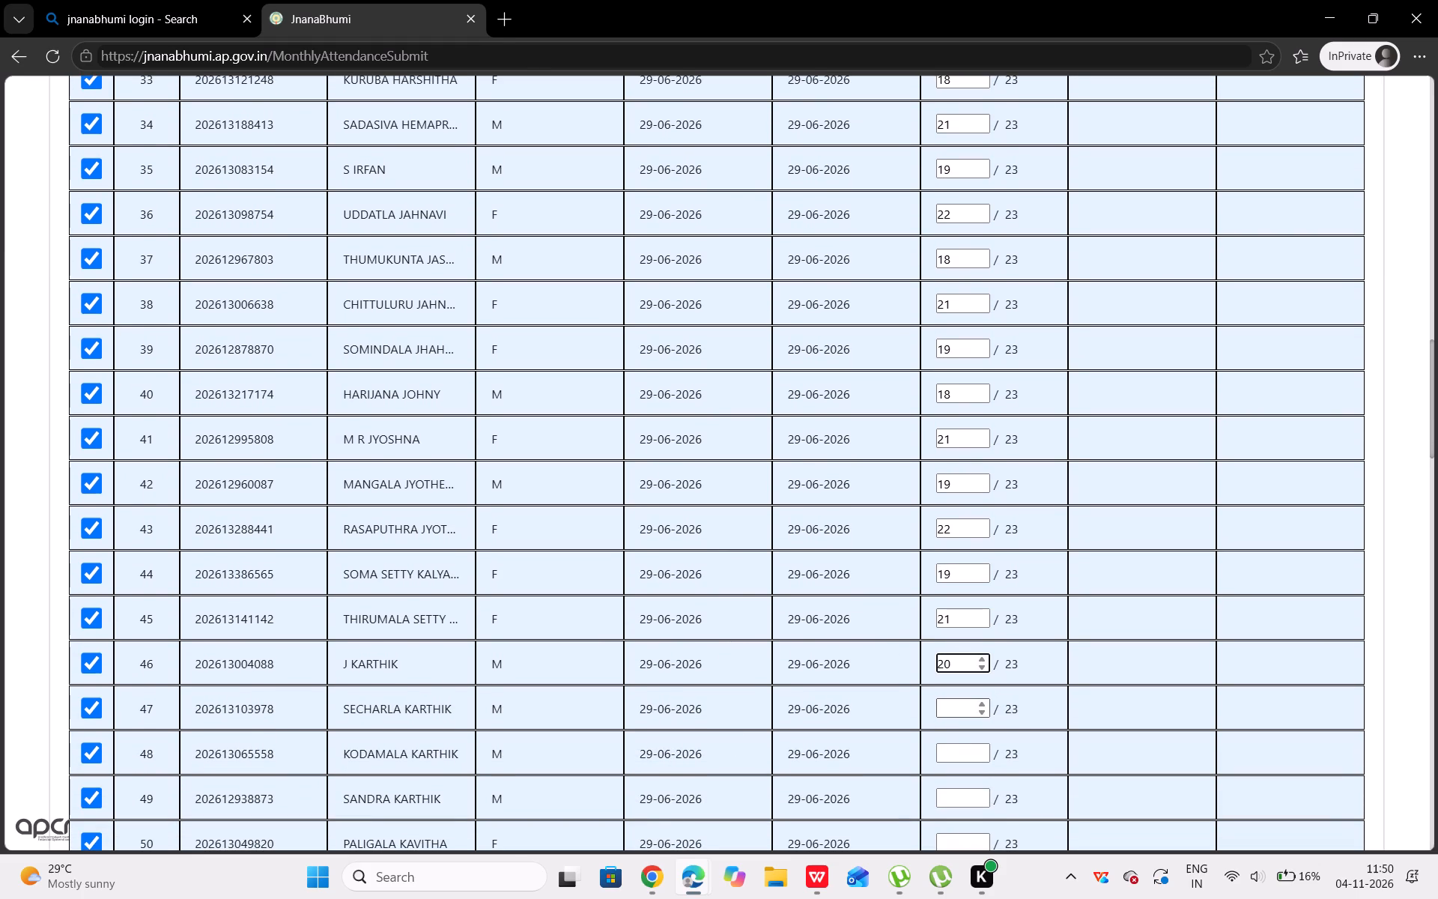
Enter attendance of 19, 22 and 18 days for the students in rows 47 to 49.
click(953, 710)
text(19)
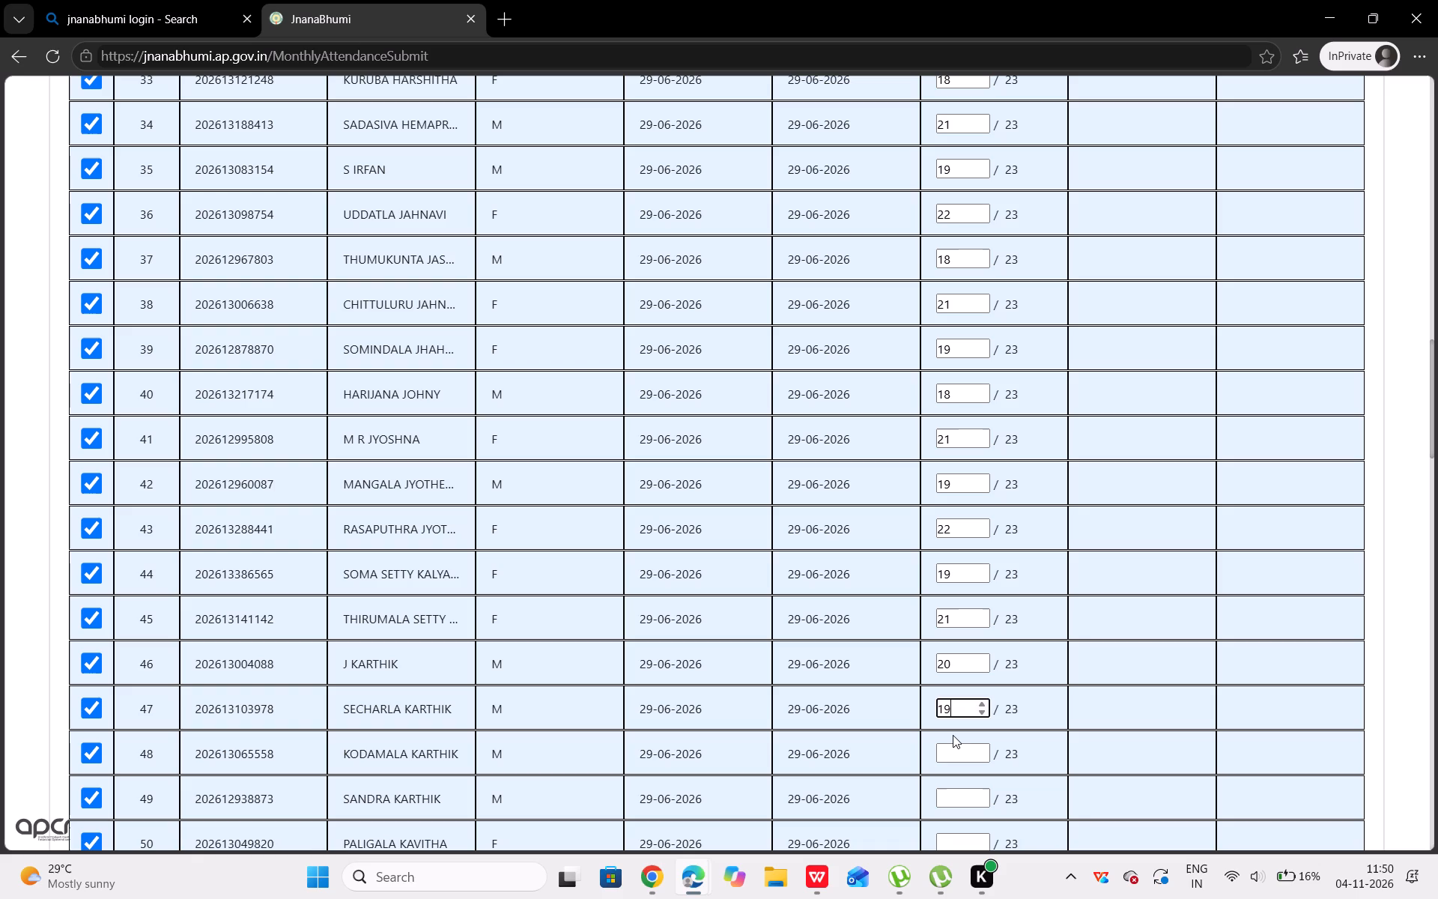
click(953, 752)
text(22)
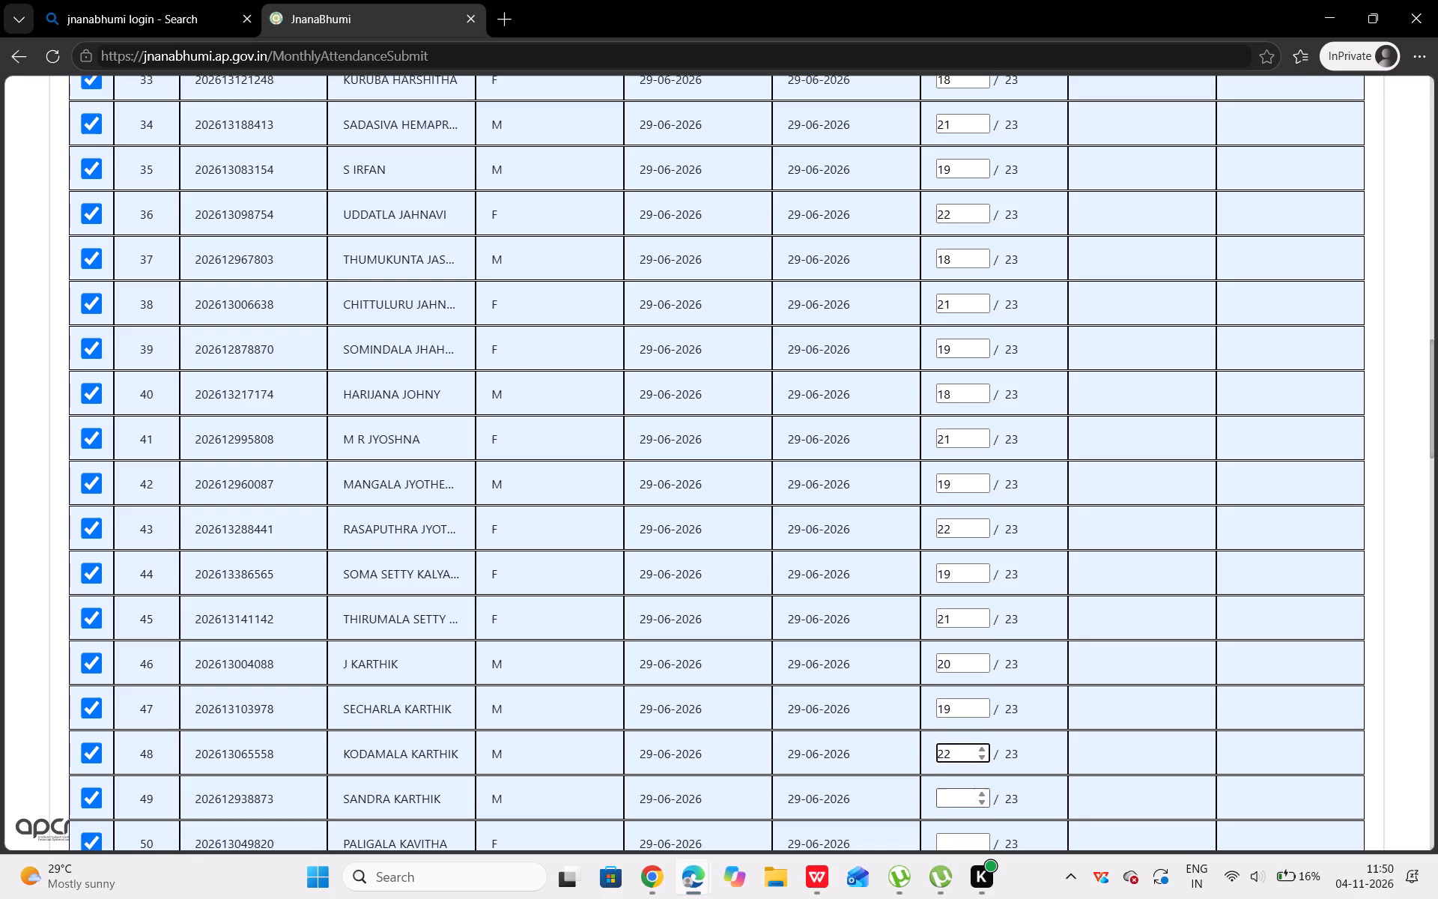
click(953, 805)
text(23)
scroll(768, 682, down, 2)
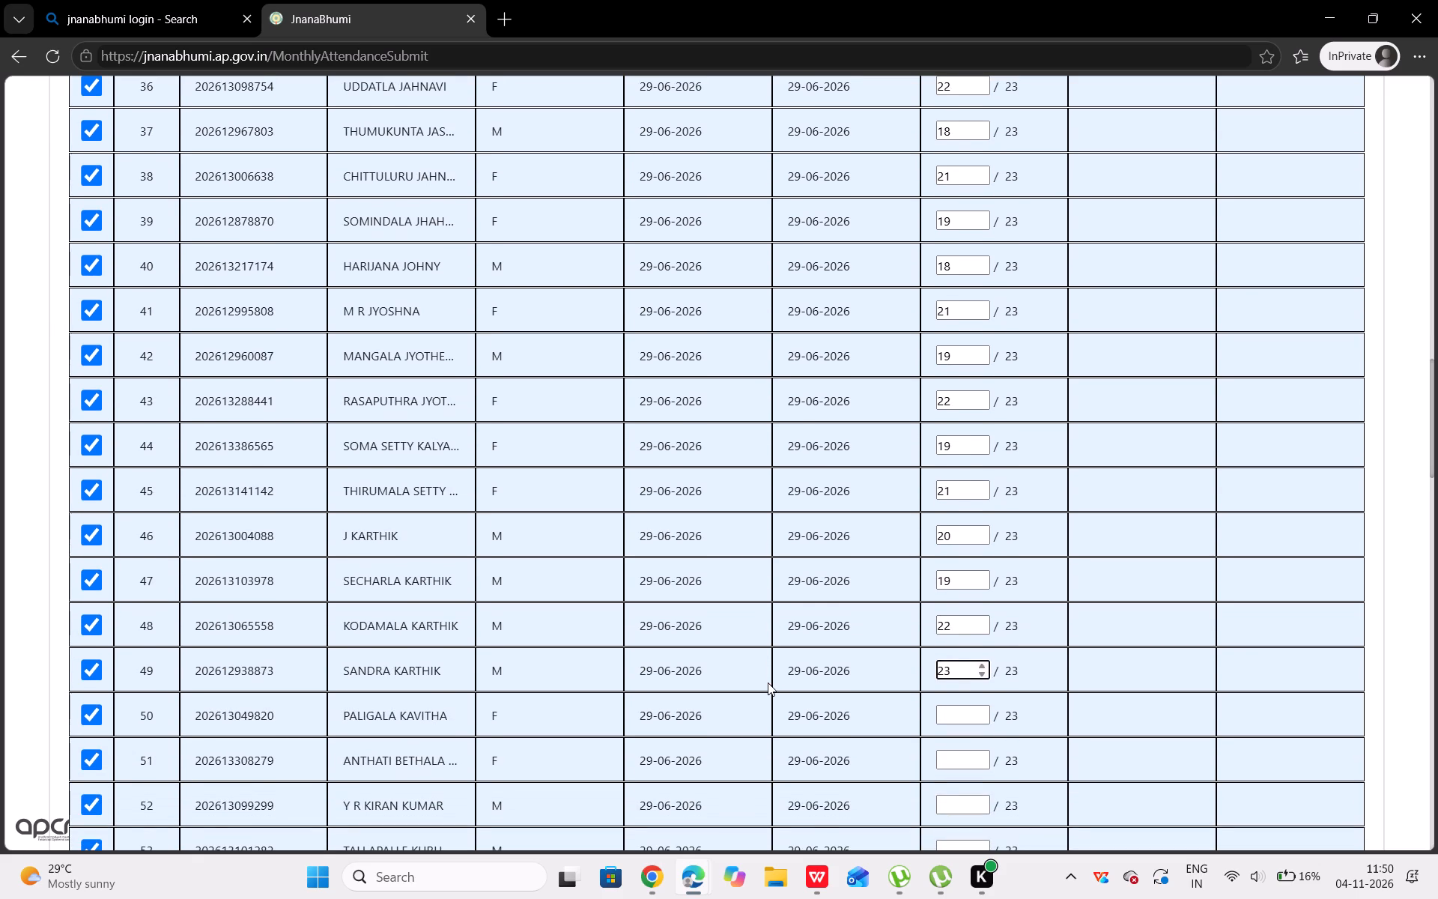
key(BackSpace)
key(BackSpace)
text(18)
Enter attendance of 21, 18 and 20 days for the students in rows 50 to 52.
click(943, 712)
text(19)
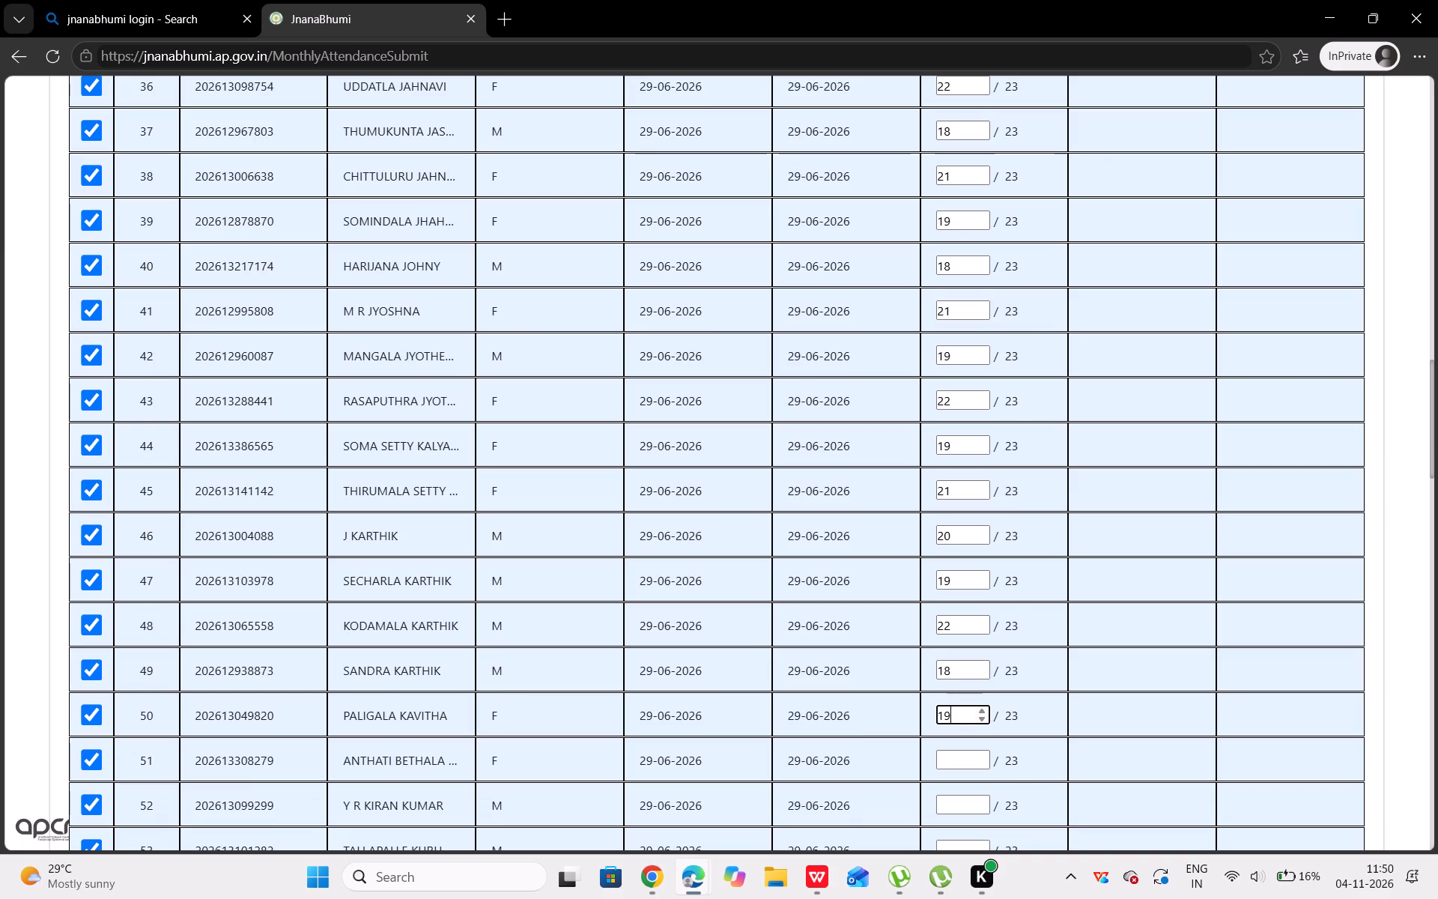
key(BackSpace)
key(BackSpace)
text(21)
click(953, 768)
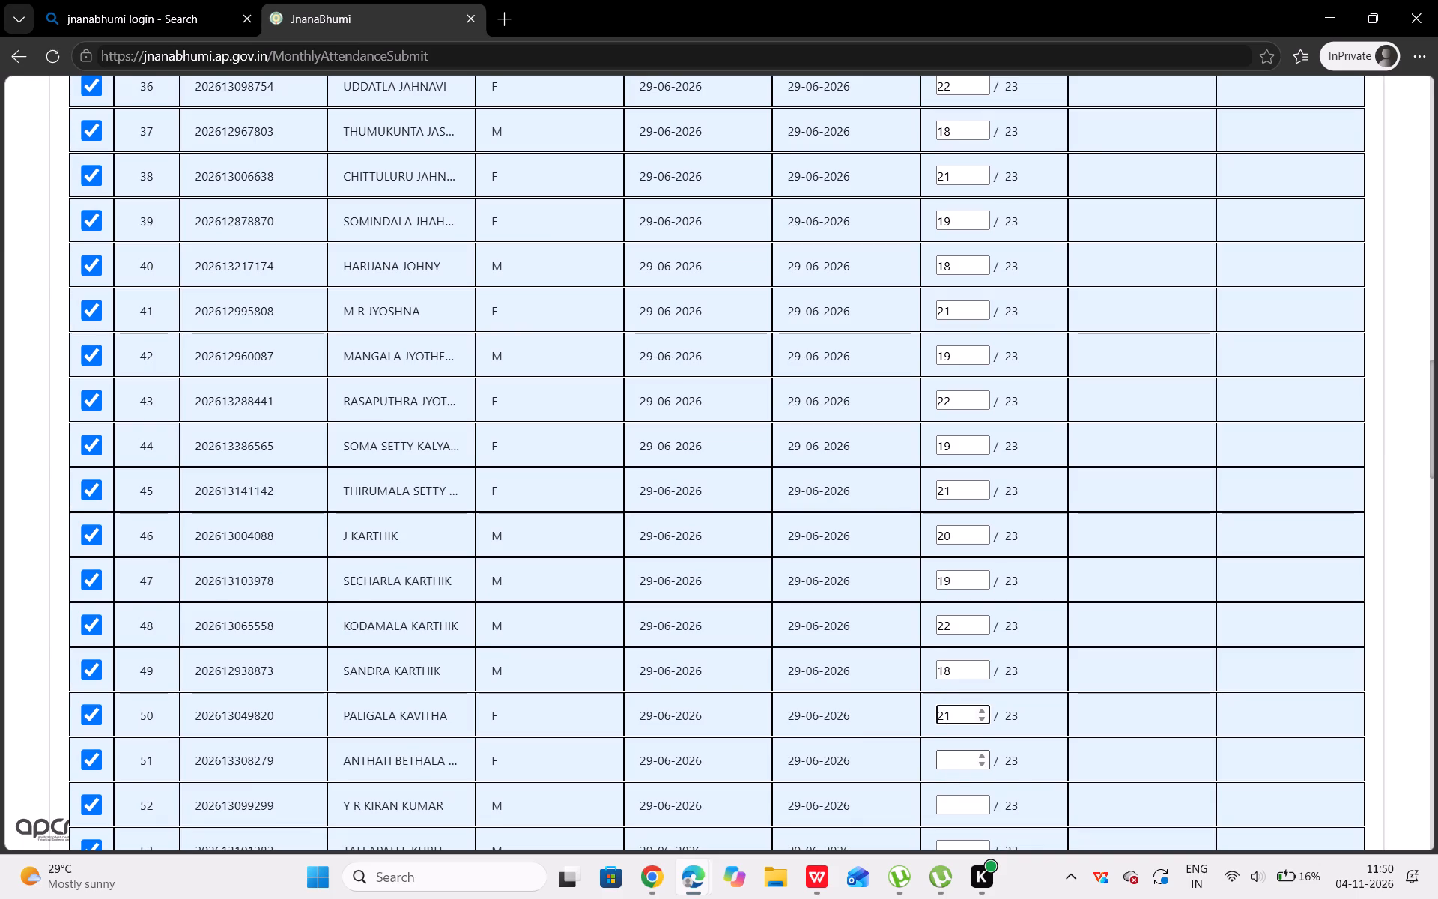
text(18)
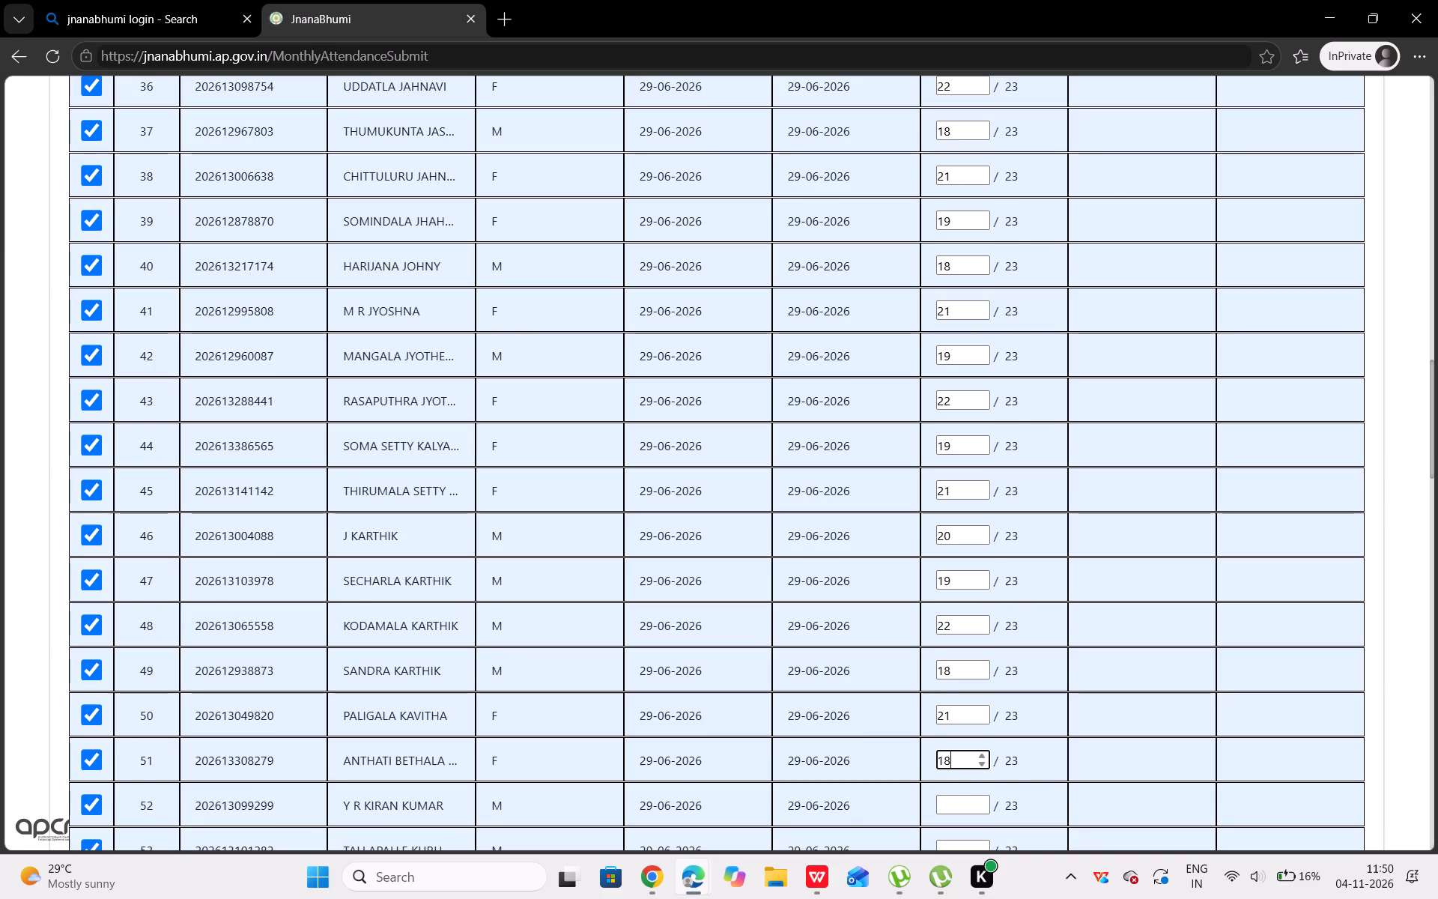
click(963, 796)
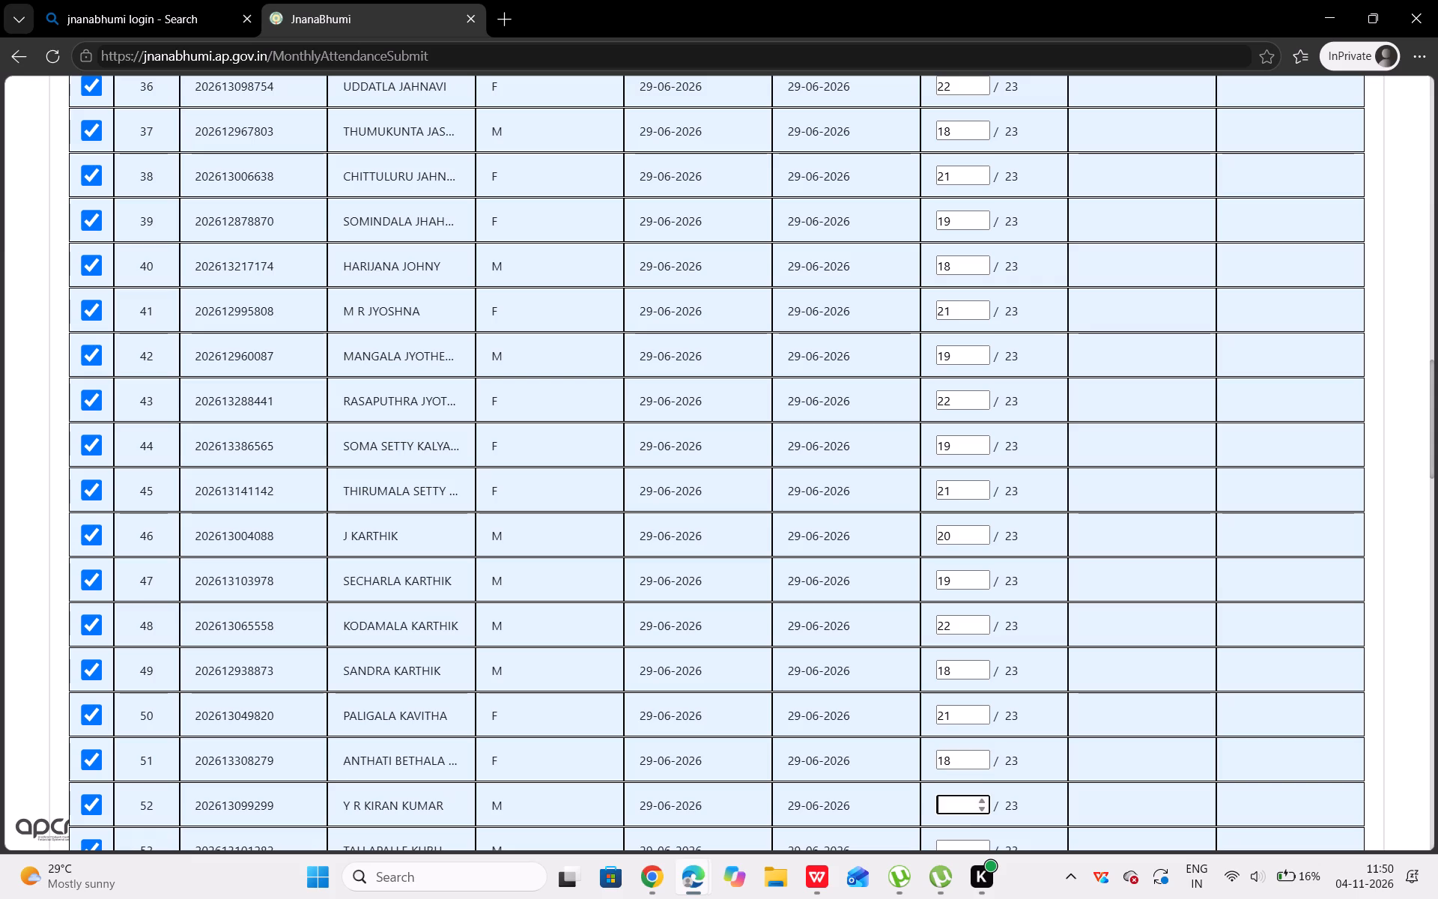
text(20)
Enter attendance of 22, 21, 19 and 18 days for the students in rows 53 to 56.
scroll(780, 703, down, 7)
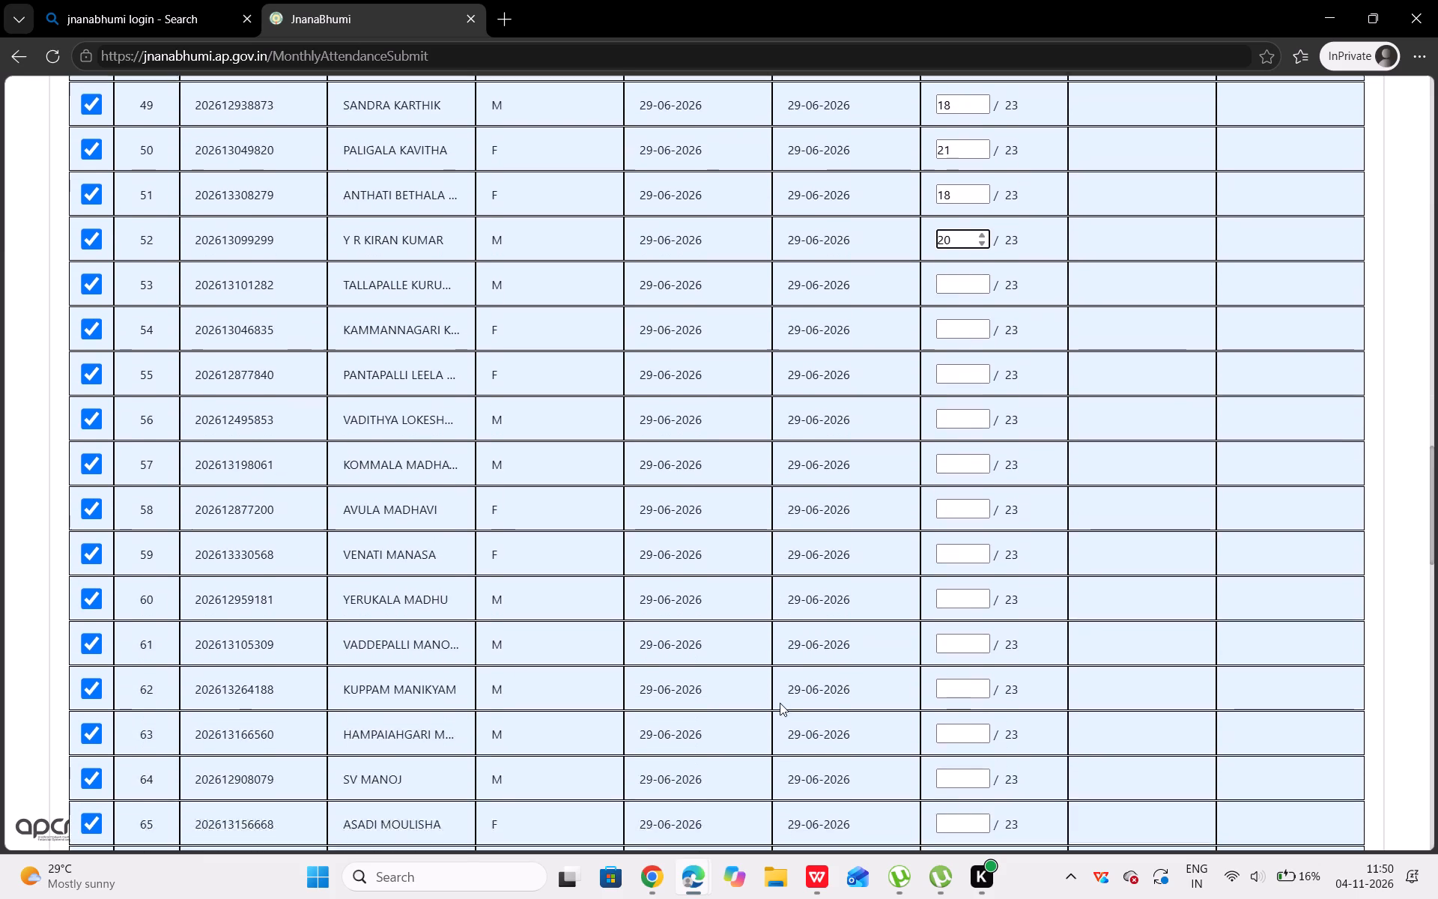
scroll(780, 703, down, 2)
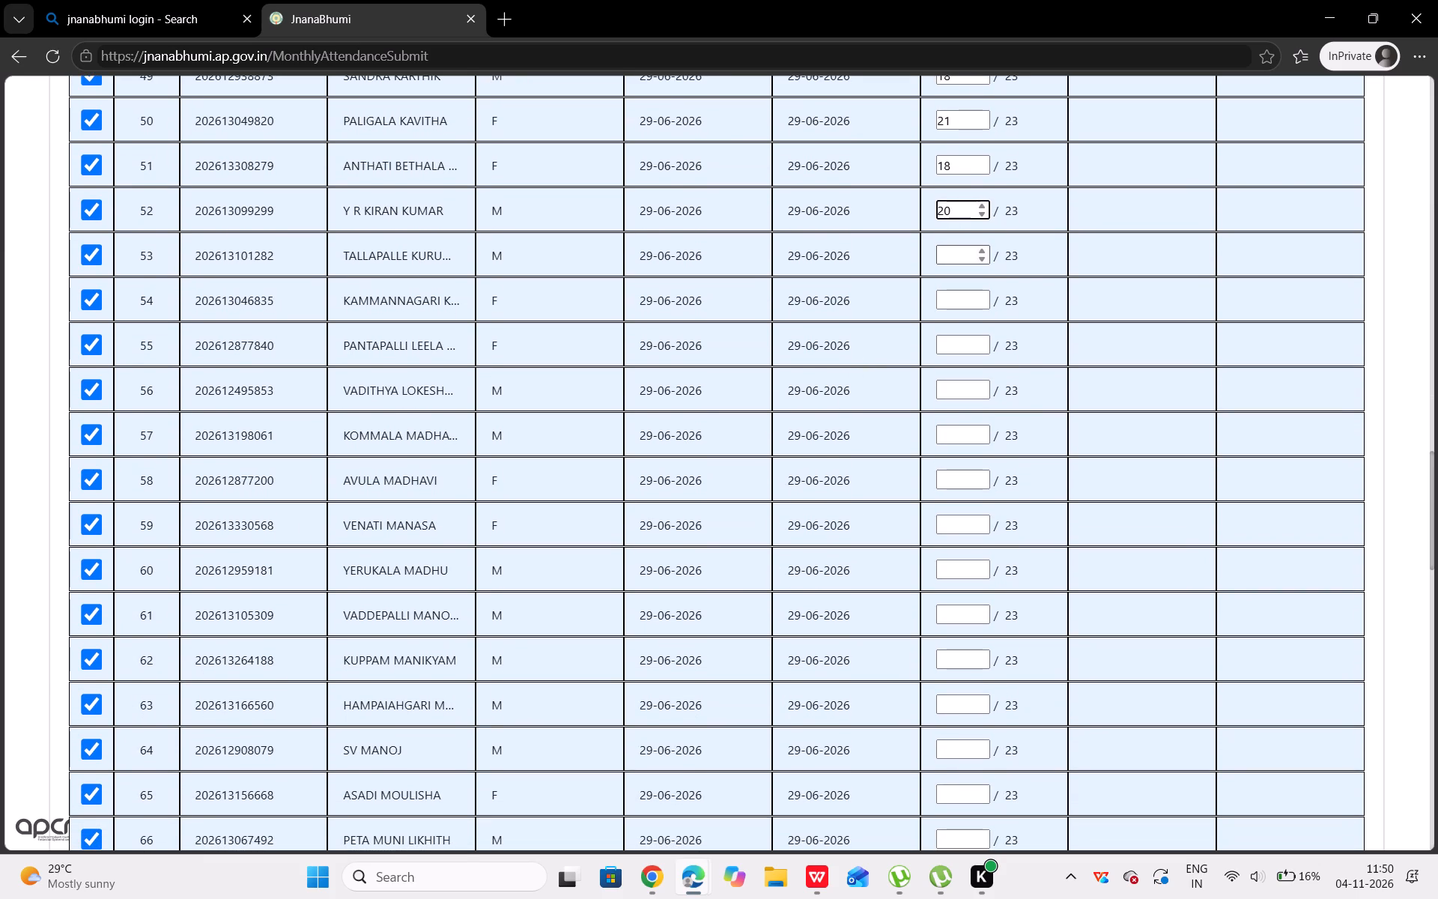
click(949, 249)
text(22)
click(953, 306)
text(21)
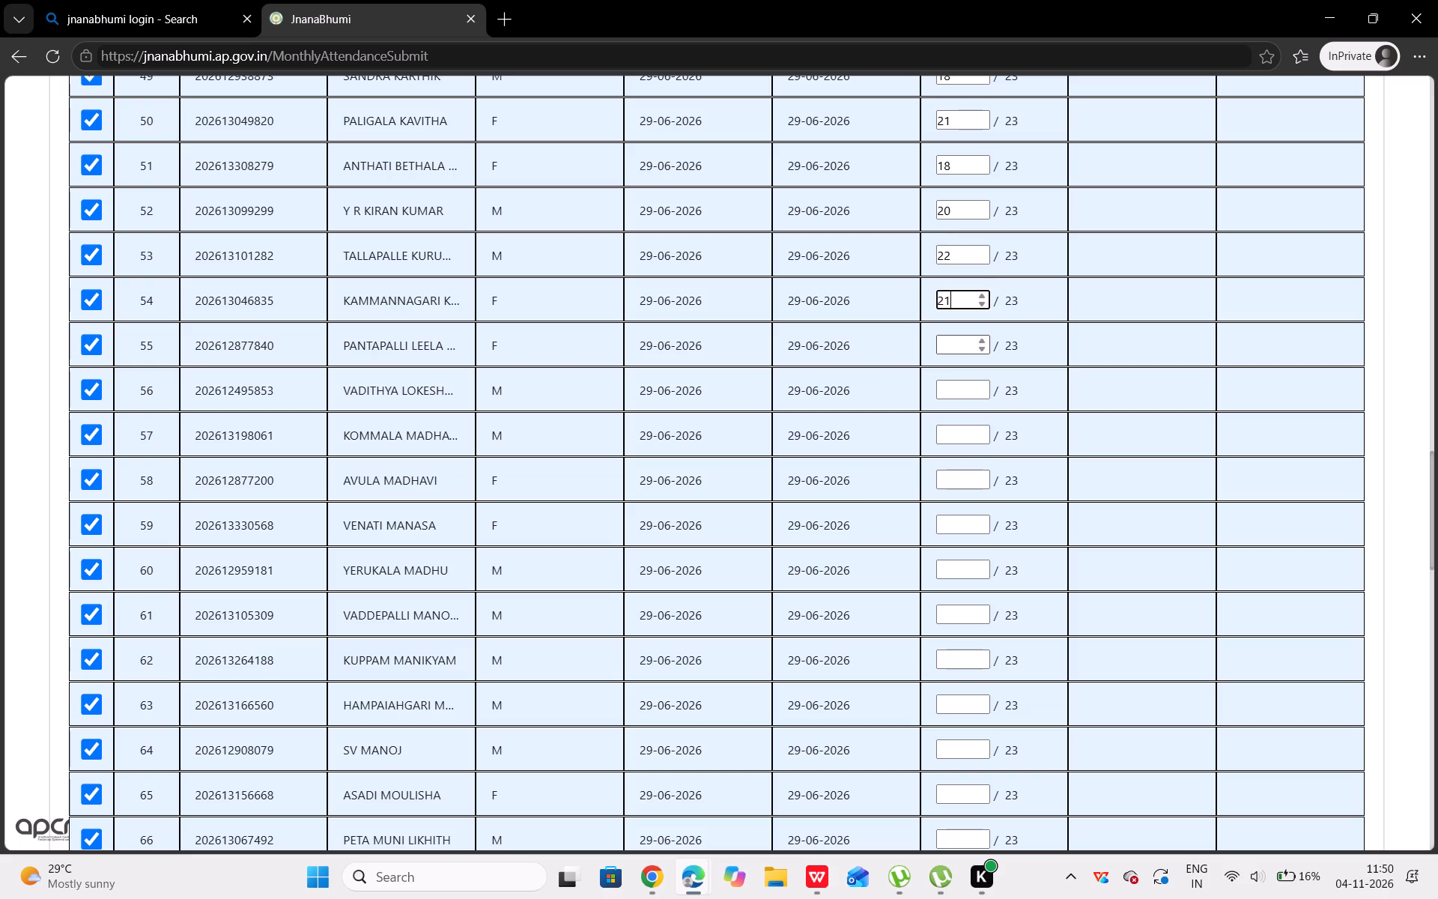
click(950, 345)
key(1)
key(9)
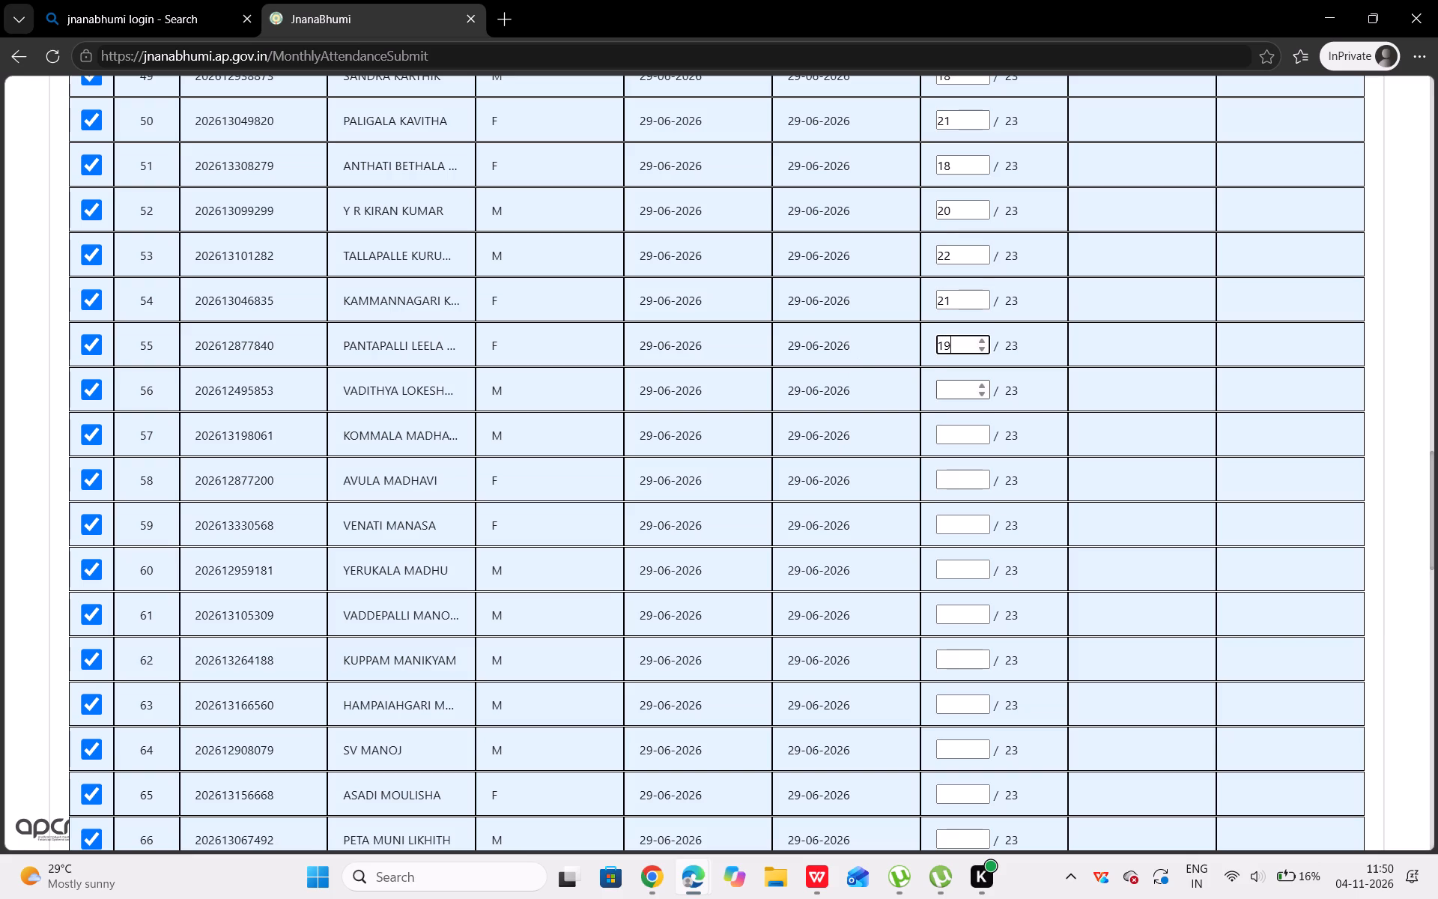
click(953, 382)
text(18)
Enter attendance of 21, 19, 21 and 20 days for the students in rows 57 to 60.
click(958, 427)
text(21)
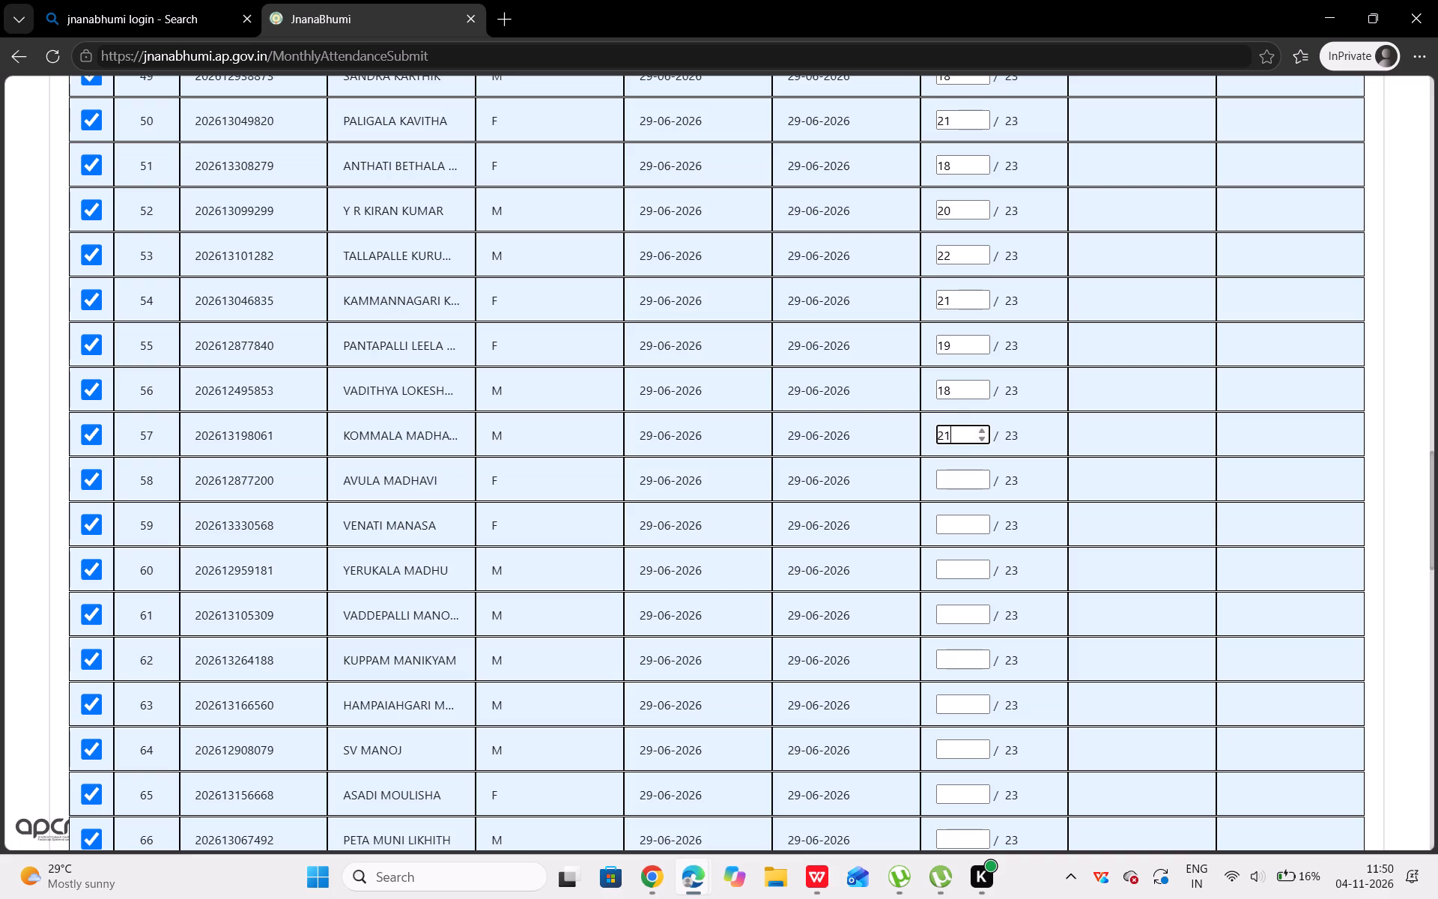
click(952, 486)
text(19)
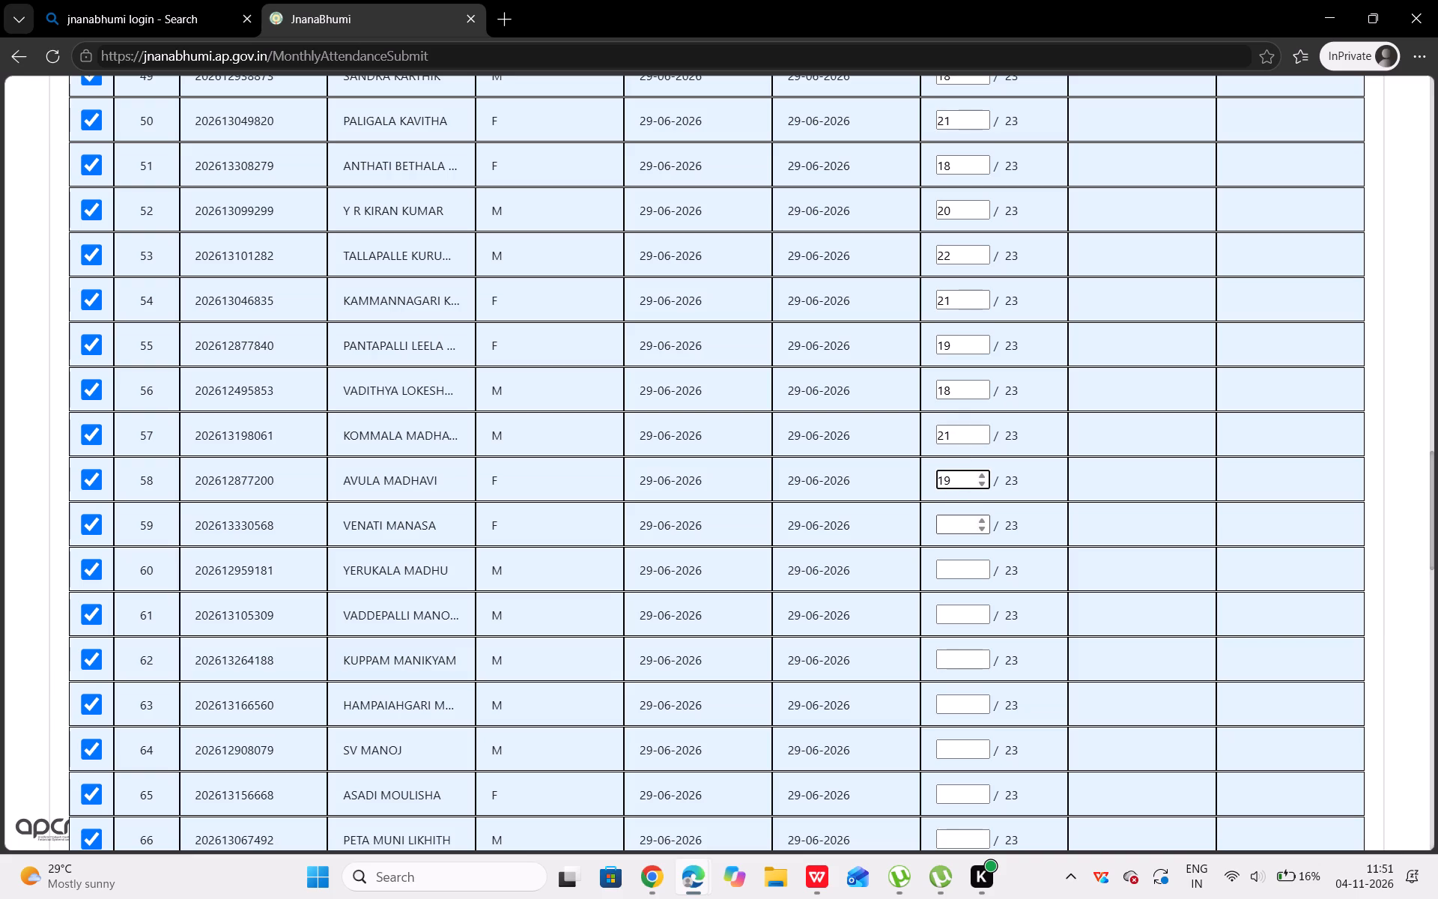
click(947, 522)
text(21)
click(947, 566)
text(22)
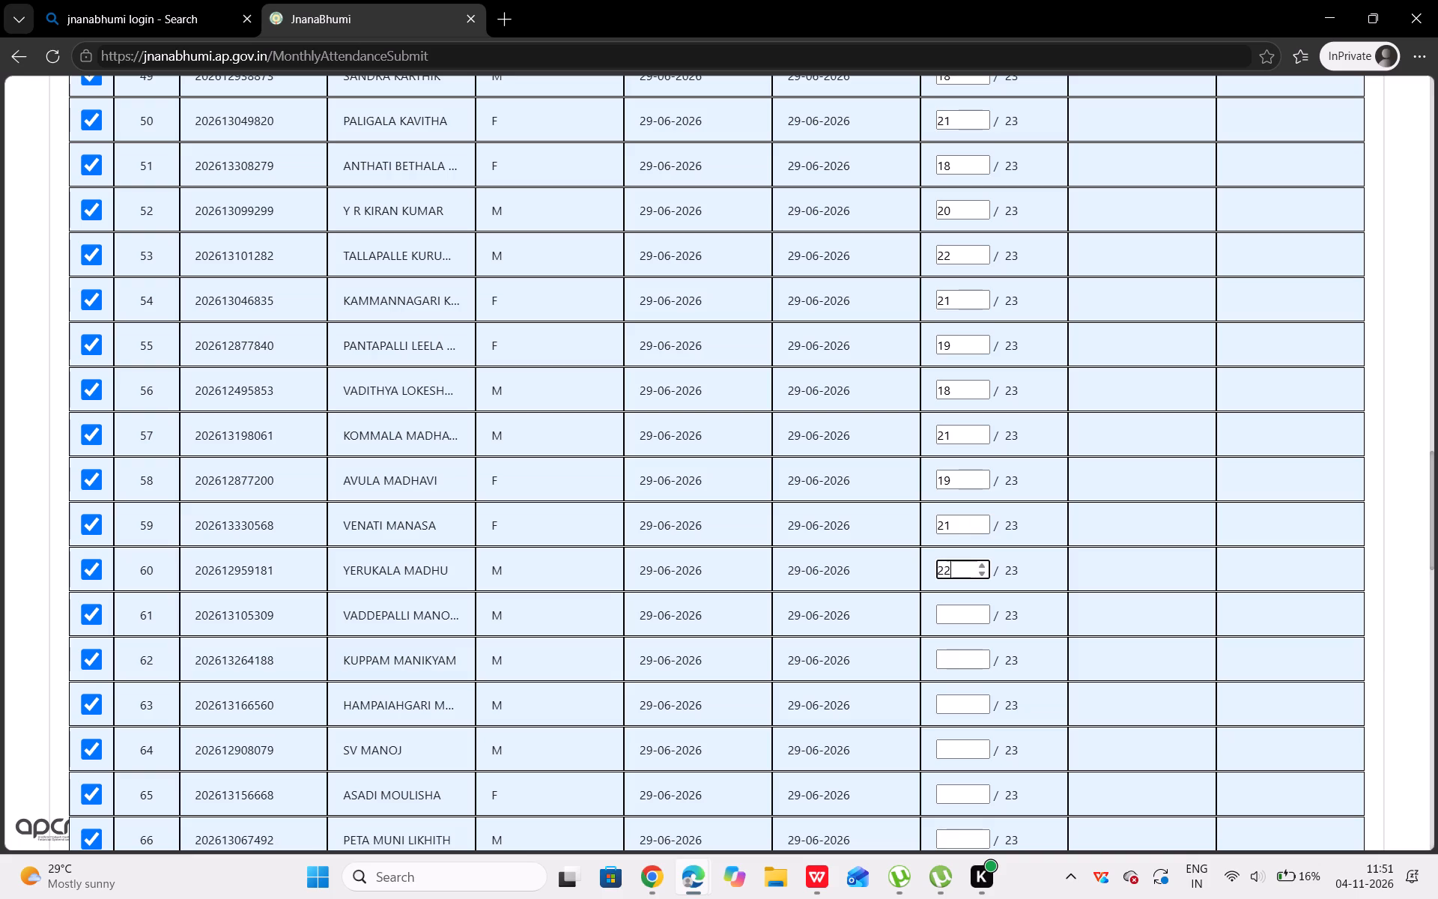
key(BackSpace)
key(0)
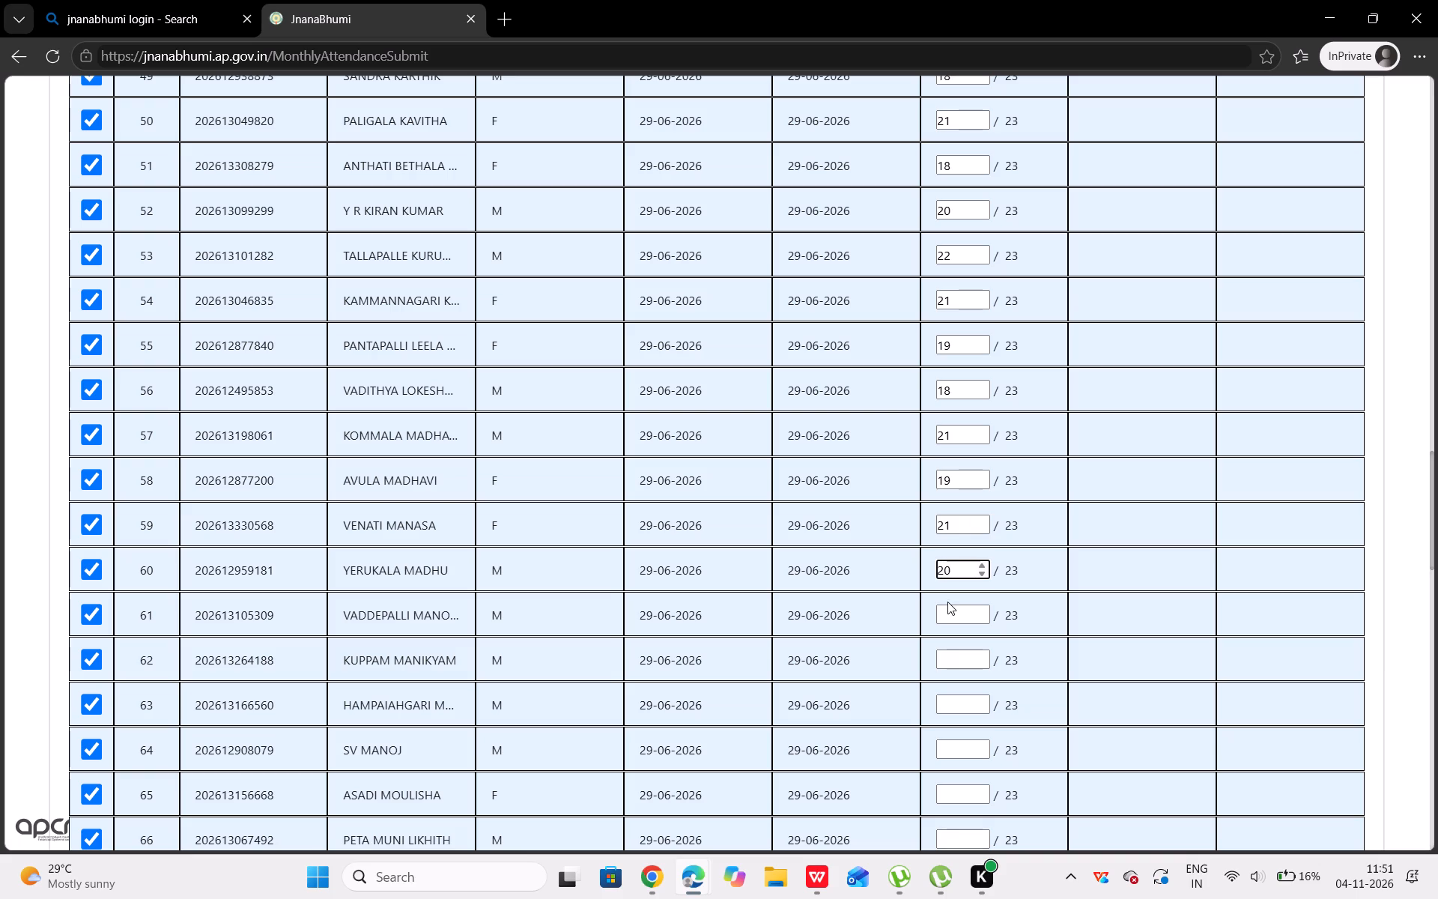
Open the attendance entry for the student in row 61.
click(947, 610)
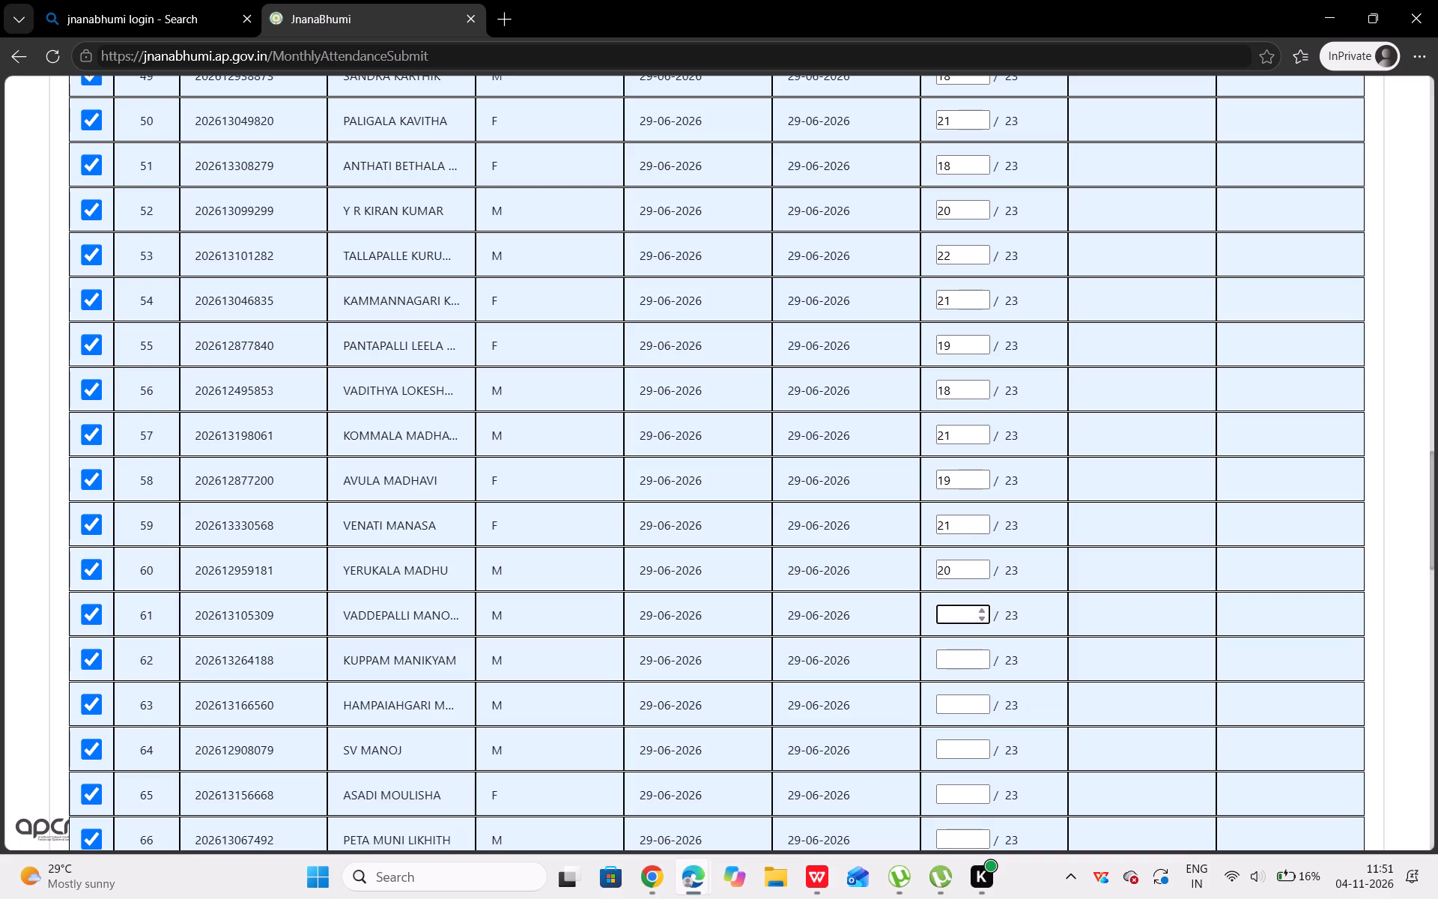
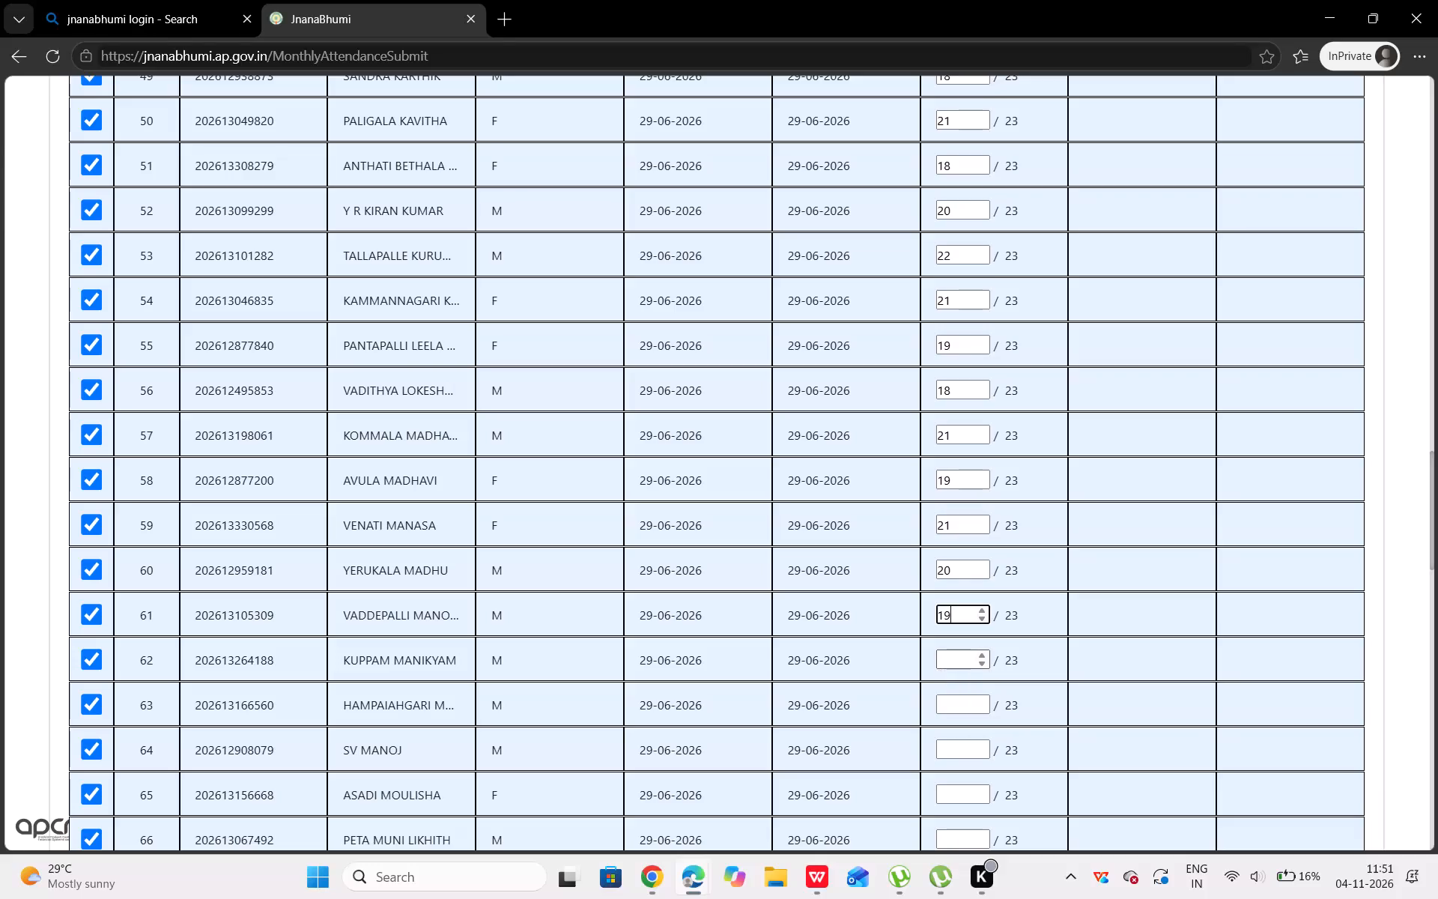
Enter attendance of 21, 18 and 21 days for the students in rows 62 to 64.
click(947, 665)
text(21)
click(949, 703)
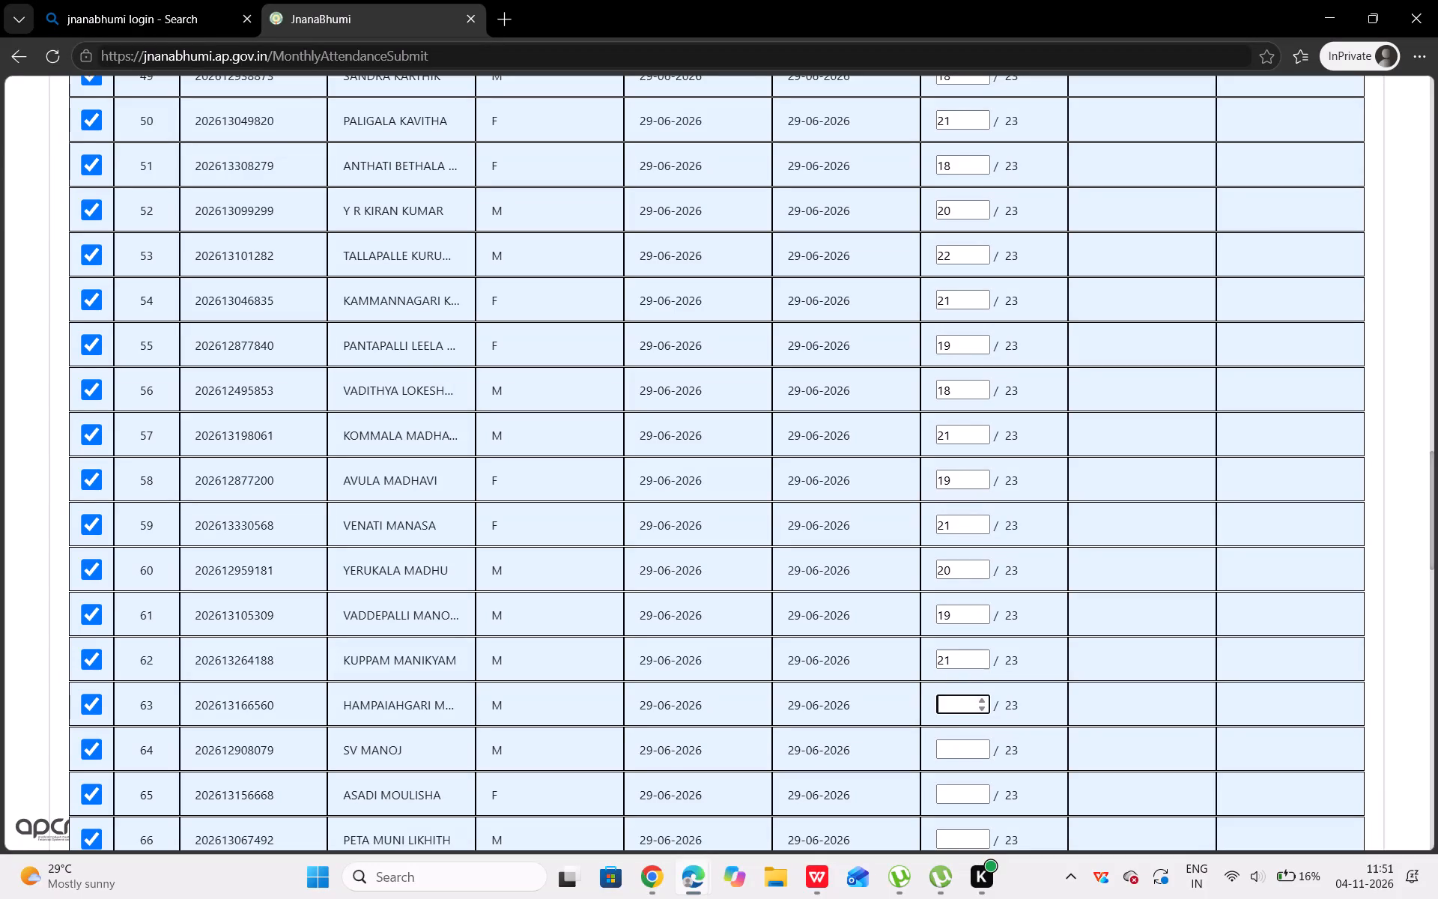
text(18)
scroll(732, 694, down, 5)
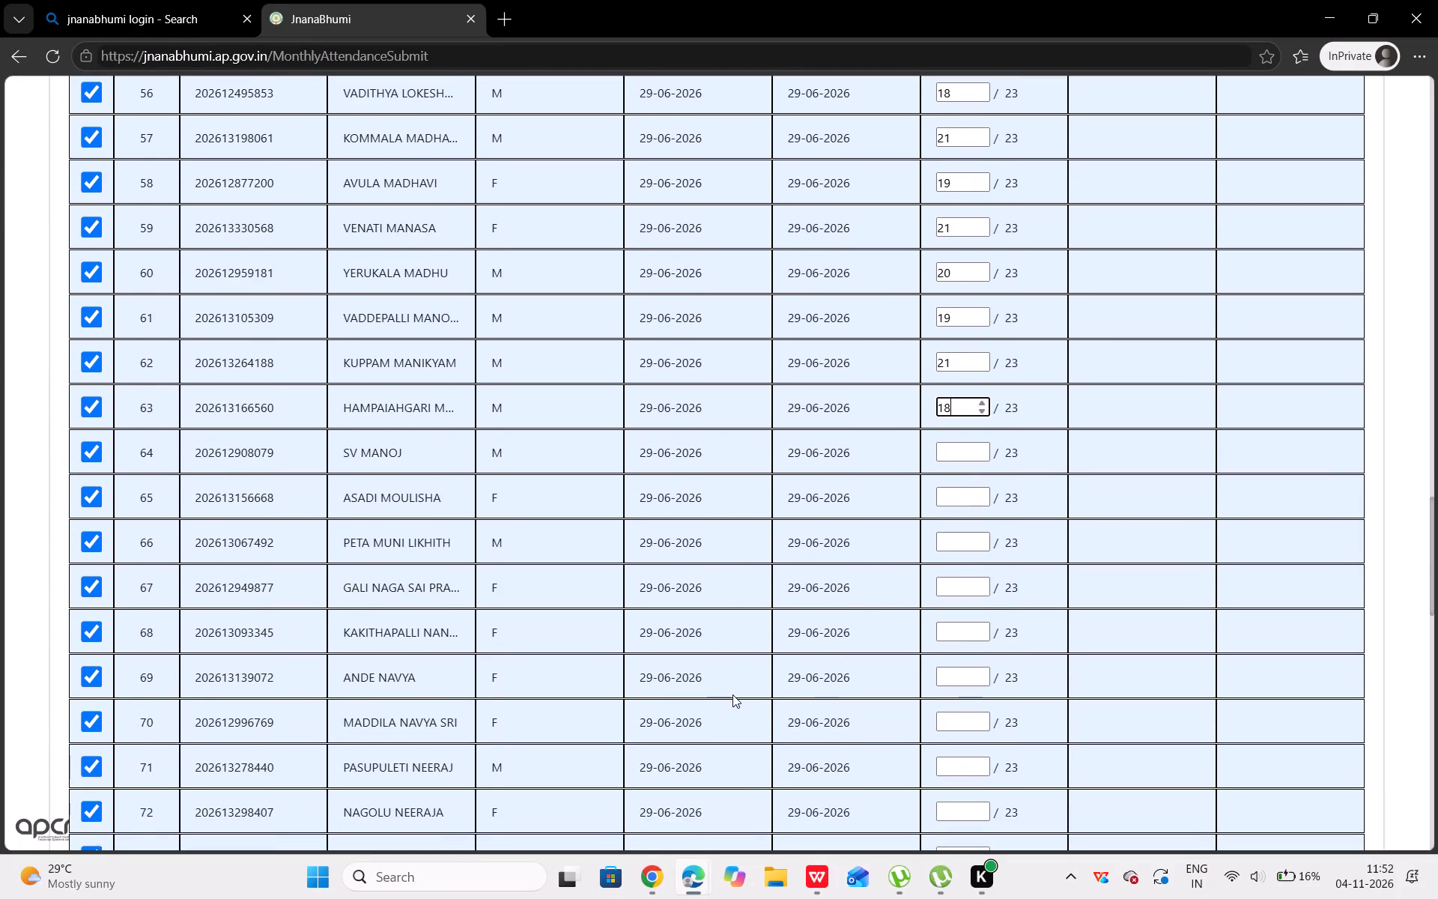
click(949, 449)
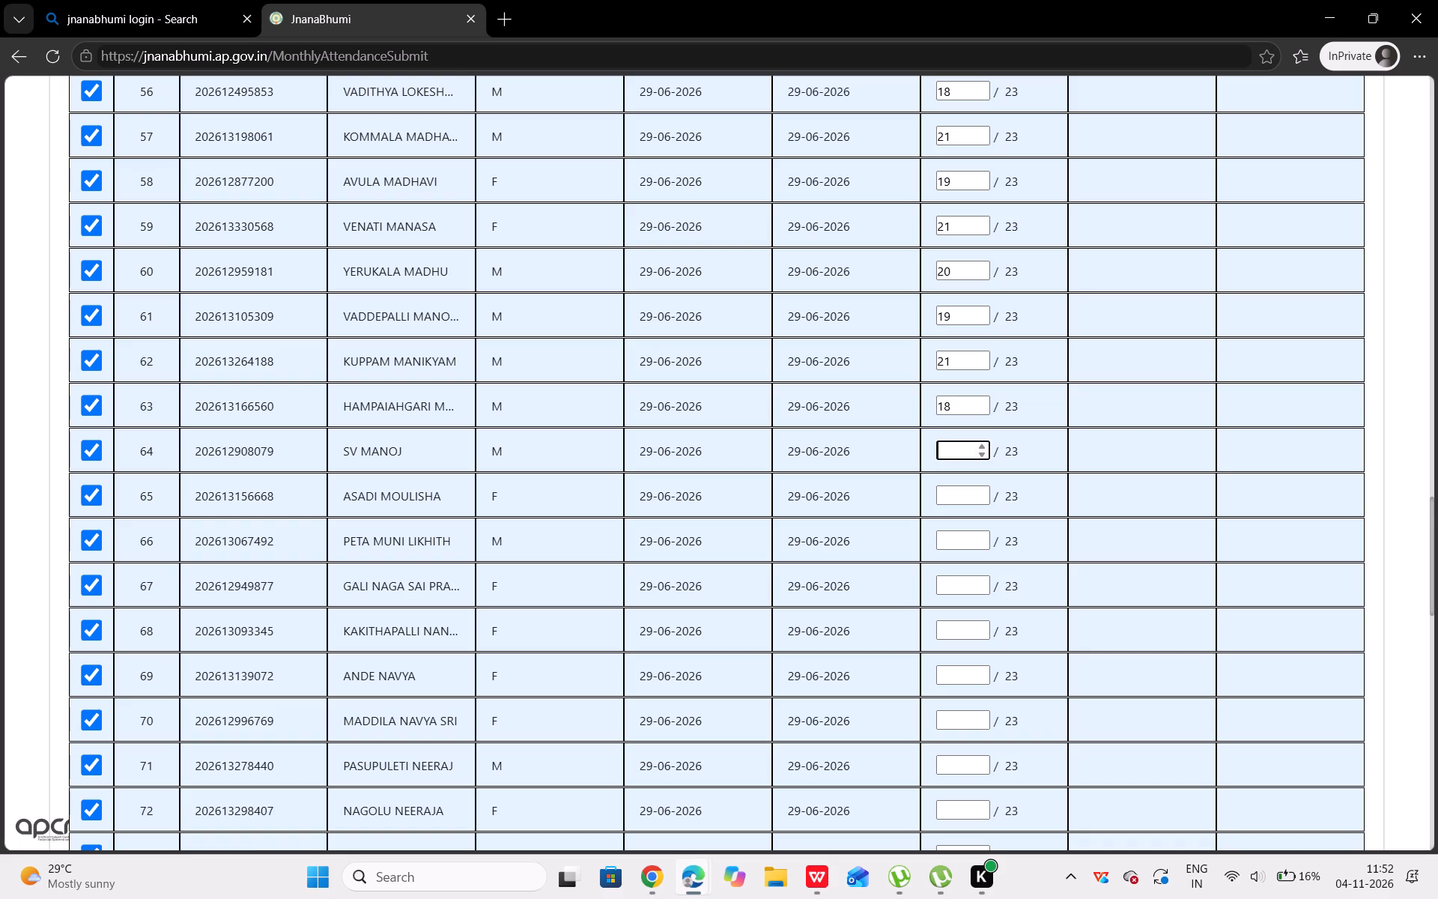
text(21)
Enter attendance of 19, 22 and 18 days for the students in rows 65 to 67.
click(953, 497)
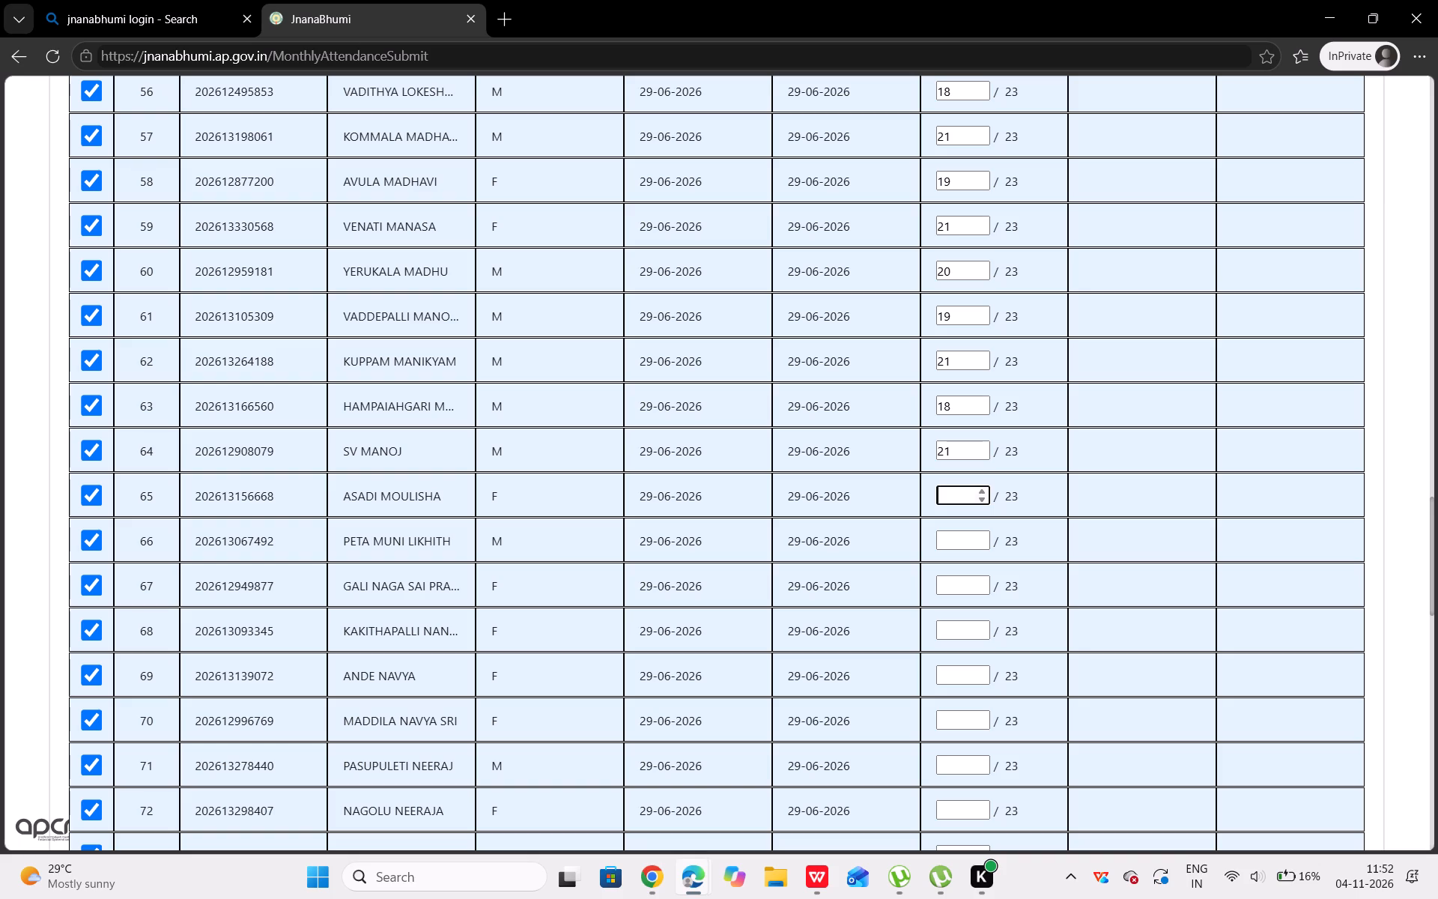
click(953, 497)
text(19)
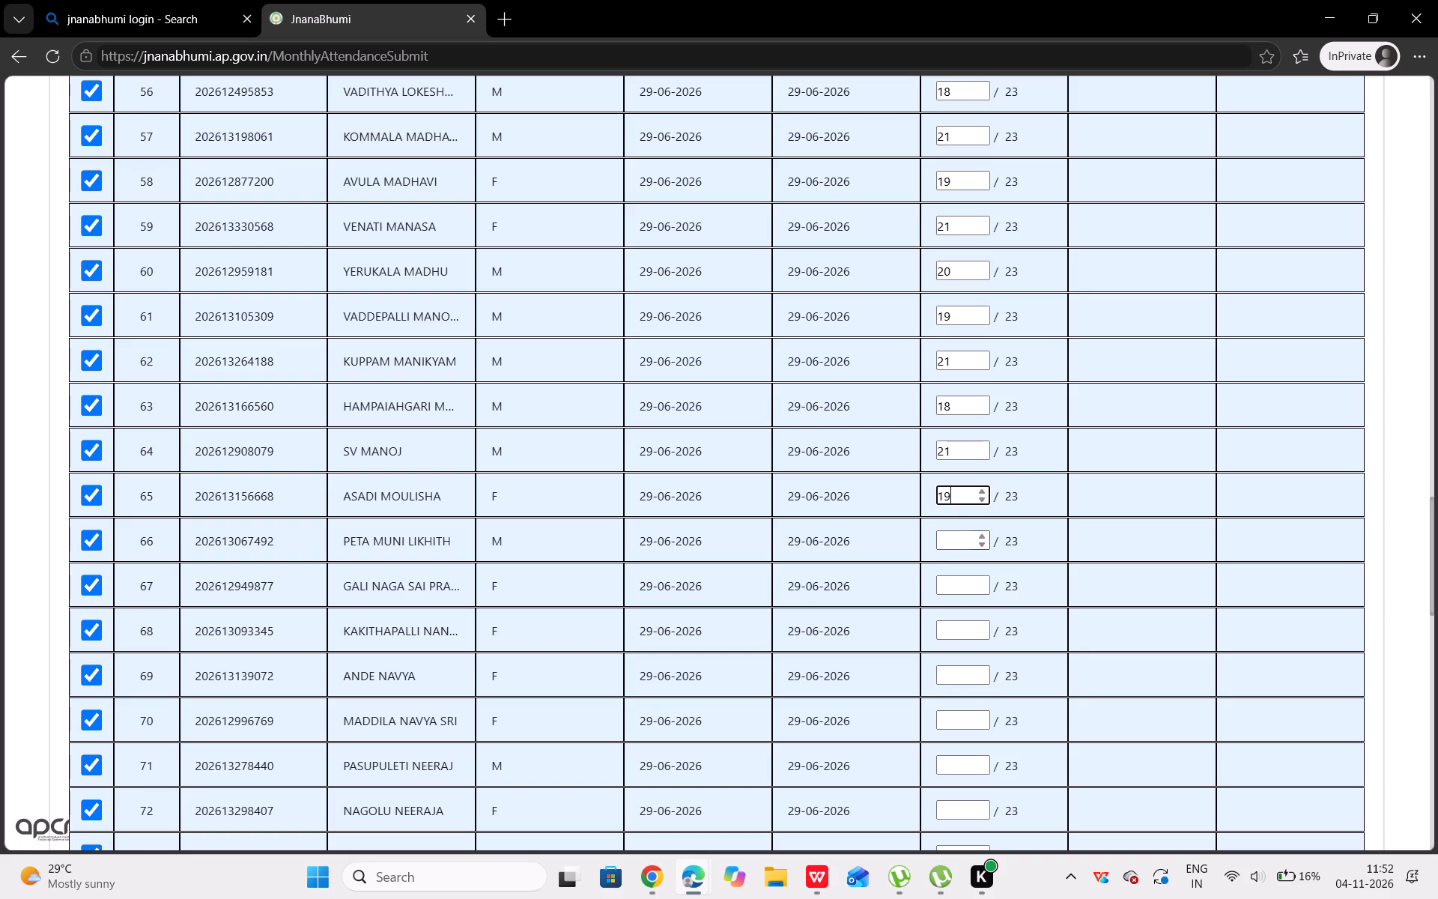
click(948, 545)
text(22)
click(953, 585)
text(18)
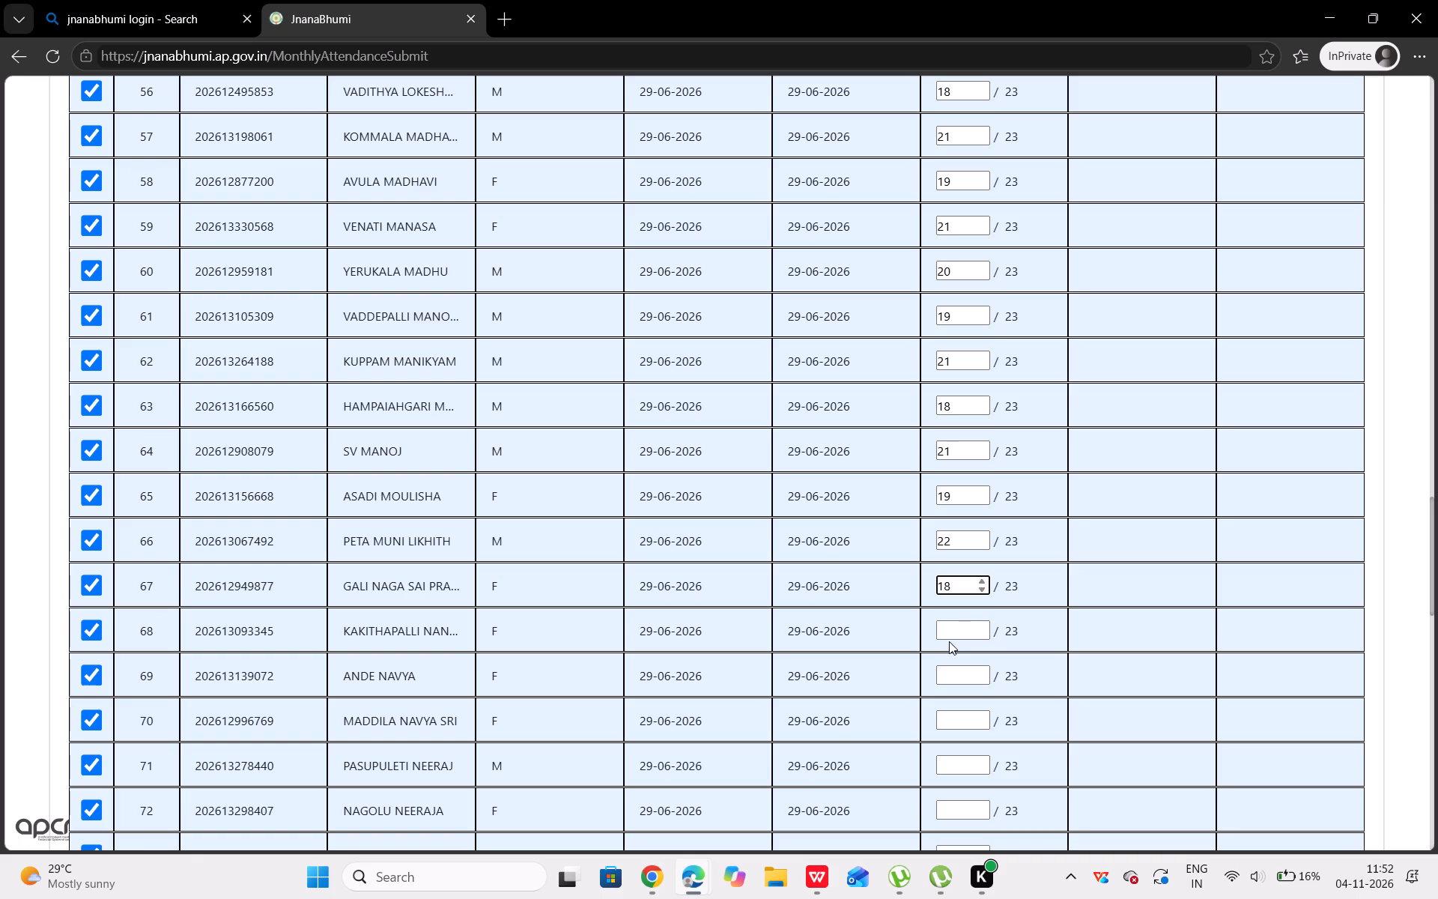
Enter attendance of 21, 19, 18 and 21 days for the students in rows 68 to 71.
click(950, 632)
text(21)
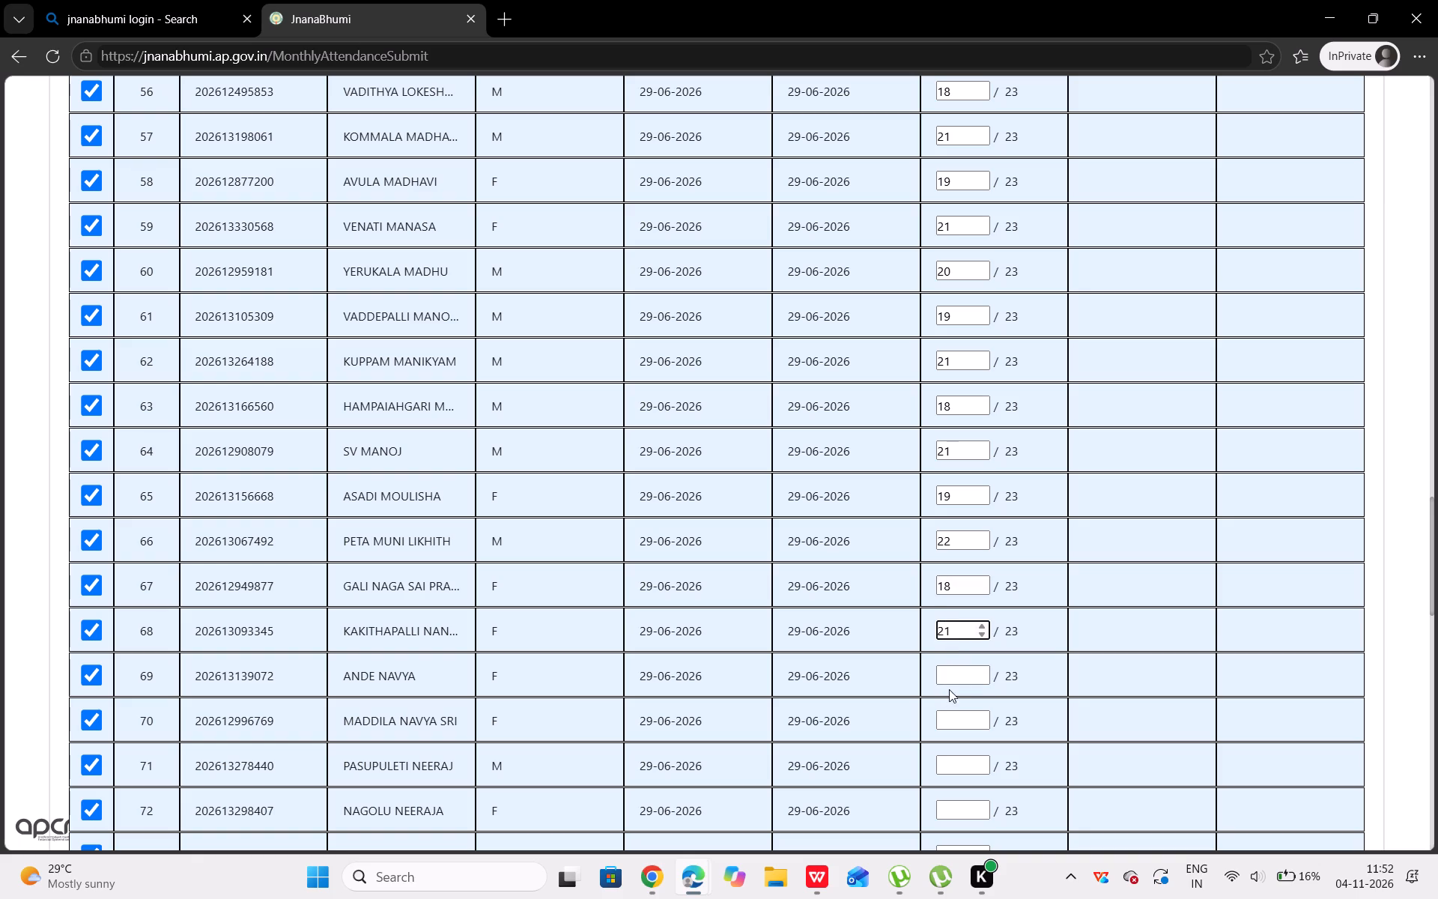
click(953, 679)
text(19)
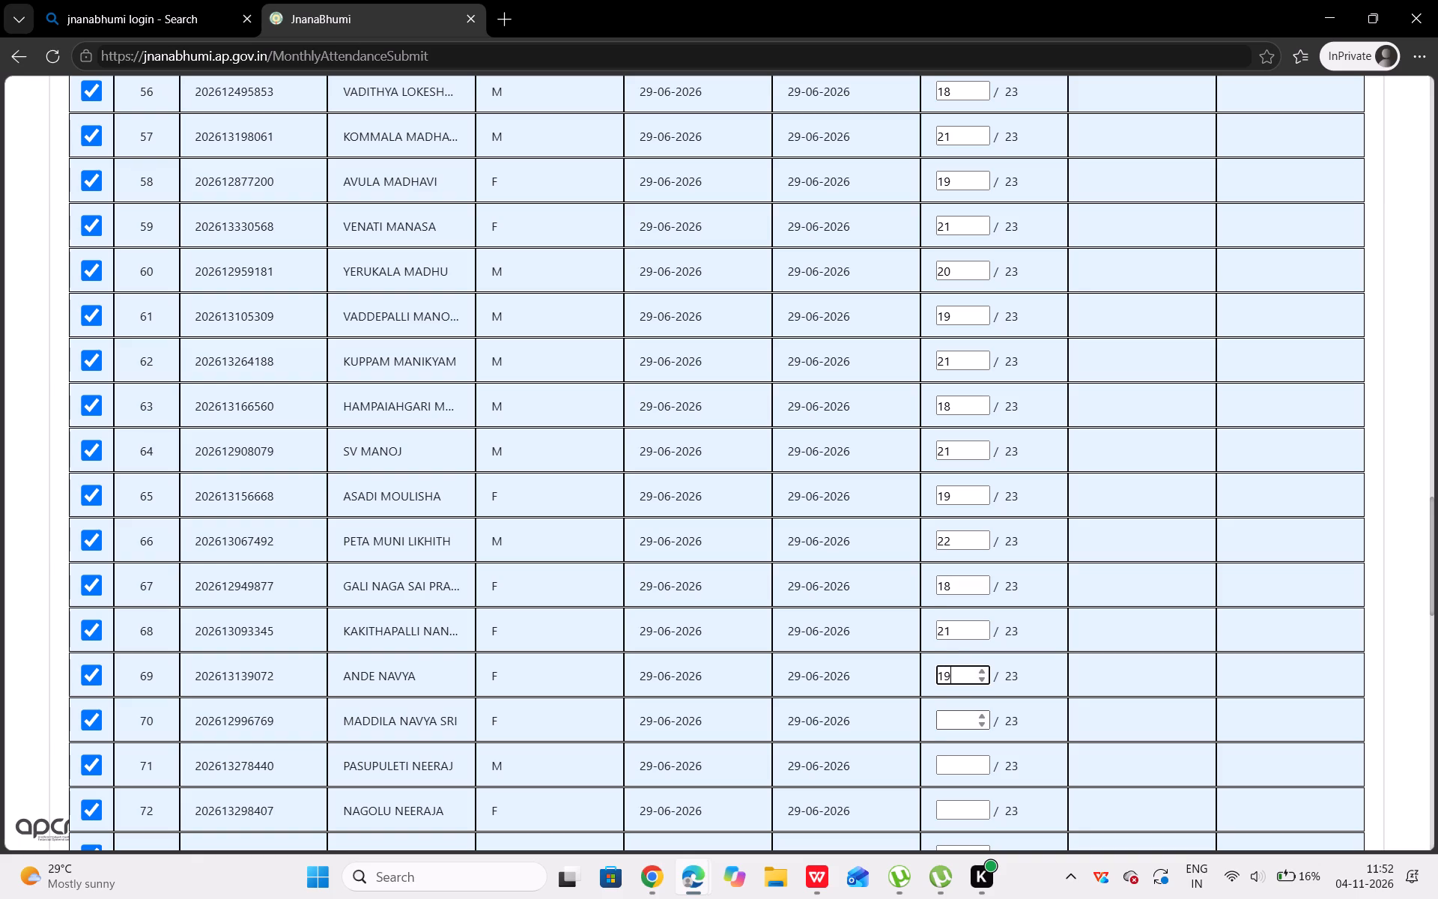
click(953, 718)
text(18)
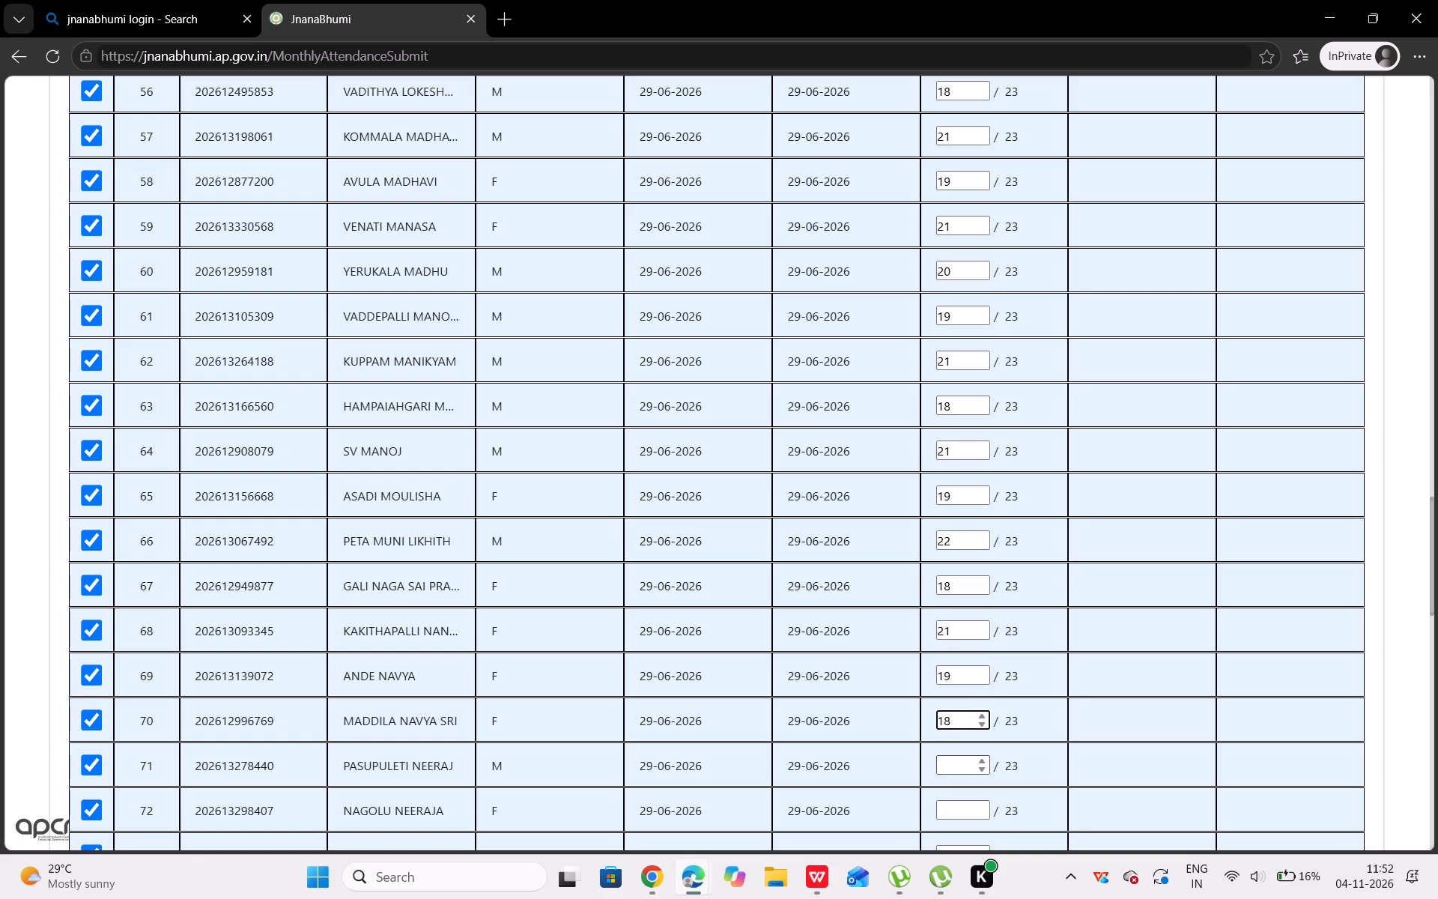
click(953, 757)
text(21)
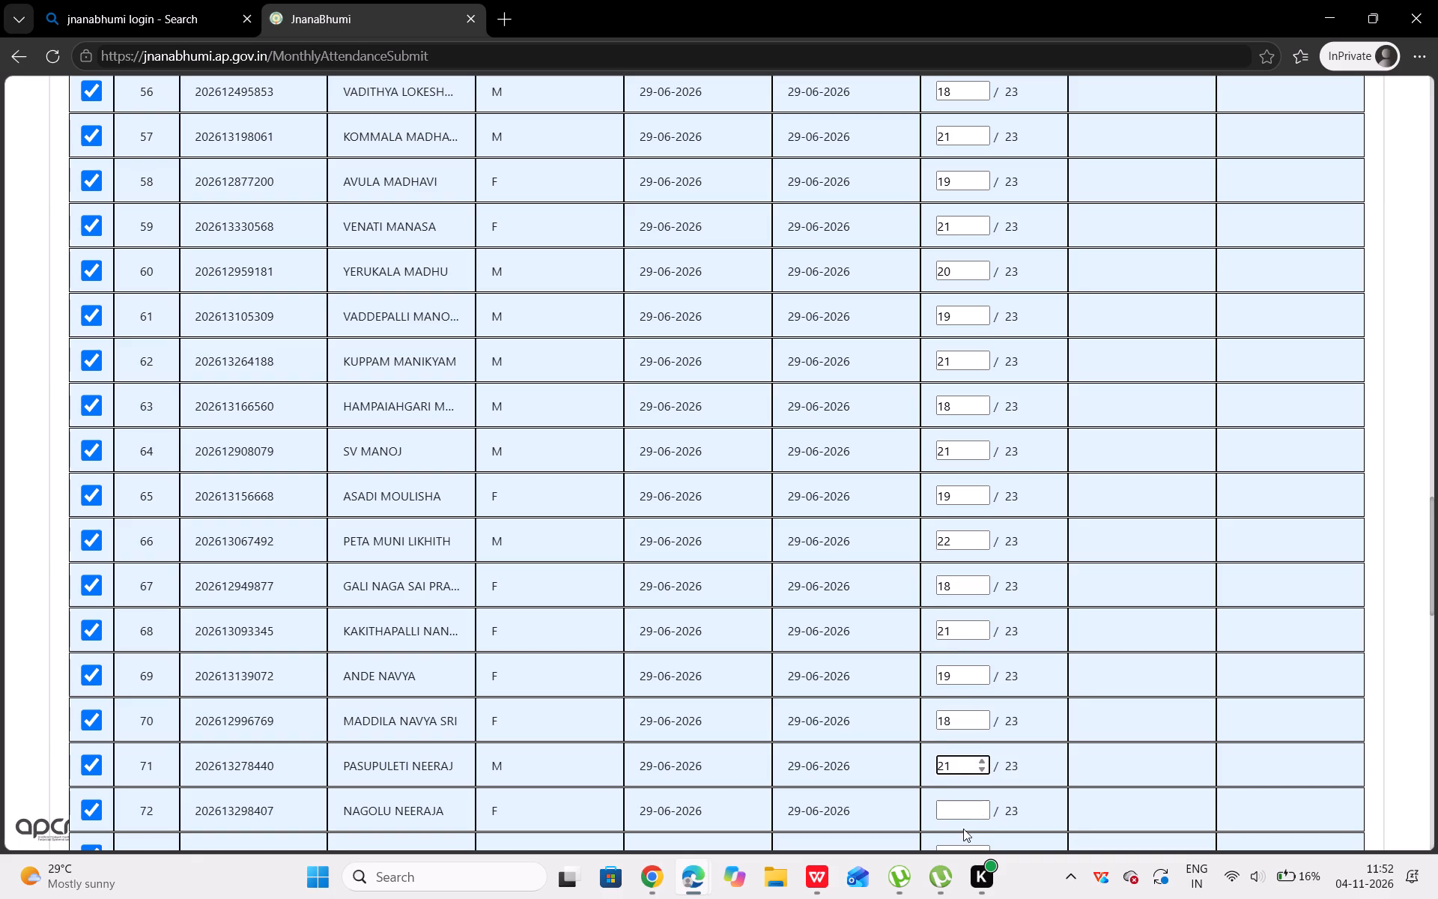
Enter attendance of 19 and 21 days for the students in rows 72 and 73.
click(961, 814)
scroll(804, 746, down, 2)
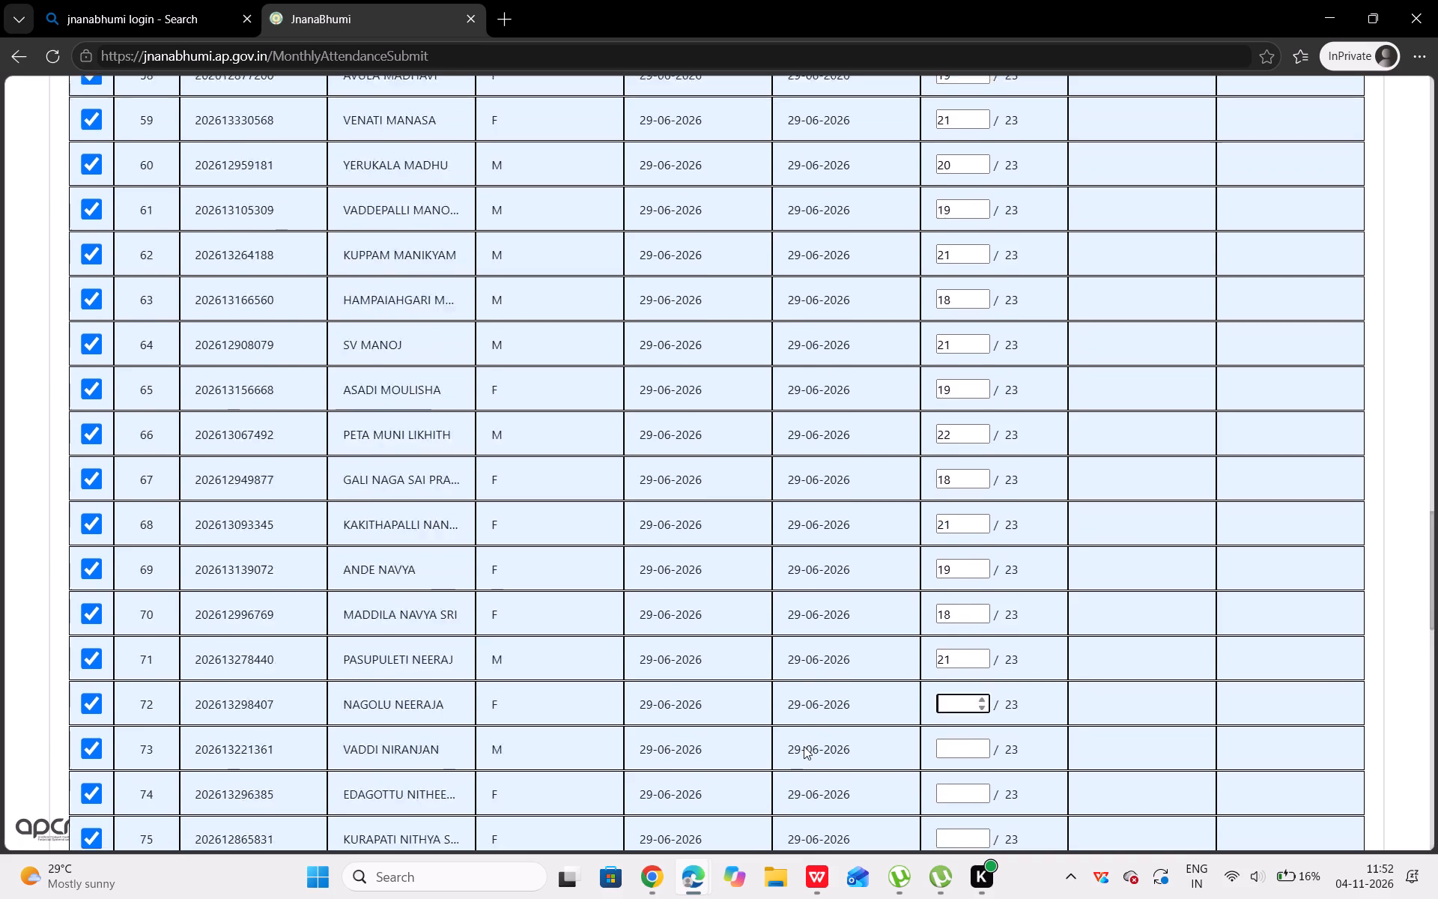
scroll(804, 746, down, 3)
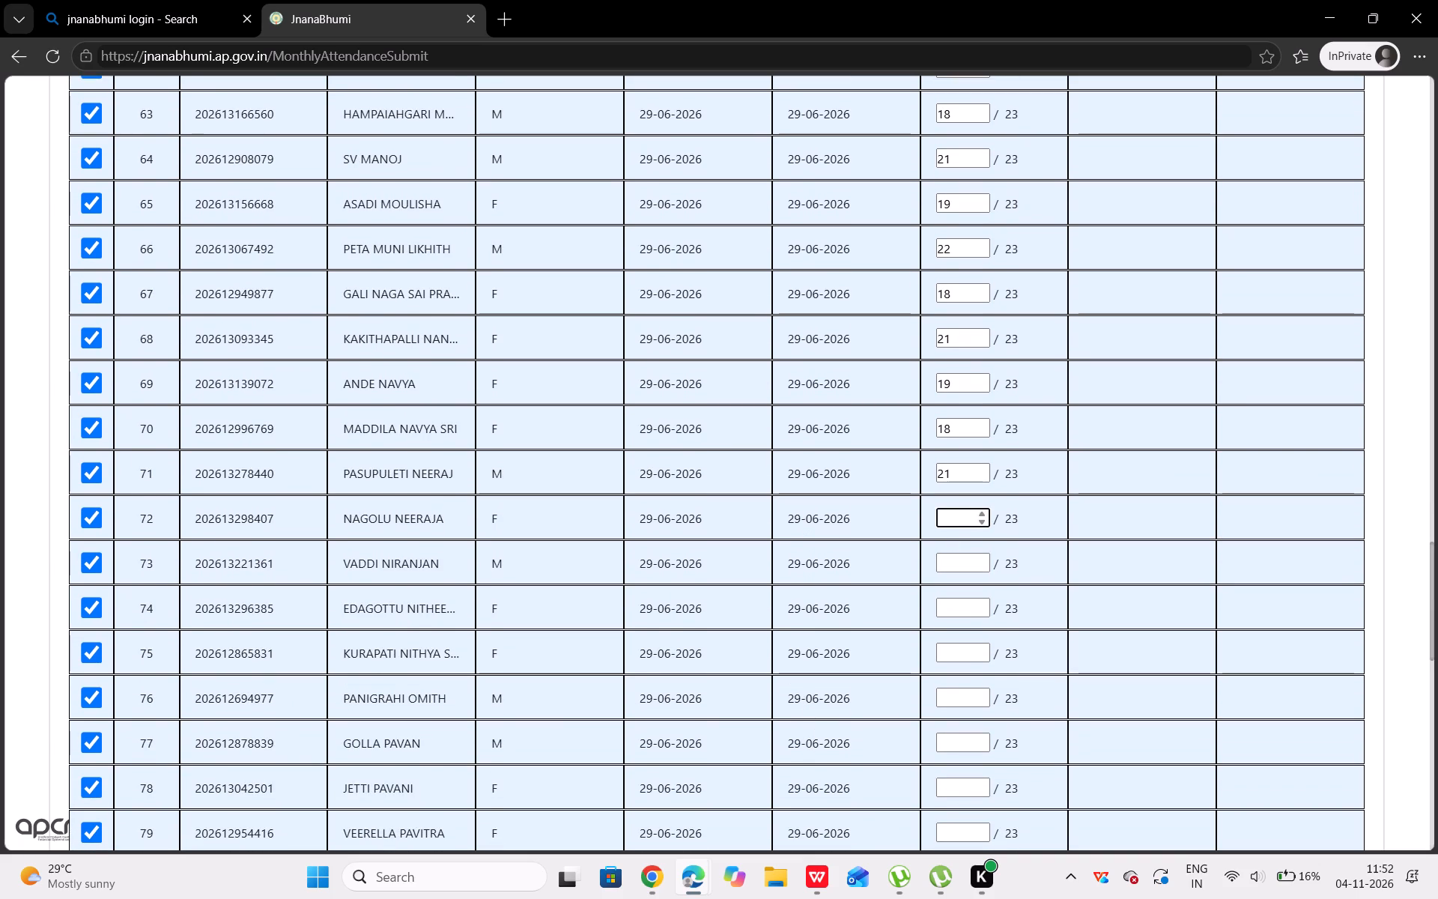
text(19)
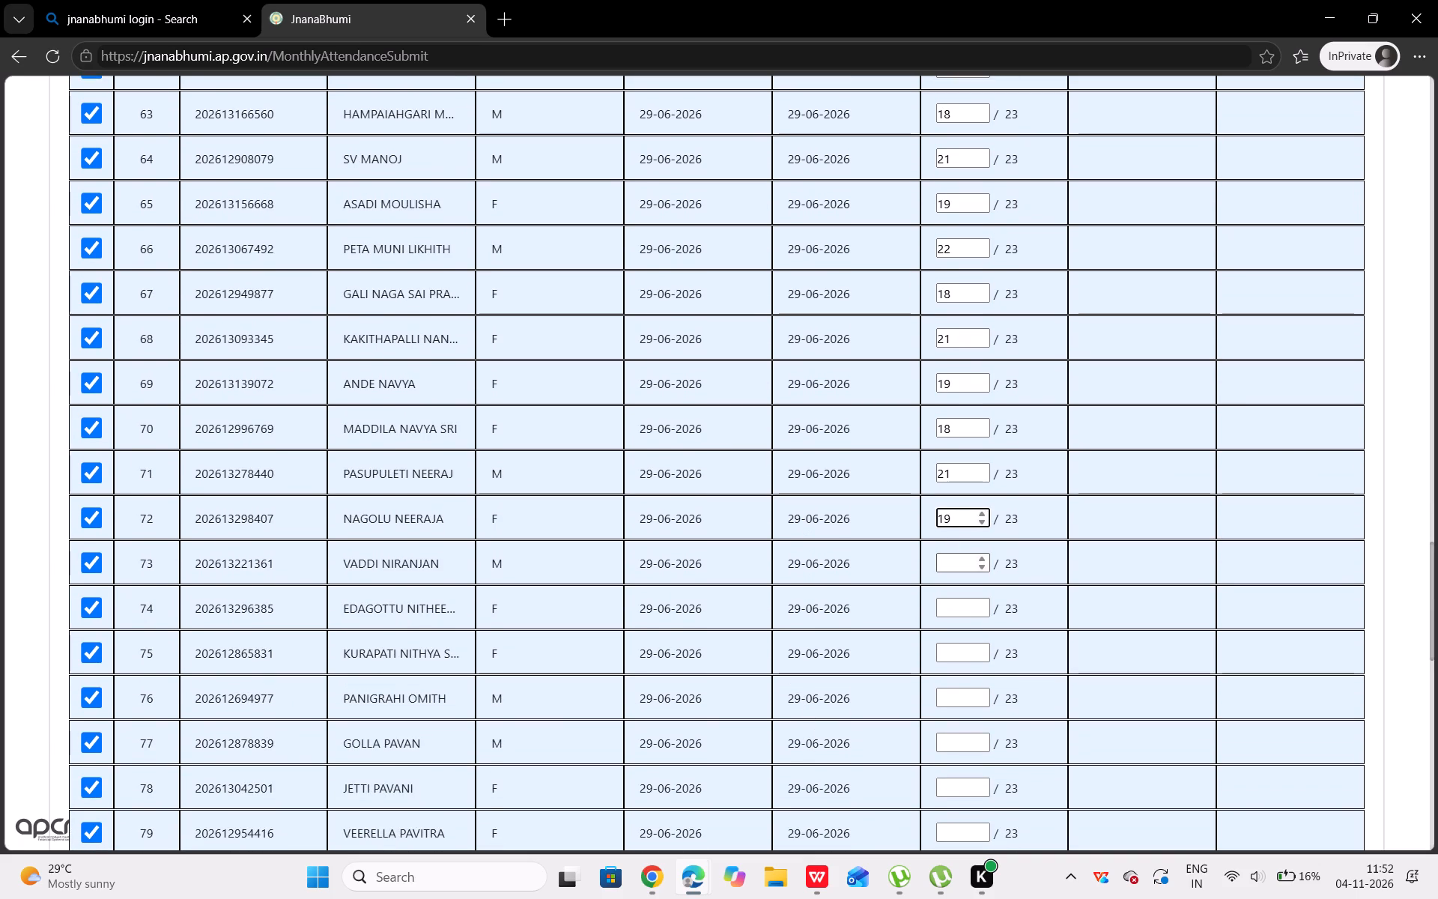
click(958, 571)
text(17)
key(BackSpace)
key(BackSpace)
key(2)
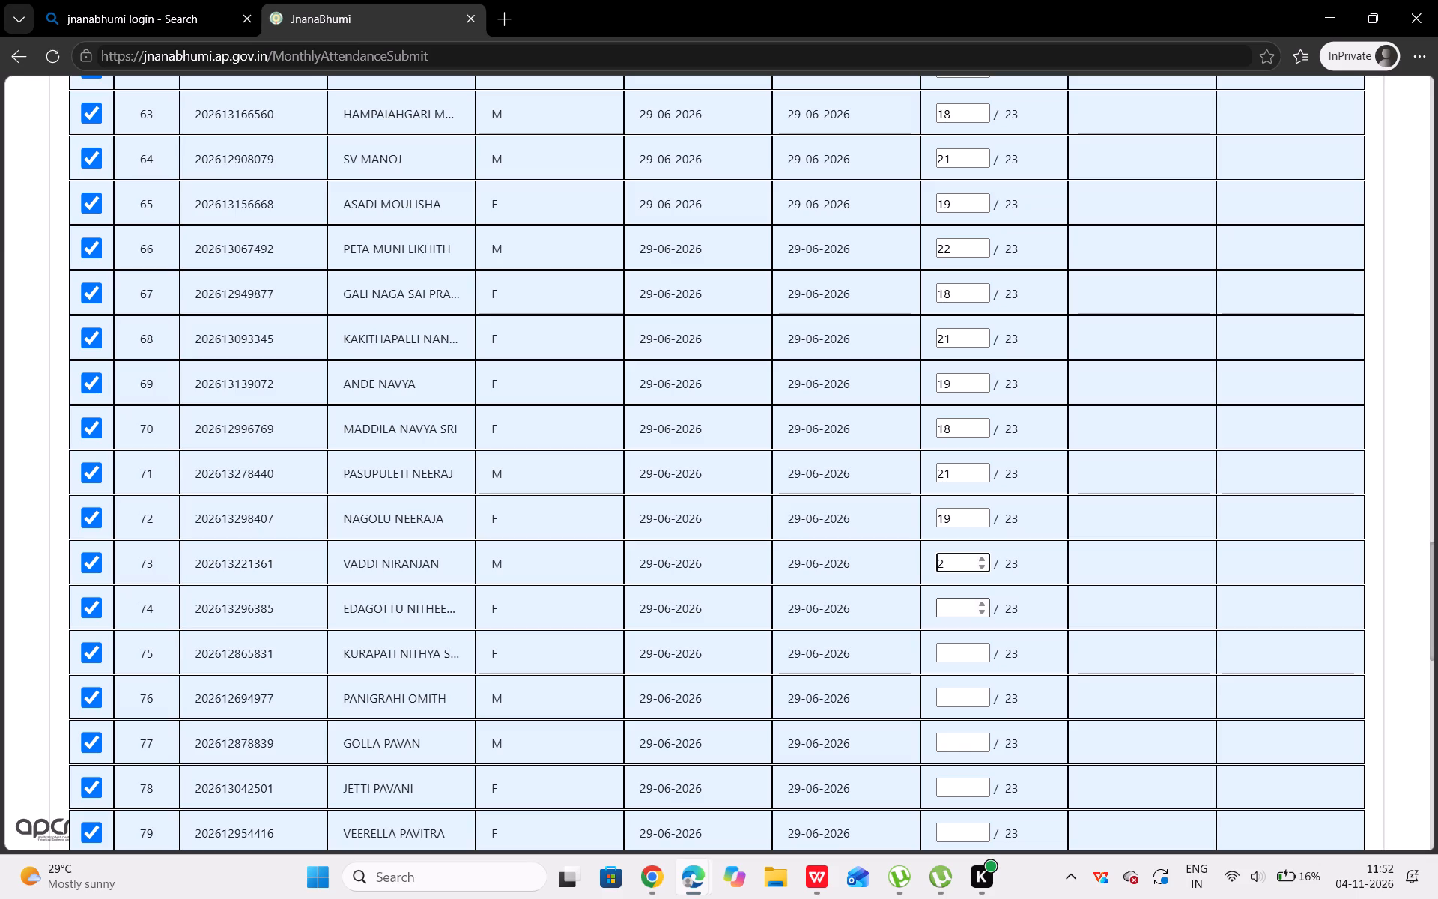
key(1)
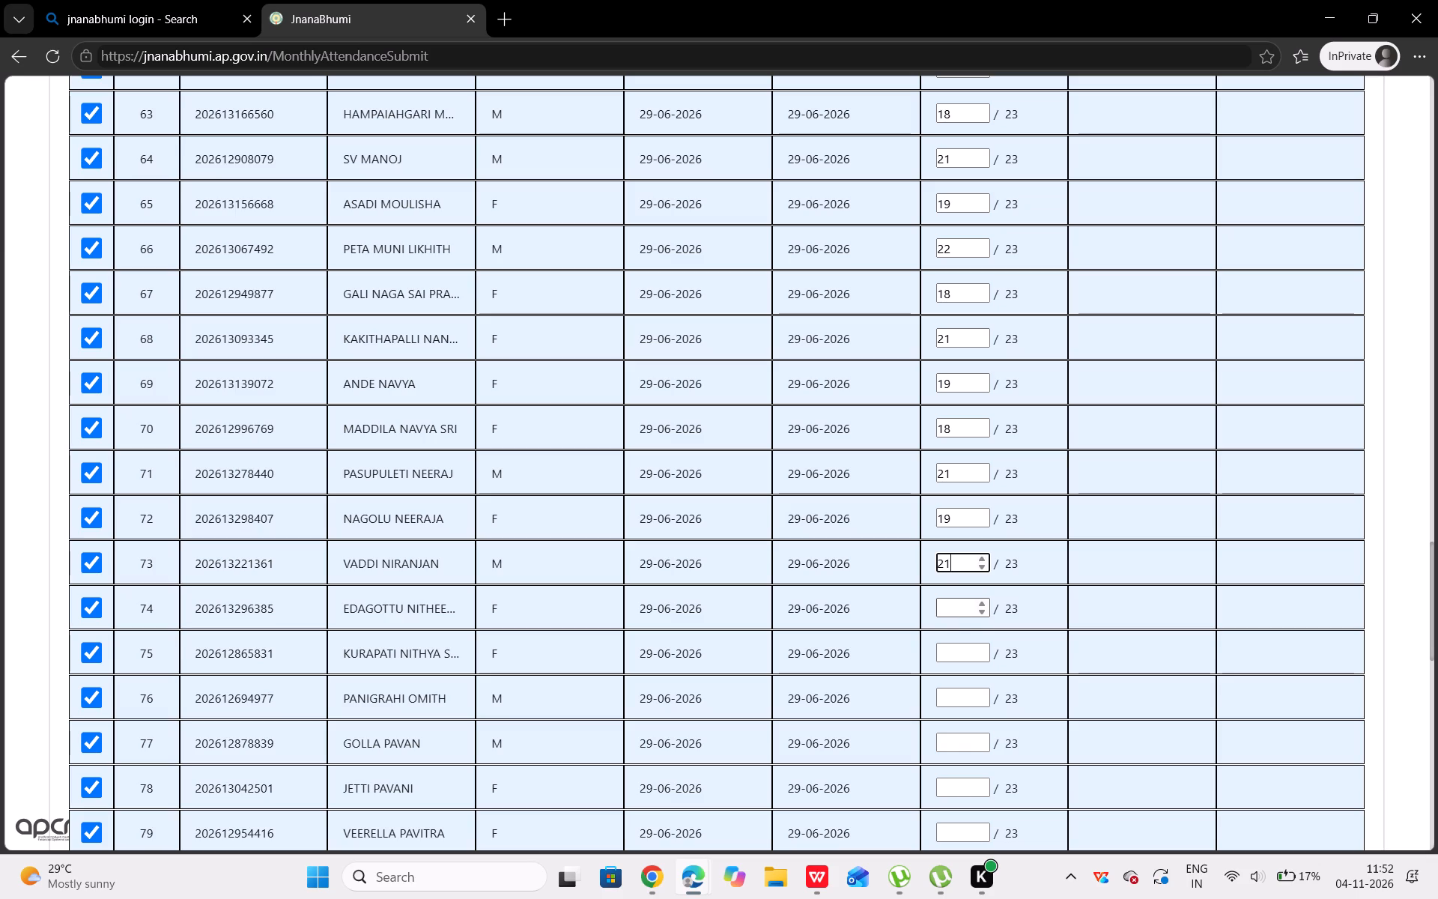
Enter attendance of 23, 18, 20 and 19 days for the students in rows 74 to 77.
click(959, 614)
text(23)
click(949, 643)
text(18)
click(950, 685)
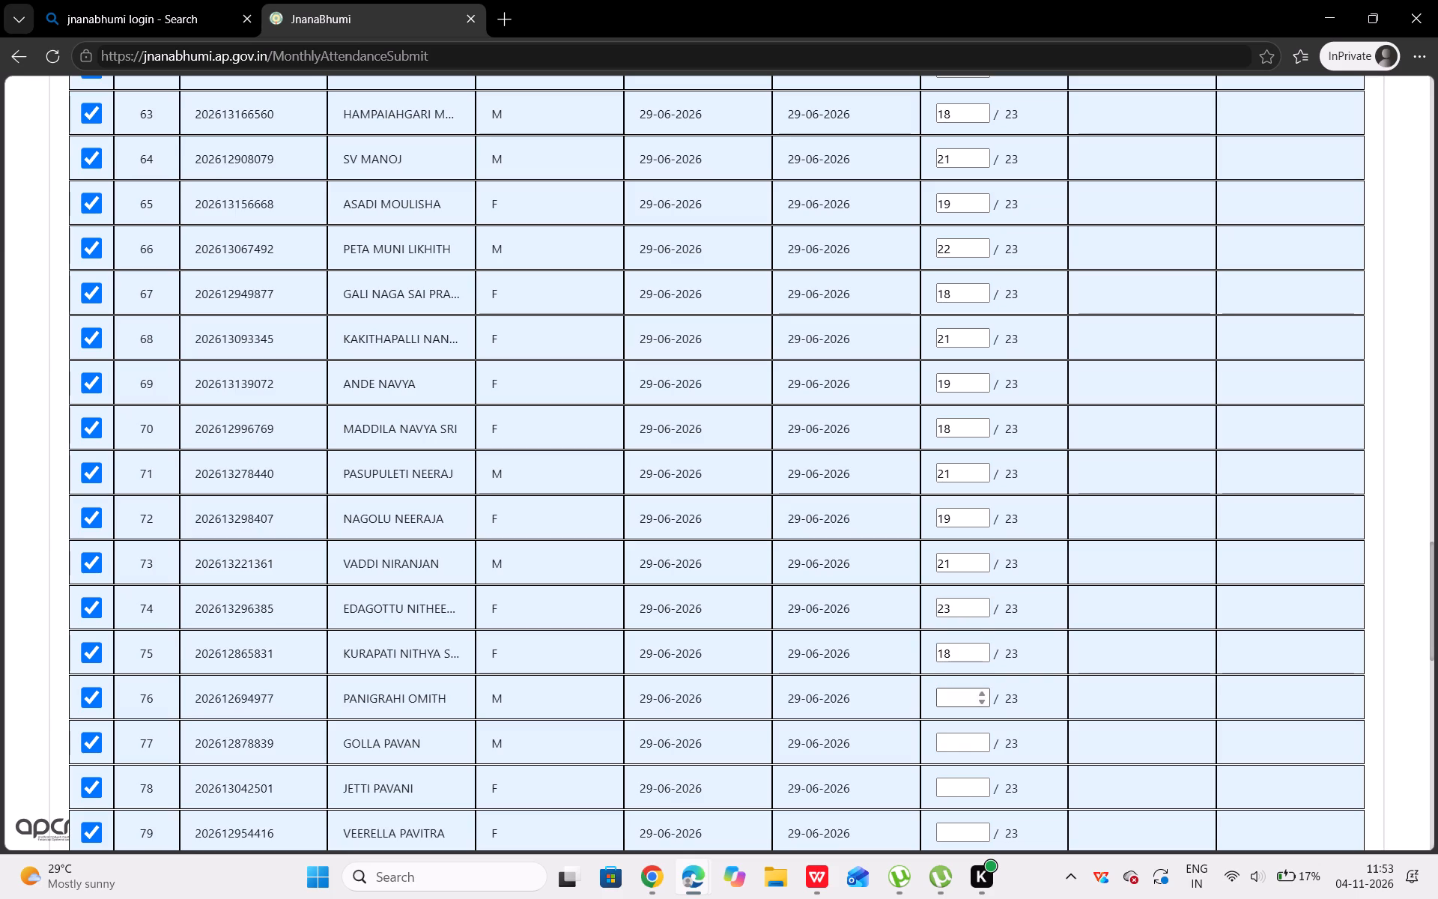
click(950, 701)
text(20)
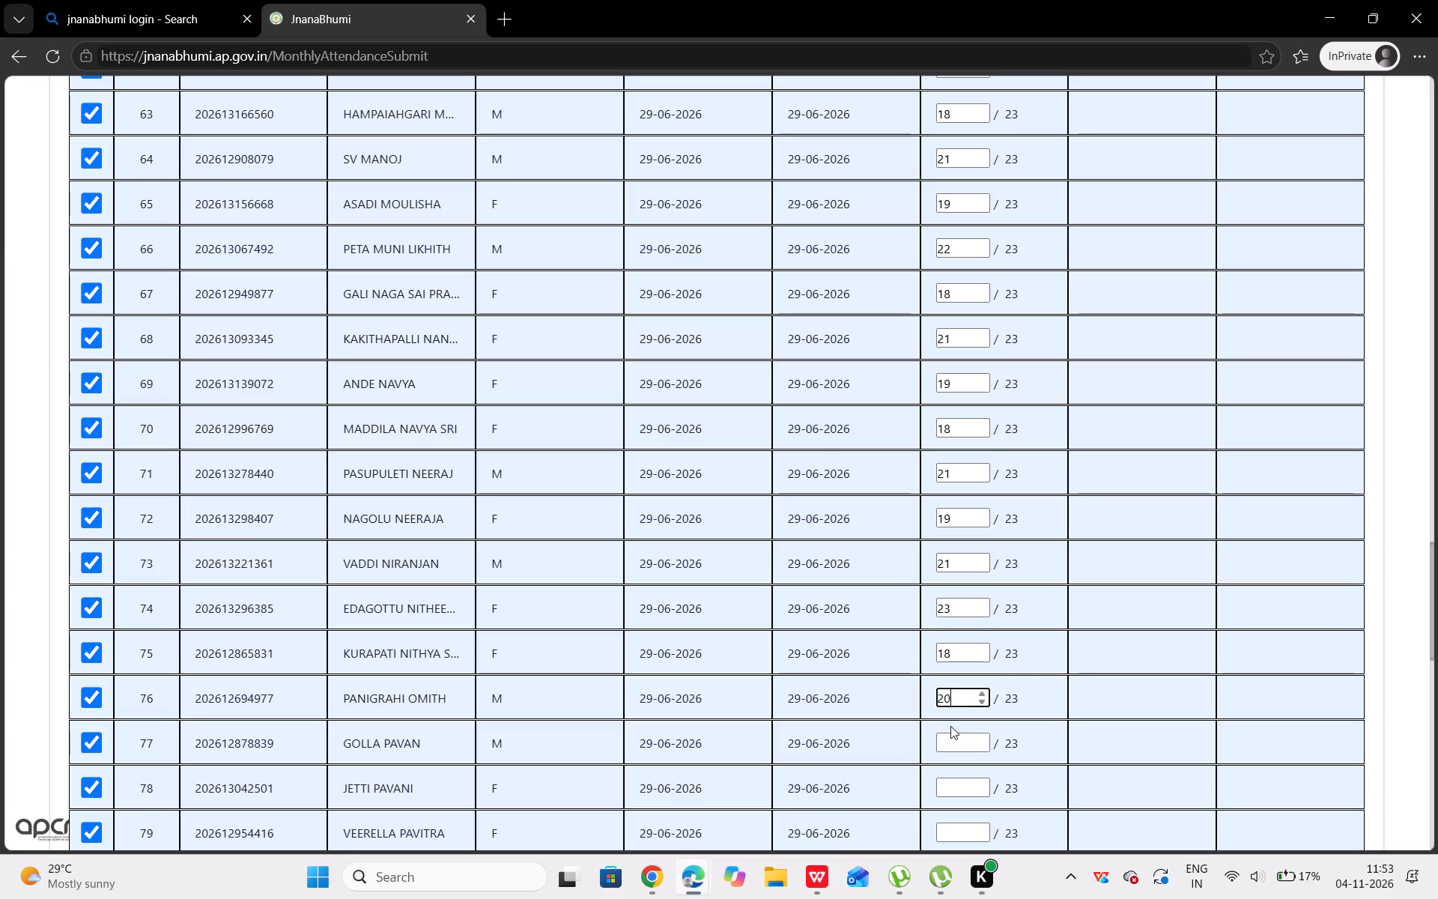
click(951, 736)
text(19)
Enter attendance of 21, 18 and 20 days for the students in rows 78 to 80.
scroll(873, 732, down, 2)
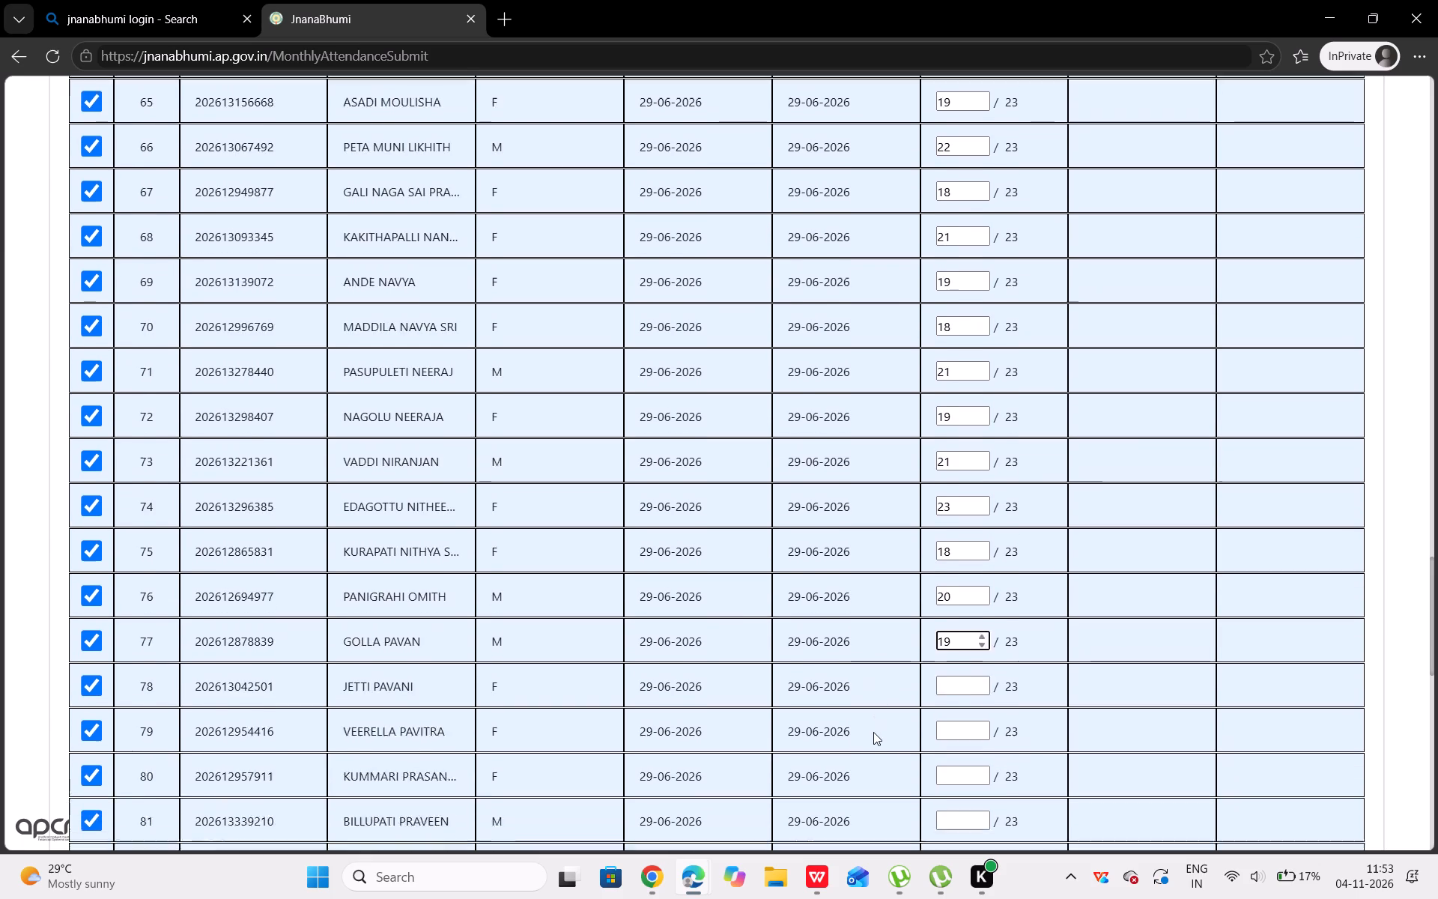
scroll(873, 732, down, 2)
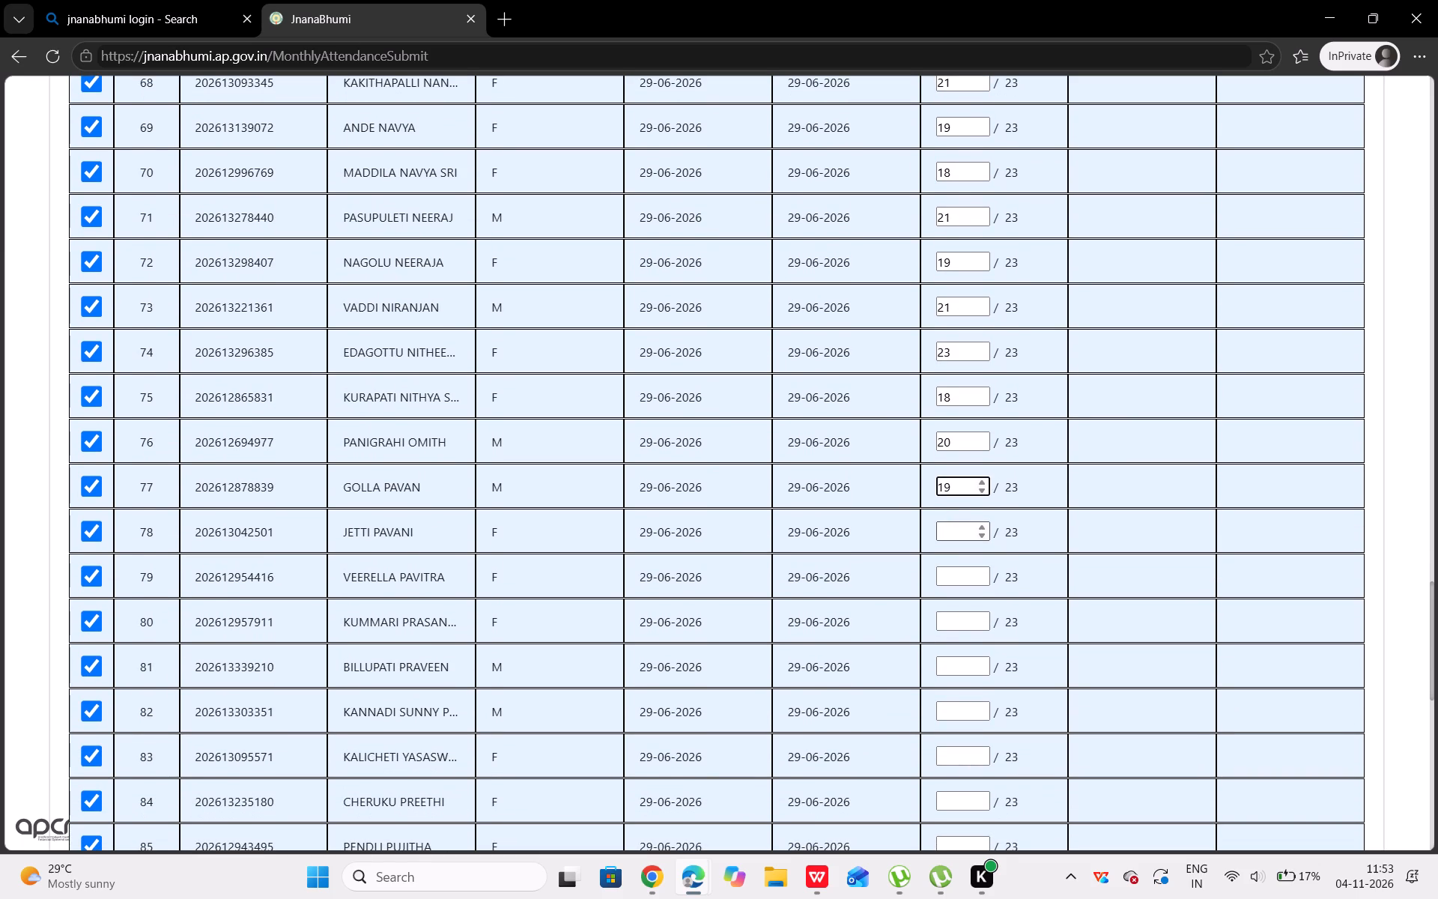
click(950, 526)
text(21)
click(950, 570)
key(2)
key(BackSpace)
text(18)
click(948, 620)
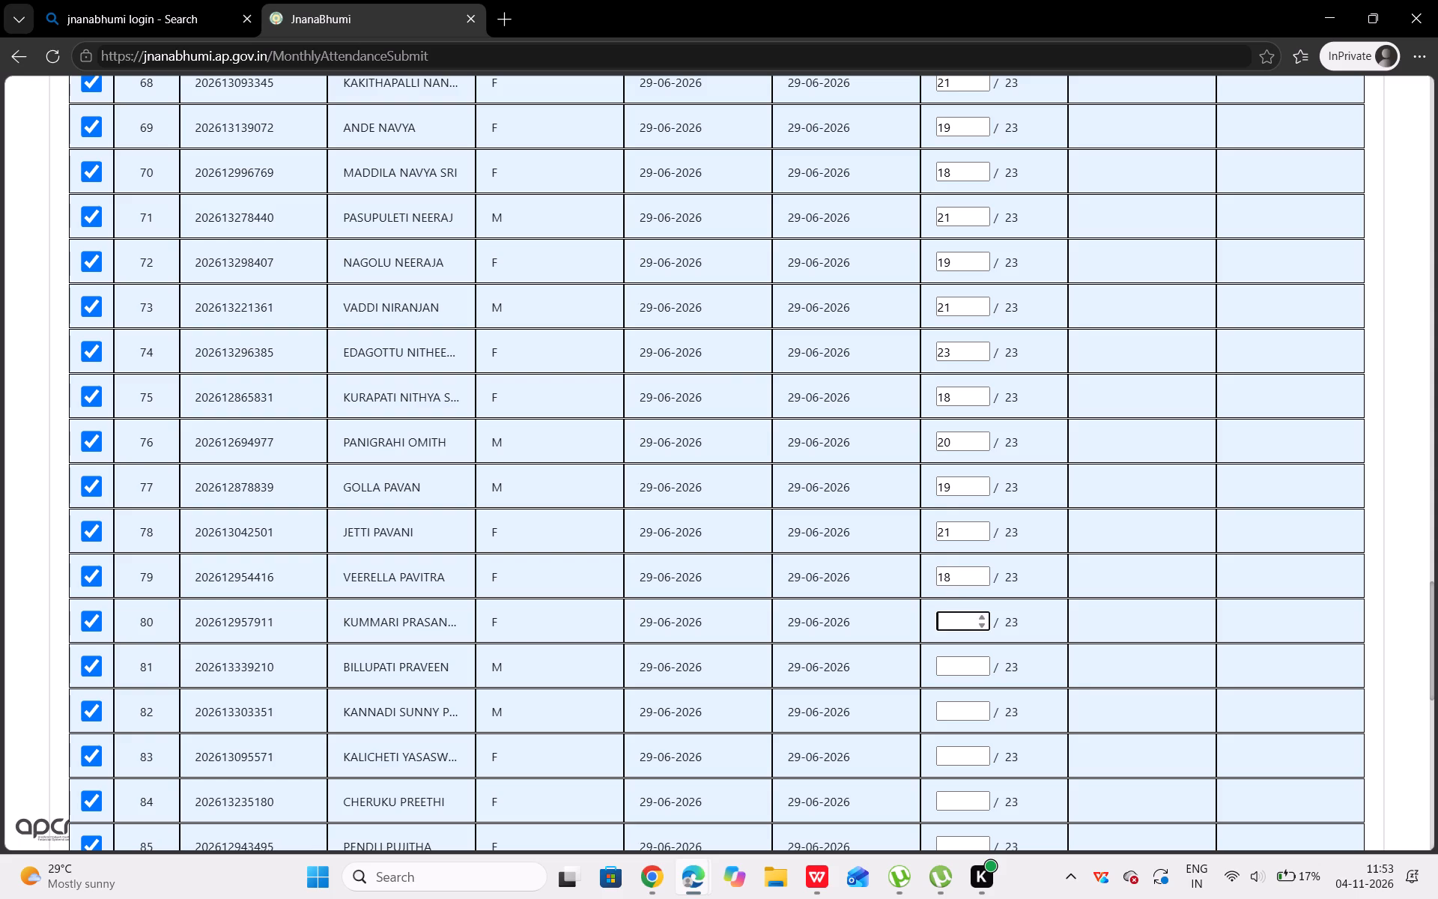
text(20)
Enter attendance of 19, 22 and 21 days for the students in rows 81 to 83.
click(948, 660)
text(19)
click(953, 715)
key(2)
key(2)
click(957, 754)
text(21)
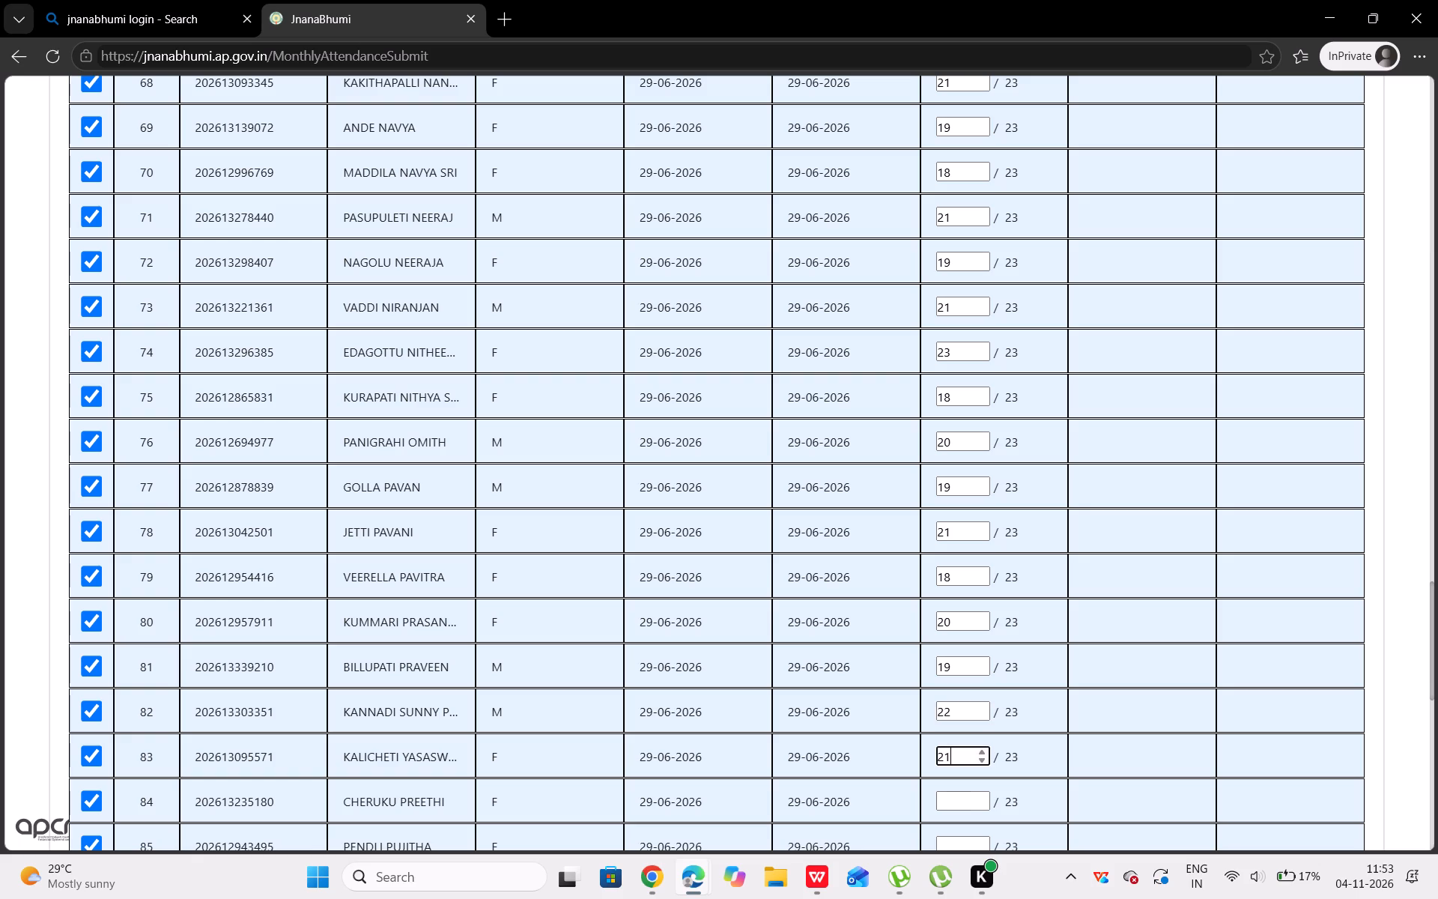
Enter attendance of 19 and 21 days for the students in rows 84 and 85.
click(957, 803)
text(19)
scroll(836, 684, down, 7)
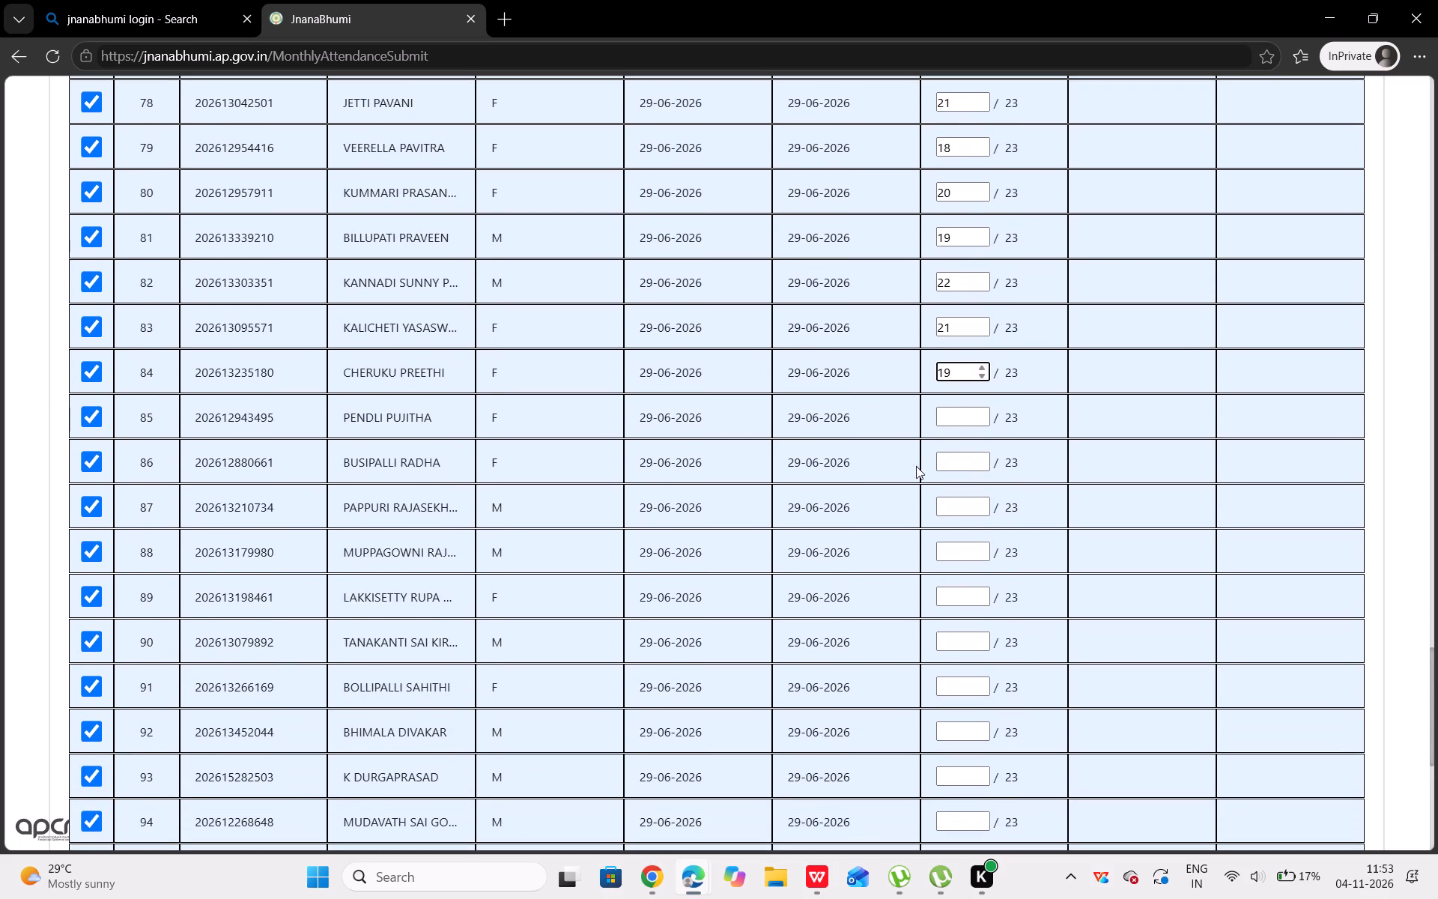
click(951, 416)
text(21)
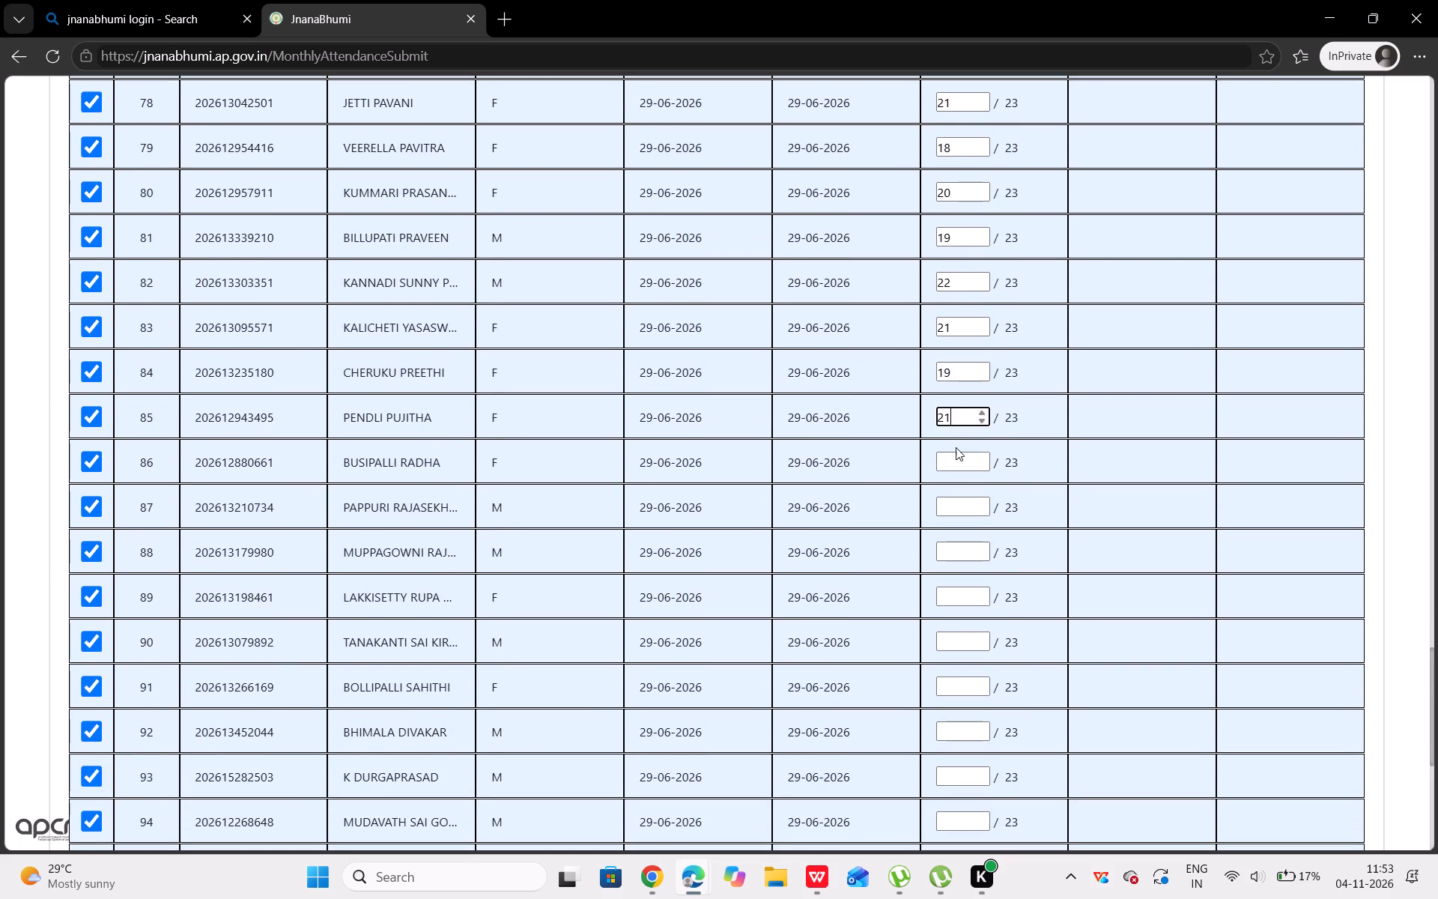
Enter attendance of 23, 22, 19 and 18 days for the students in rows 86 to 89.
click(953, 466)
text(23)
click(944, 497)
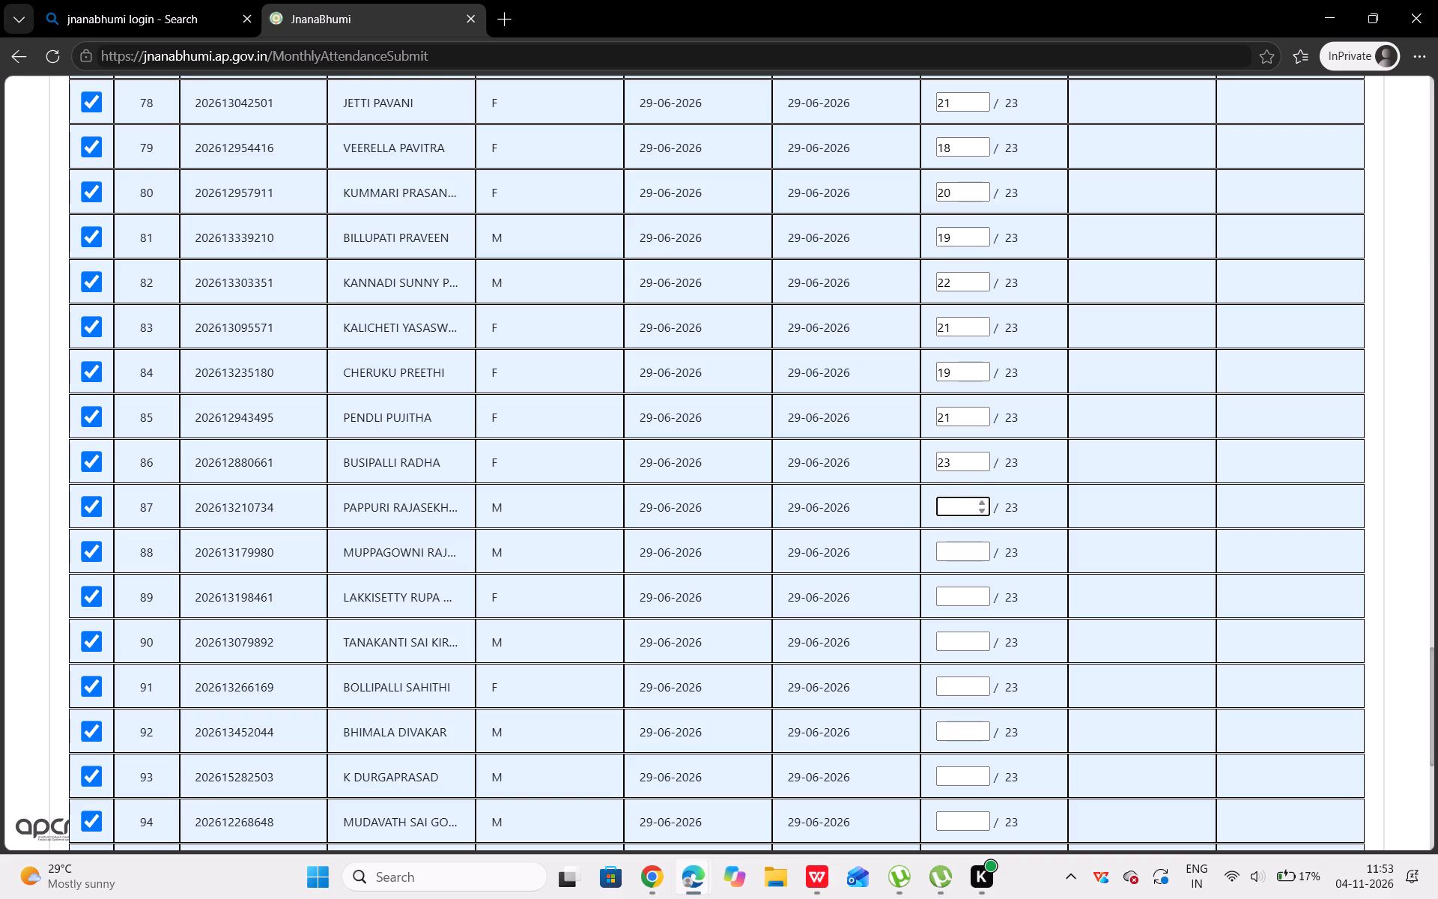
text(22)
click(956, 547)
text(19)
click(953, 596)
key(1)
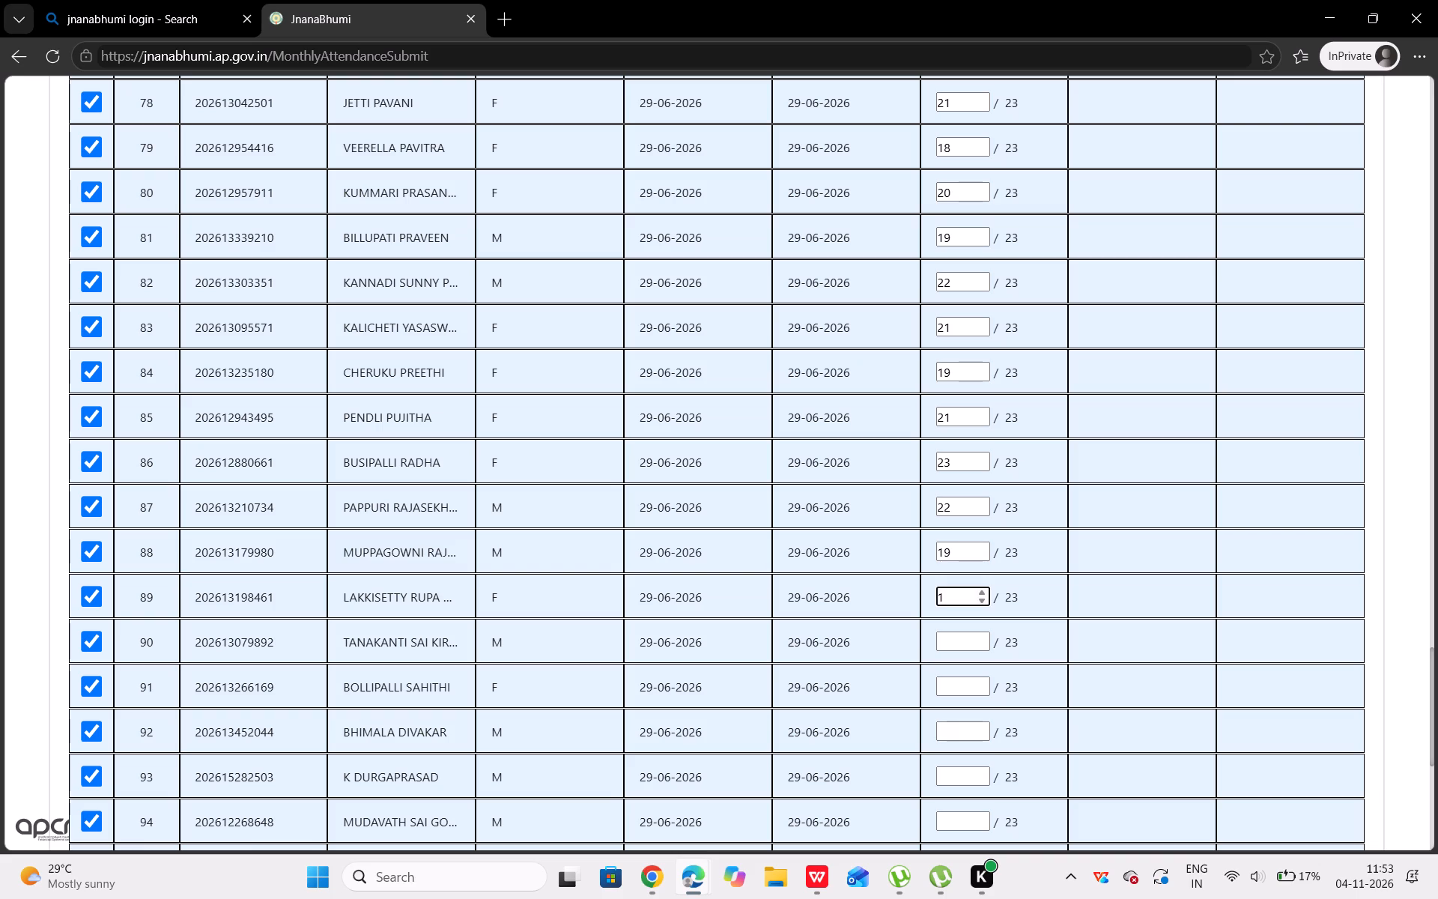
key(7)
key(BackSpace)
key(8)
Enter attendance of 21, 18 and 20 days for the students in rows 90 to 92.
click(953, 635)
text(21)
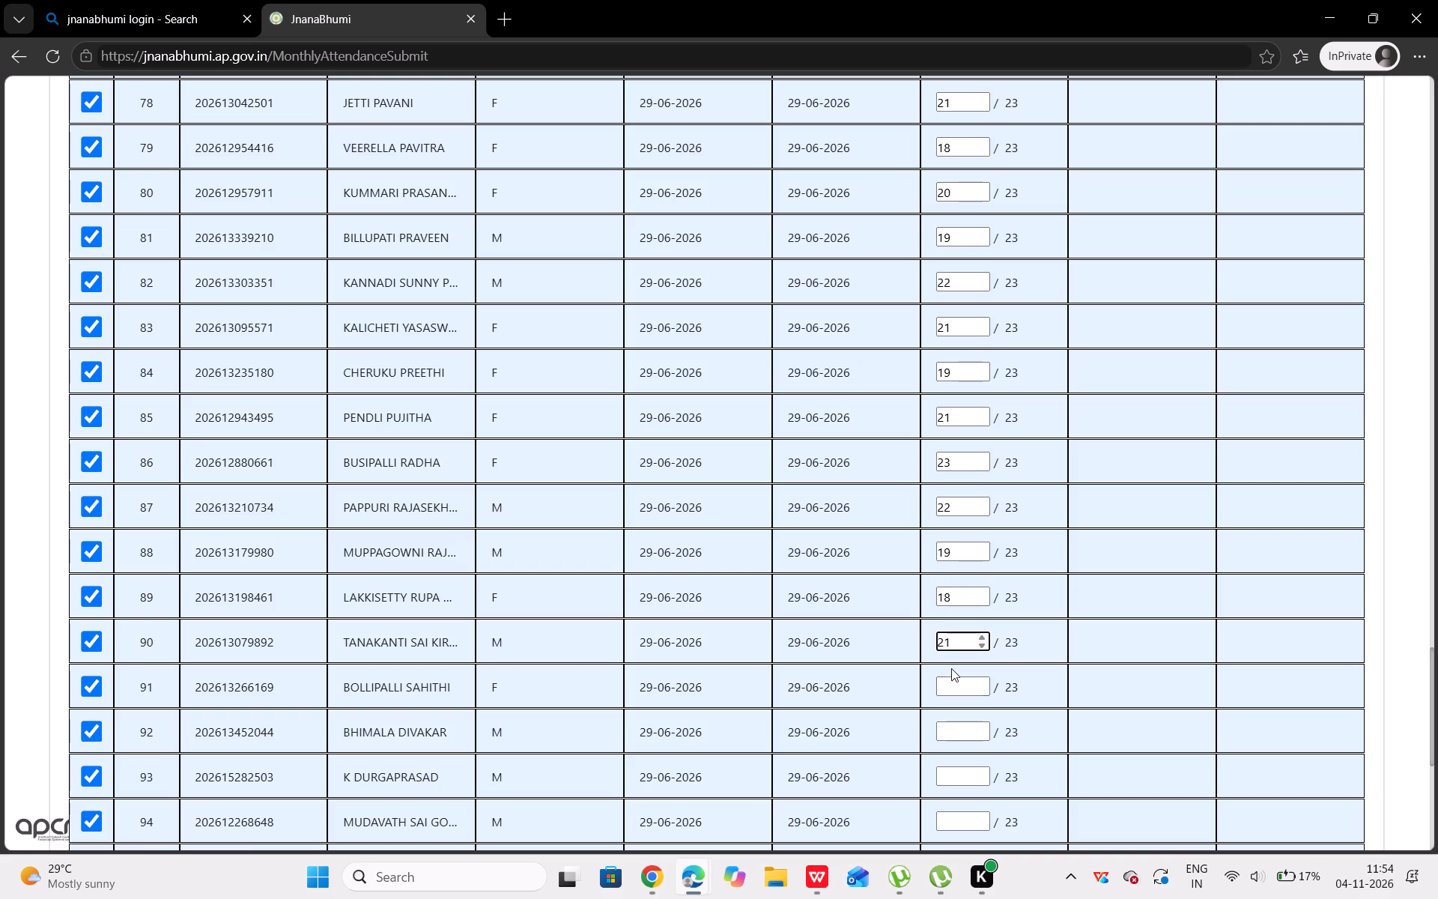
click(950, 678)
text(22)
key(BackSpace)
key(BackSpace)
text(18)
click(952, 729)
text(20)
Enter attendance of 19 and 21 days for the students in rows 93 and 94.
click(955, 782)
text(19)
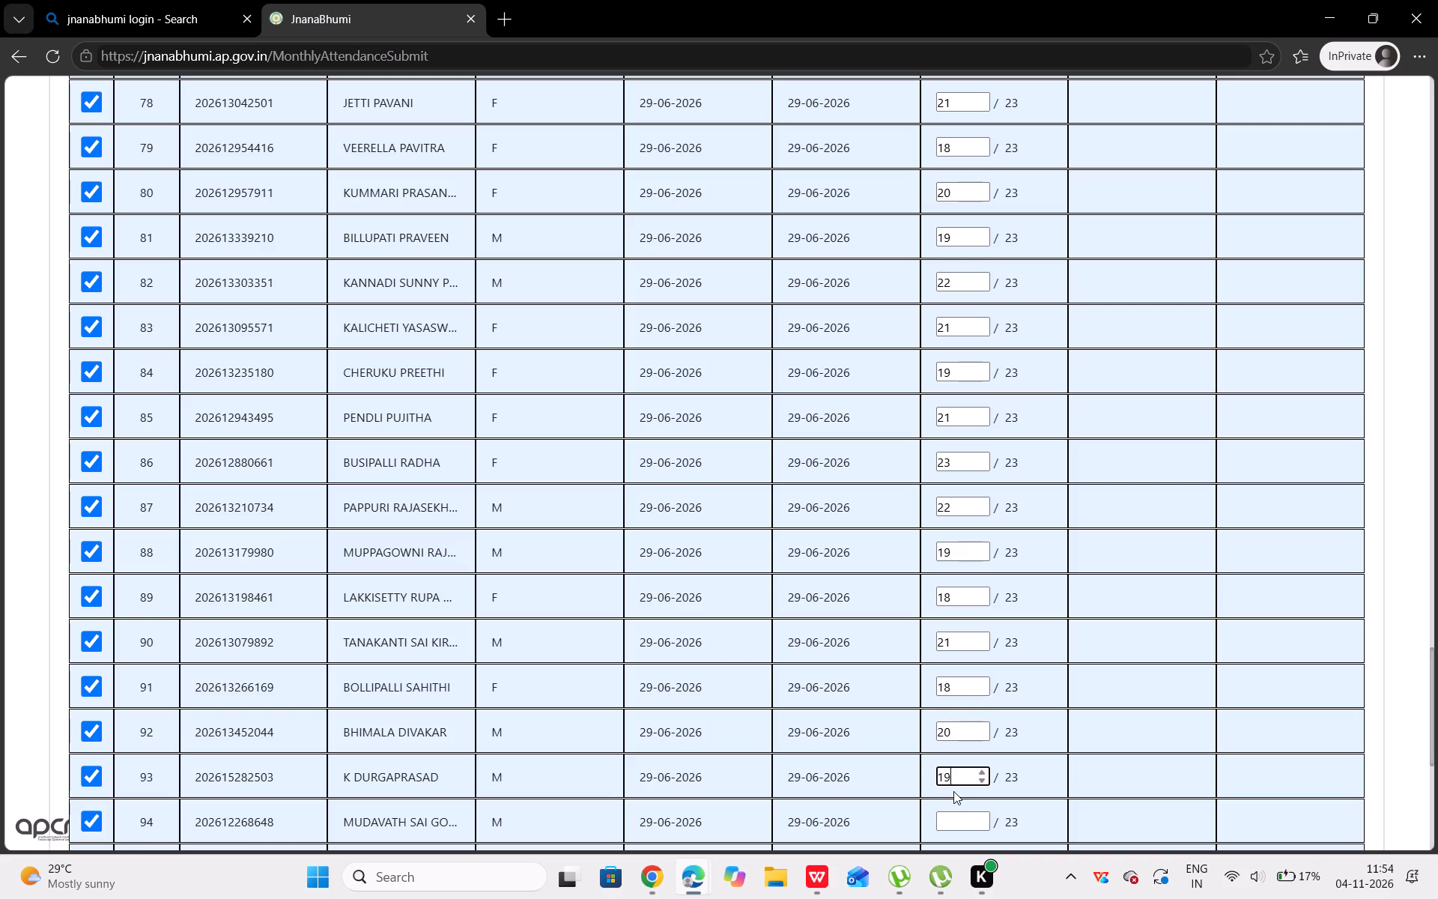
click(953, 824)
key(2)
key(1)
Enter attendance of 19, 18 and 22 days for the students in rows 95 to 97.
scroll(806, 706, down, 5)
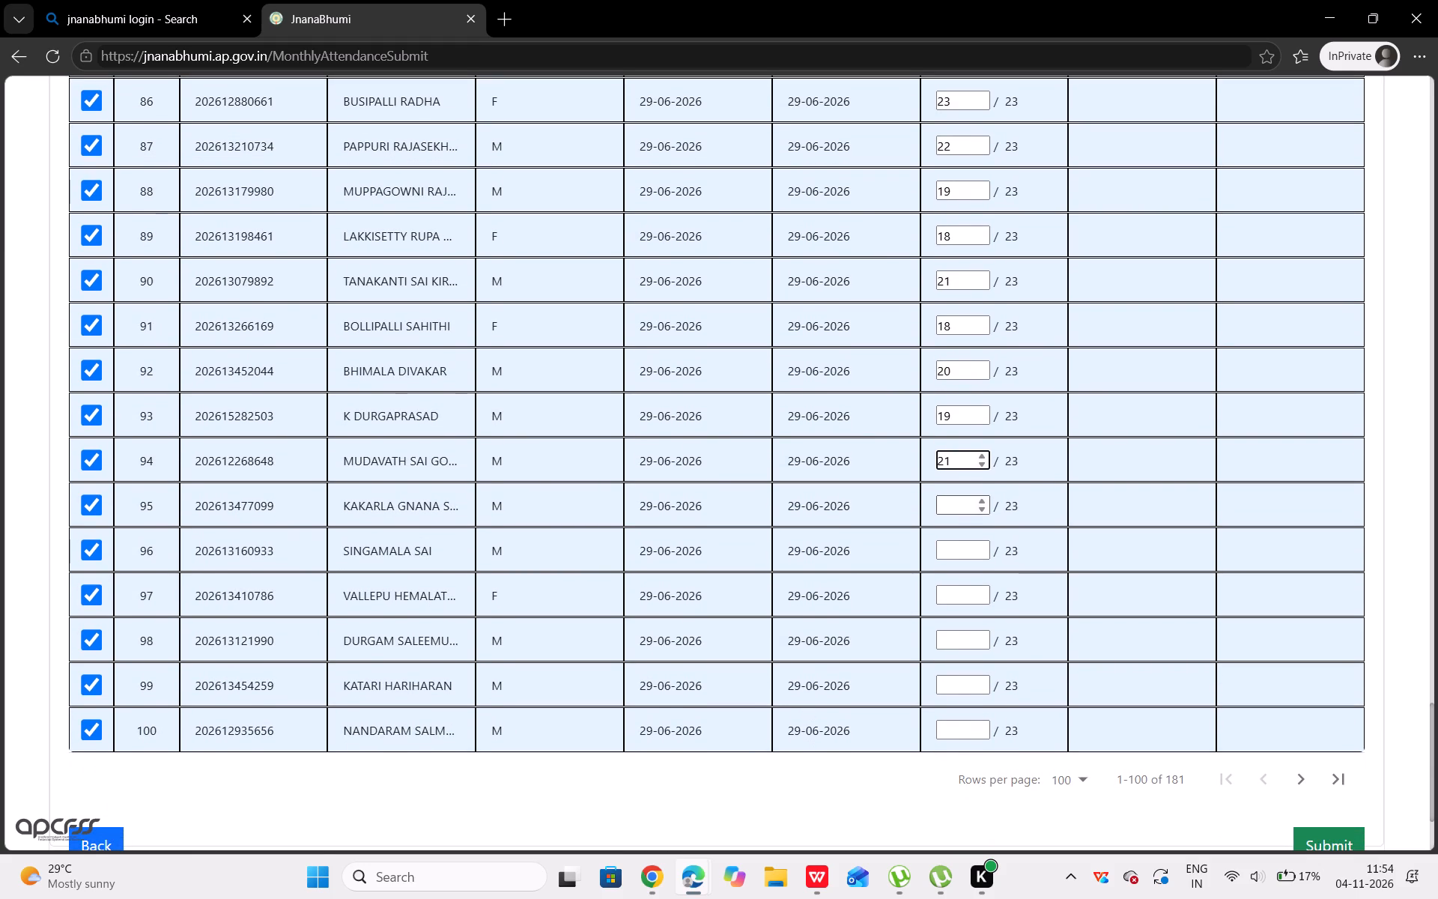
click(956, 503)
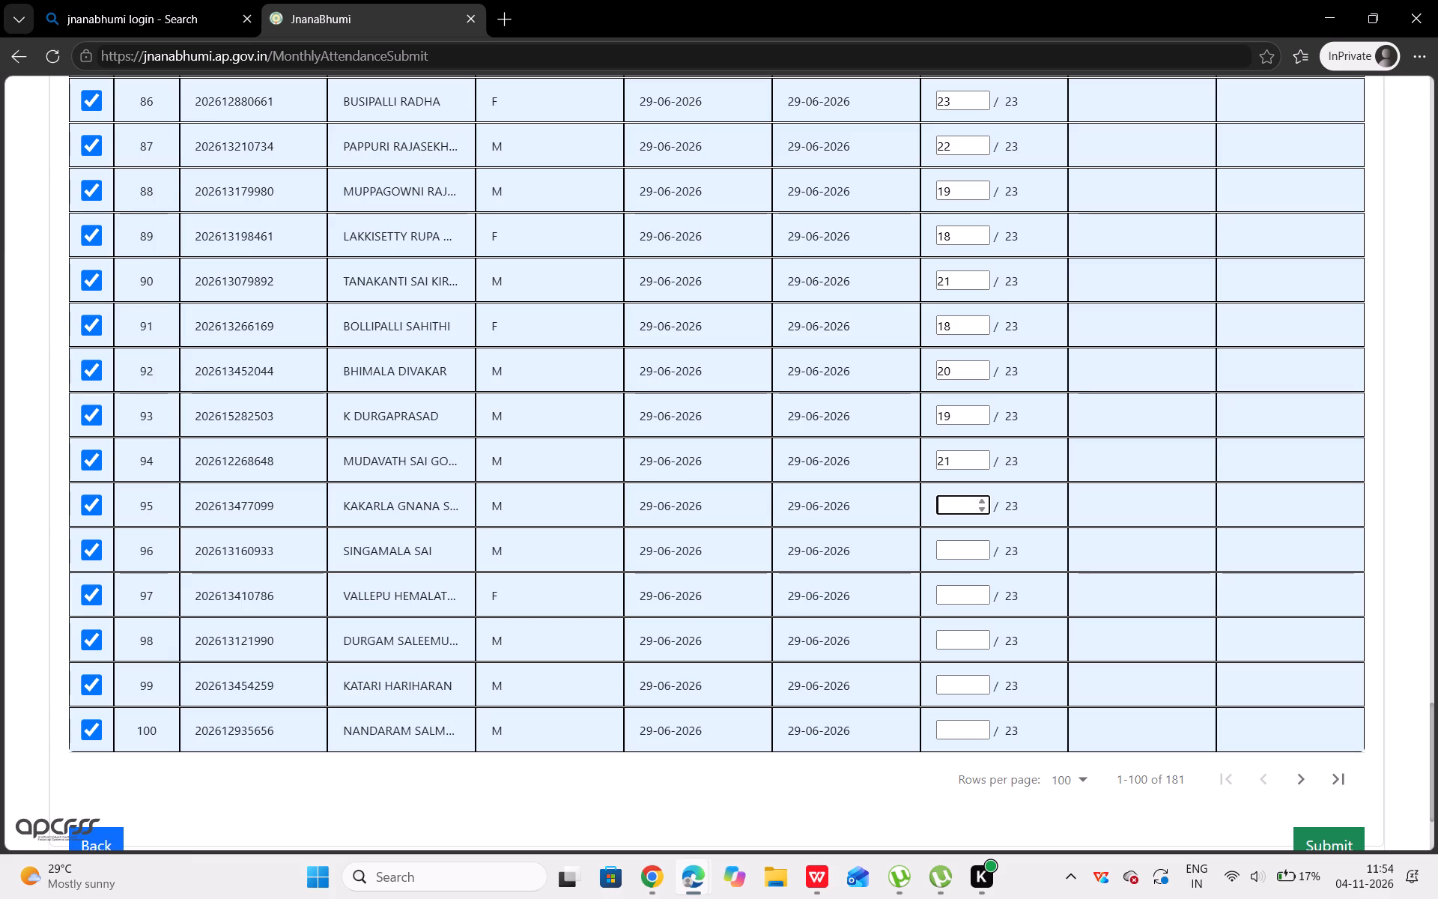
text(19)
click(958, 548)
text(18)
click(955, 591)
text(22)
Enter attendance of 19, 21 and 18 days for the students in rows 98 to 100.
click(952, 642)
text(19)
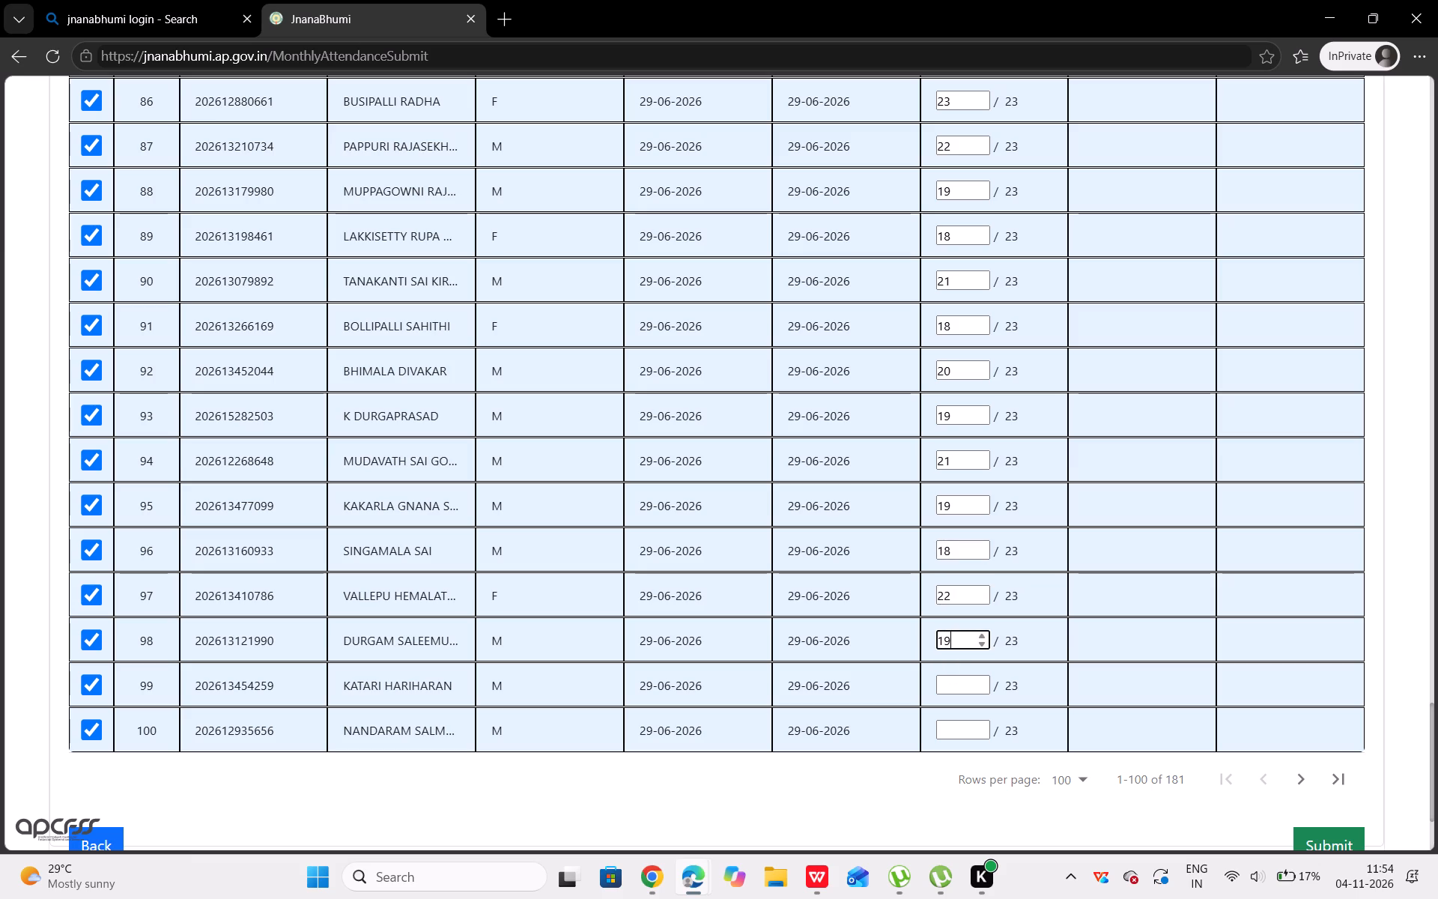
click(945, 689)
text(20)
key(BackSpace)
key(1)
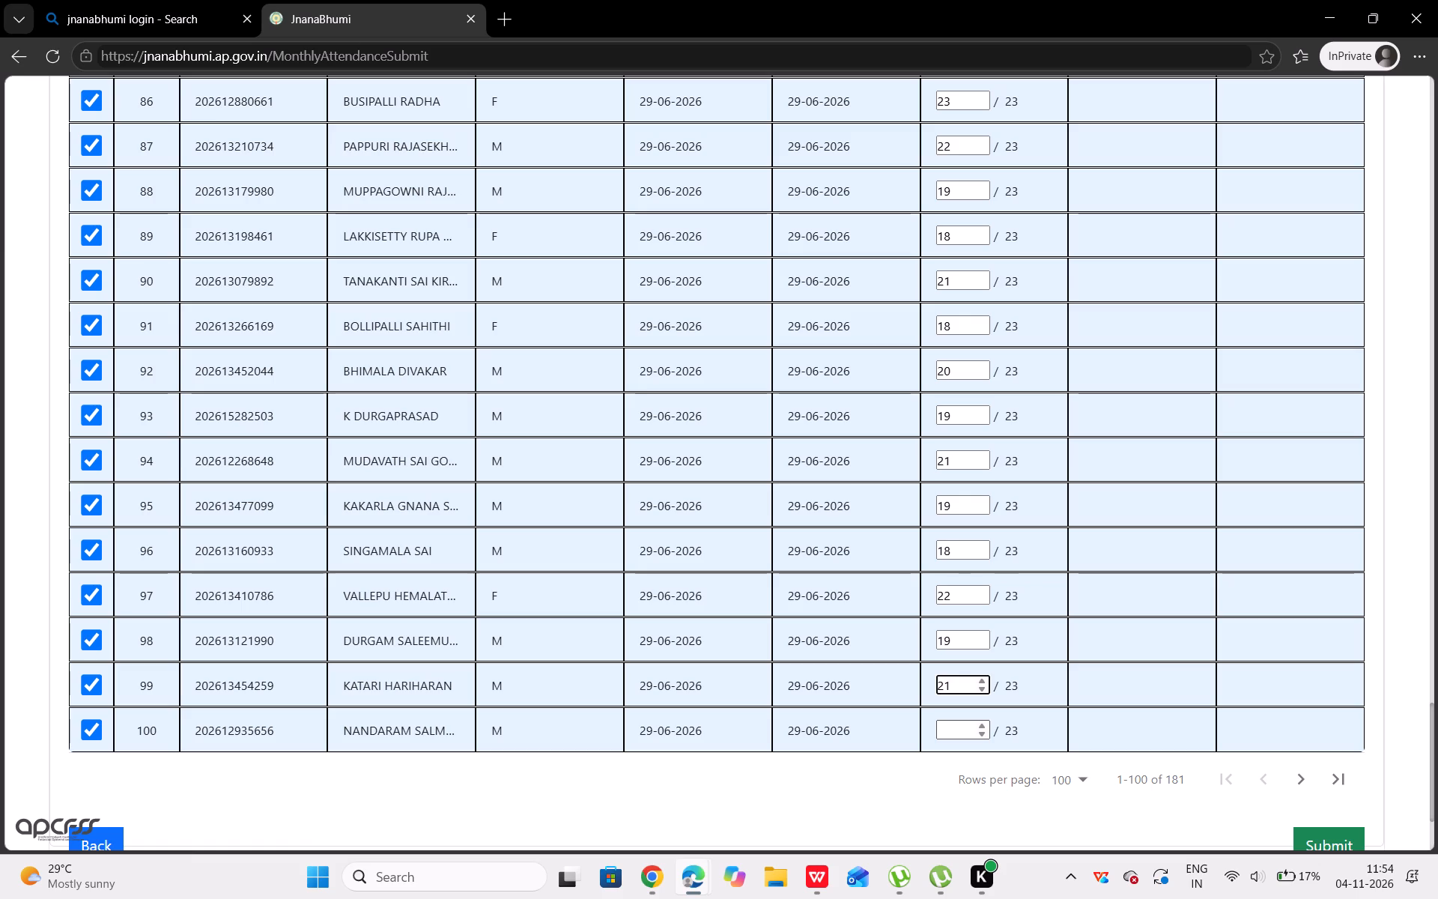
click(946, 731)
text(18)
Go to the next page of the student list, starting at row 101, and select all its students.
scroll(852, 602, down, 1)
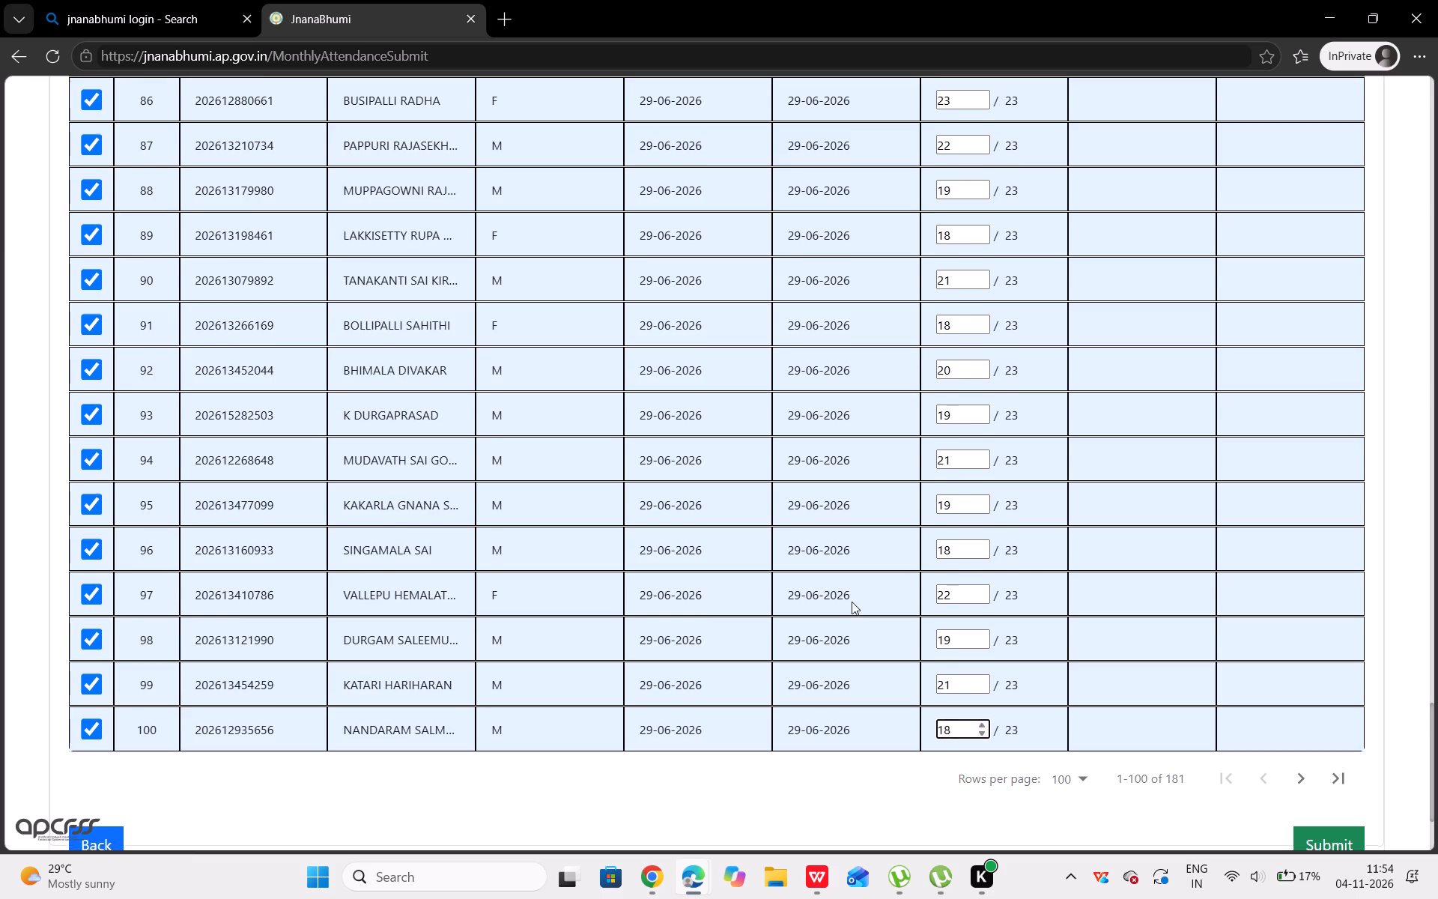
scroll(852, 602, down, 1)
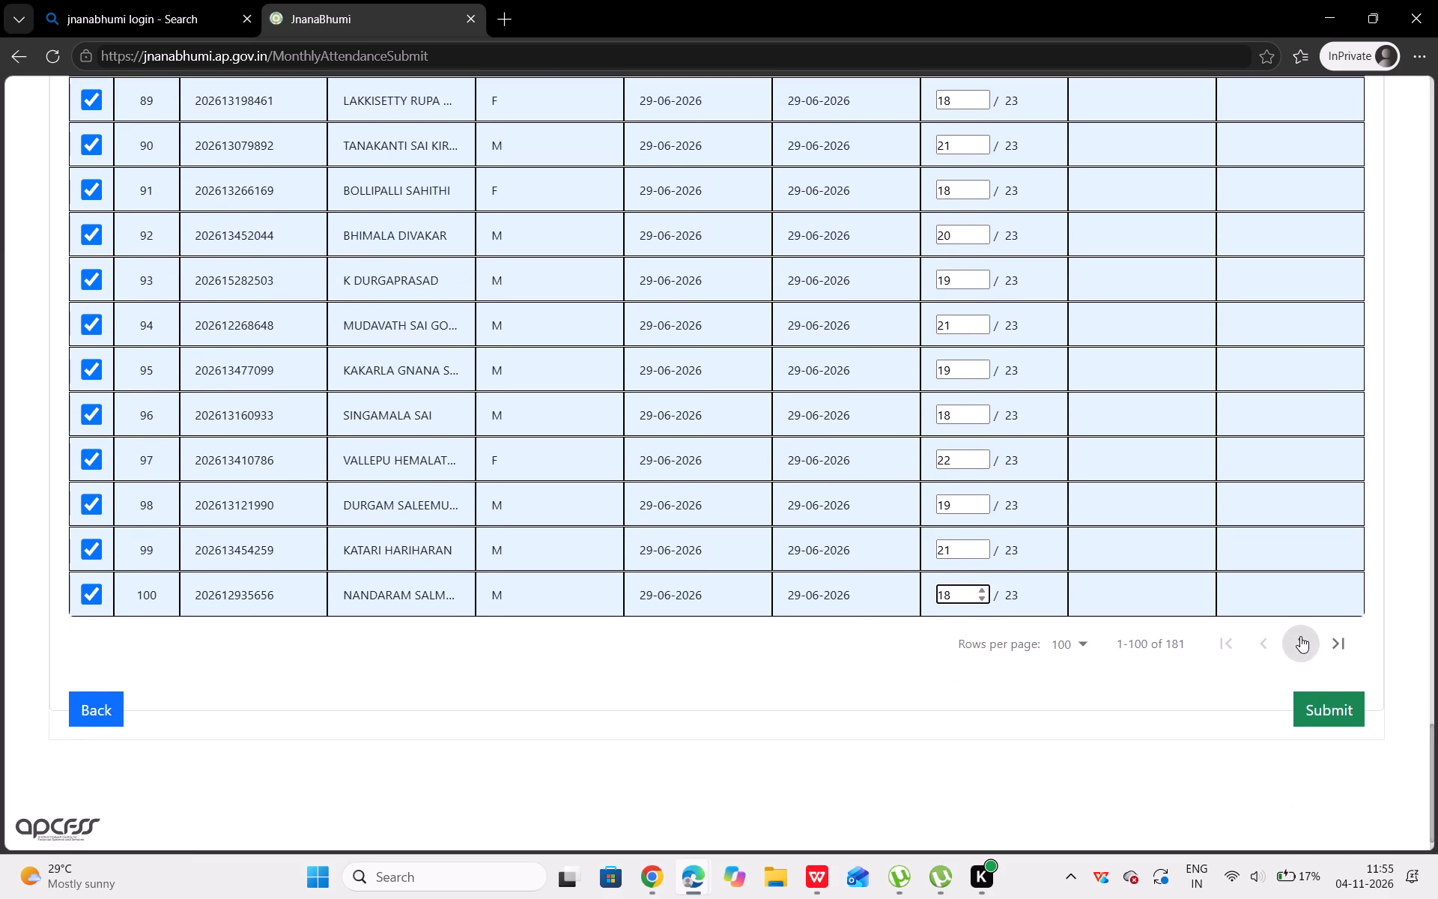
click(1300, 636)
scroll(762, 337, up, 5)
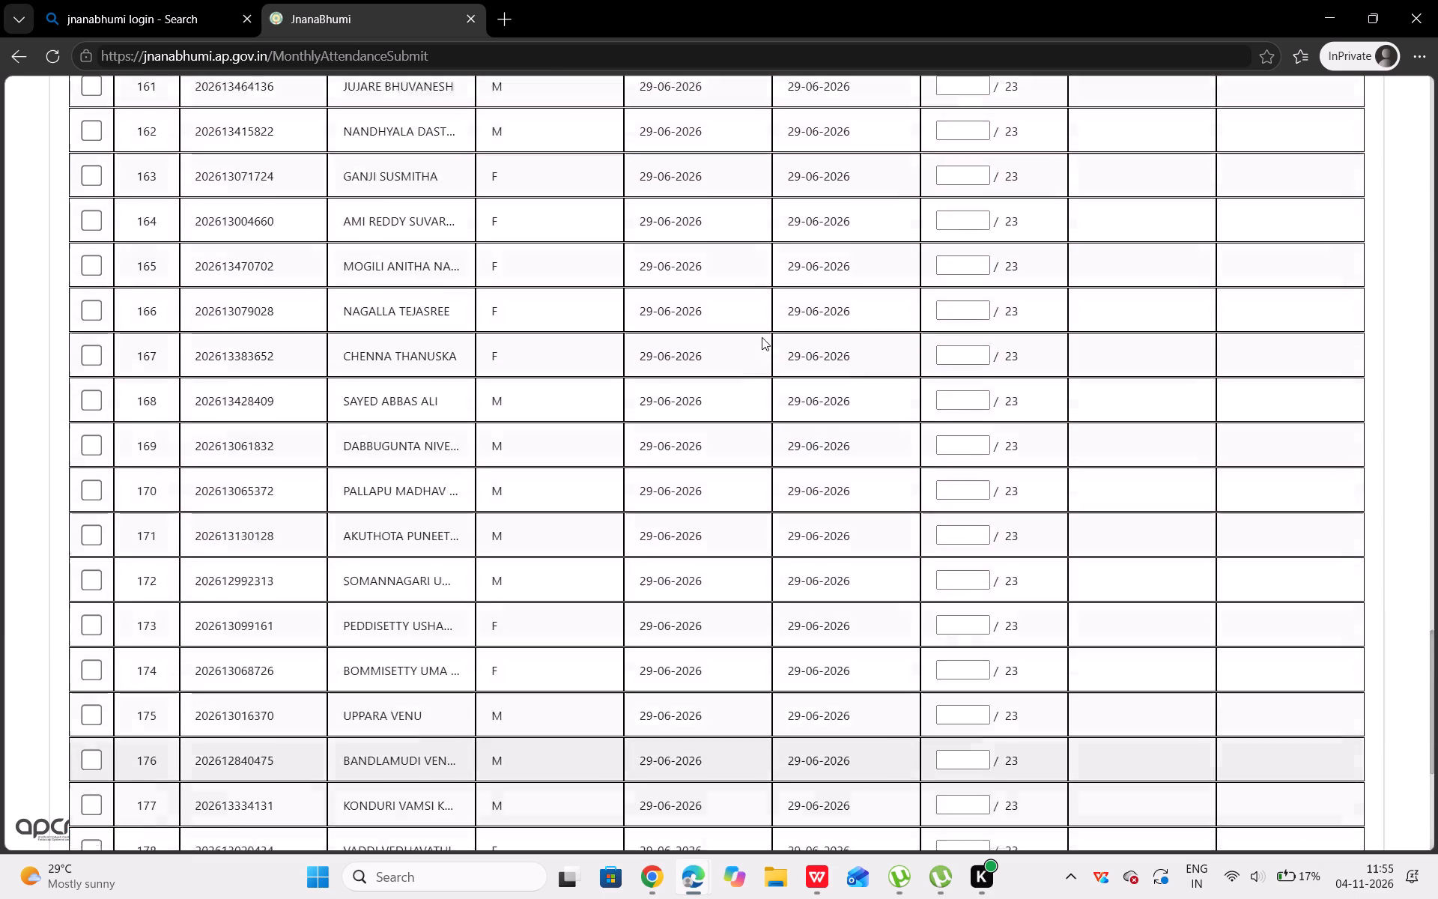
scroll(762, 337, up, 17)
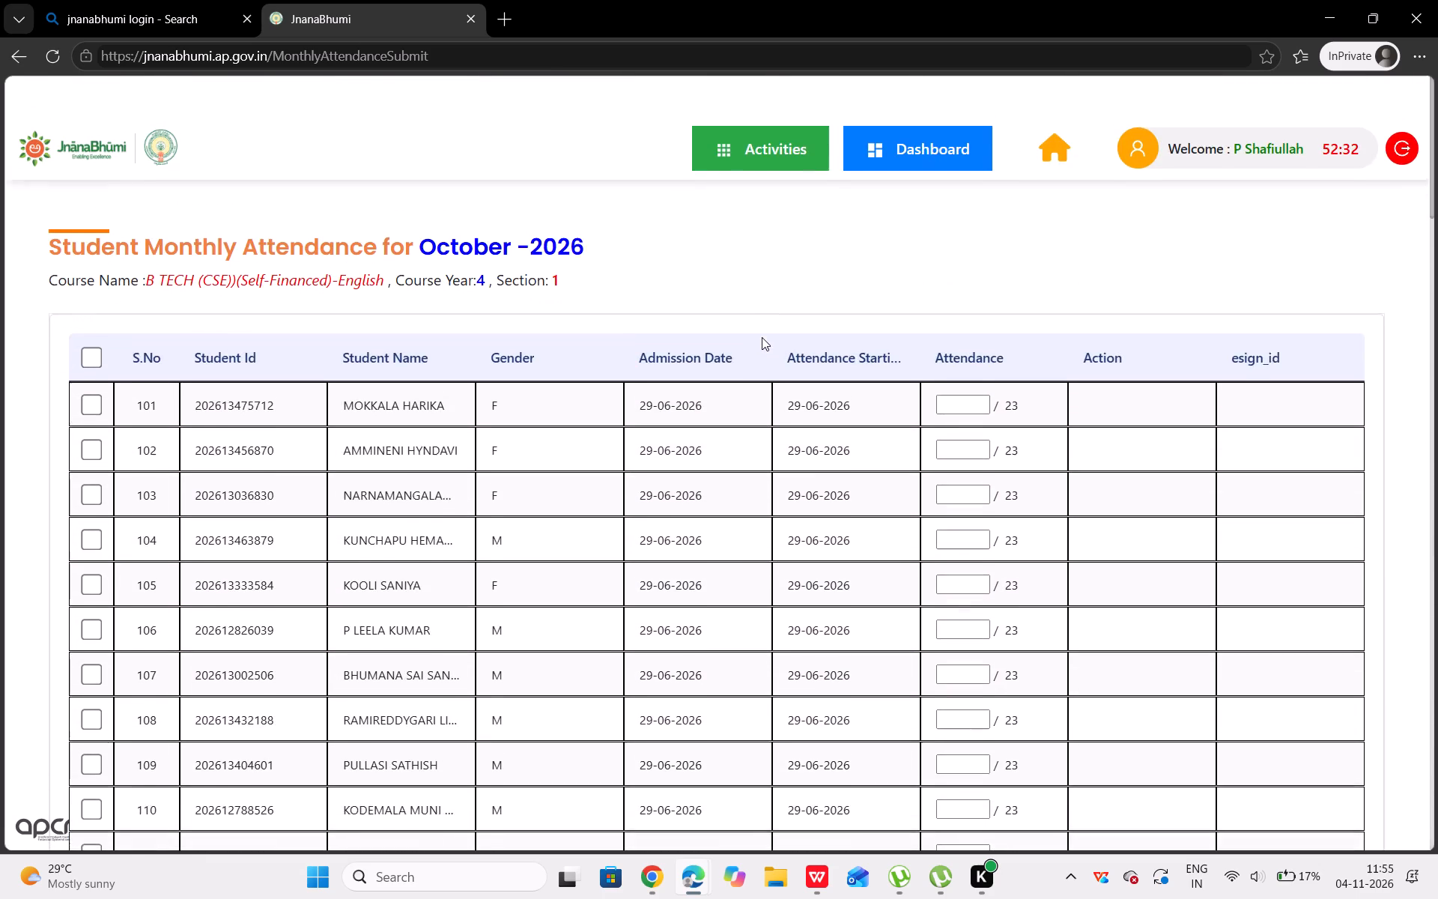
click(92, 321)
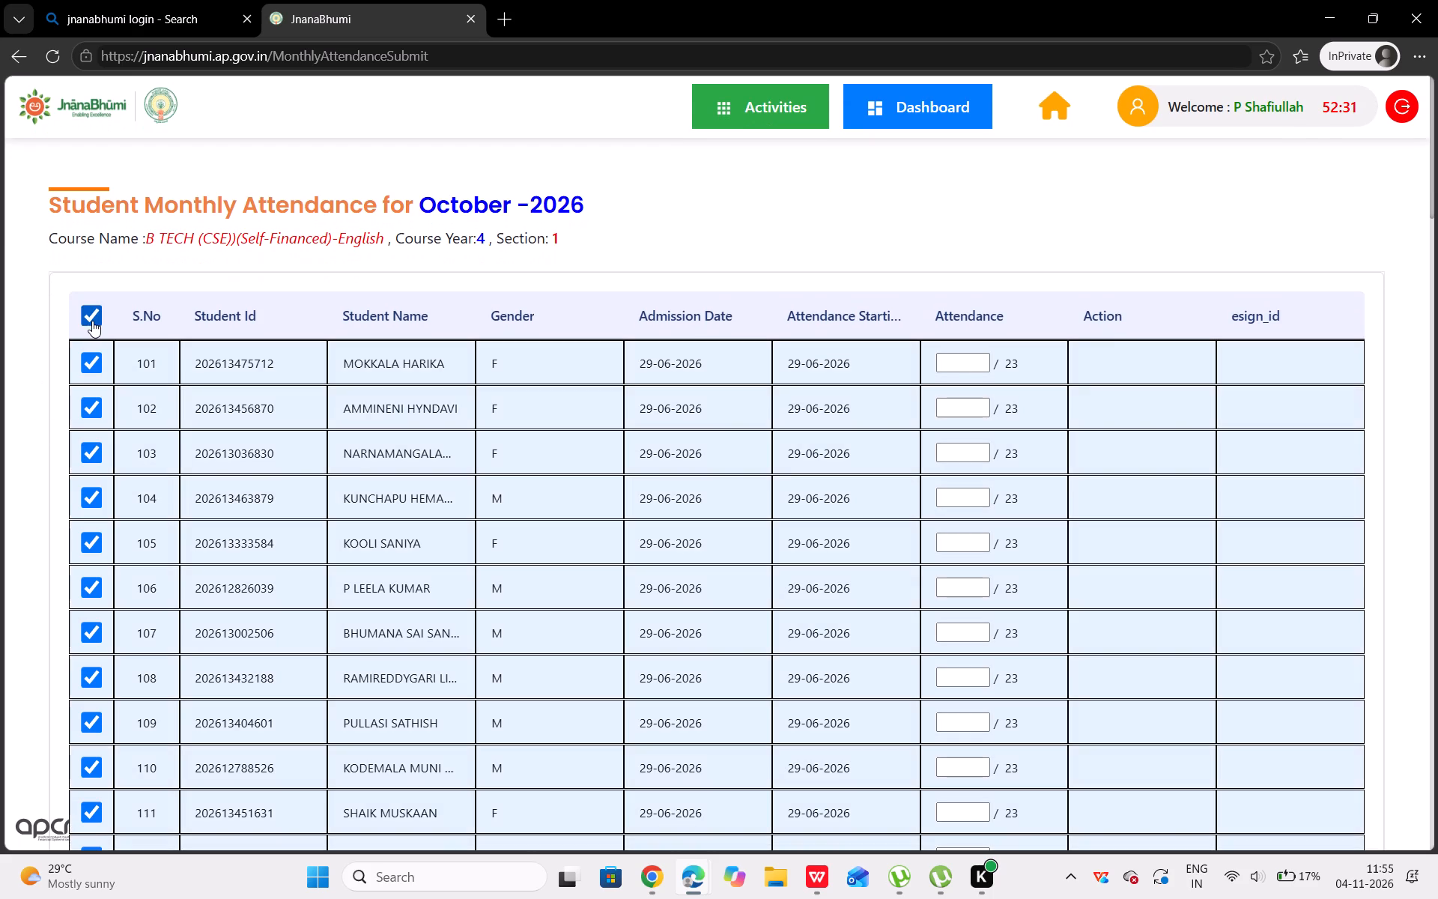
Enter attendance of 22, 19 and 18 days for the students in rows 101 to 103.
click(953, 357)
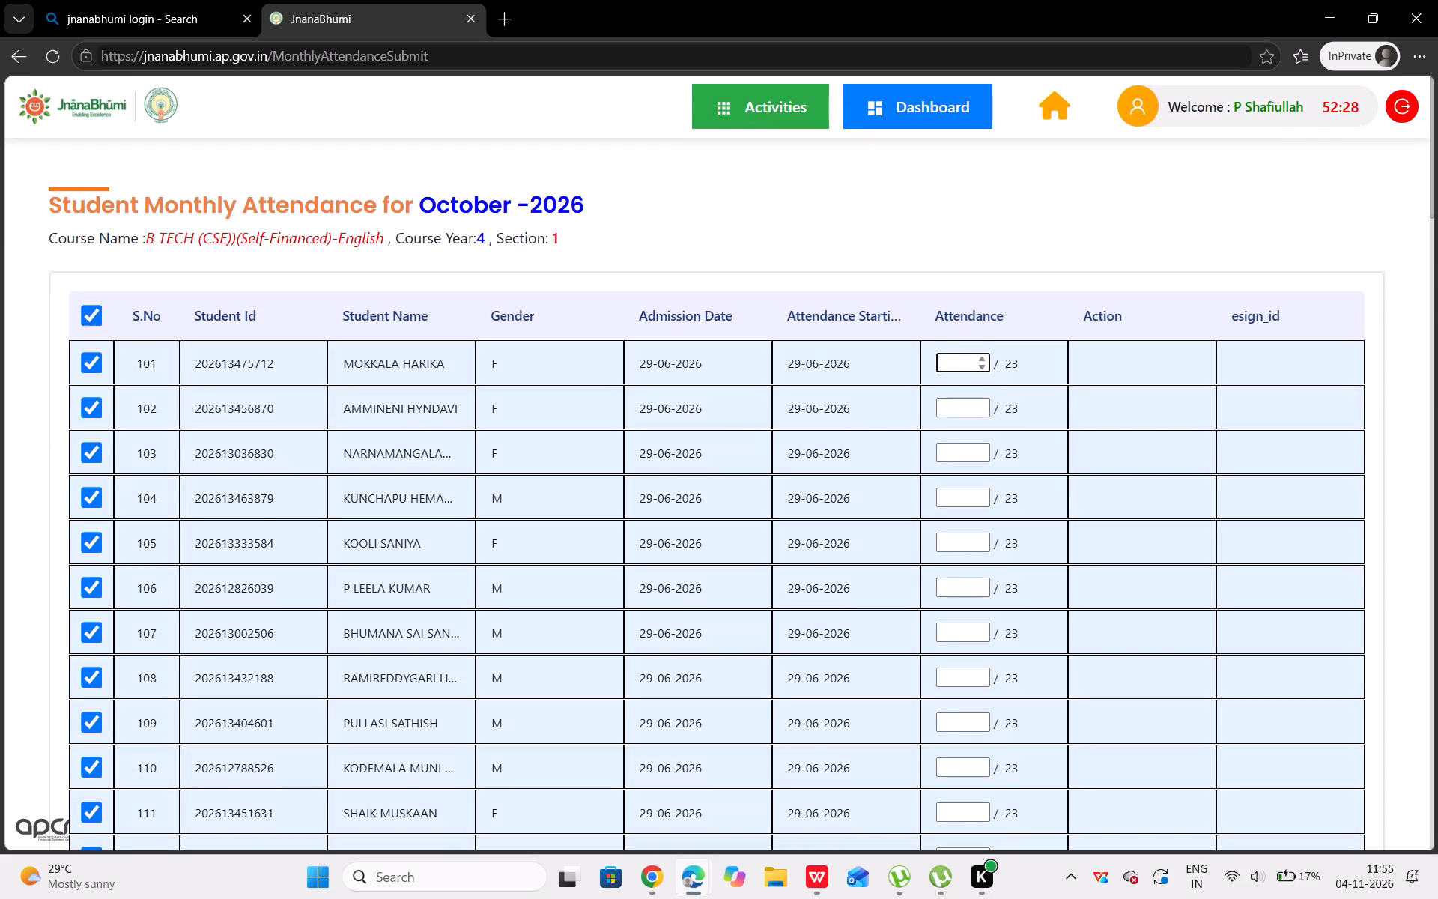
text(222)
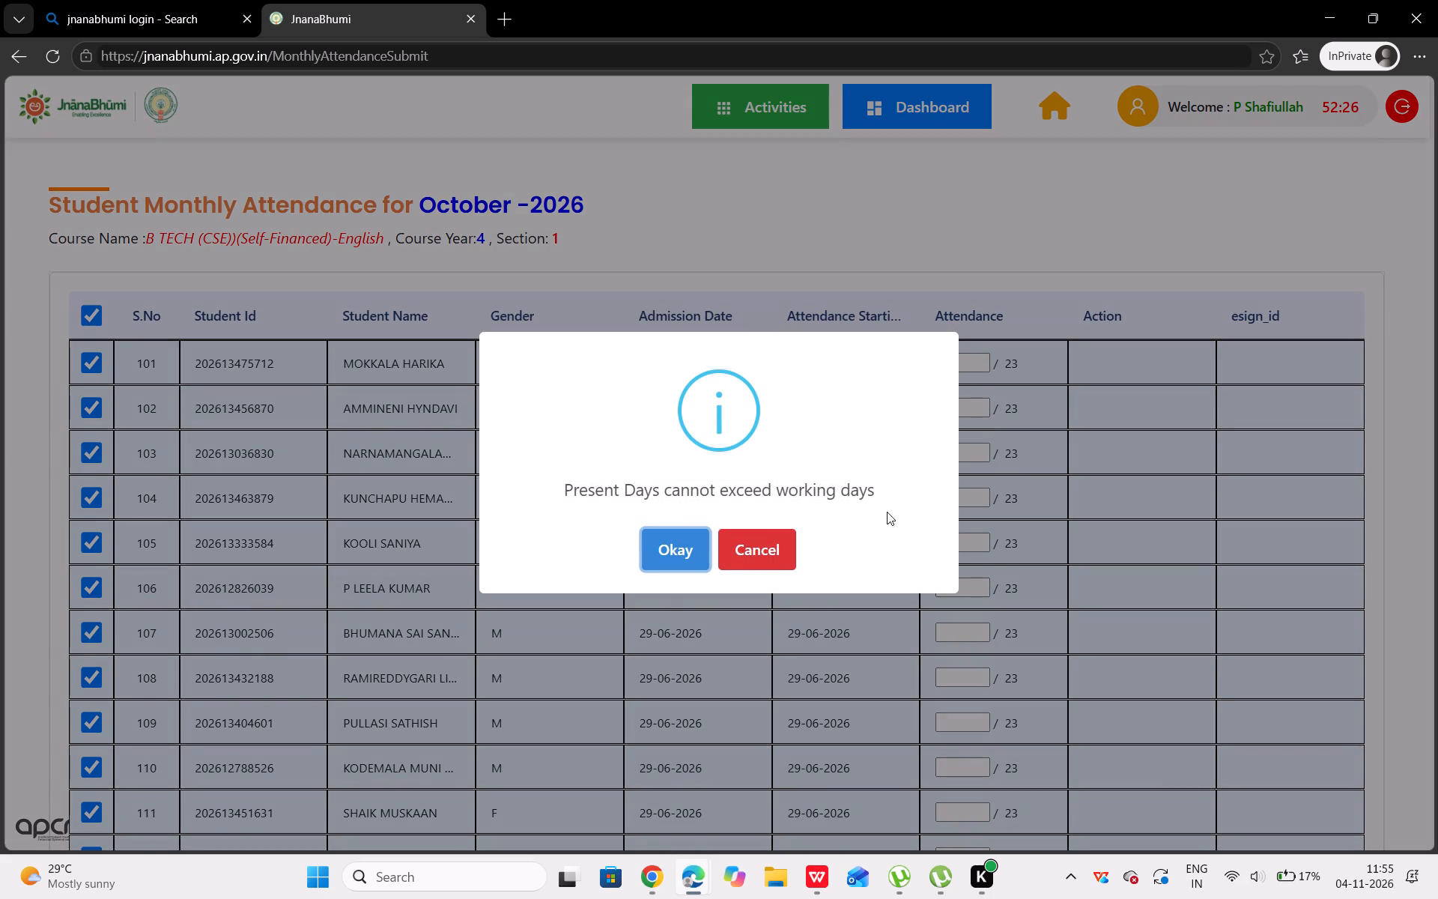
click(682, 539)
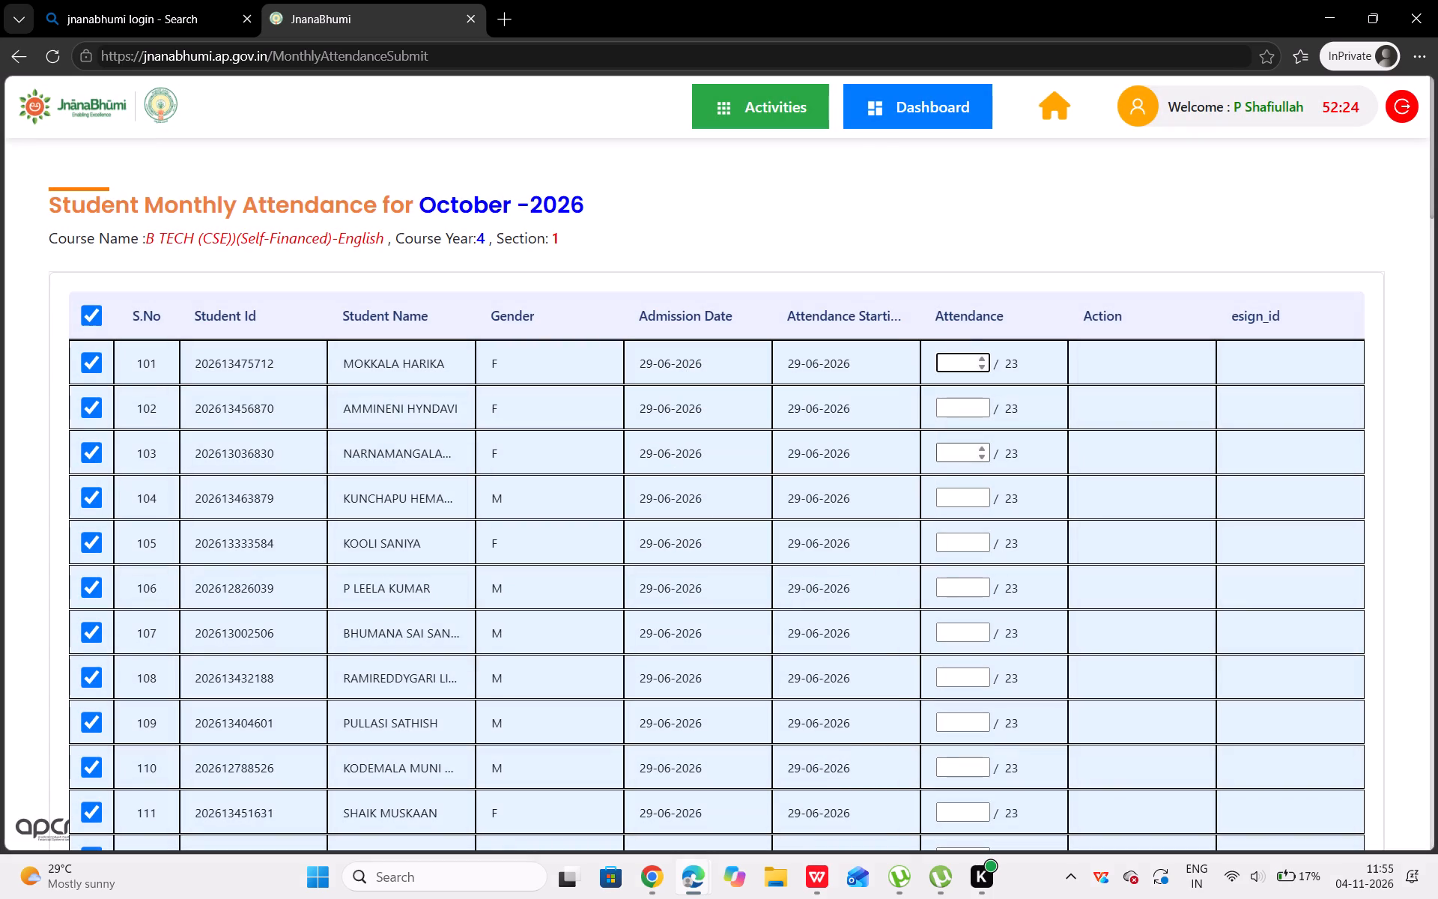
text(22)
click(958, 408)
text(19)
click(955, 453)
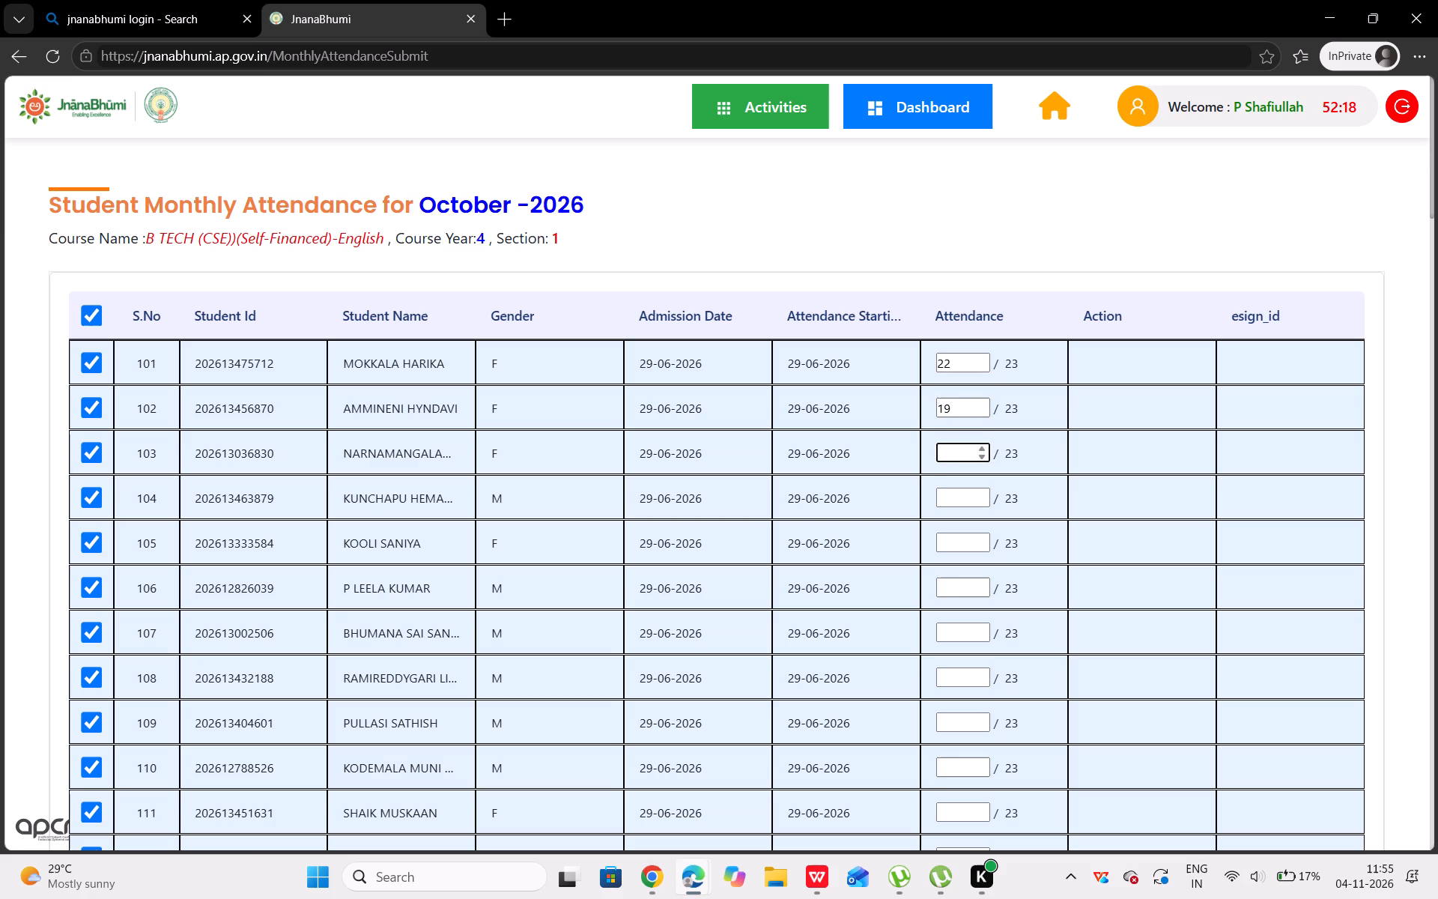
text(18)
Enter attendance of 21, 18 and 20 days for the students in rows 104 to 106.
click(952, 491)
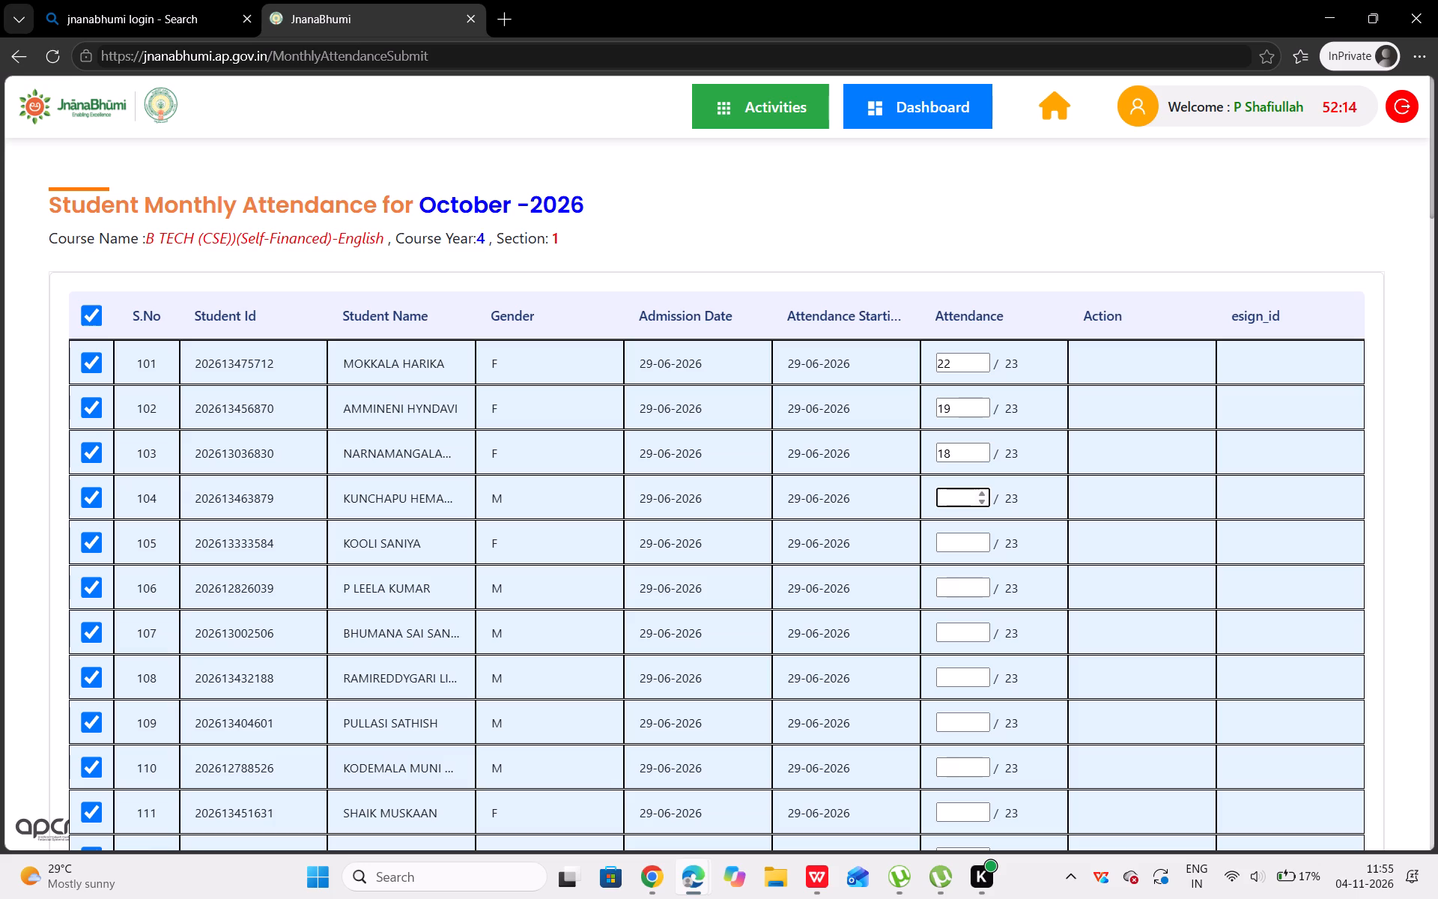
text(21)
click(950, 539)
text(18)
click(948, 594)
text(20)
Enter attendance of 22, 19, 18, 22 and 19 days for the students in rows 107 to 111.
click(947, 632)
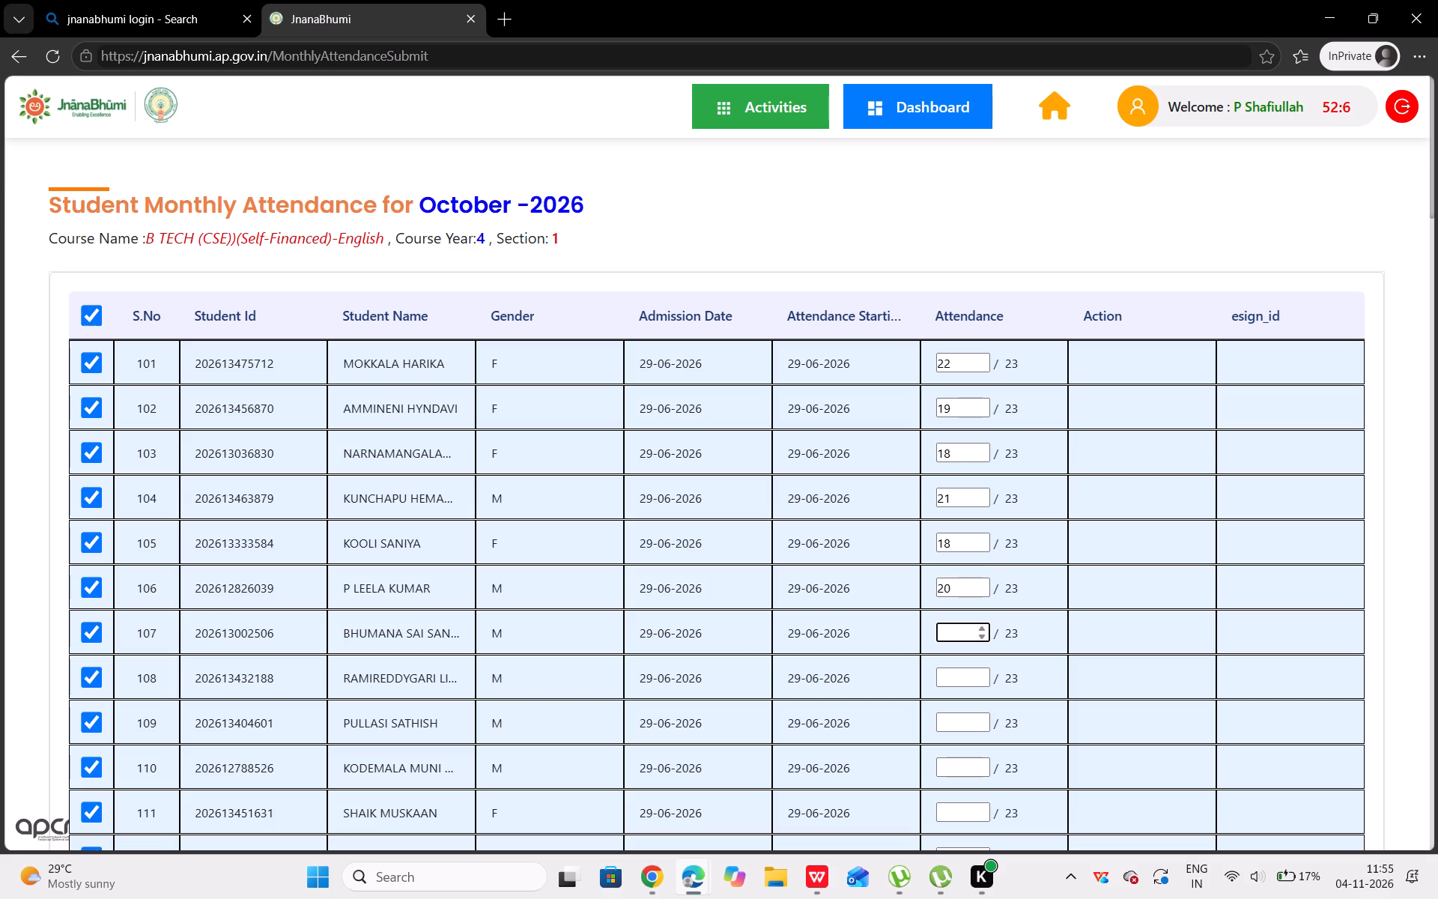
text(22)
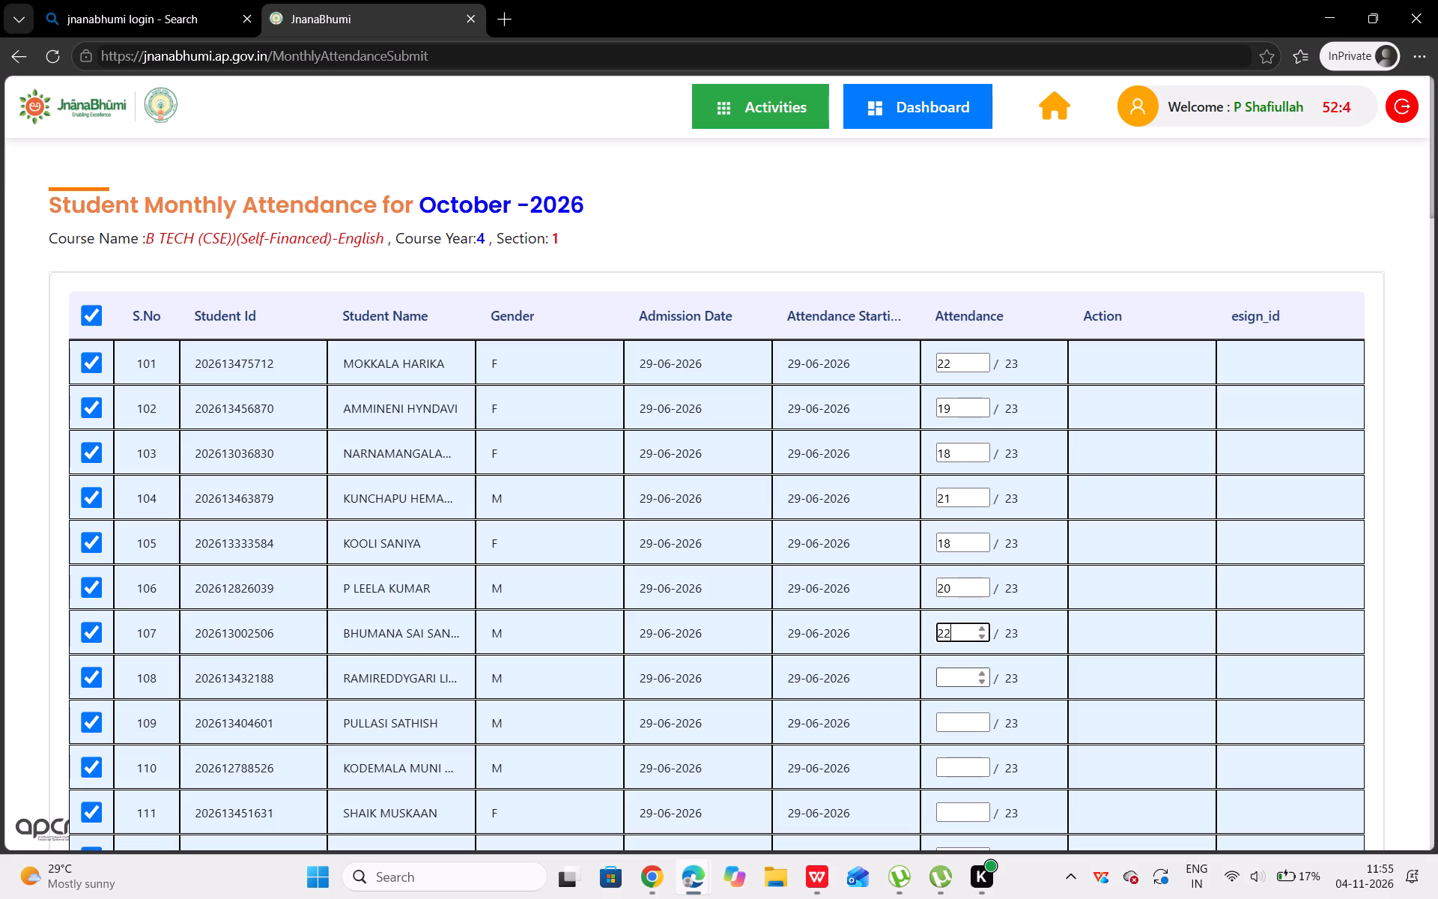
click(950, 669)
text(19)
click(944, 725)
text(18)
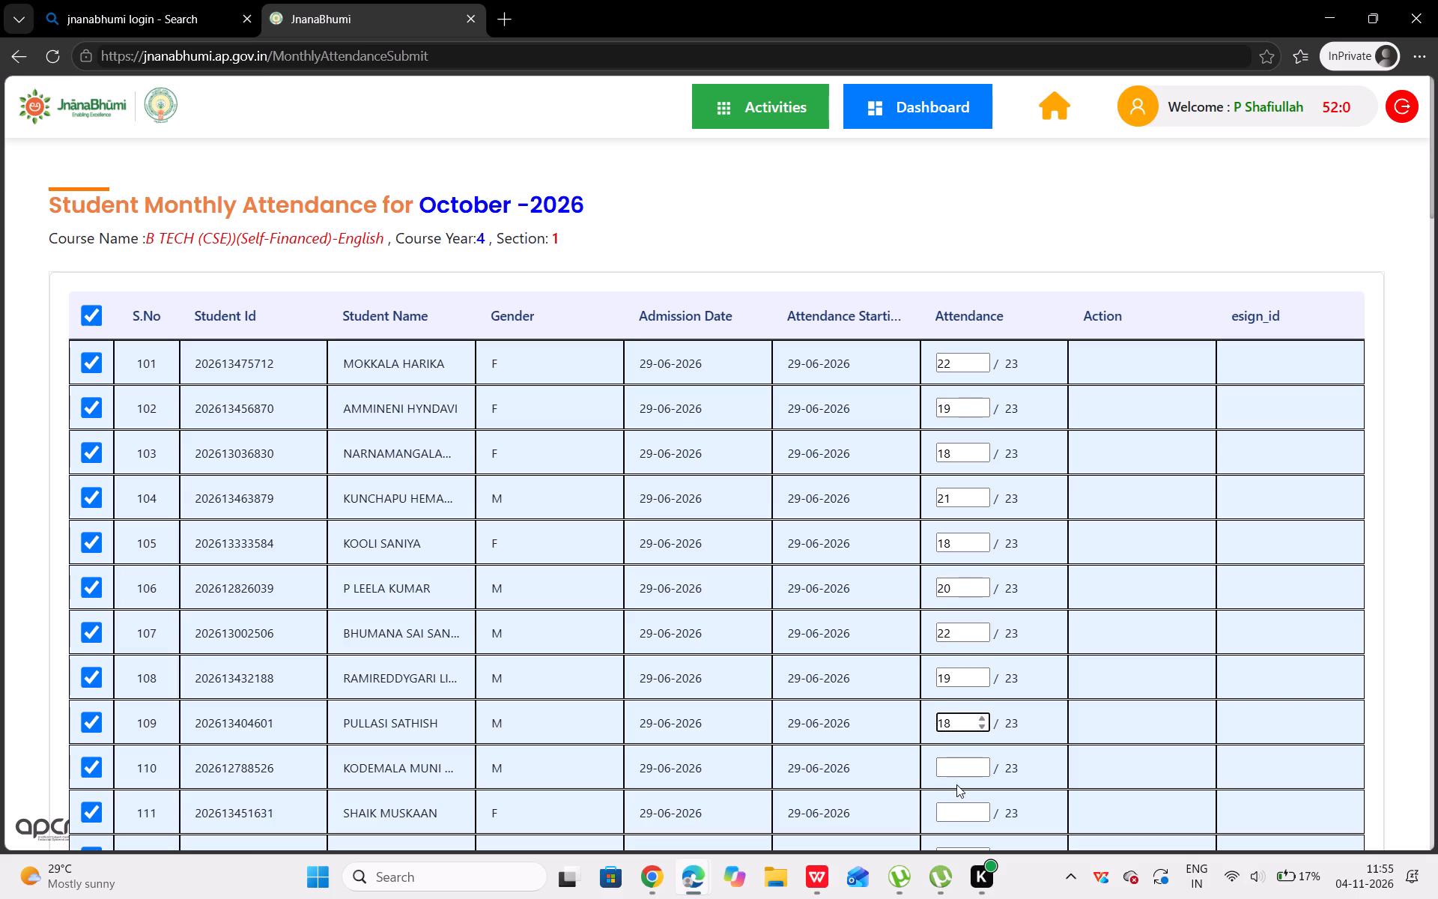
click(960, 769)
text(22)
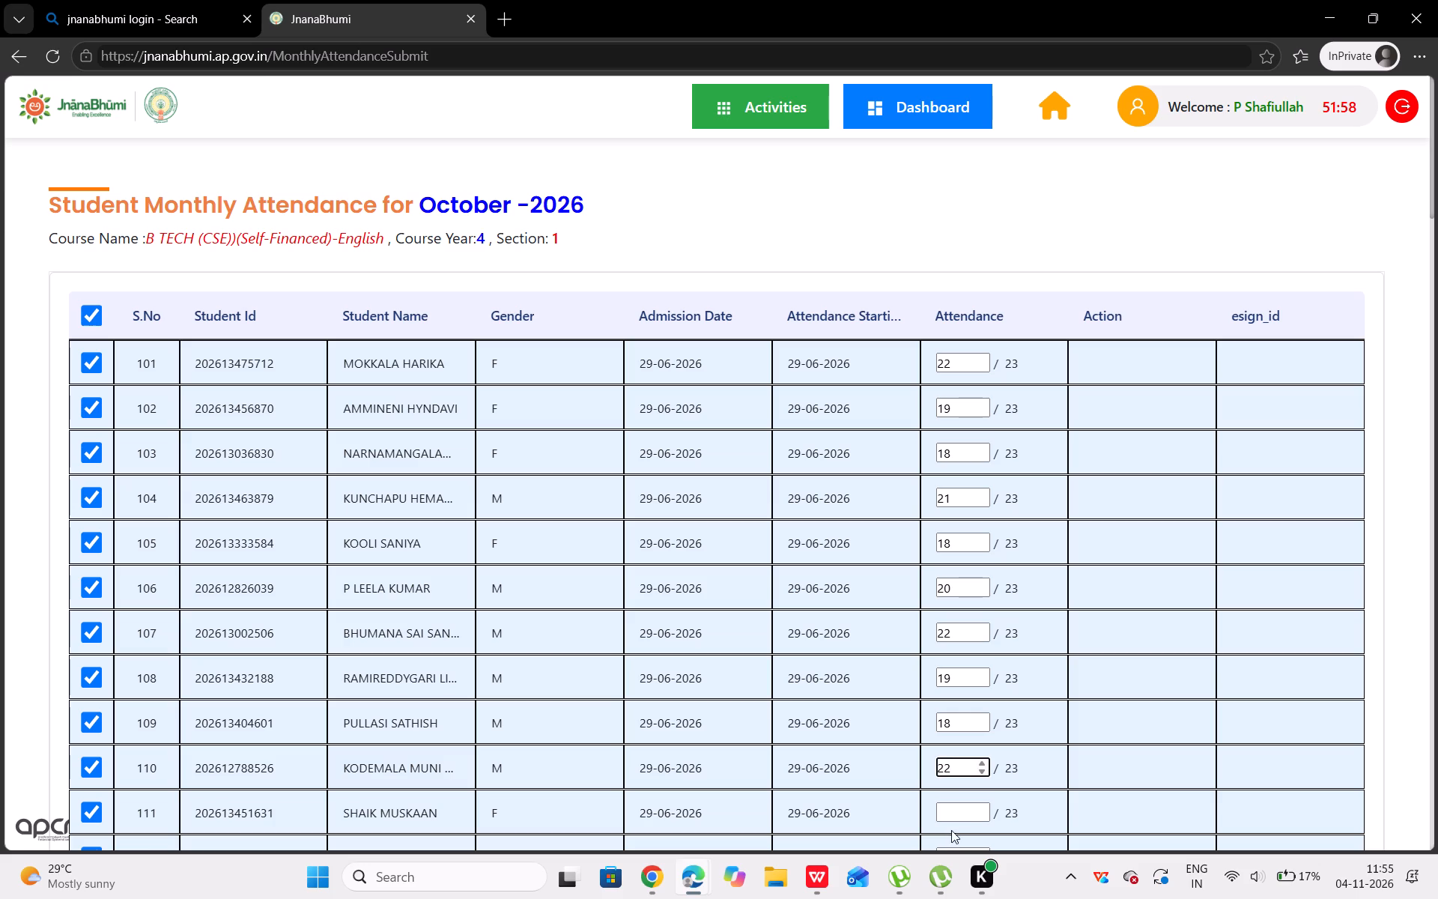
click(953, 817)
text(19)
Enter attendance of 21, 19, 21, 18 and 20 days for the students in rows 112 to 116.
scroll(637, 676, down, 3)
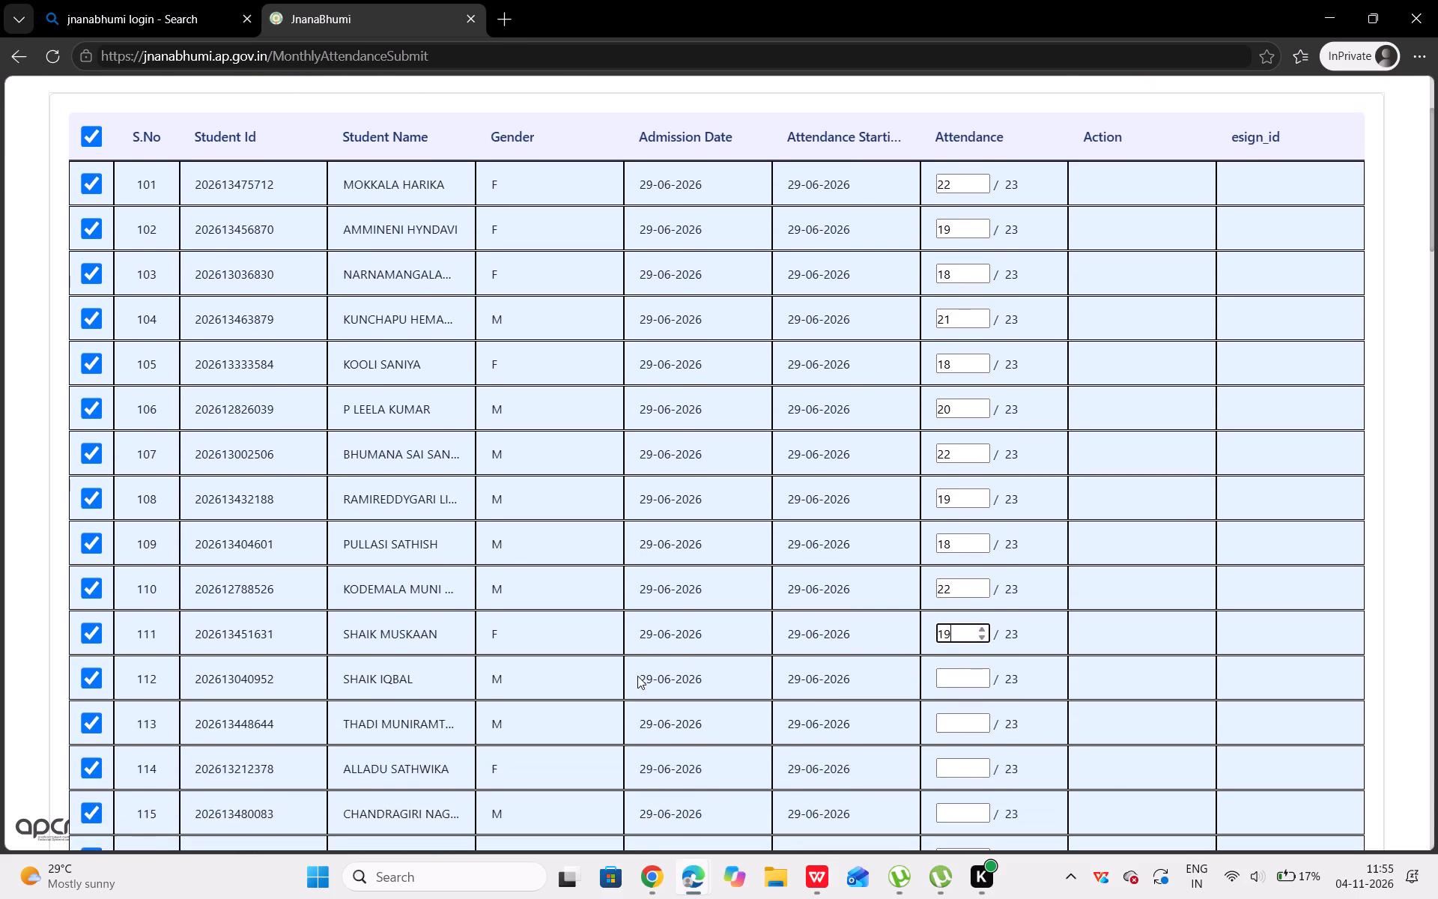
scroll(637, 676, down, 6)
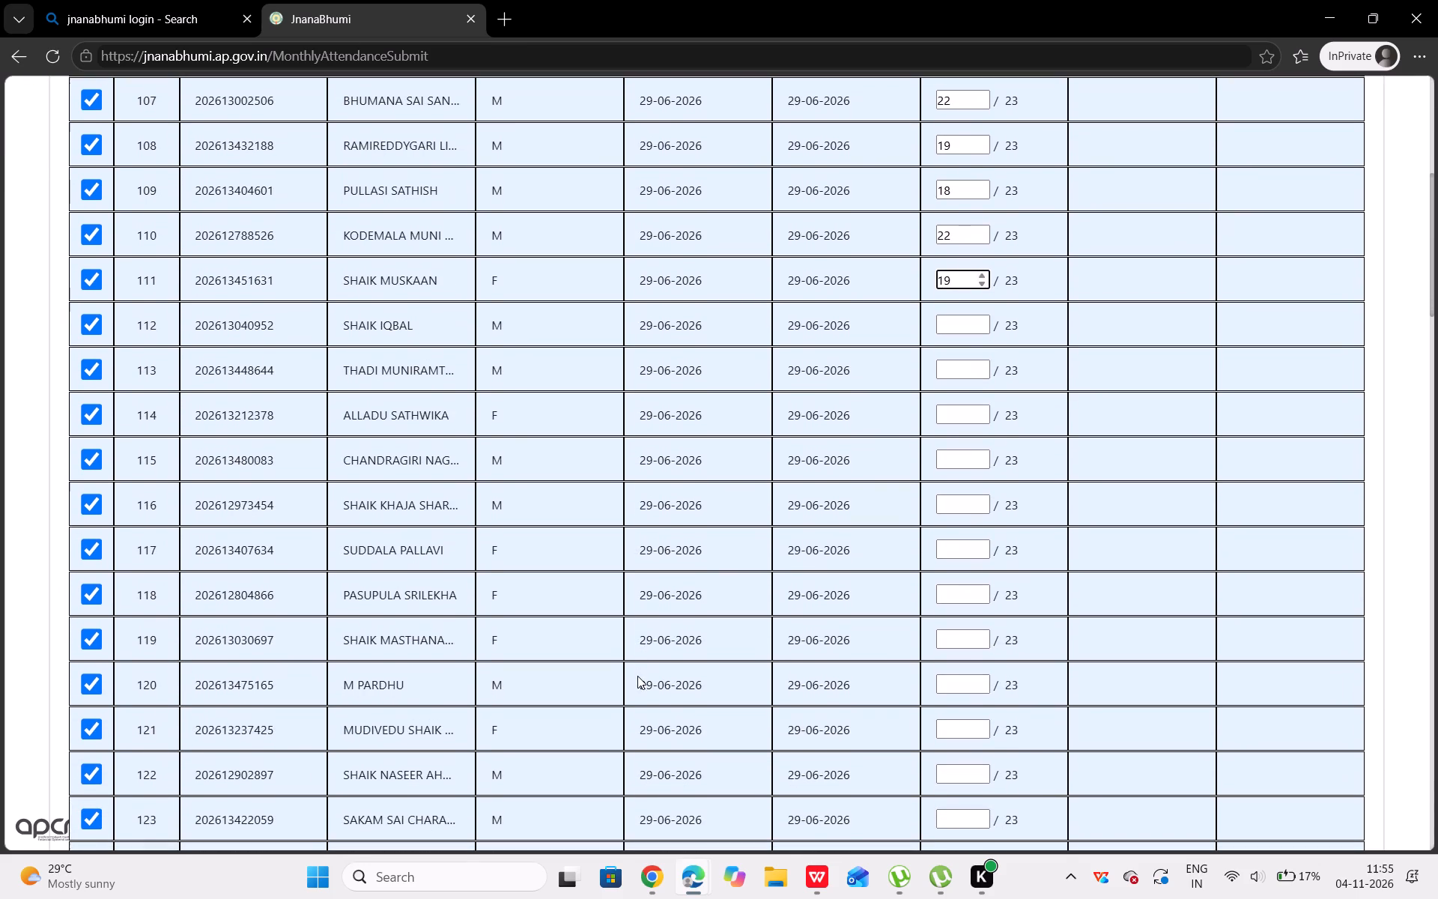
scroll(637, 676, down, 1)
click(948, 318)
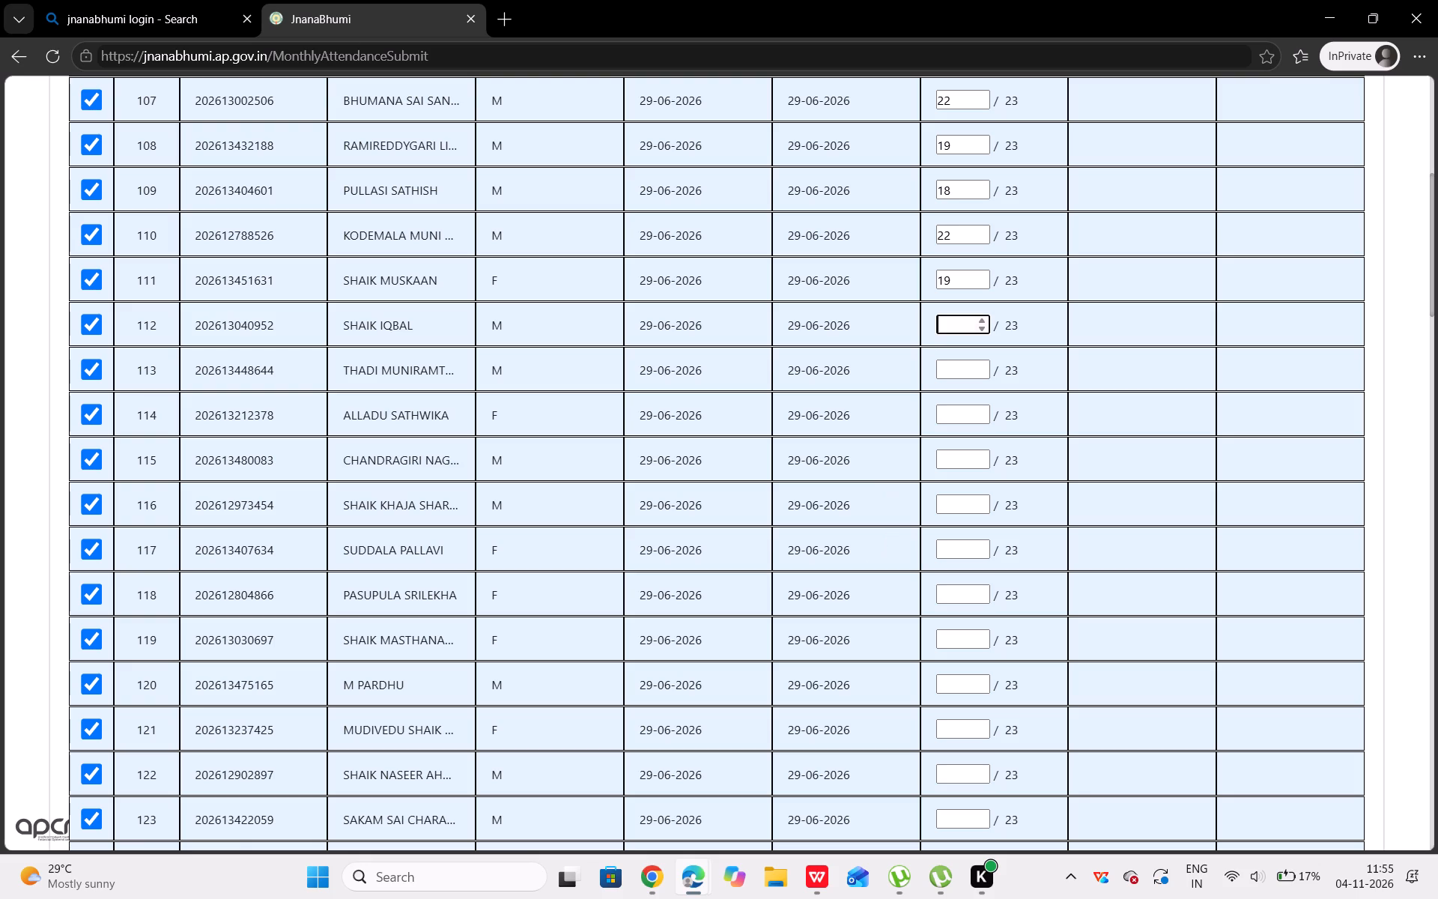
text(21)
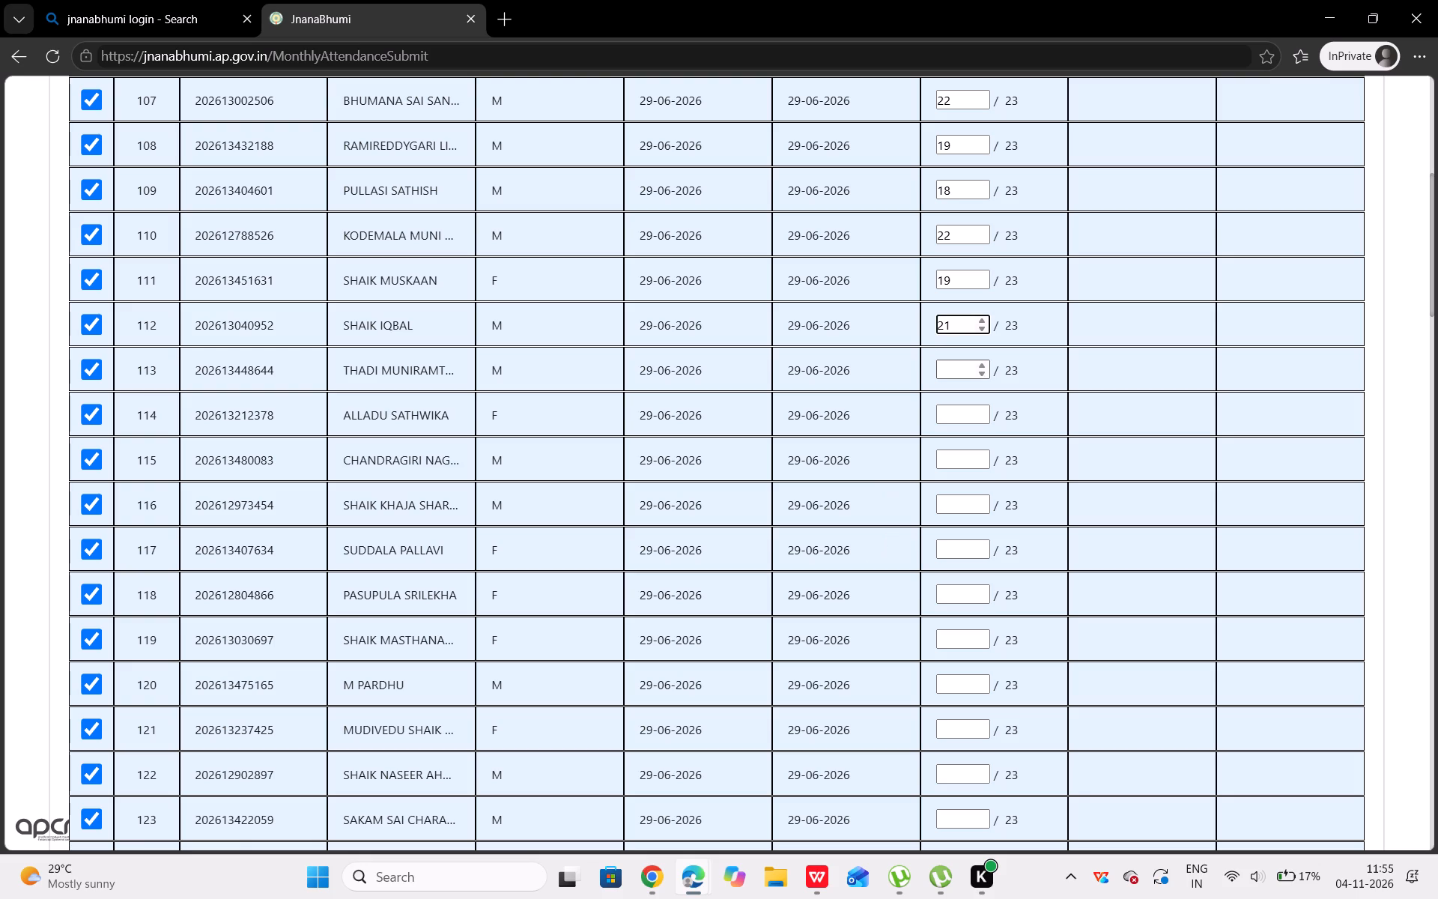
click(963, 372)
text(19)
click(942, 420)
text(21)
click(946, 464)
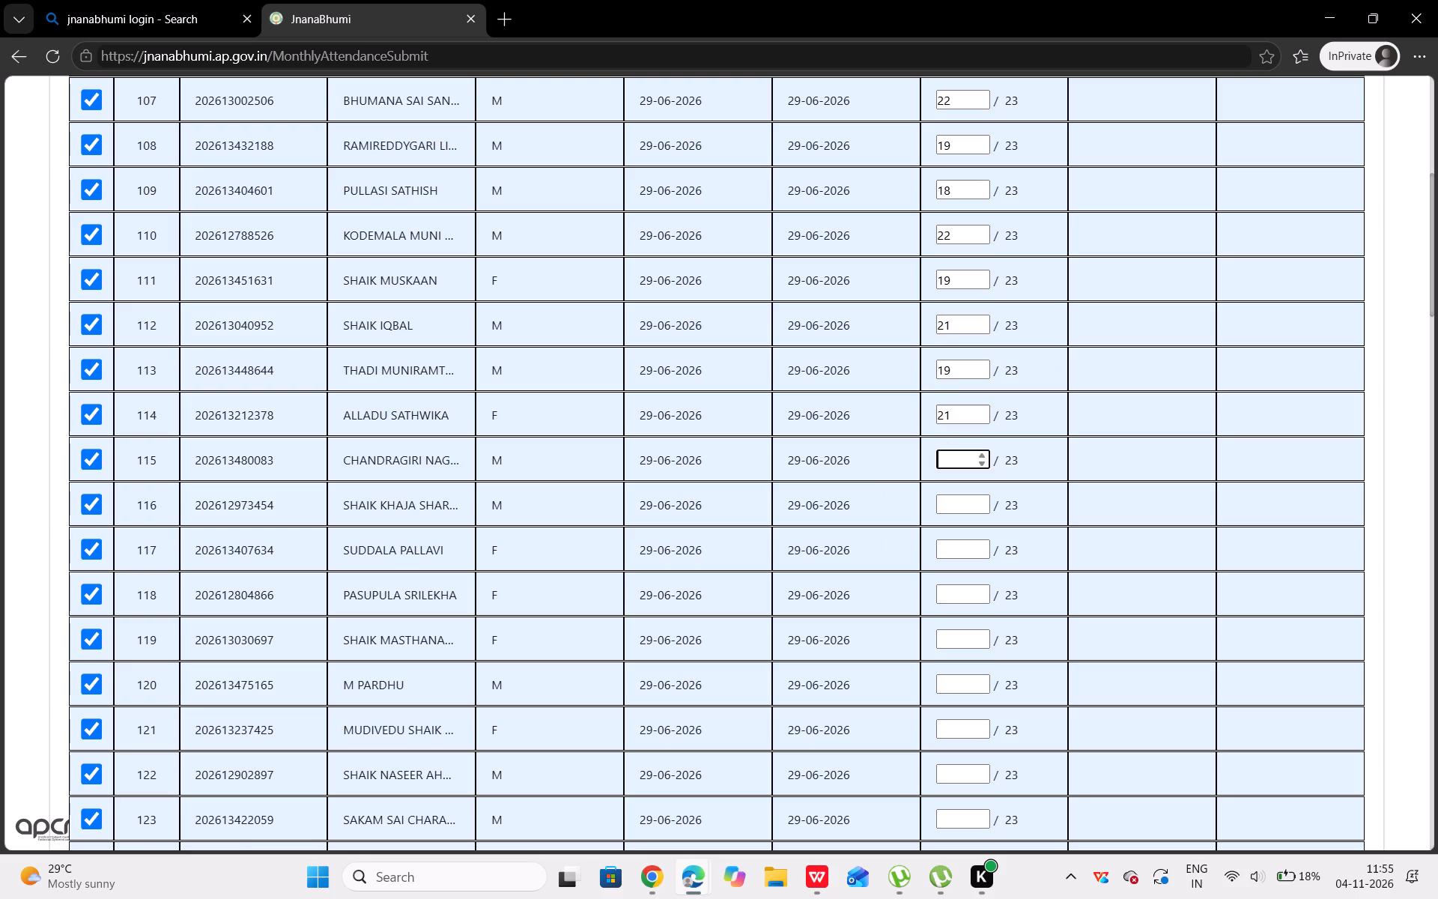
text(18)
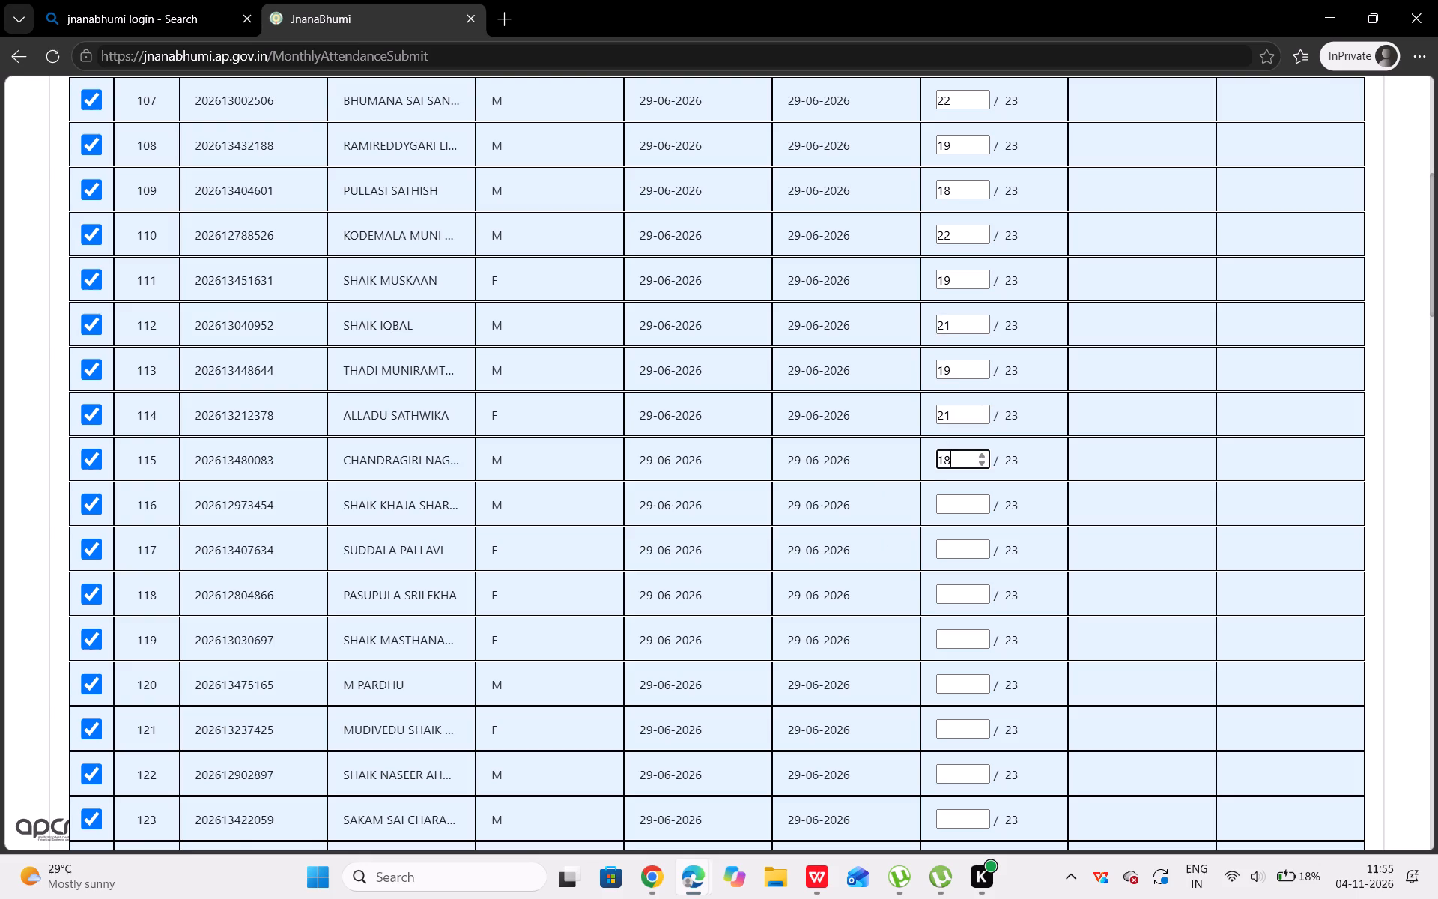
click(944, 501)
text(20)
Enter attendance of 22, 19, 21, 19 and 22 days for the students in rows 117 to 121.
click(942, 547)
text(22)
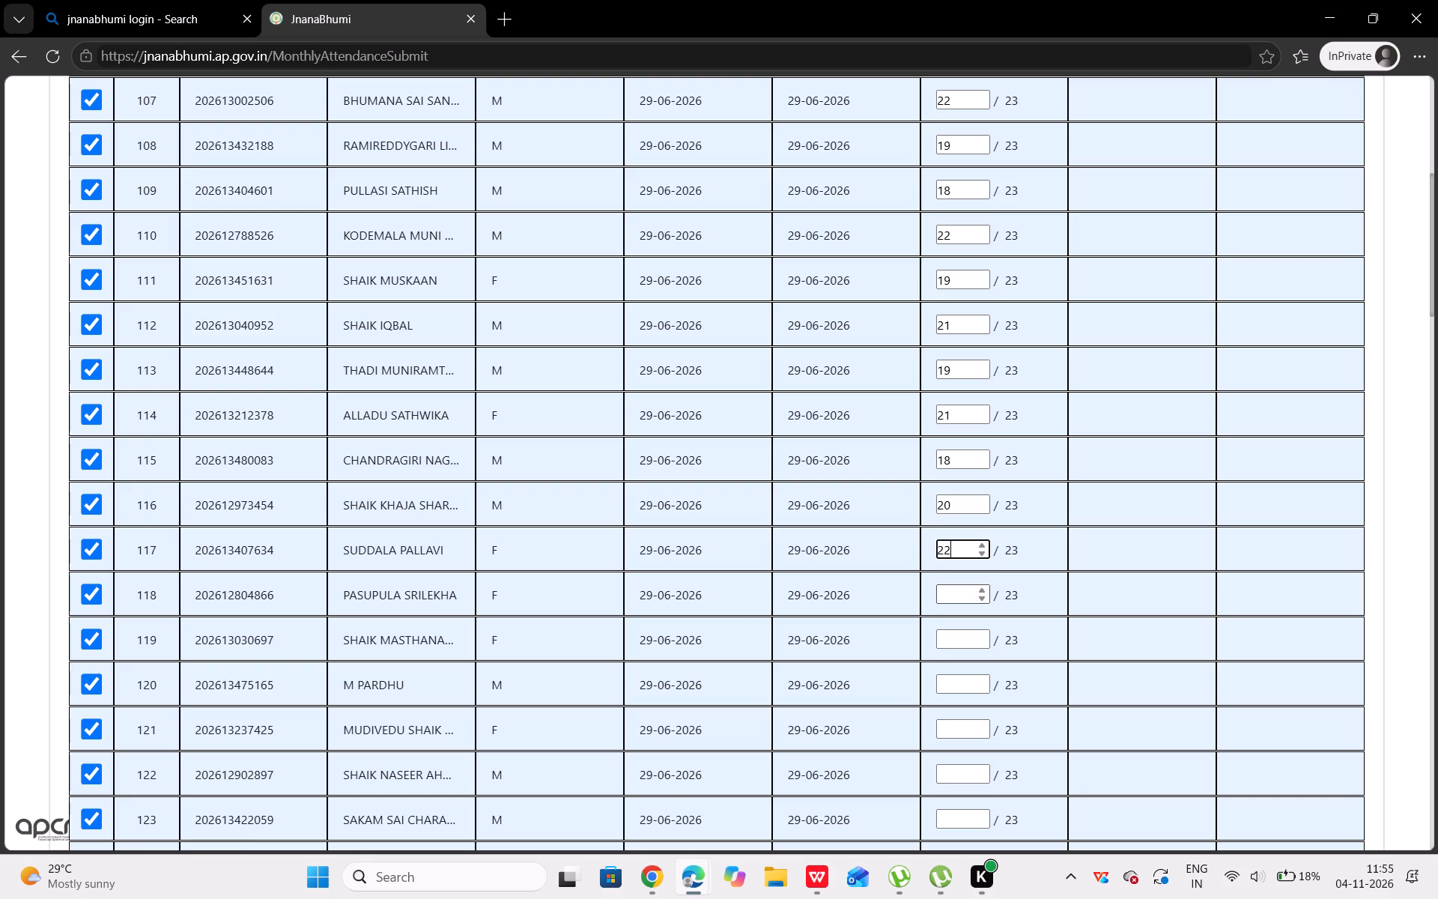
click(944, 592)
text(19)
click(950, 638)
text(21)
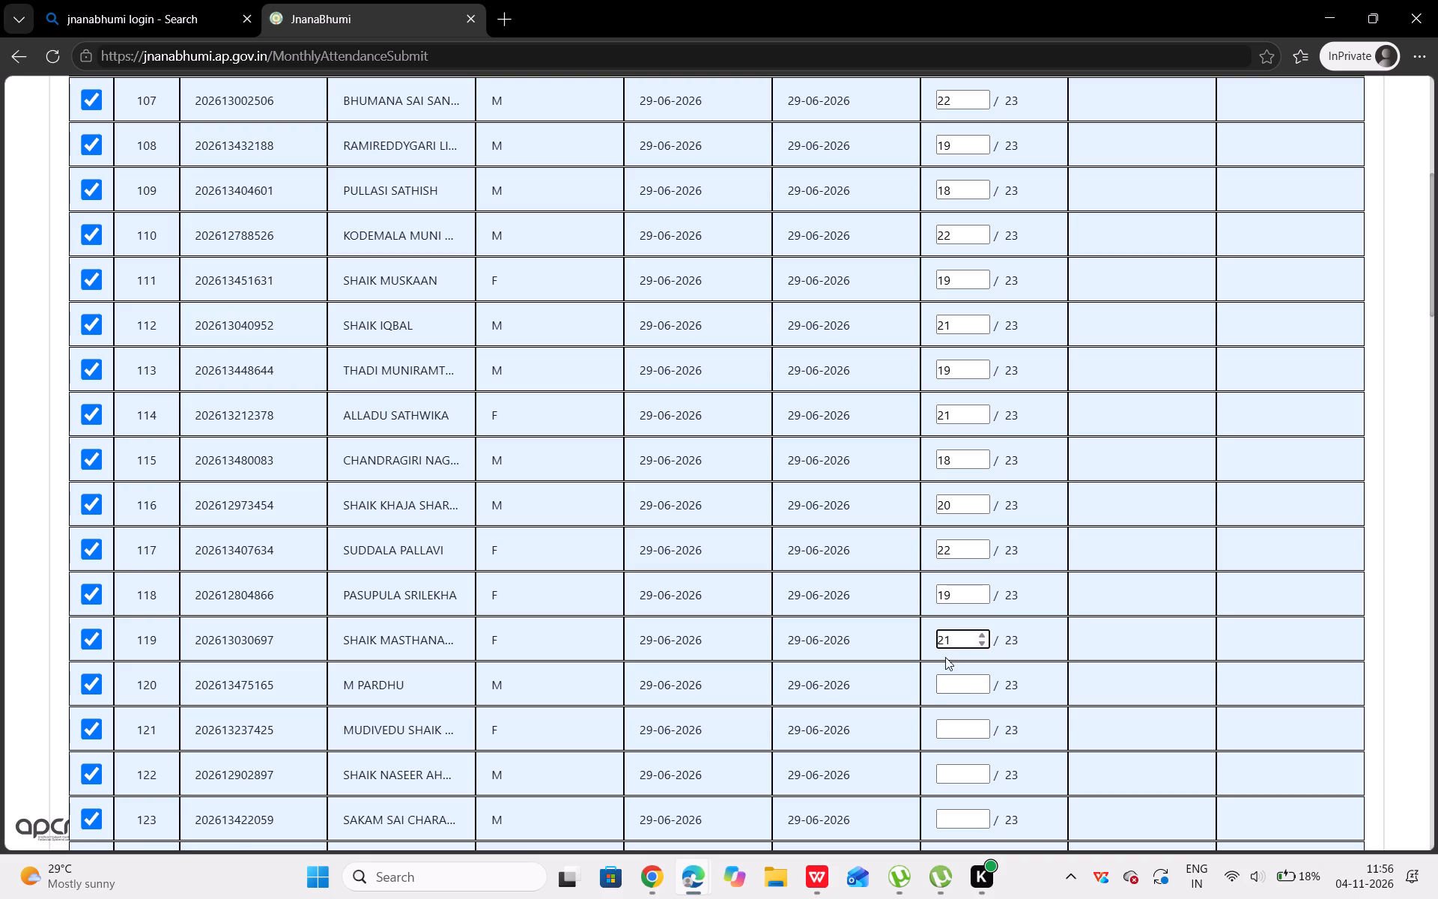
click(951, 674)
text(19)
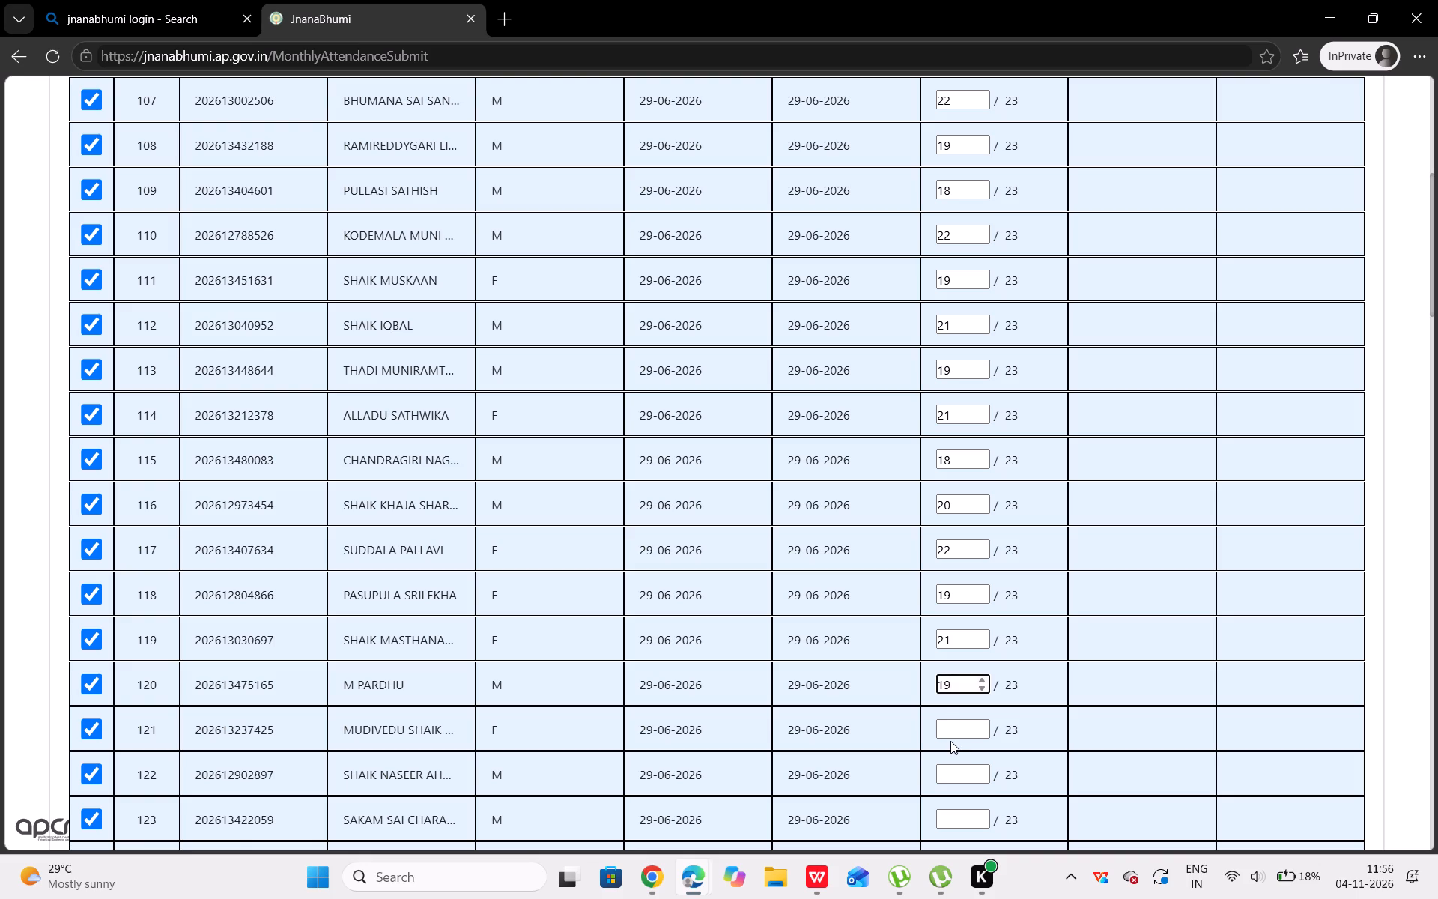
click(952, 727)
text(22)
Enter attendance of 18, 21 and 19 days for the students in rows 122 to 124.
click(947, 777)
scroll(735, 721, down, 3)
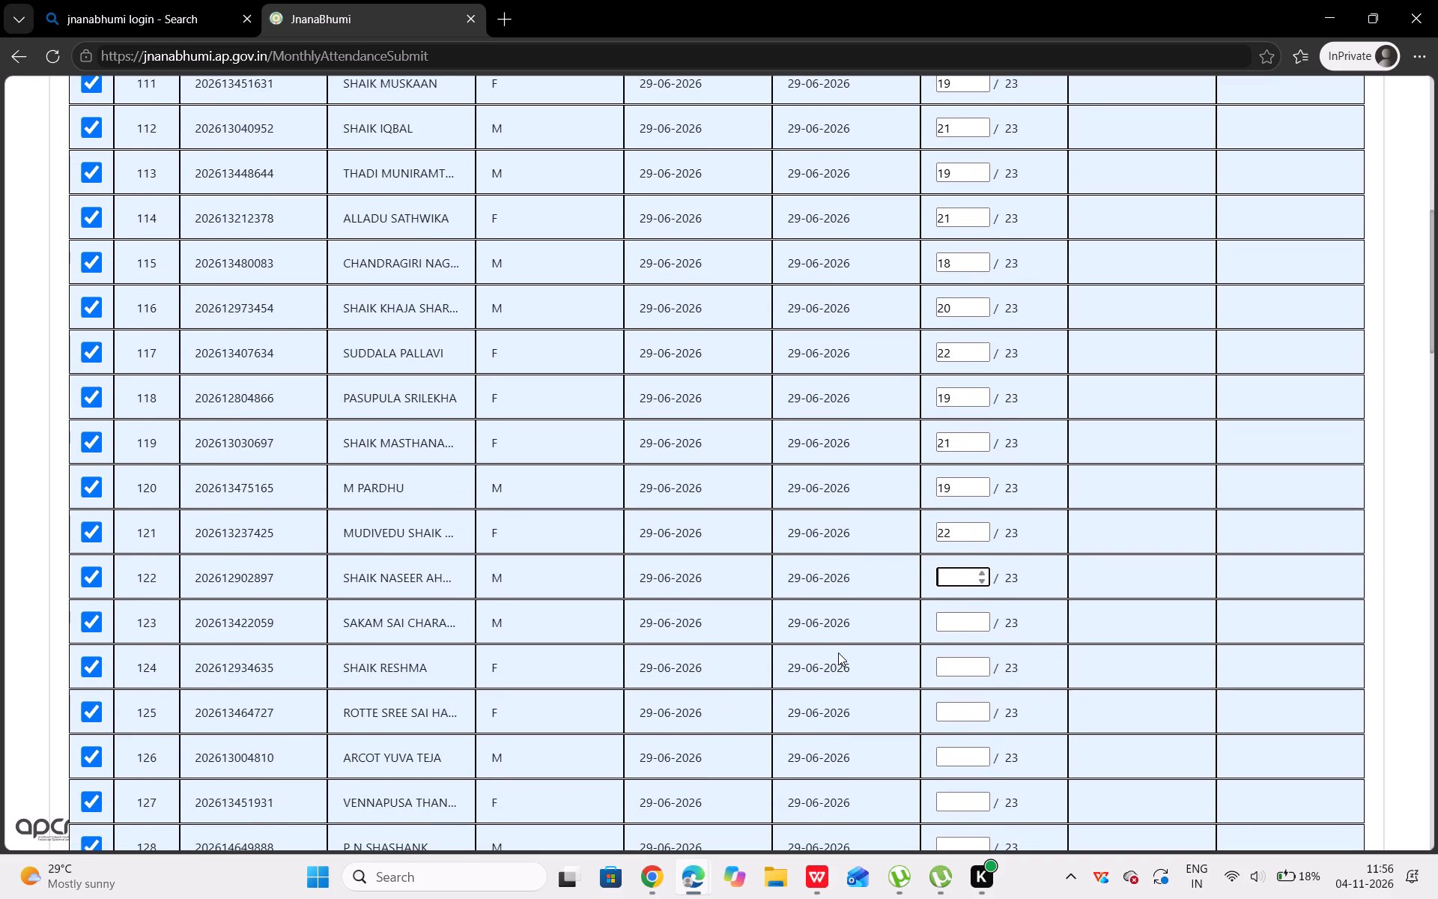
text(18)
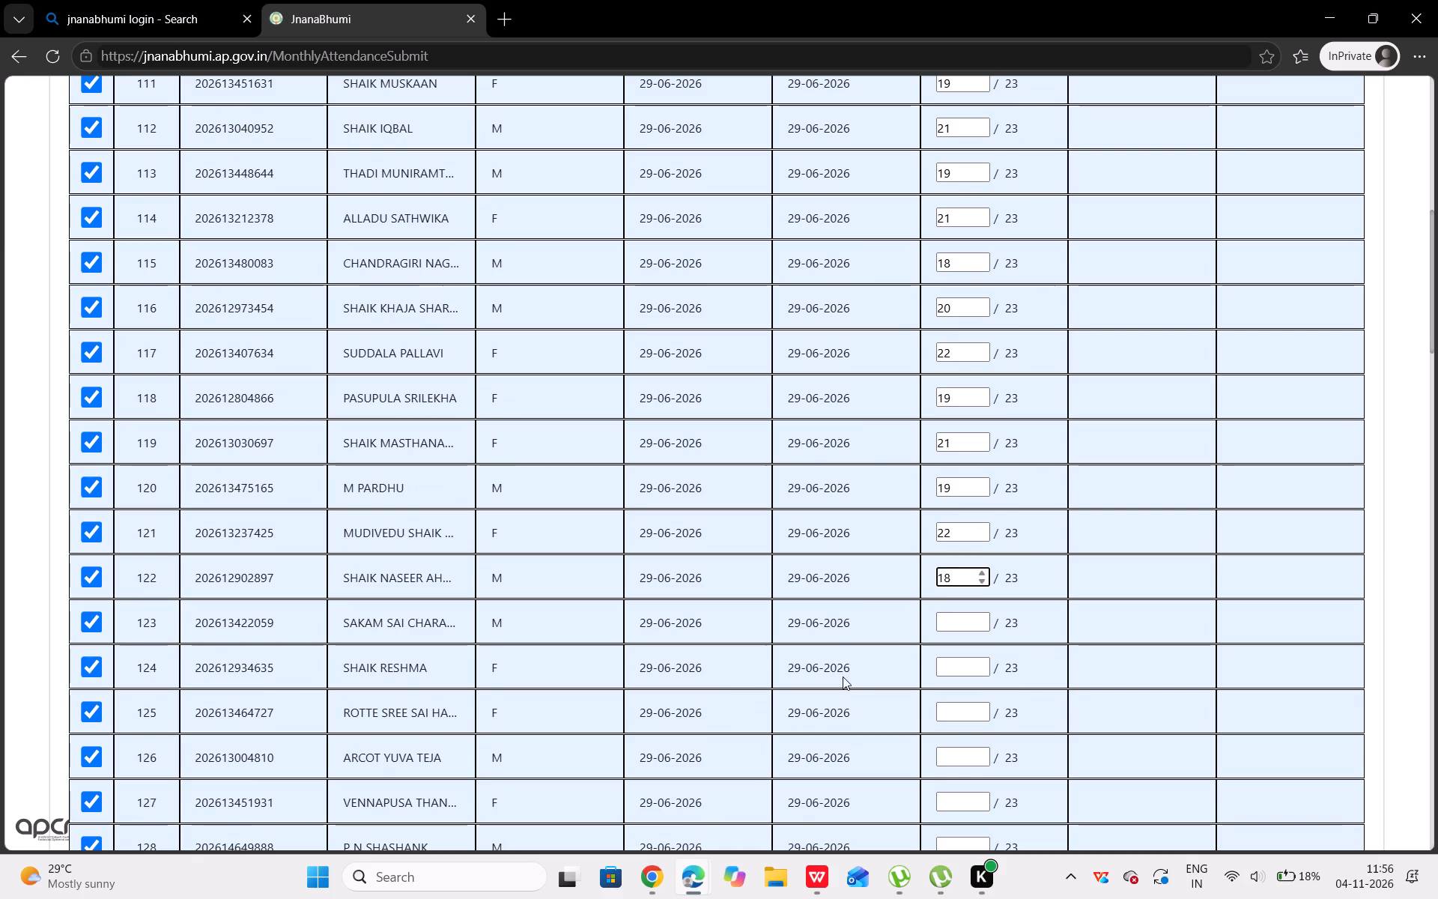
click(949, 623)
text(19)
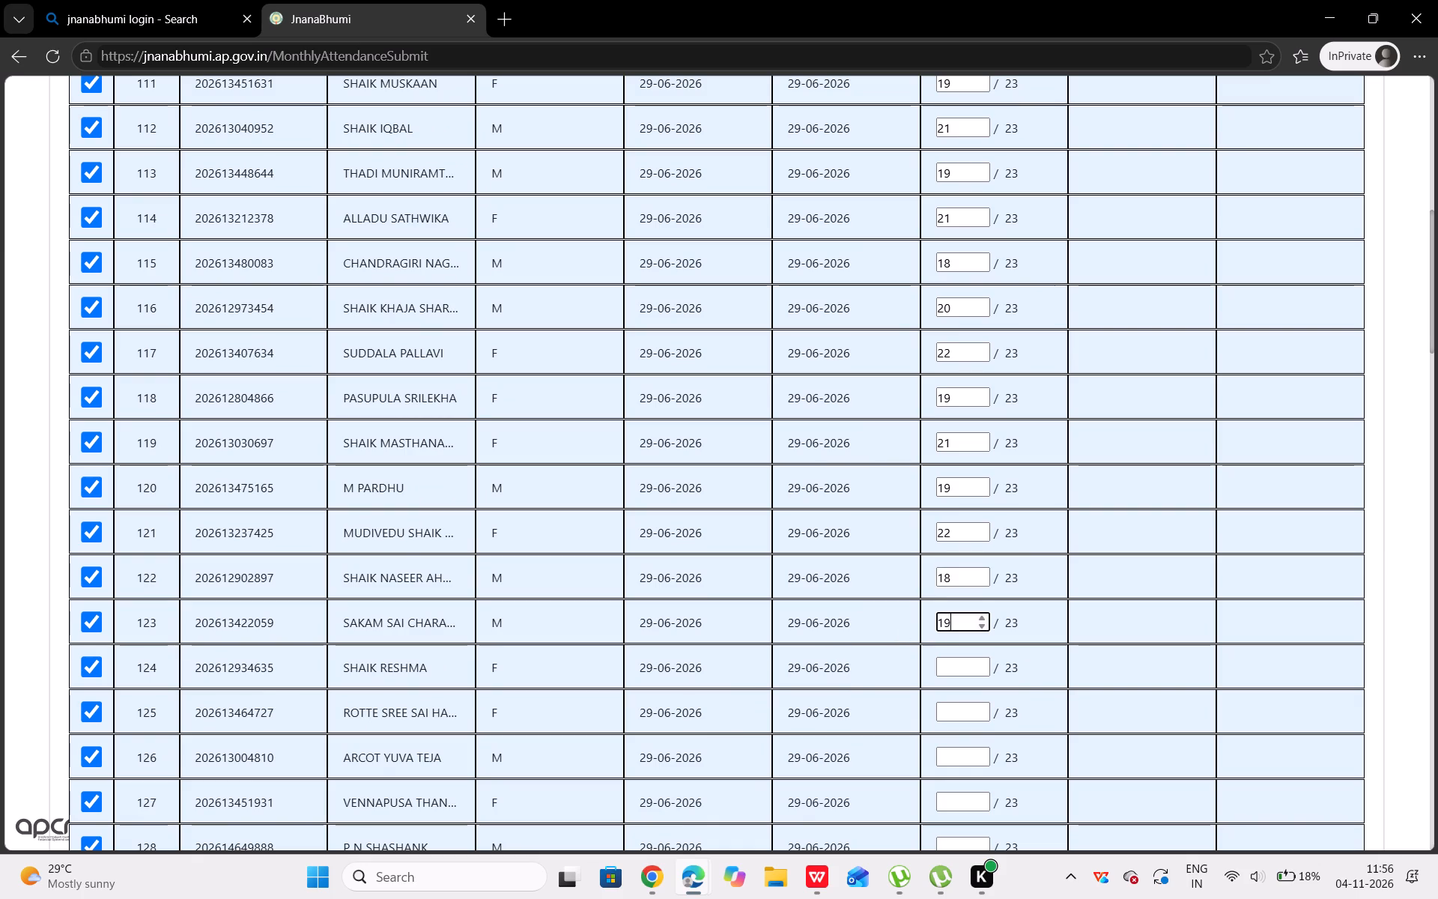
click(949, 623)
key(BackSpace)
key(BackSpace)
text(21)
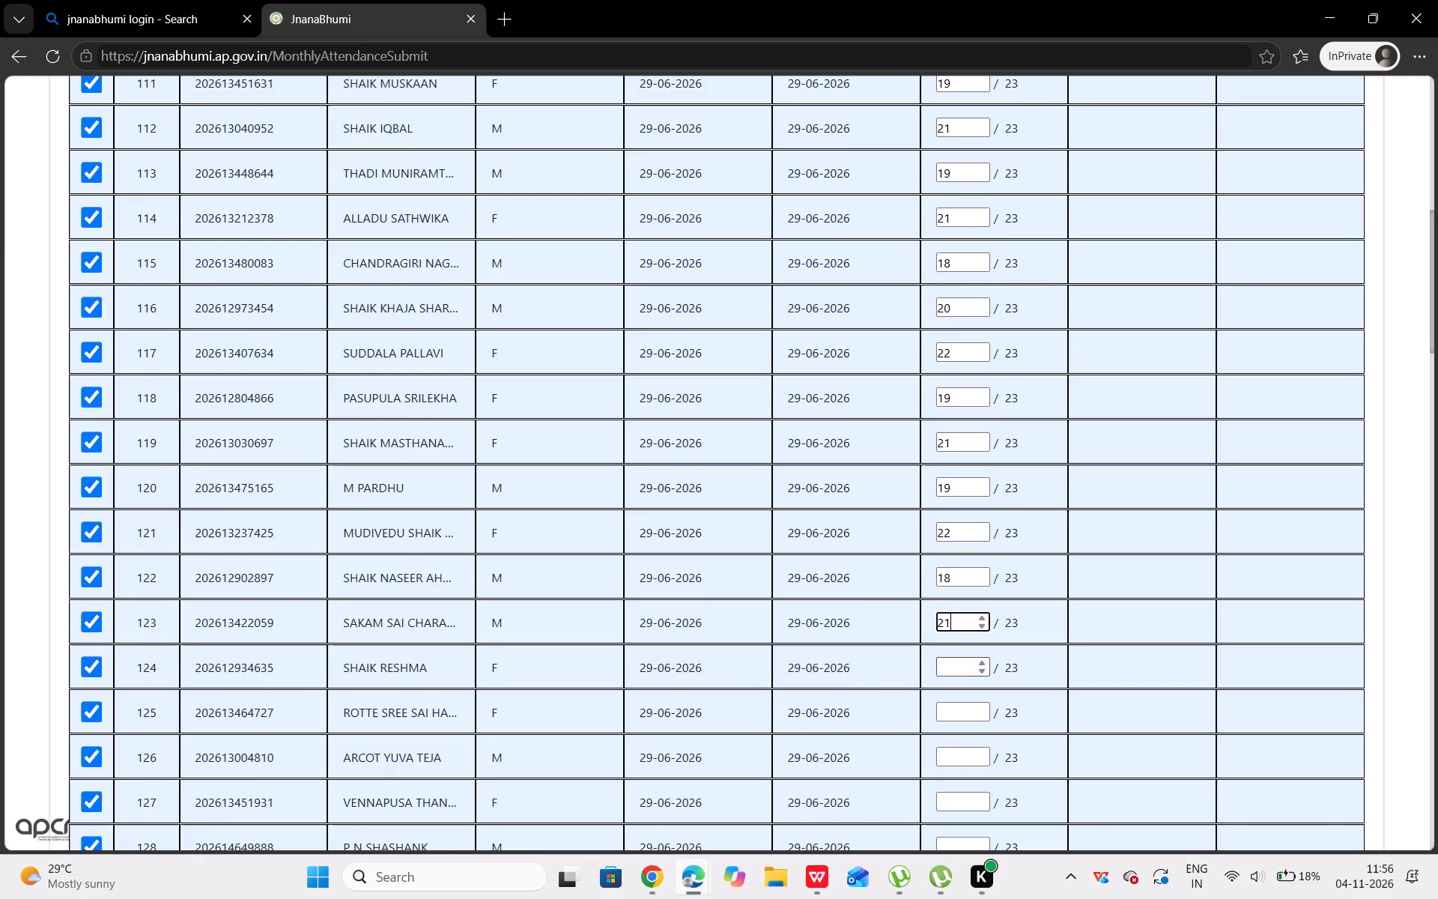
click(945, 660)
text(19)
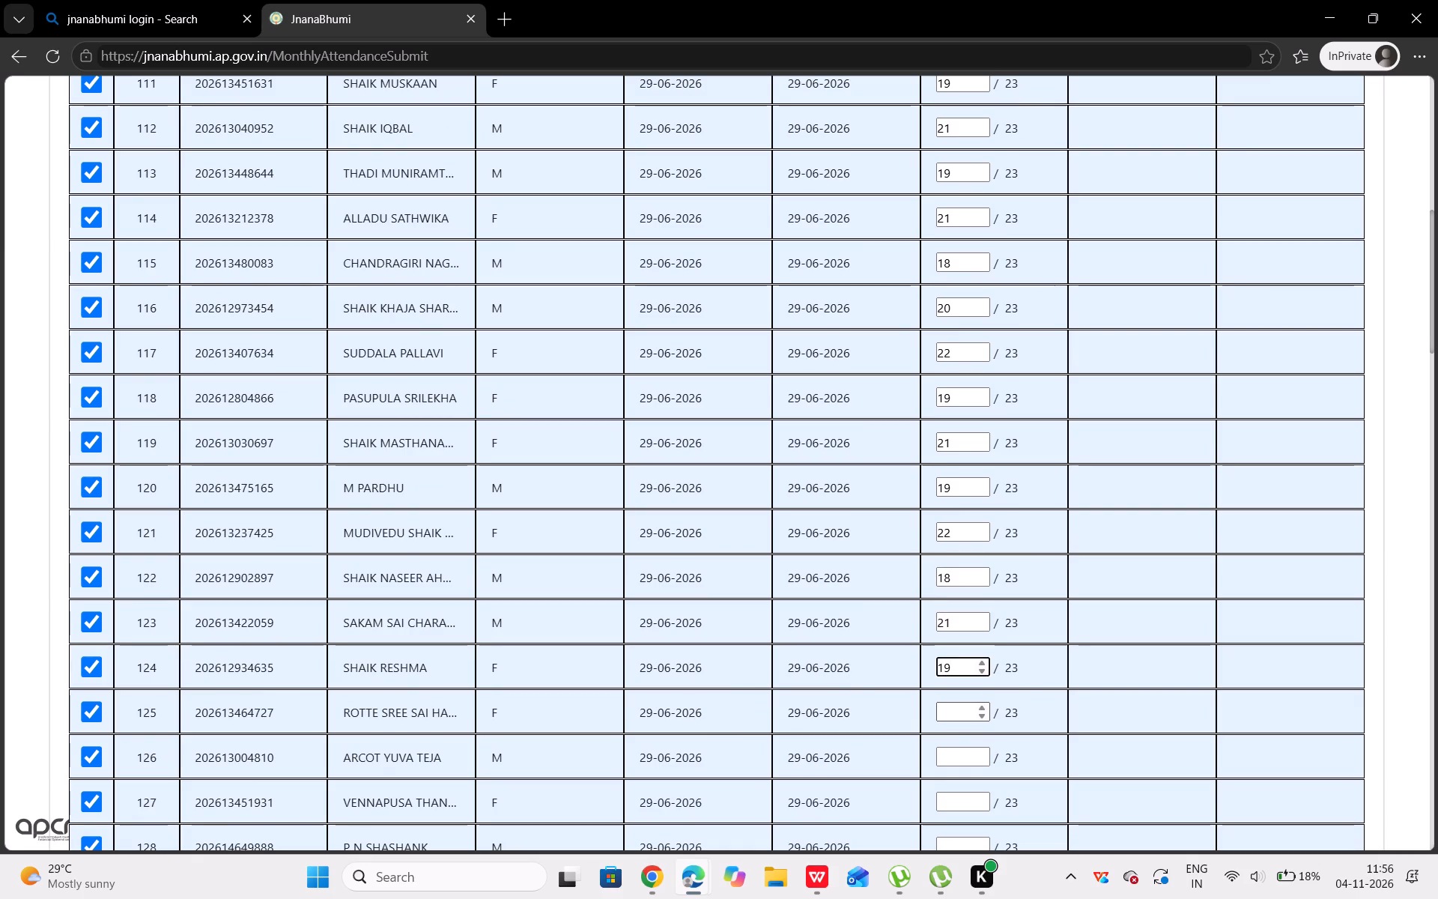
Enter attendance of 22 and 20 days for the students in rows 125 and 126.
click(946, 715)
text(22)
click(946, 750)
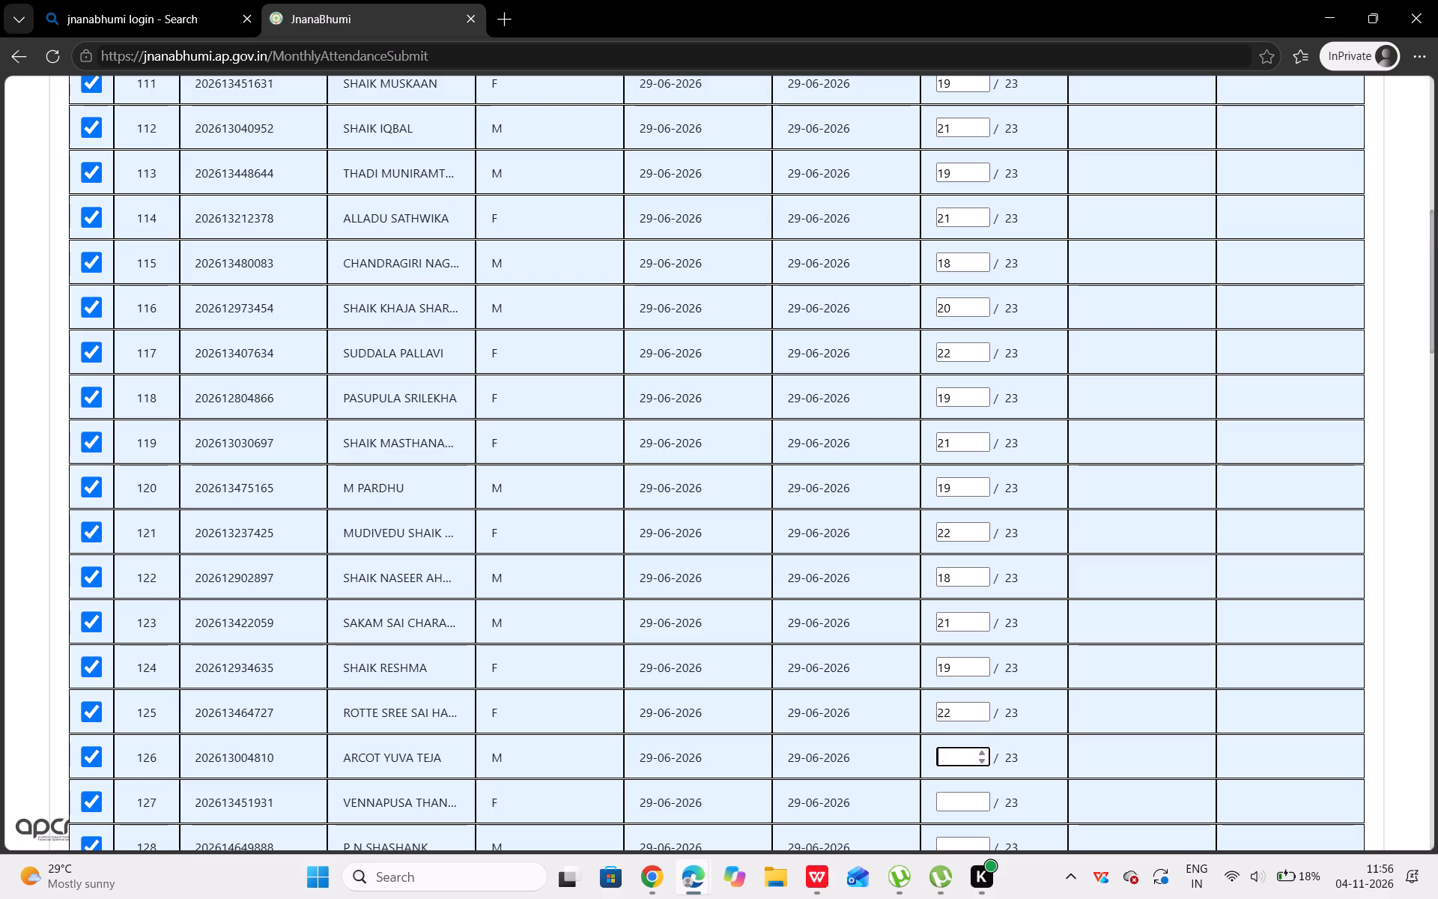
key(5)
key(BackSpace)
text(20)
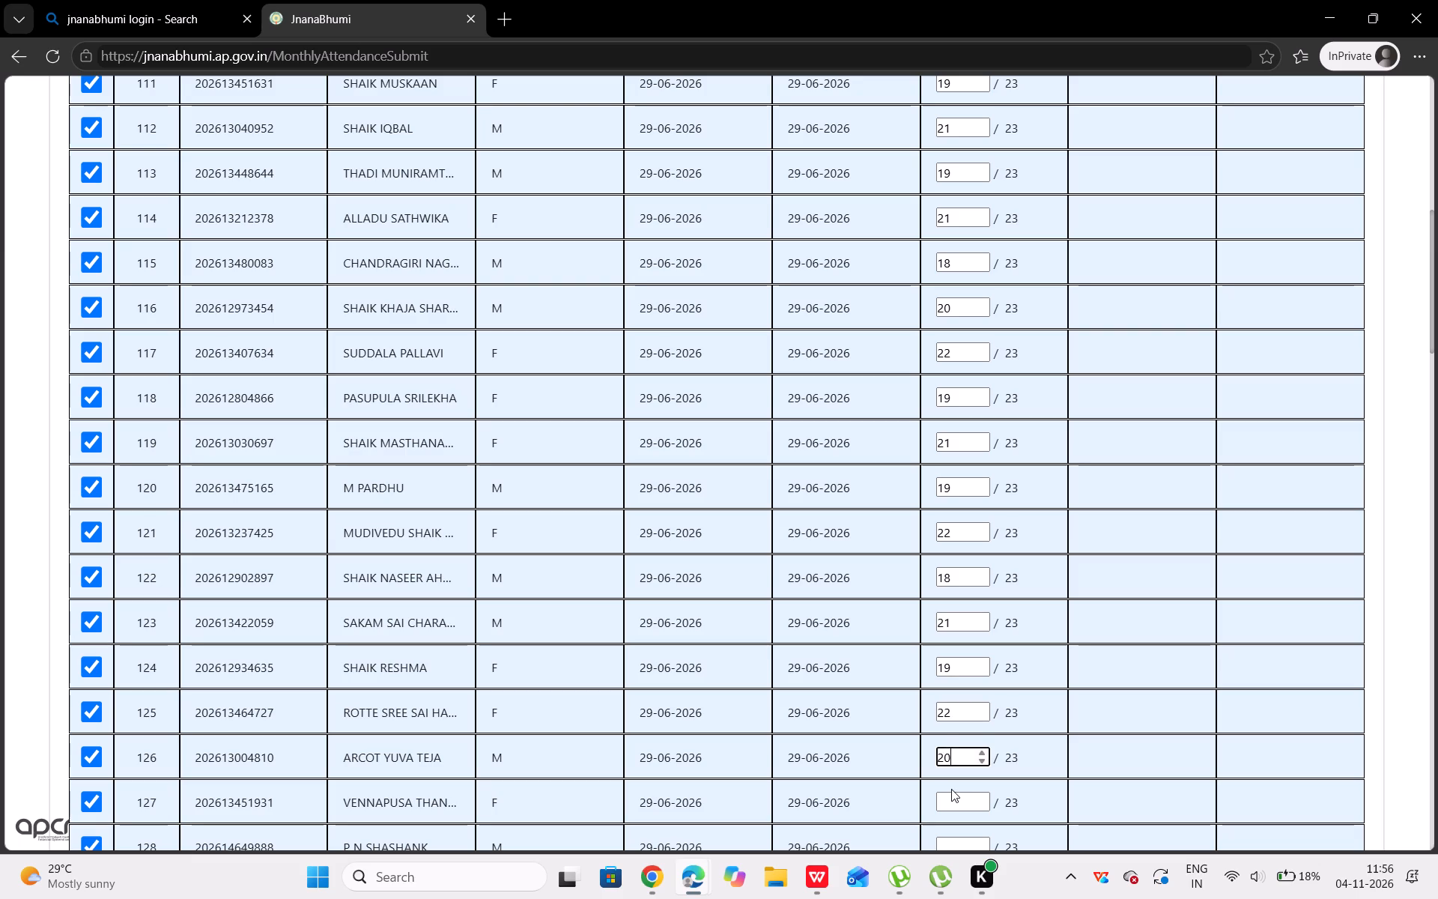
Enter attendance of 19, 22, 19, 18 and 20 days for the students in rows 127 to 131.
click(951, 797)
scroll(801, 712, down, 3)
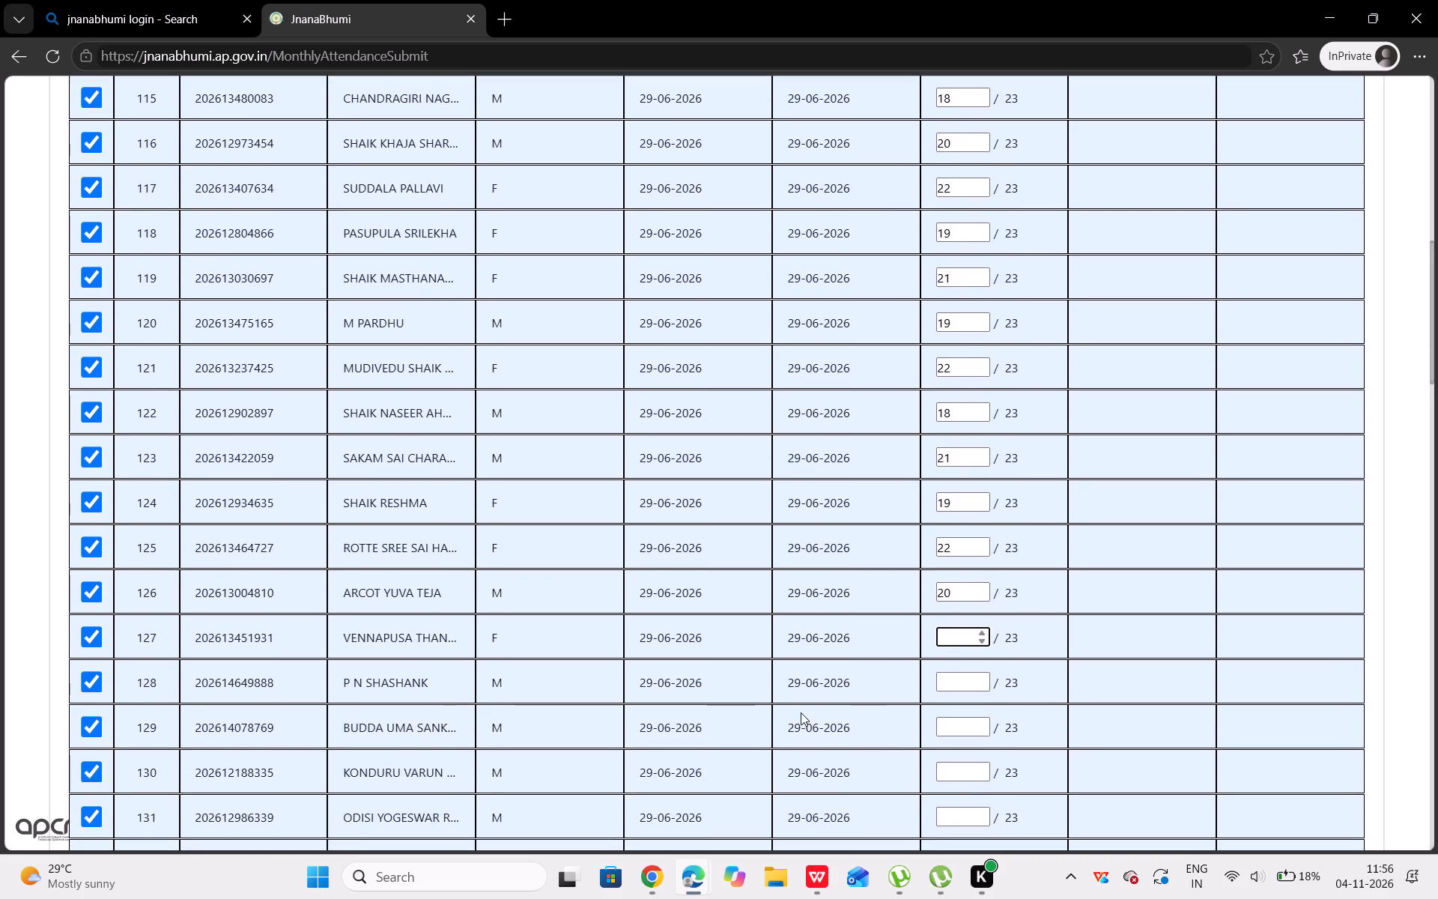
scroll(801, 712, down, 2)
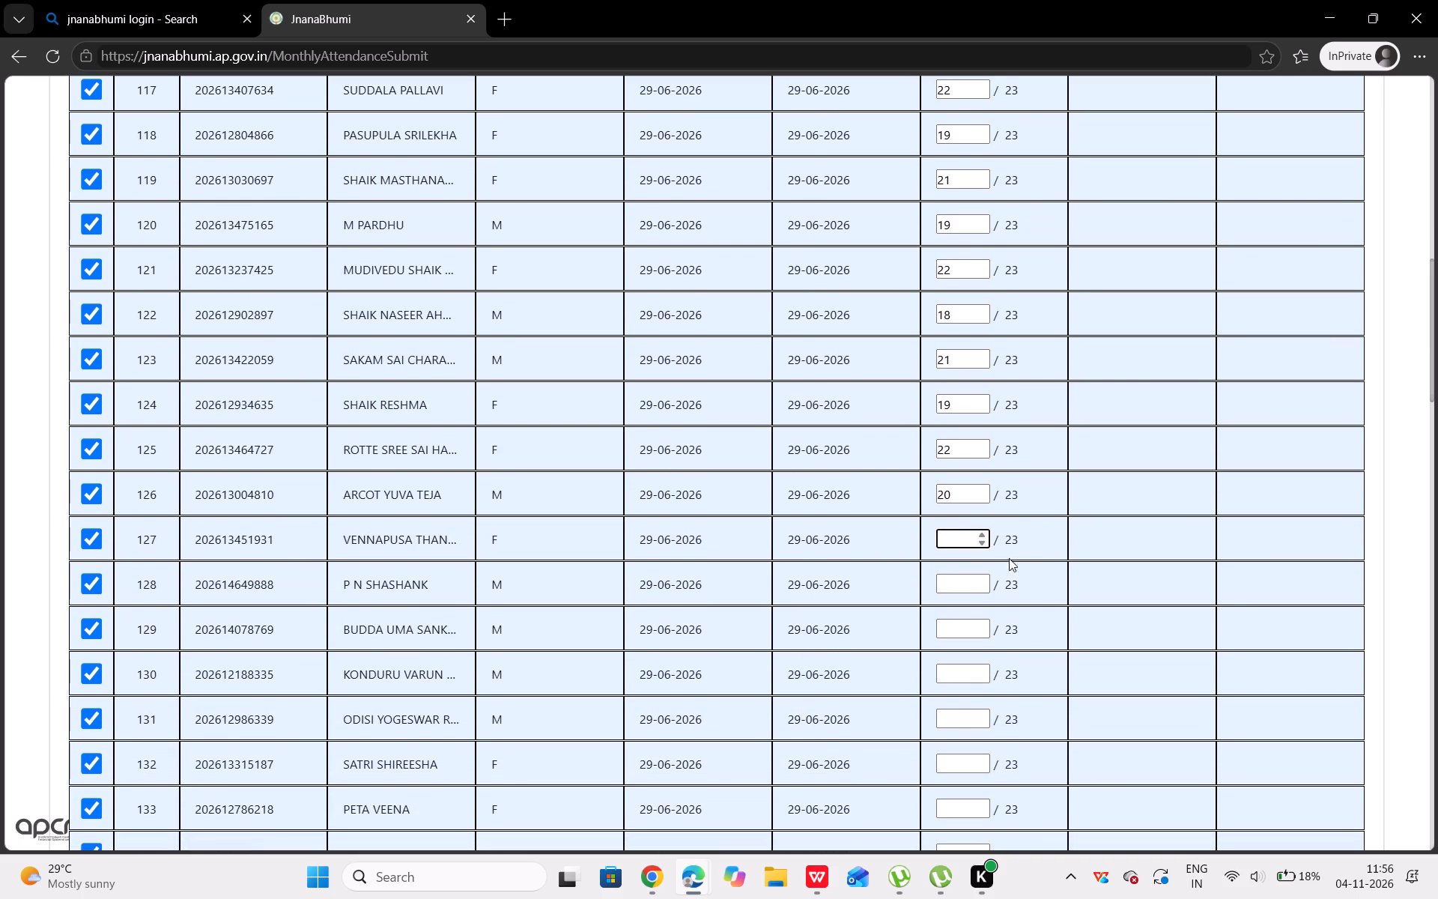
click(951, 531)
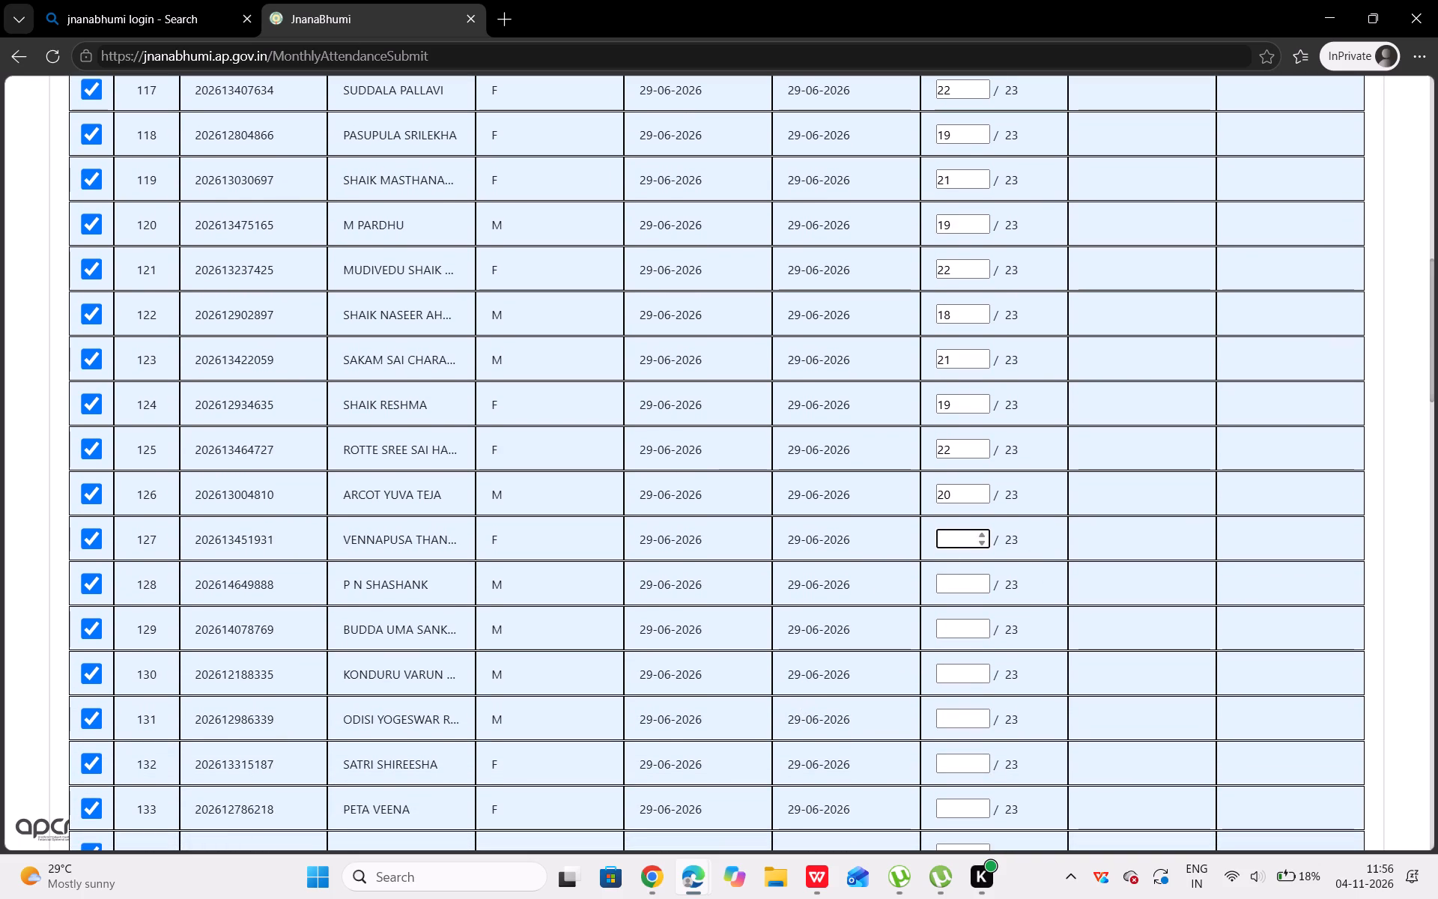
text(19)
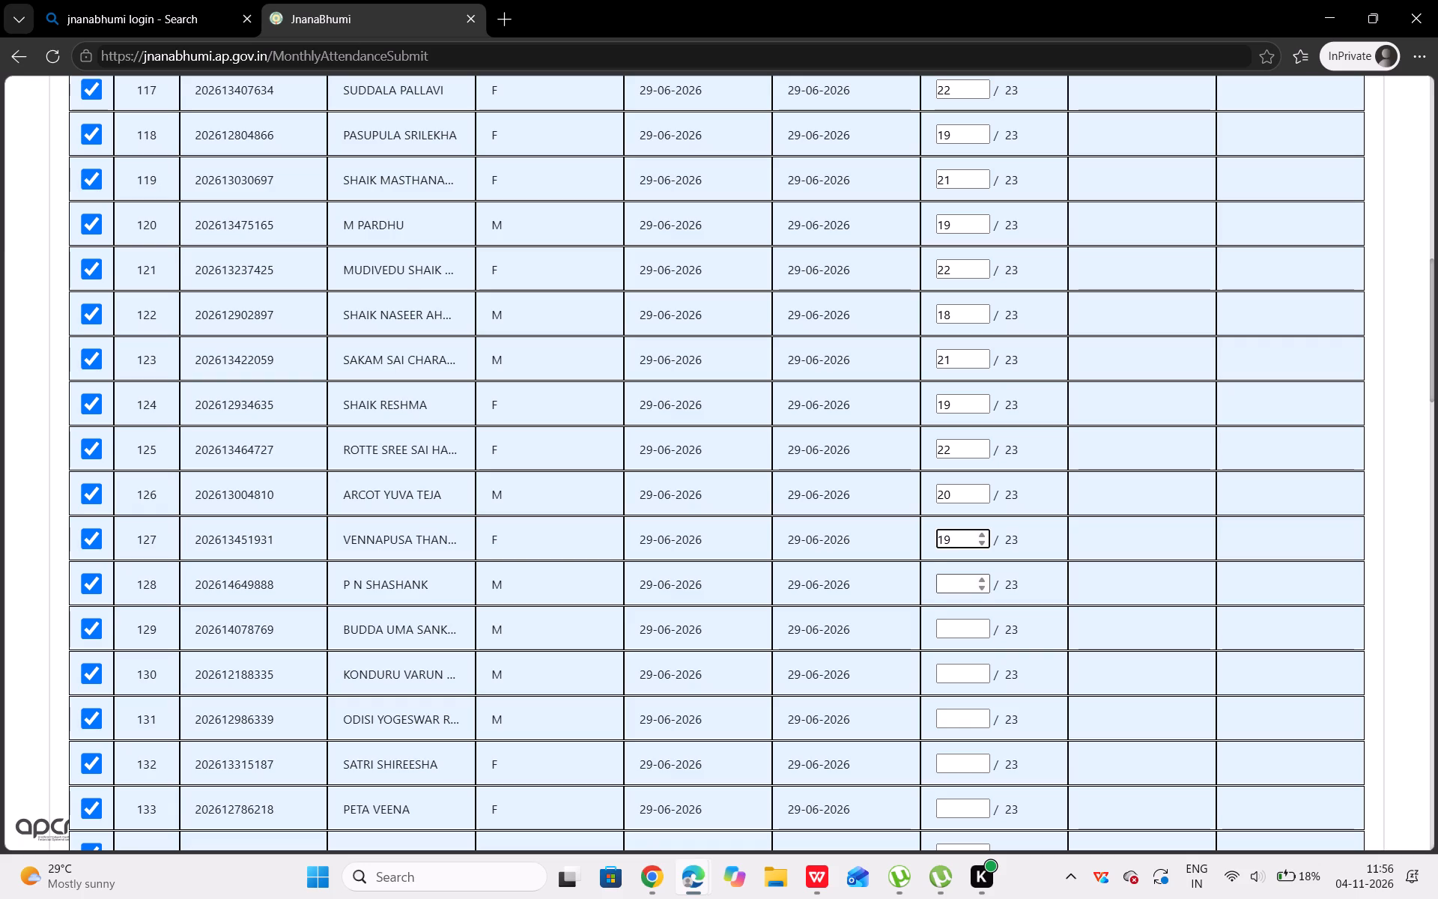
click(950, 578)
text(22)
click(952, 630)
text(19)
click(955, 670)
key(1)
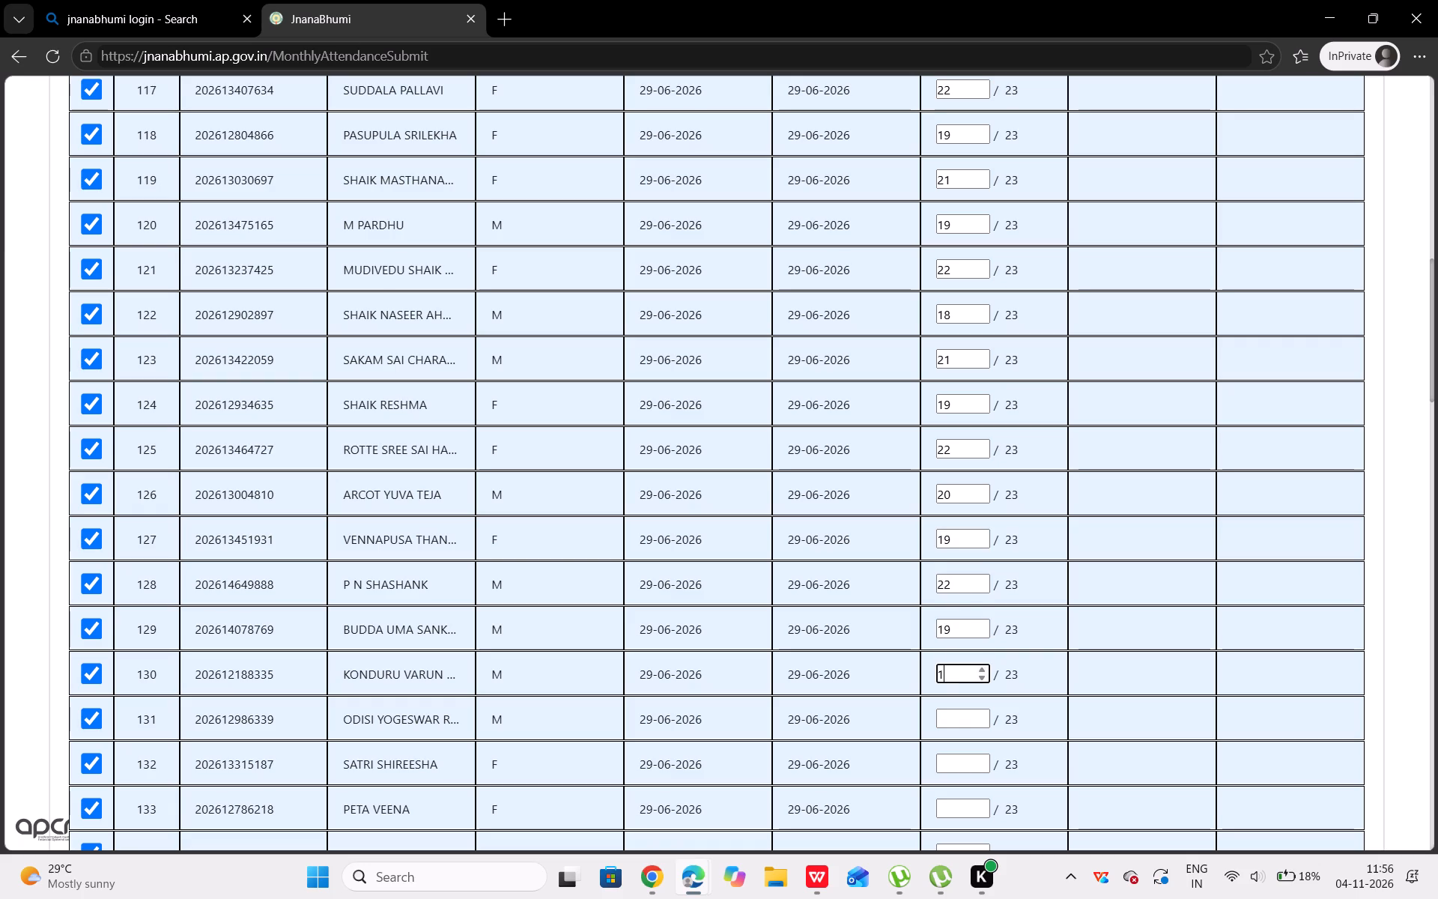
key(8)
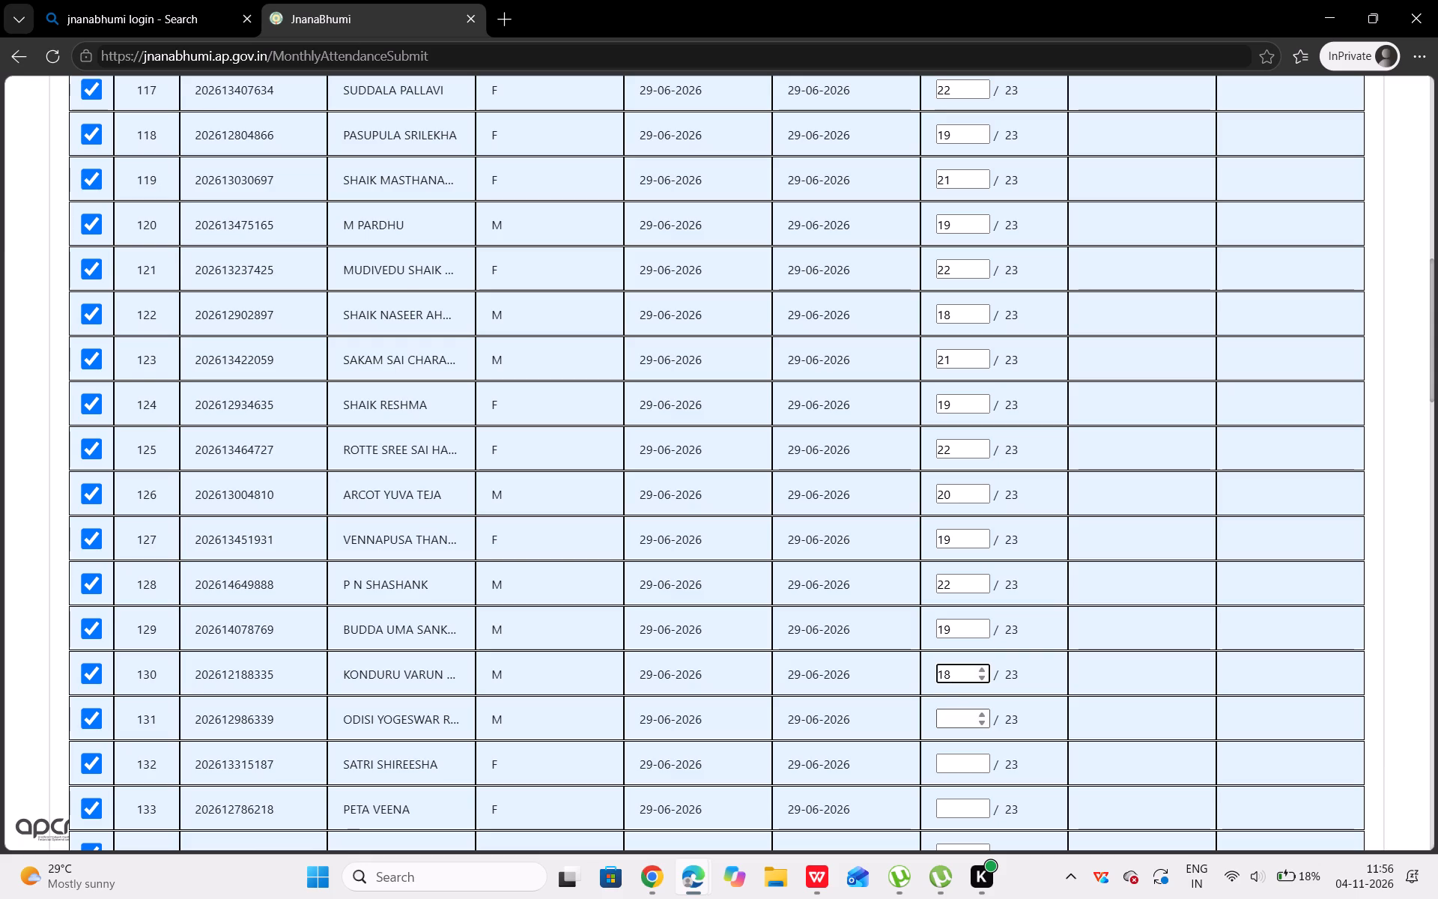
click(953, 712)
text(20)
Enter attendance of 22, 18, 21, 19 and 22 days for the students in rows 132 to 136.
scroll(641, 641, down, 2)
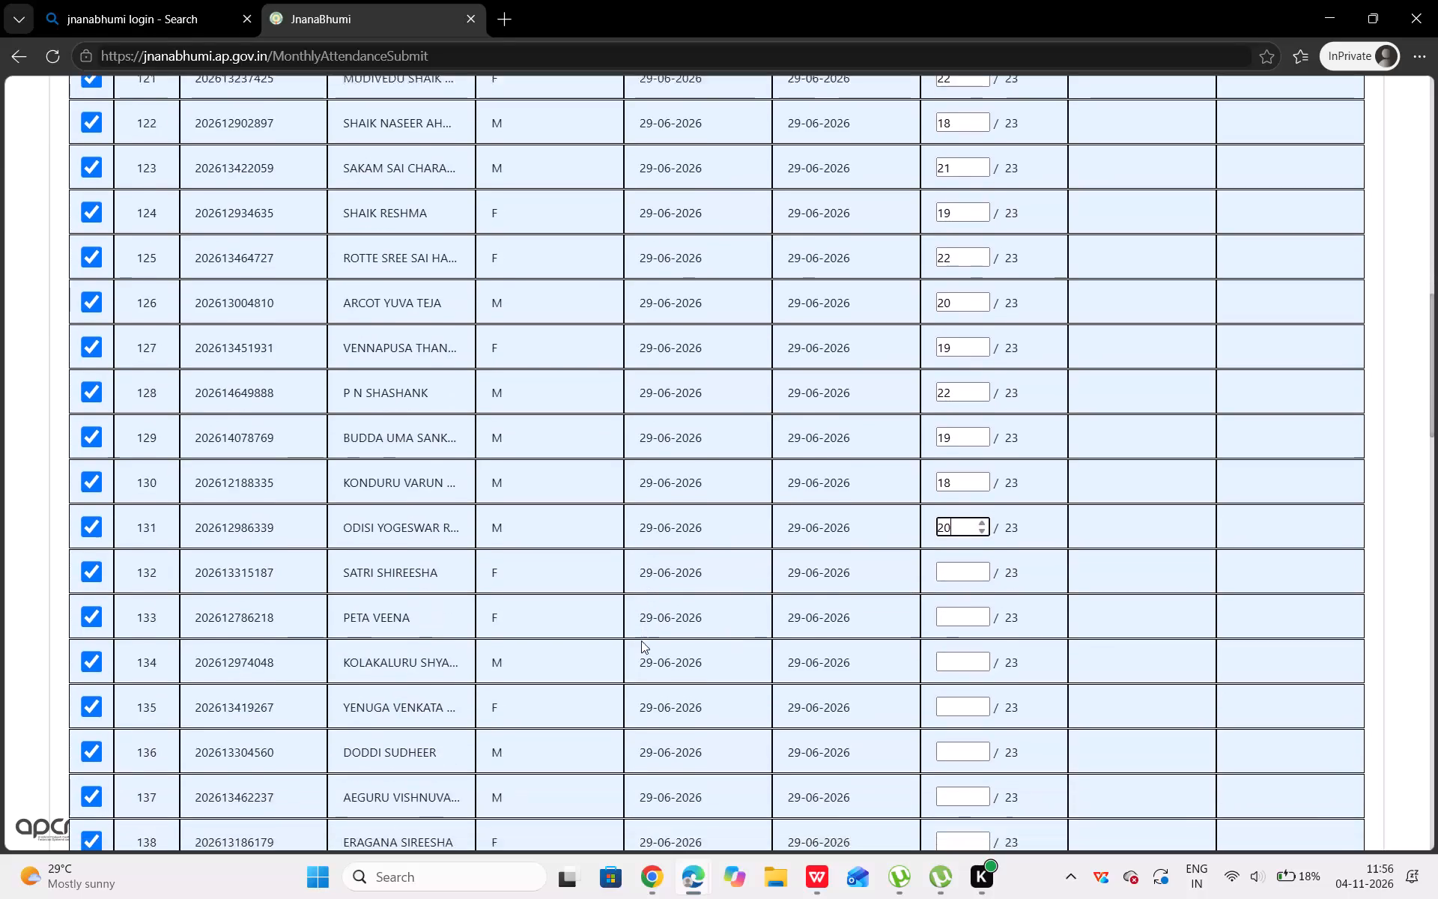
scroll(641, 641, down, 3)
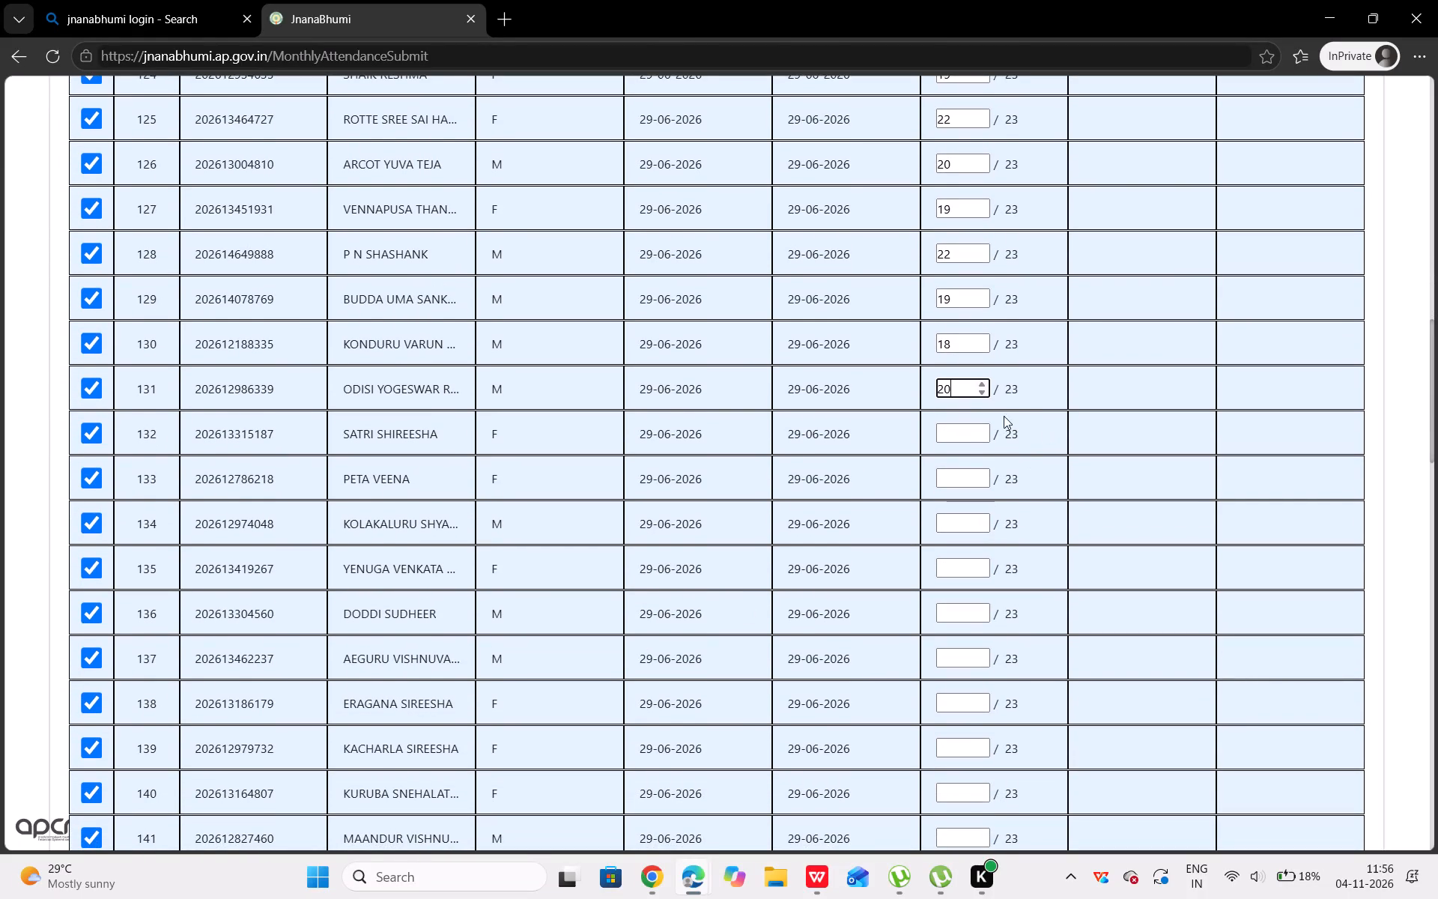
click(947, 433)
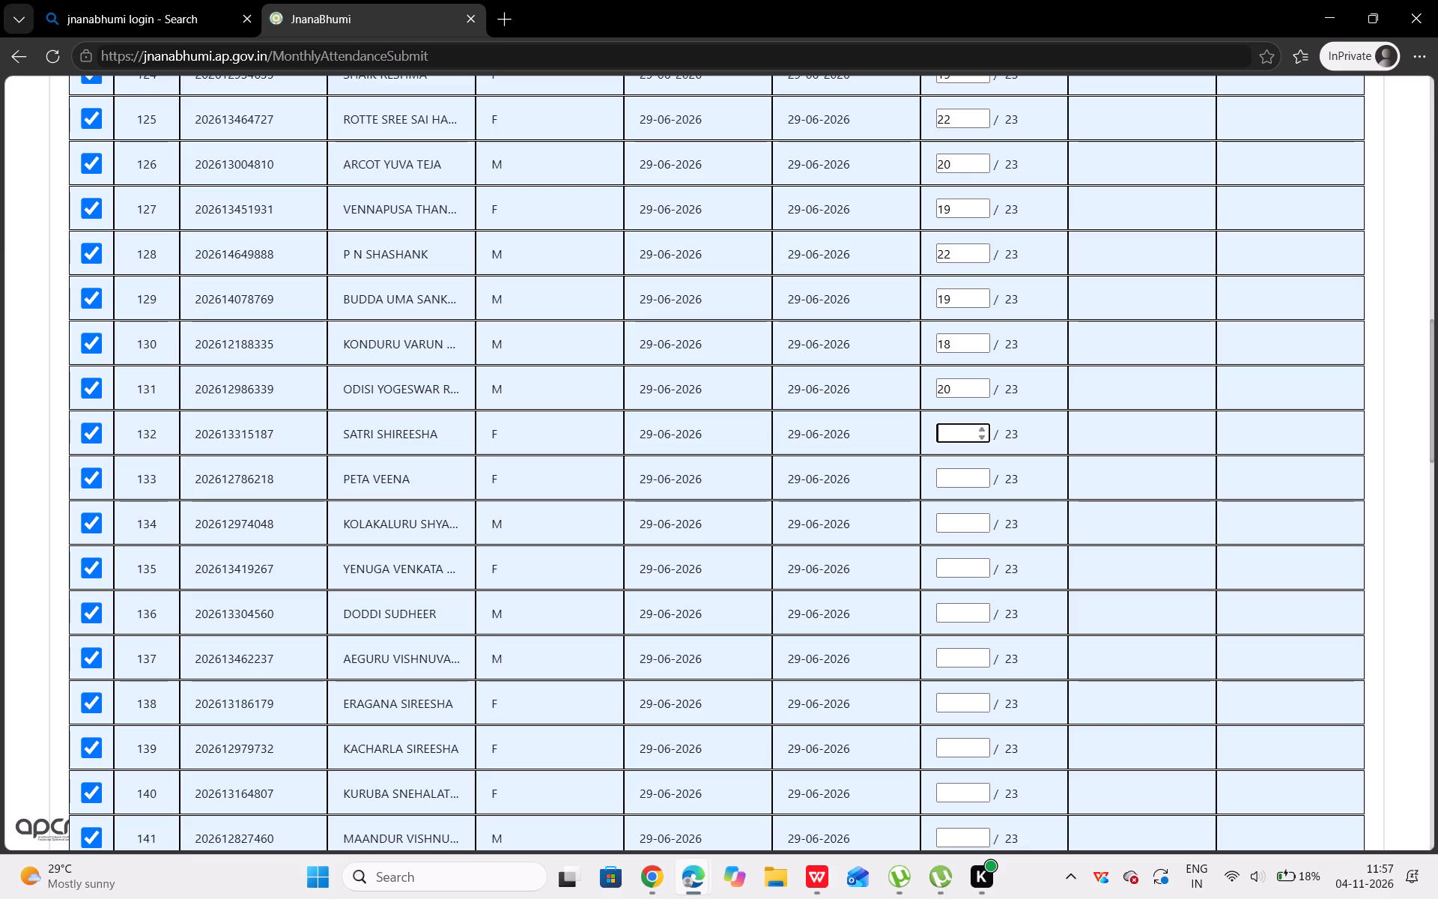
key(2)
key(2)
click(959, 476)
text(18)
click(956, 521)
text(21)
click(953, 564)
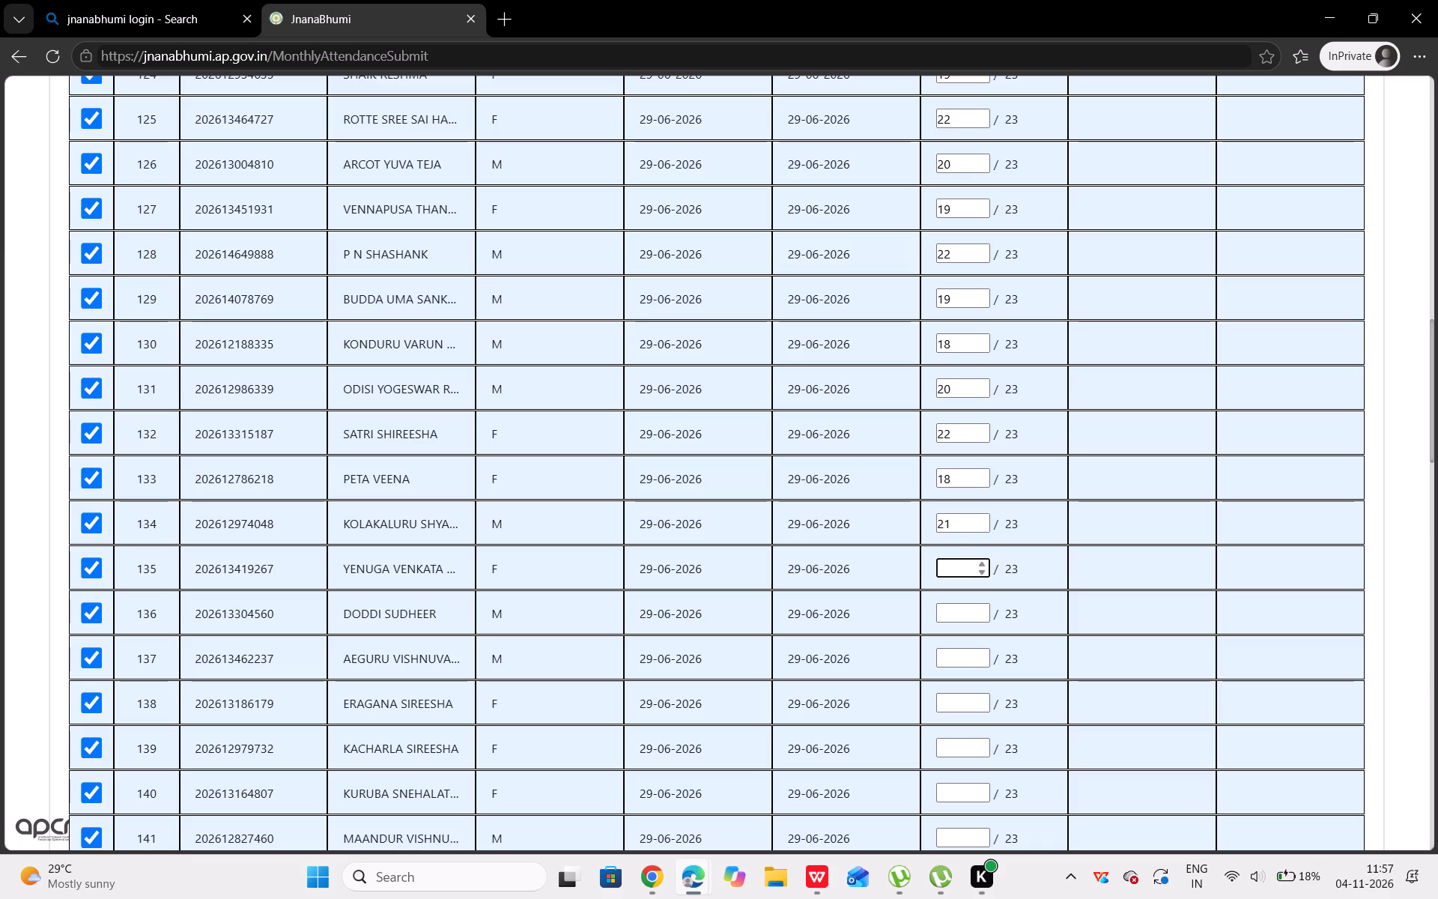
text(19)
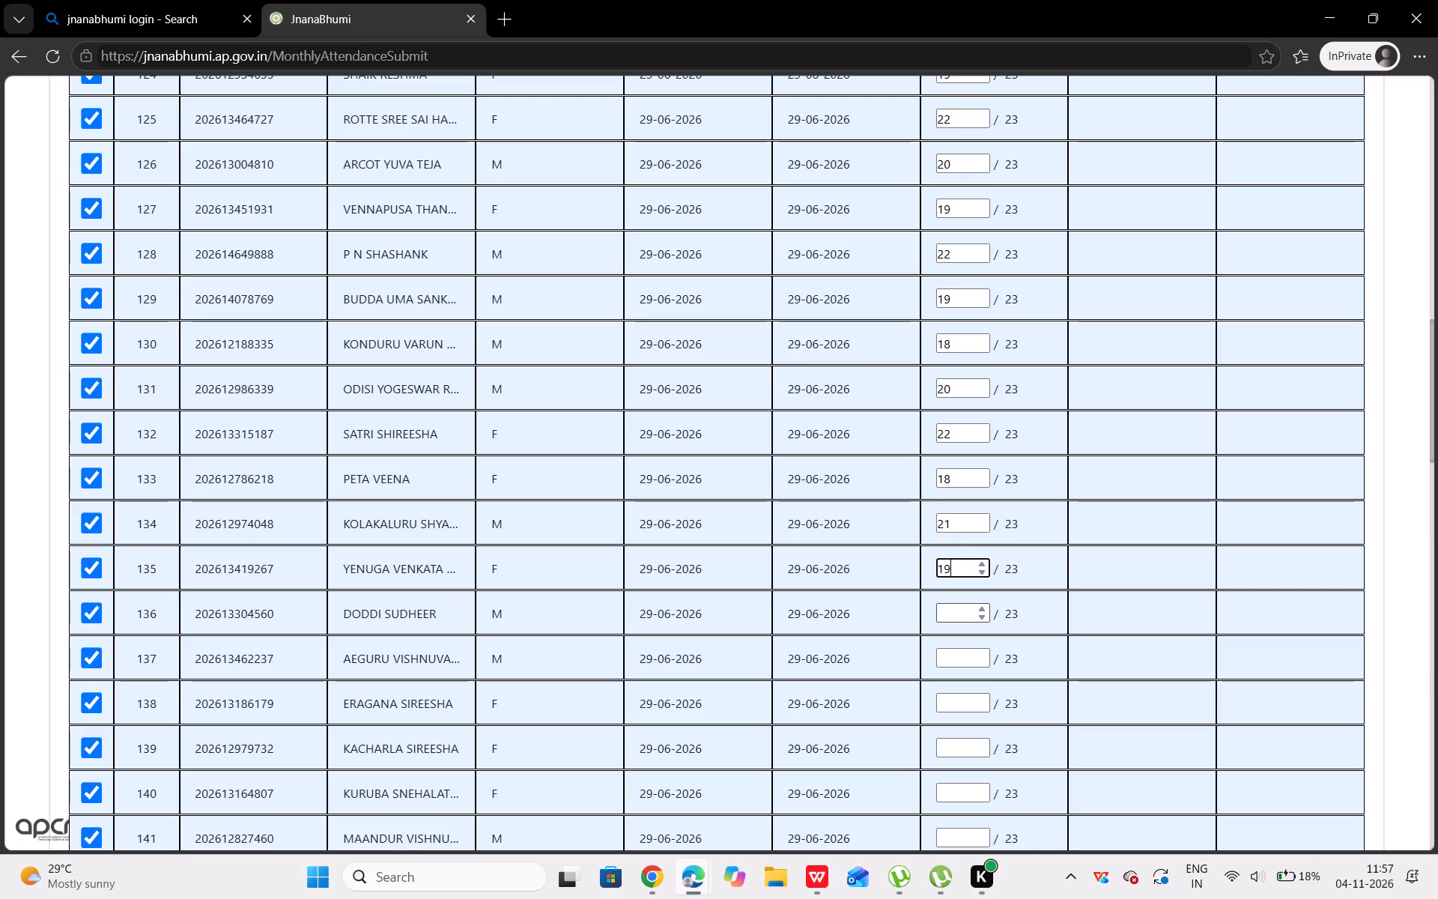
click(944, 620)
text(22)
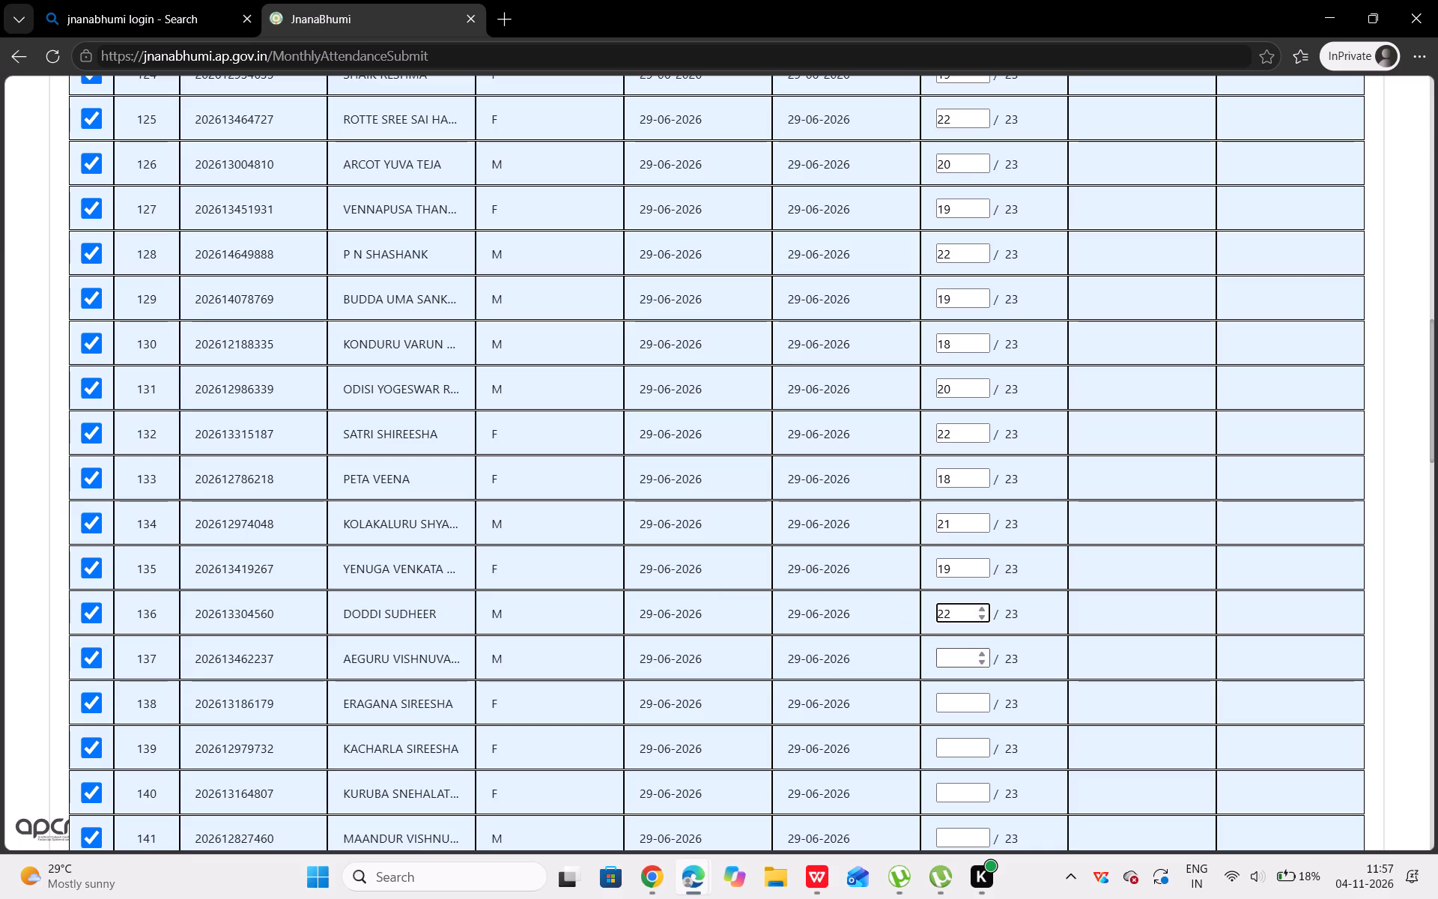
Enter attendance of 19, 21, 18 and 20 days for the students in rows 137 to 140.
click(950, 658)
text(19)
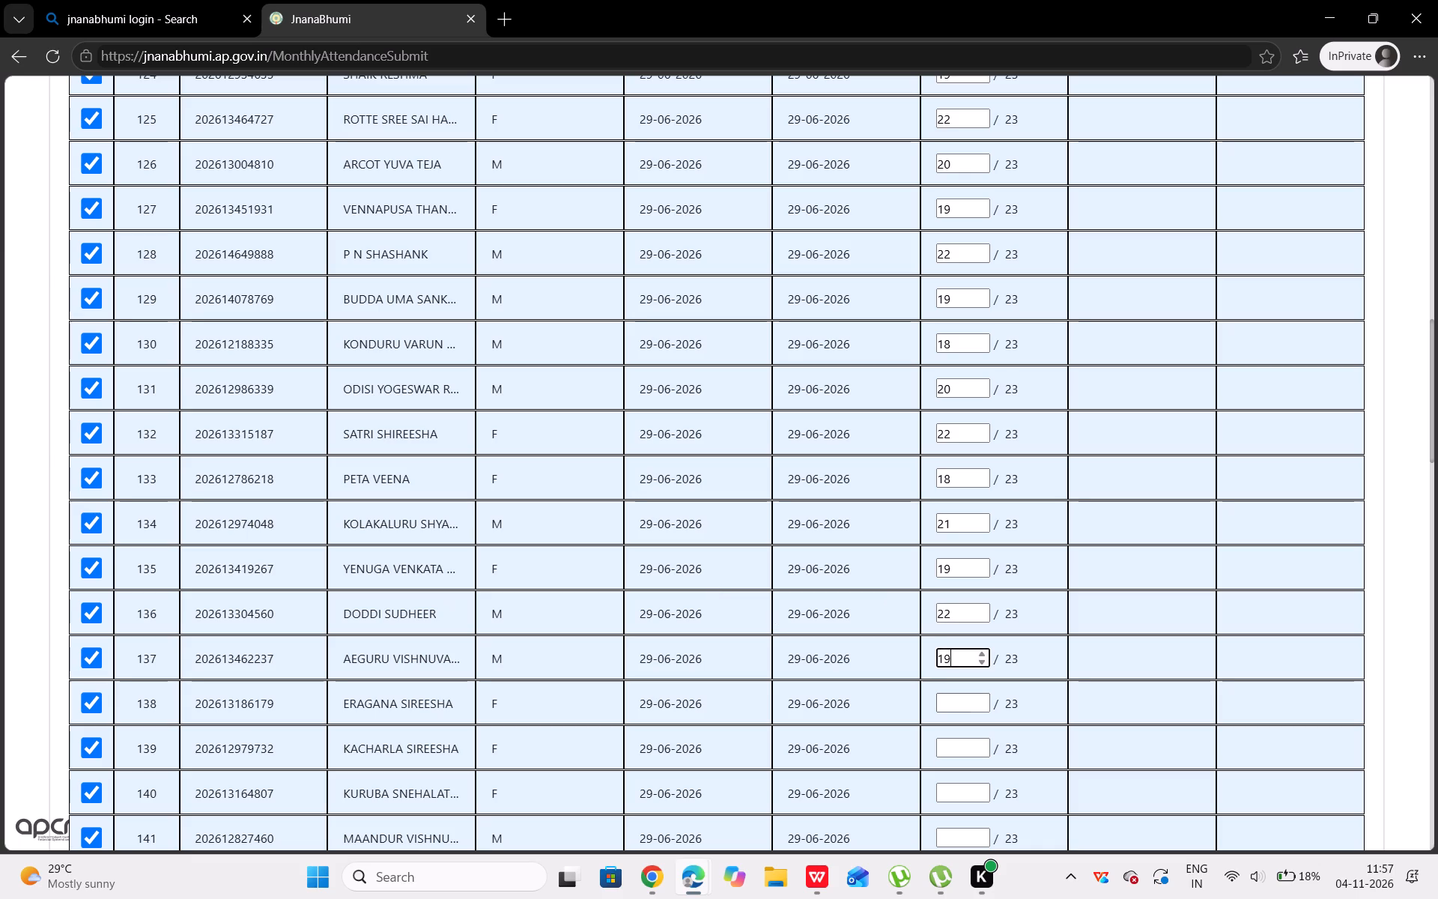
click(957, 699)
text(21)
click(956, 745)
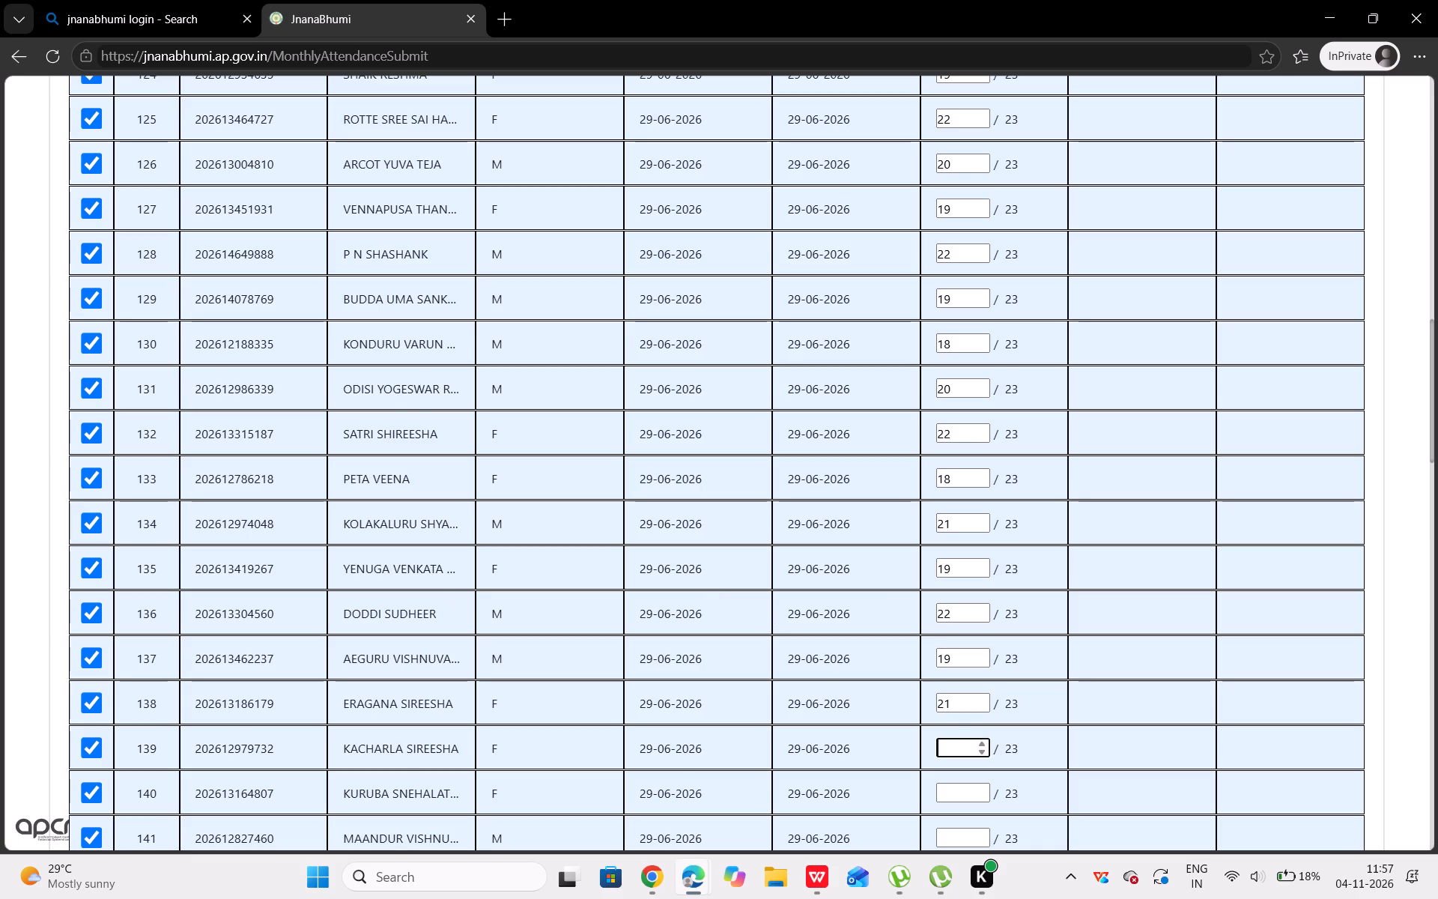
text(18)
click(948, 791)
text(20)
Enter attendance of 22, 18, 20, 19 and 21 days for the students in rows 141 to 145.
scroll(715, 666, down, 1)
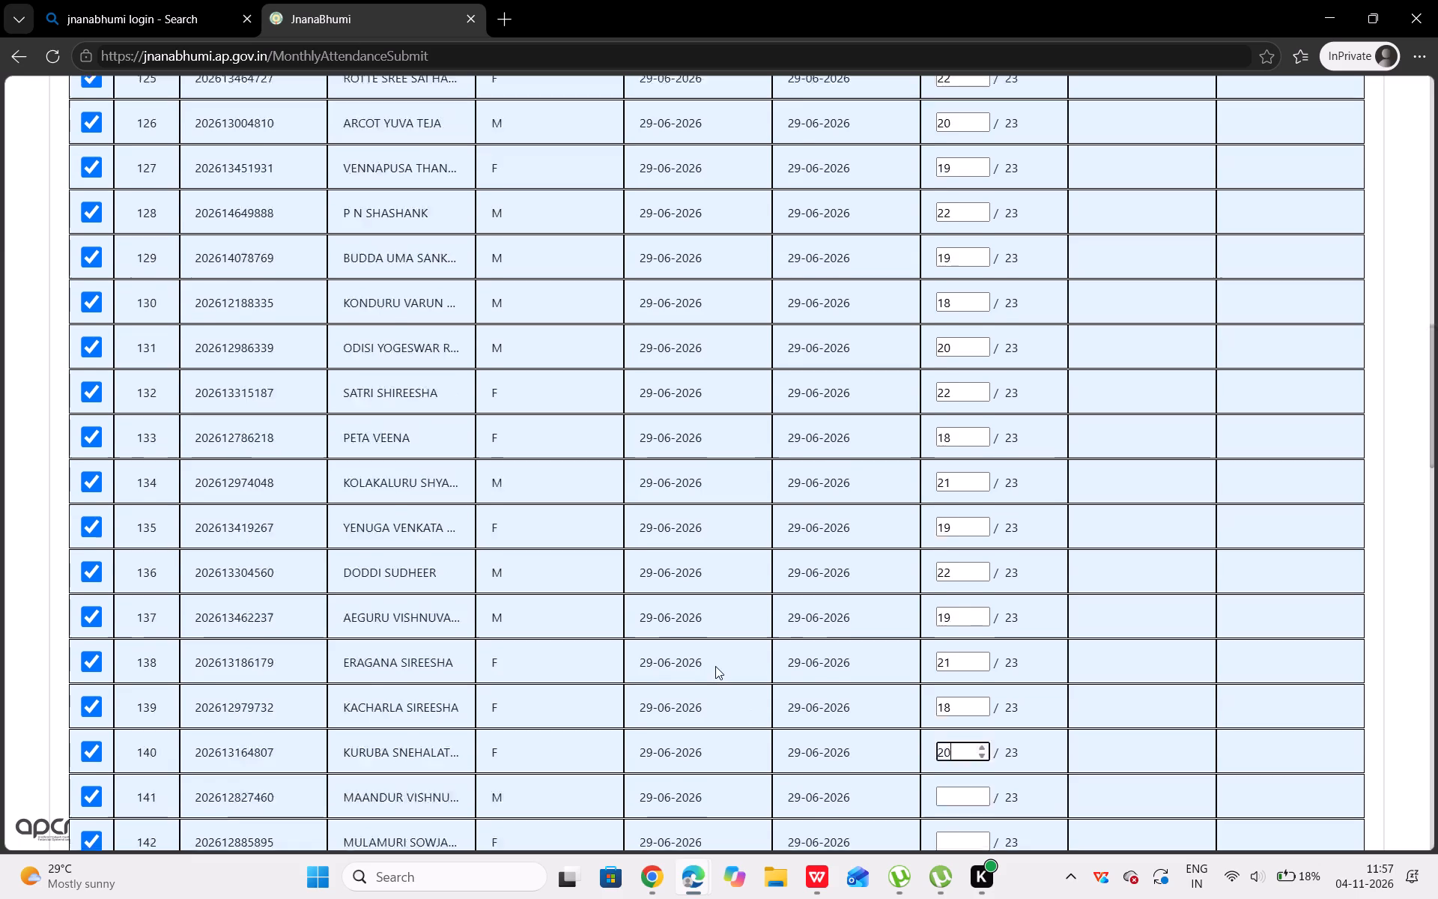
scroll(715, 666, down, 4)
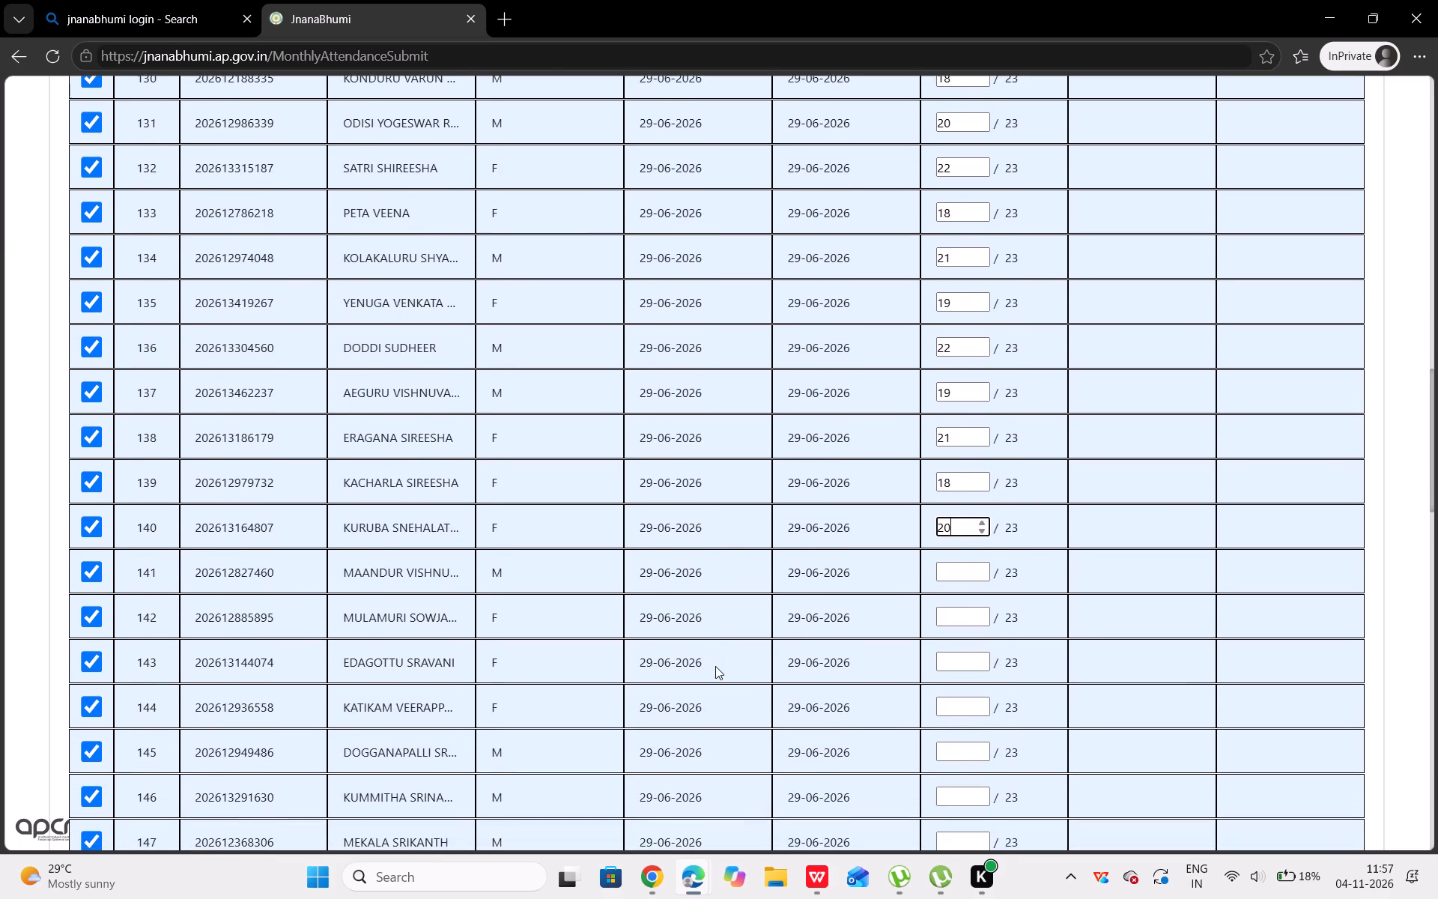
click(952, 566)
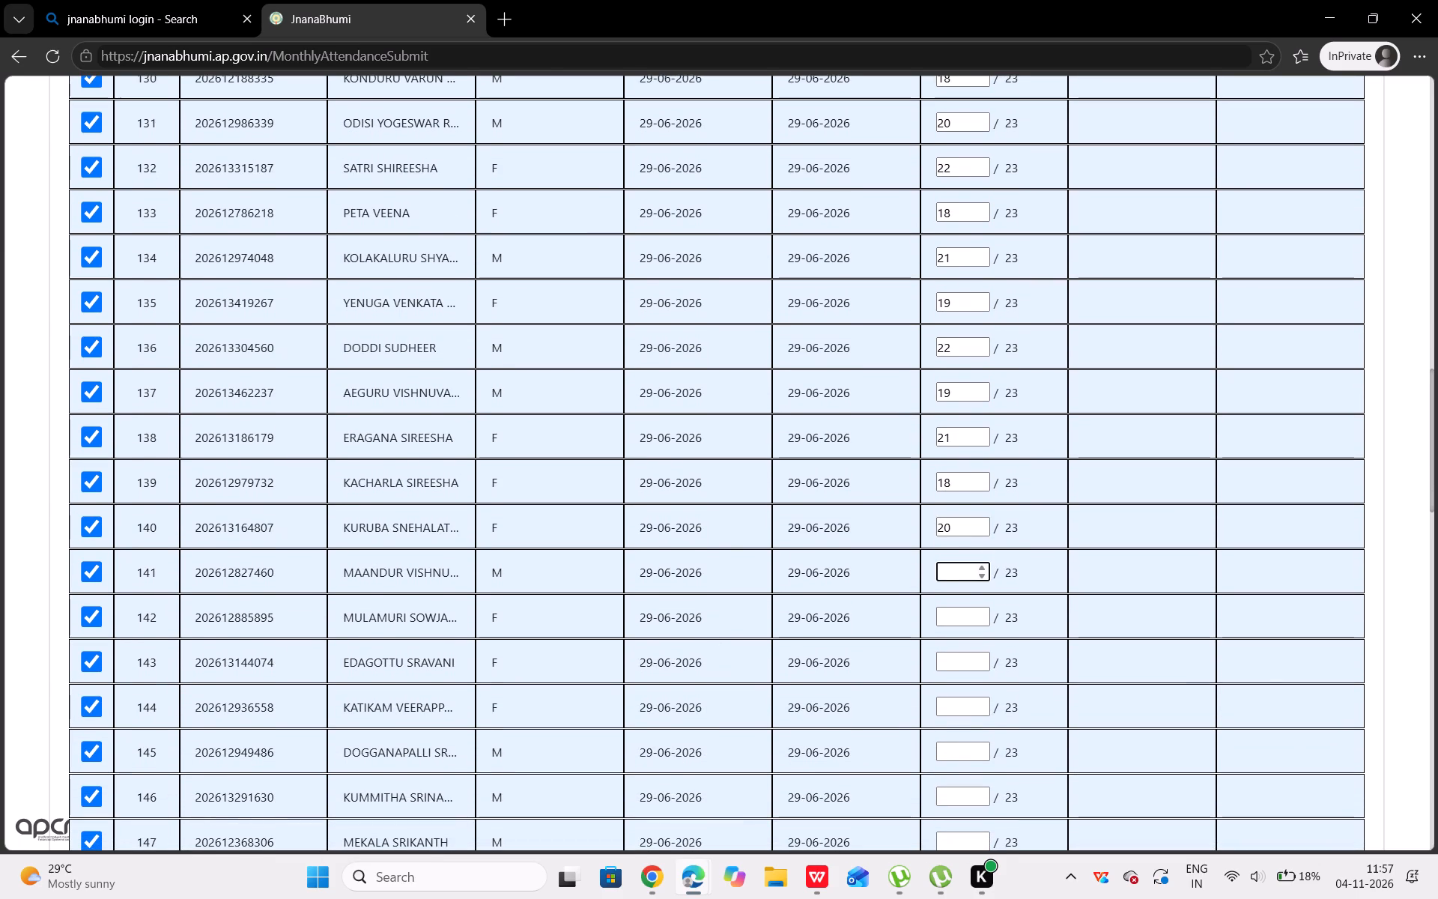
text(22)
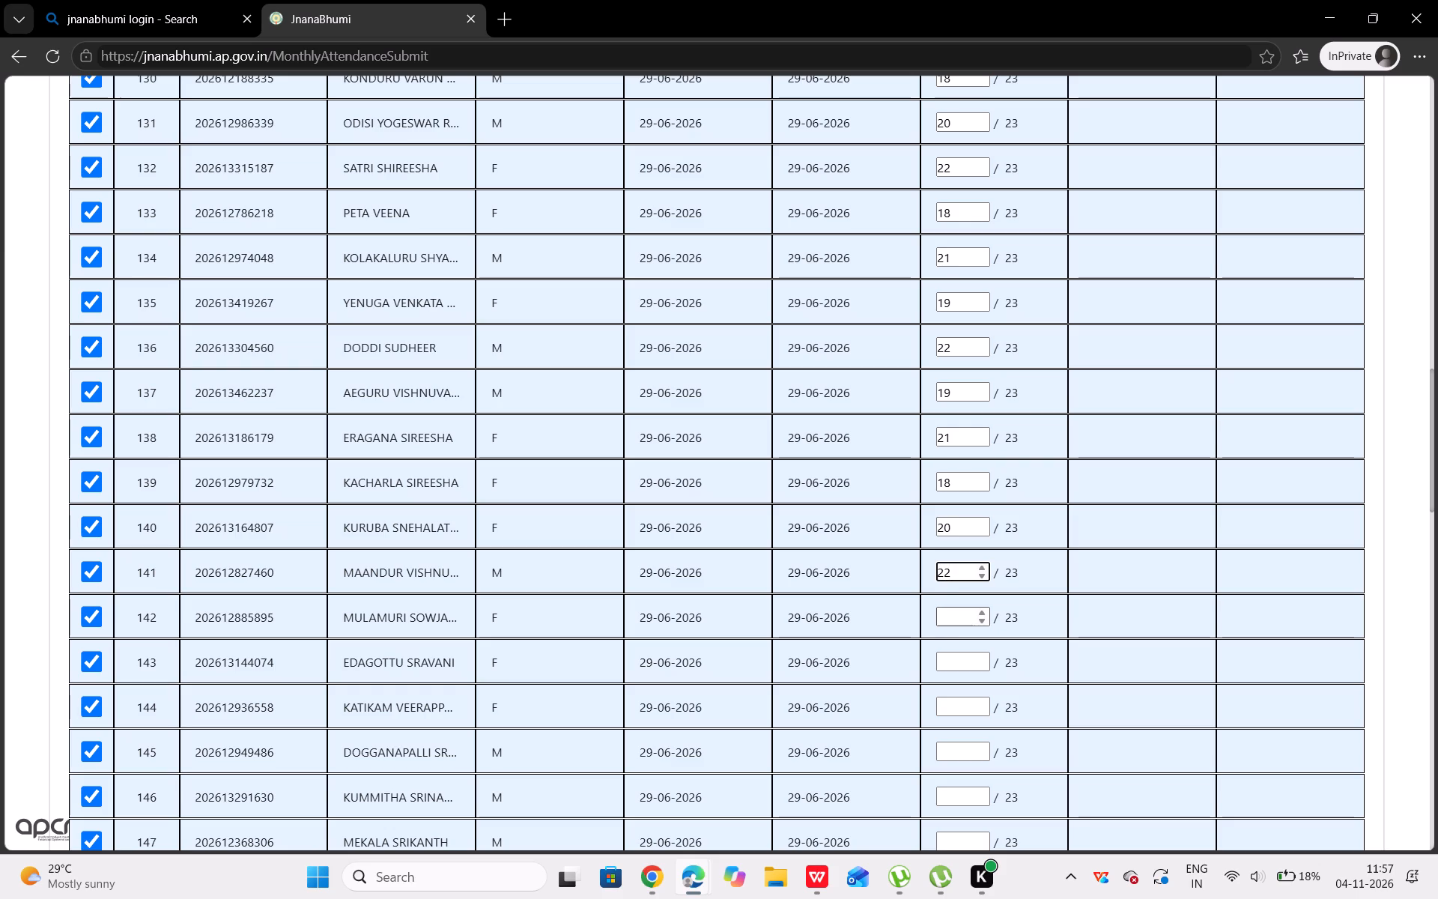
click(942, 614)
text(18)
click(948, 662)
key(2)
key(0)
click(947, 708)
text(19)
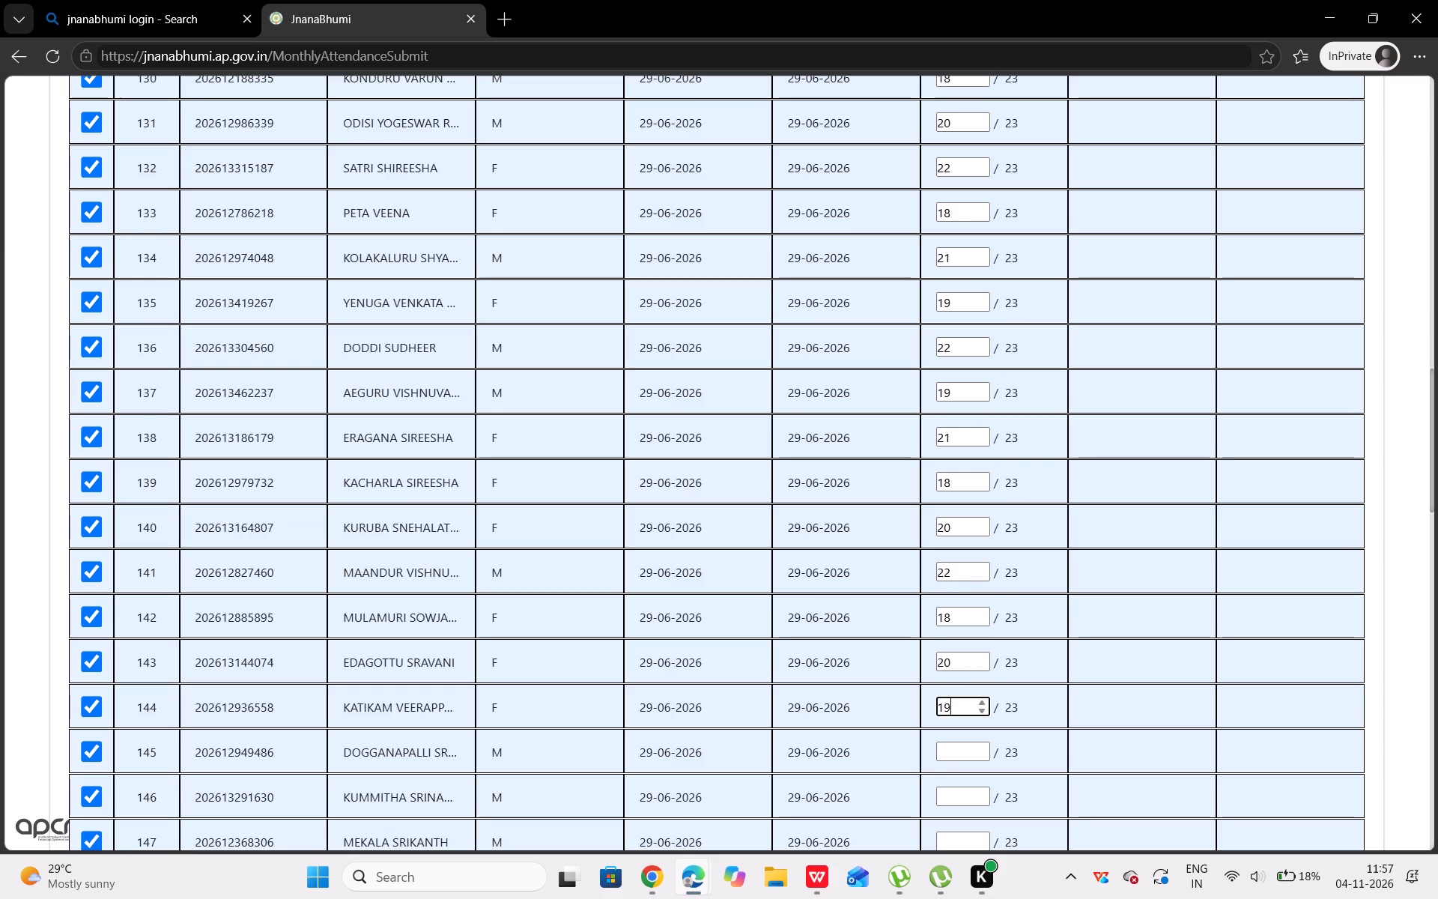
click(950, 758)
text(21)
Enter attendance of 18, 20 and 19 days for the students in rows 146 to 148.
scroll(822, 742, down, 3)
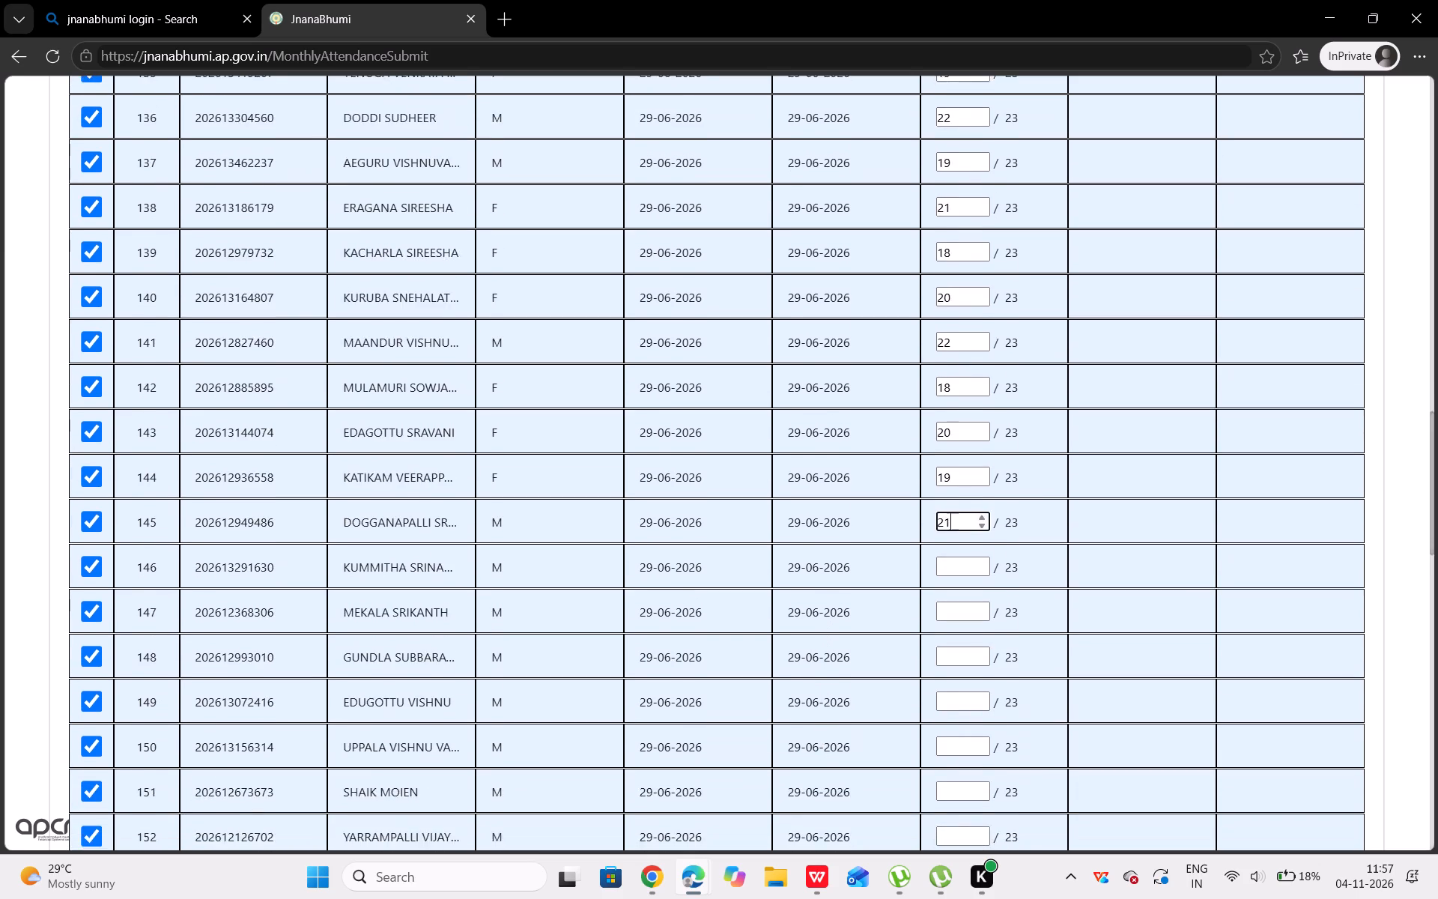
scroll(822, 742, down, 2)
drag(942, 464, 949, 477)
click(949, 477)
text(18)
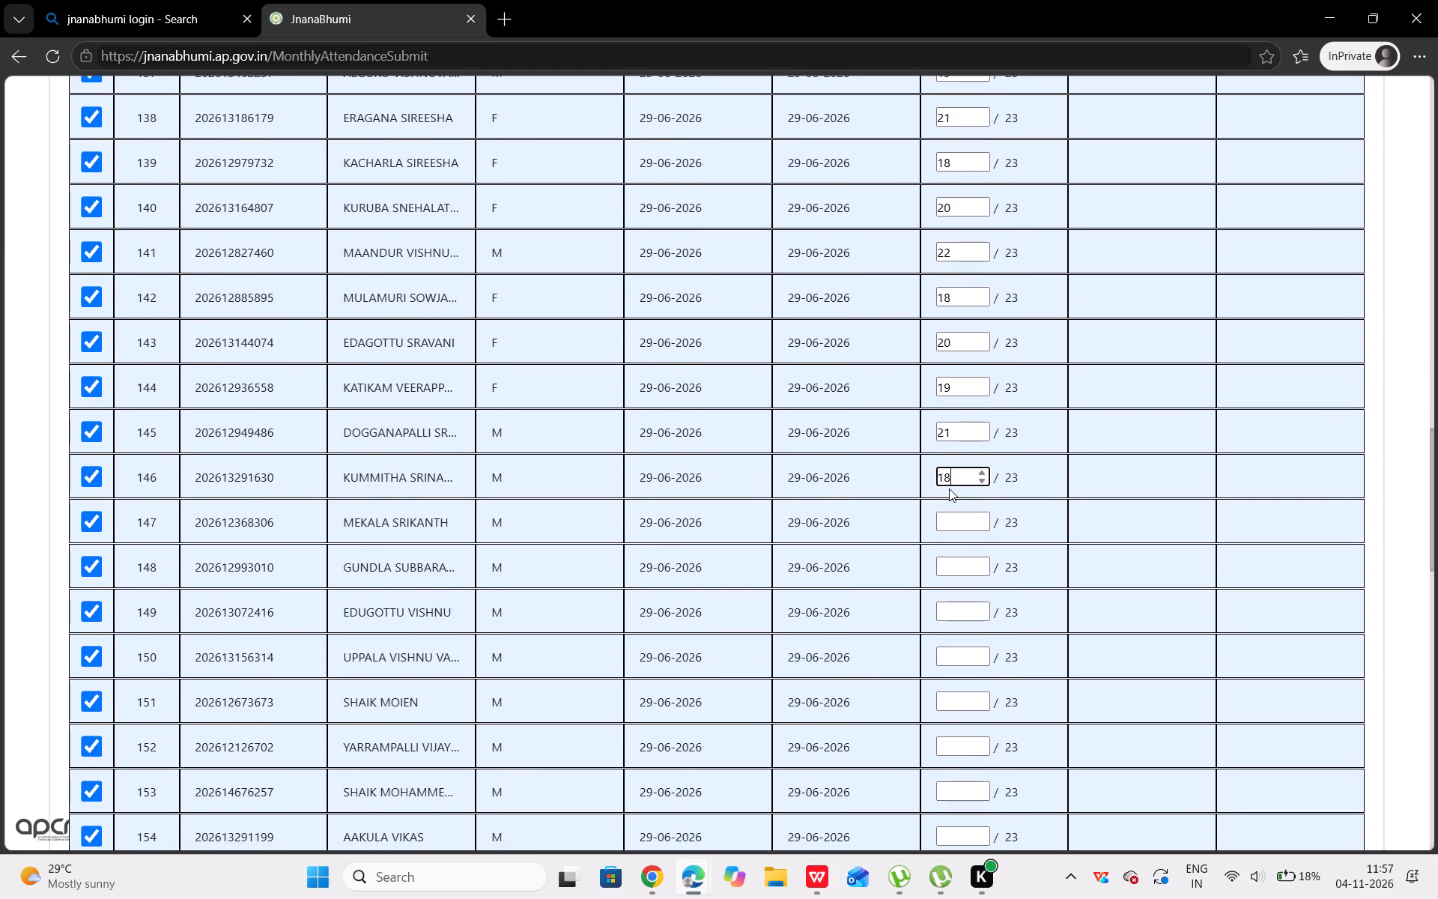
click(962, 517)
text(20)
click(958, 561)
text(19)
Enter attendance of 21, 18, 20 and 22 days for the students in rows 149 to 152.
click(953, 613)
text(21)
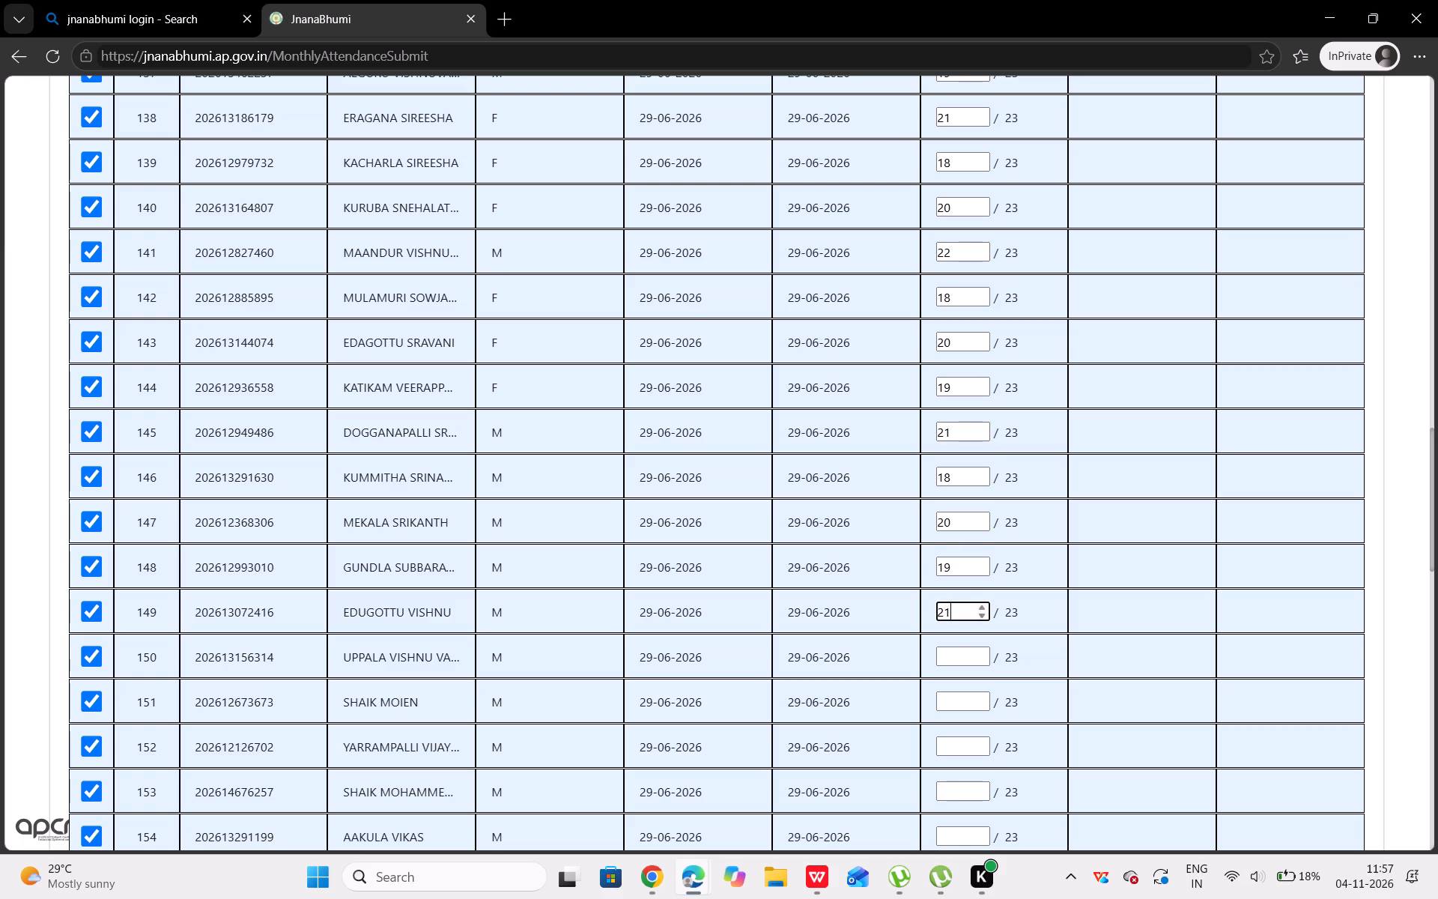
click(950, 659)
text(18)
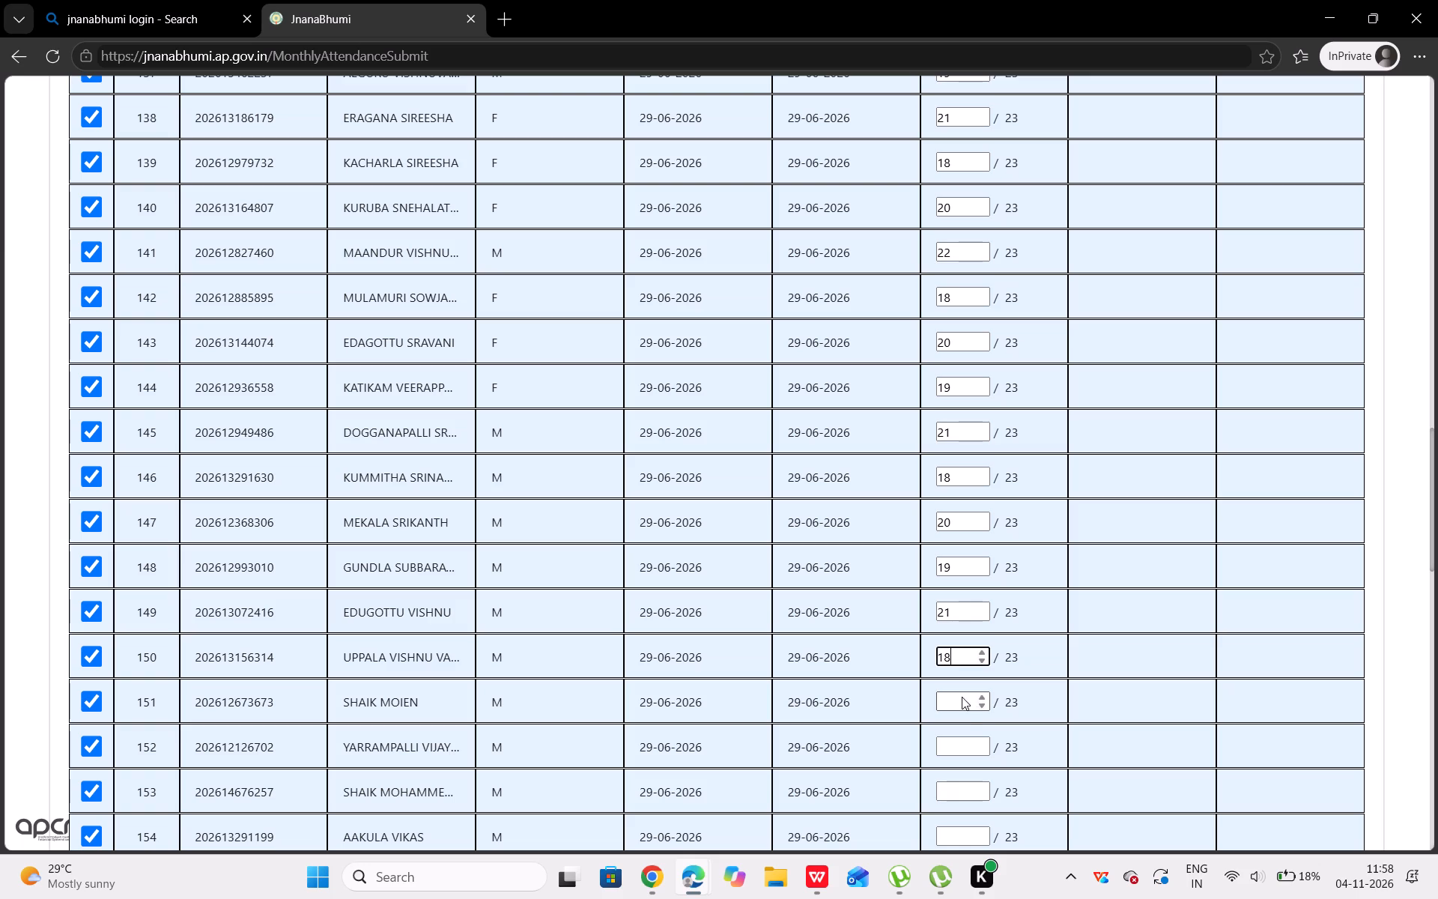
click(959, 703)
text(20)
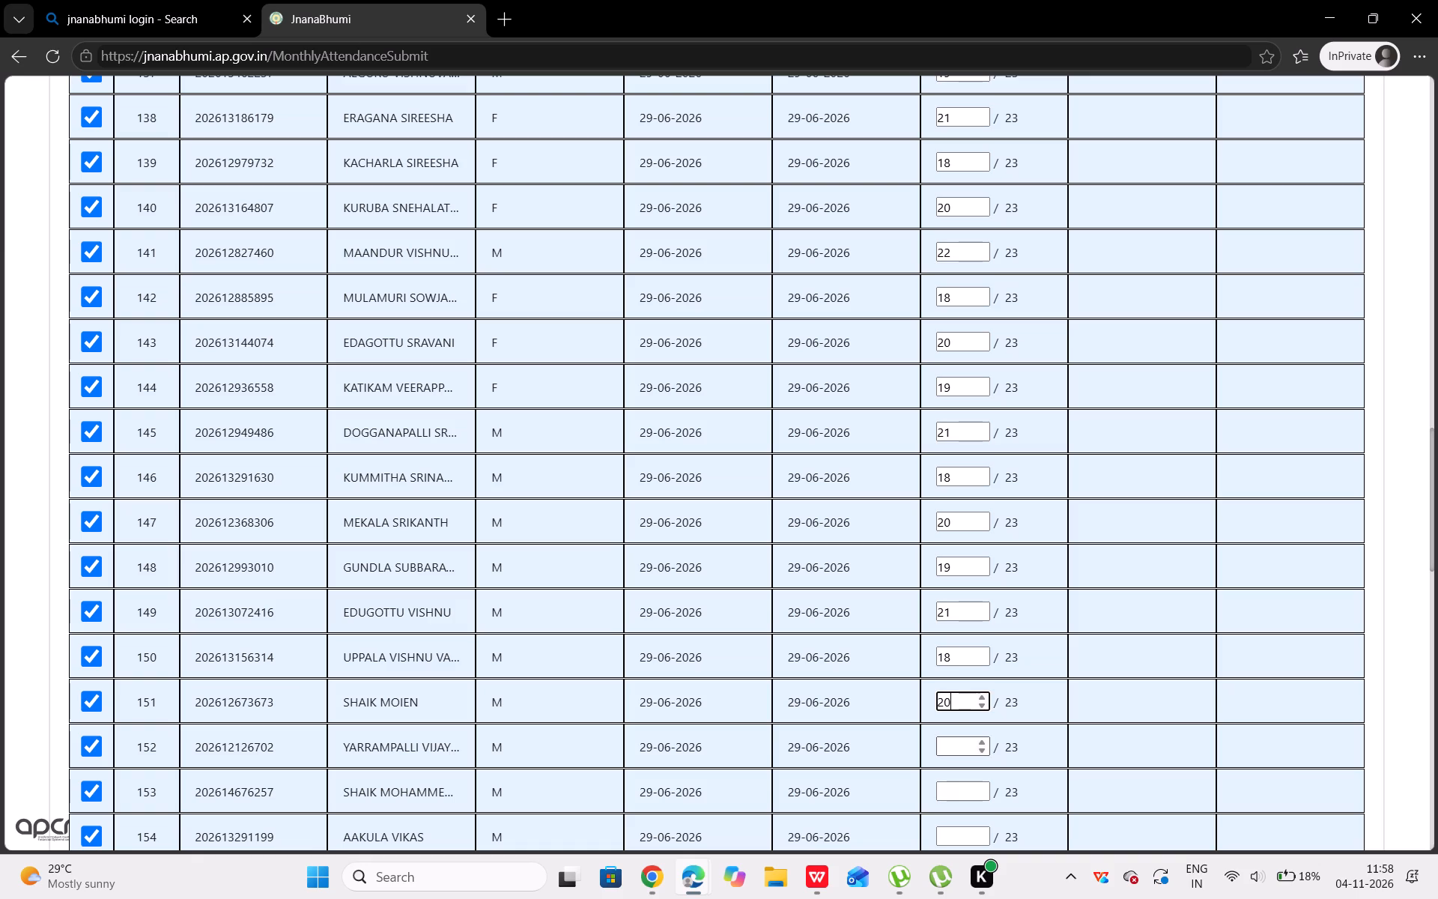
click(956, 745)
text(22)
Enter attendance of 18, 20, 22 and 19 days for the students in rows 153 to 156.
click(962, 793)
scroll(847, 719, down, 2)
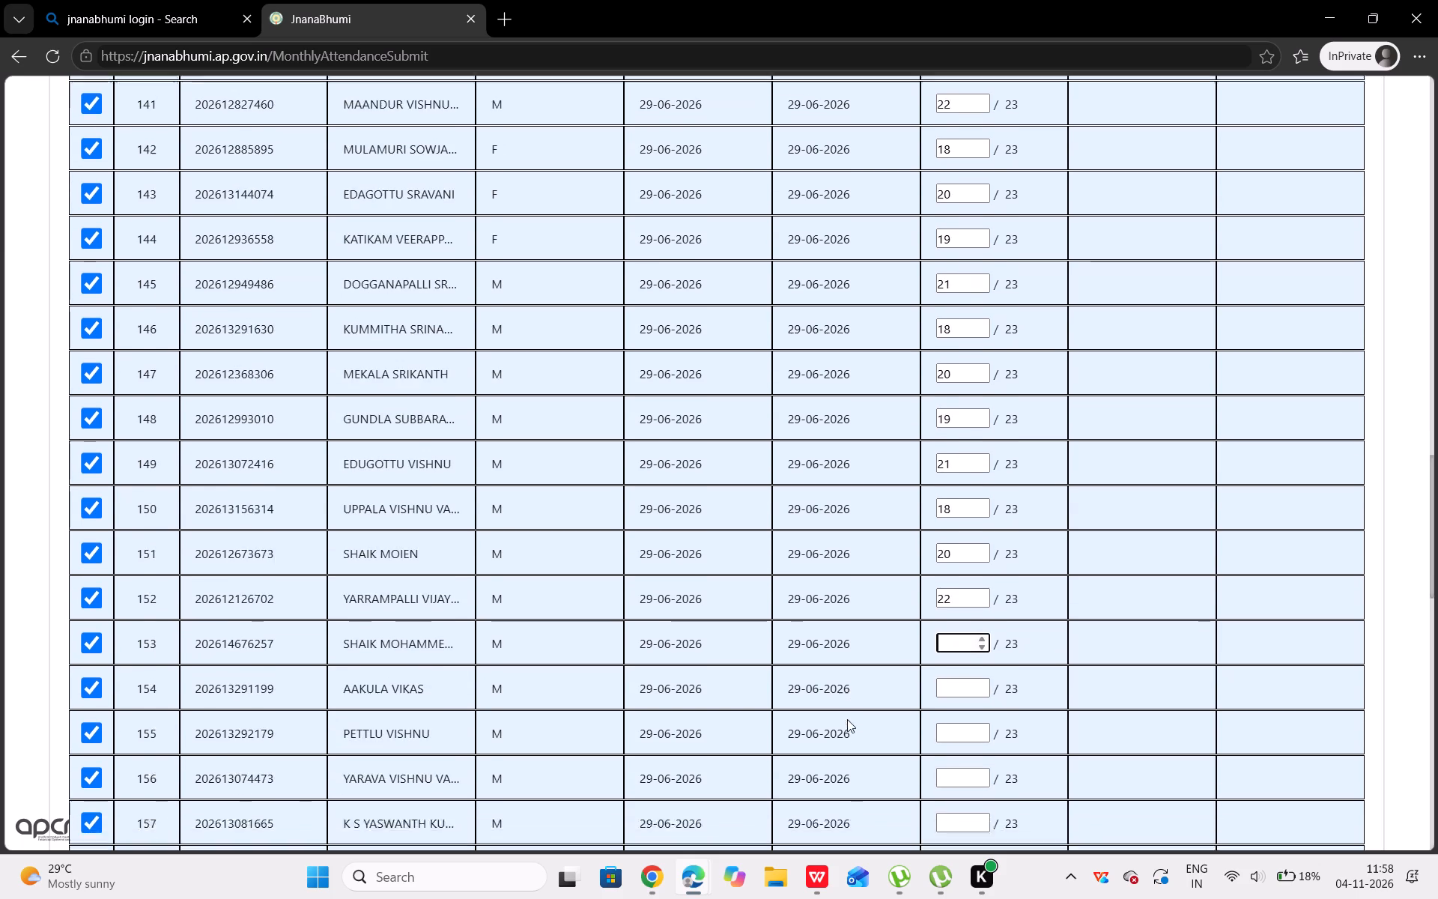
scroll(847, 719, down, 3)
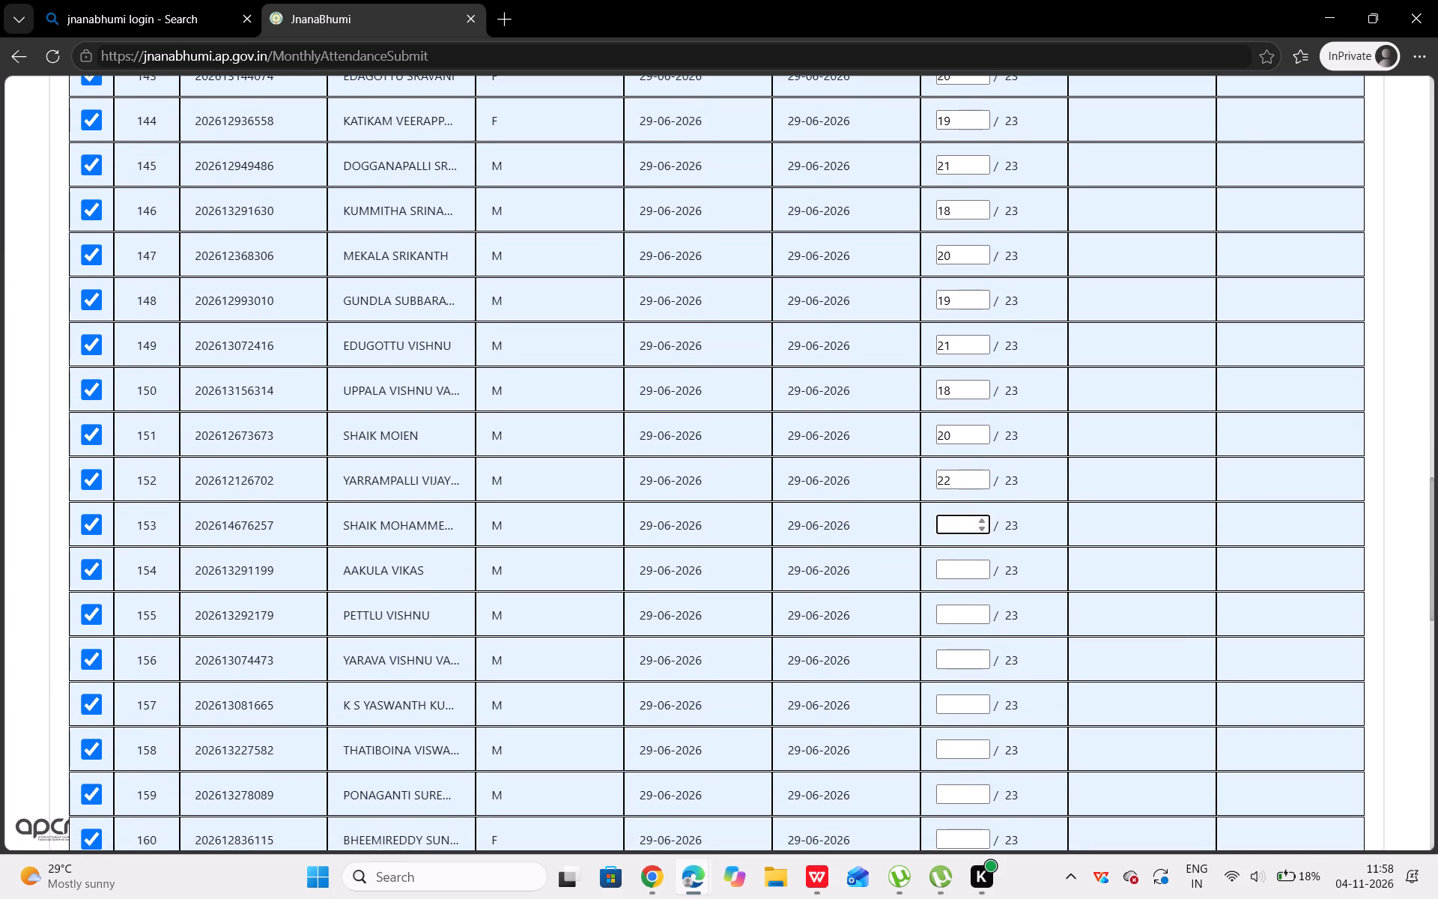
text(18)
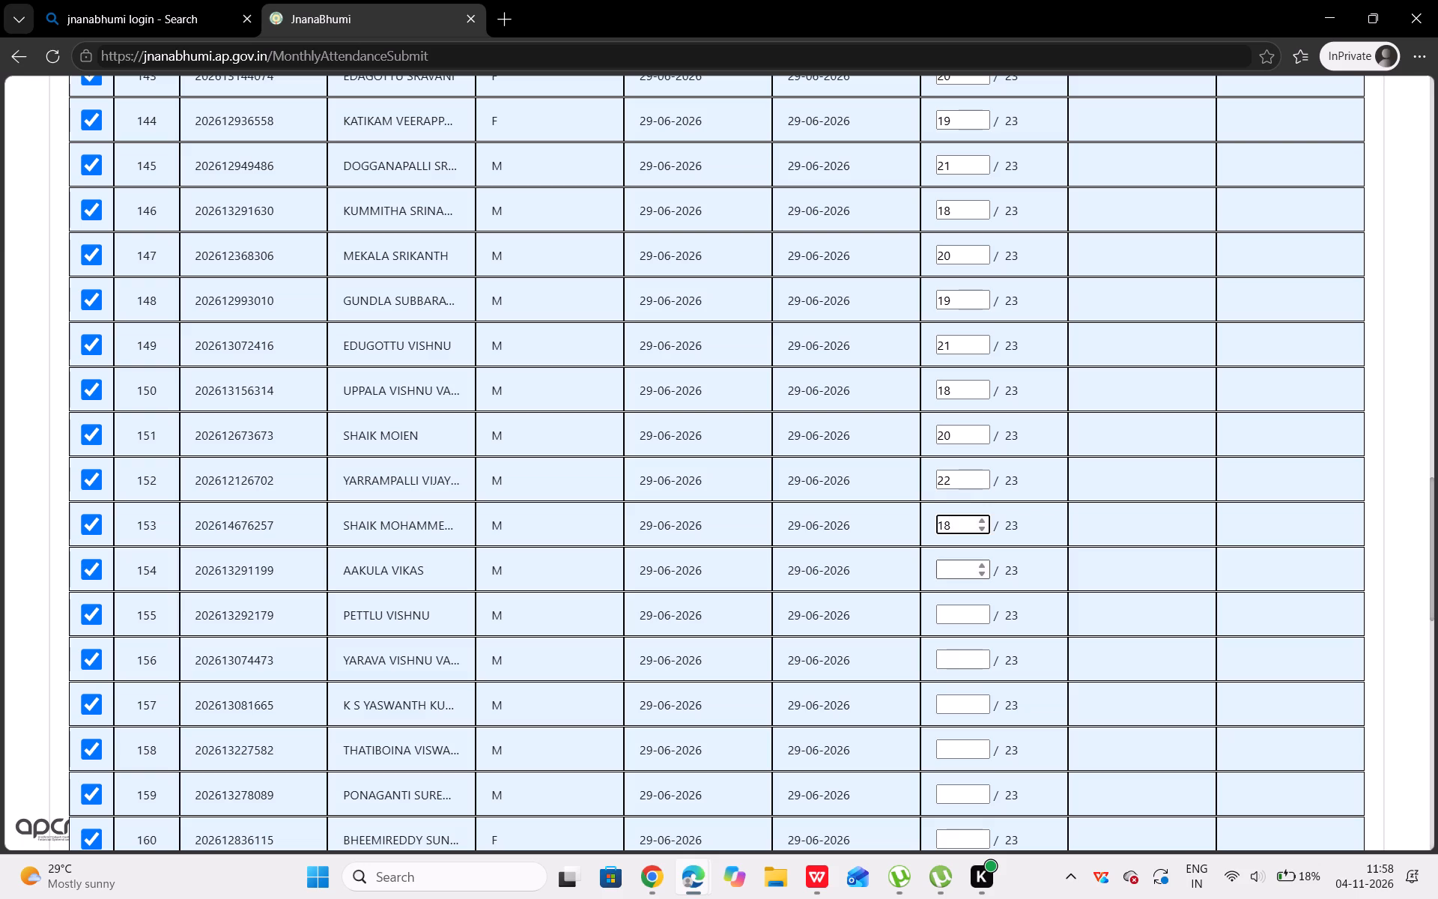
click(946, 572)
text(20)
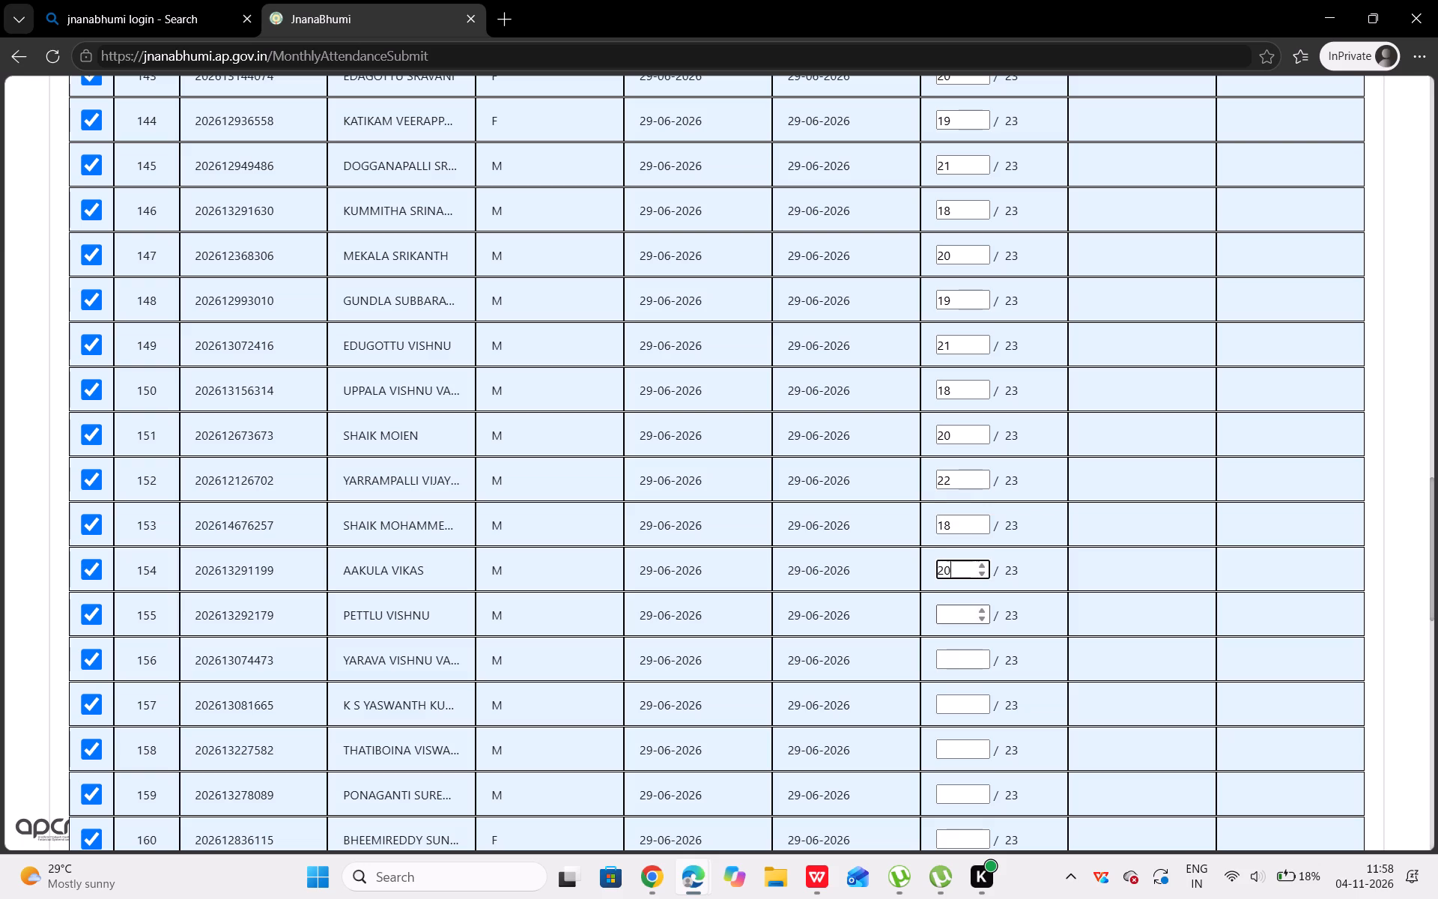
click(949, 608)
text(22)
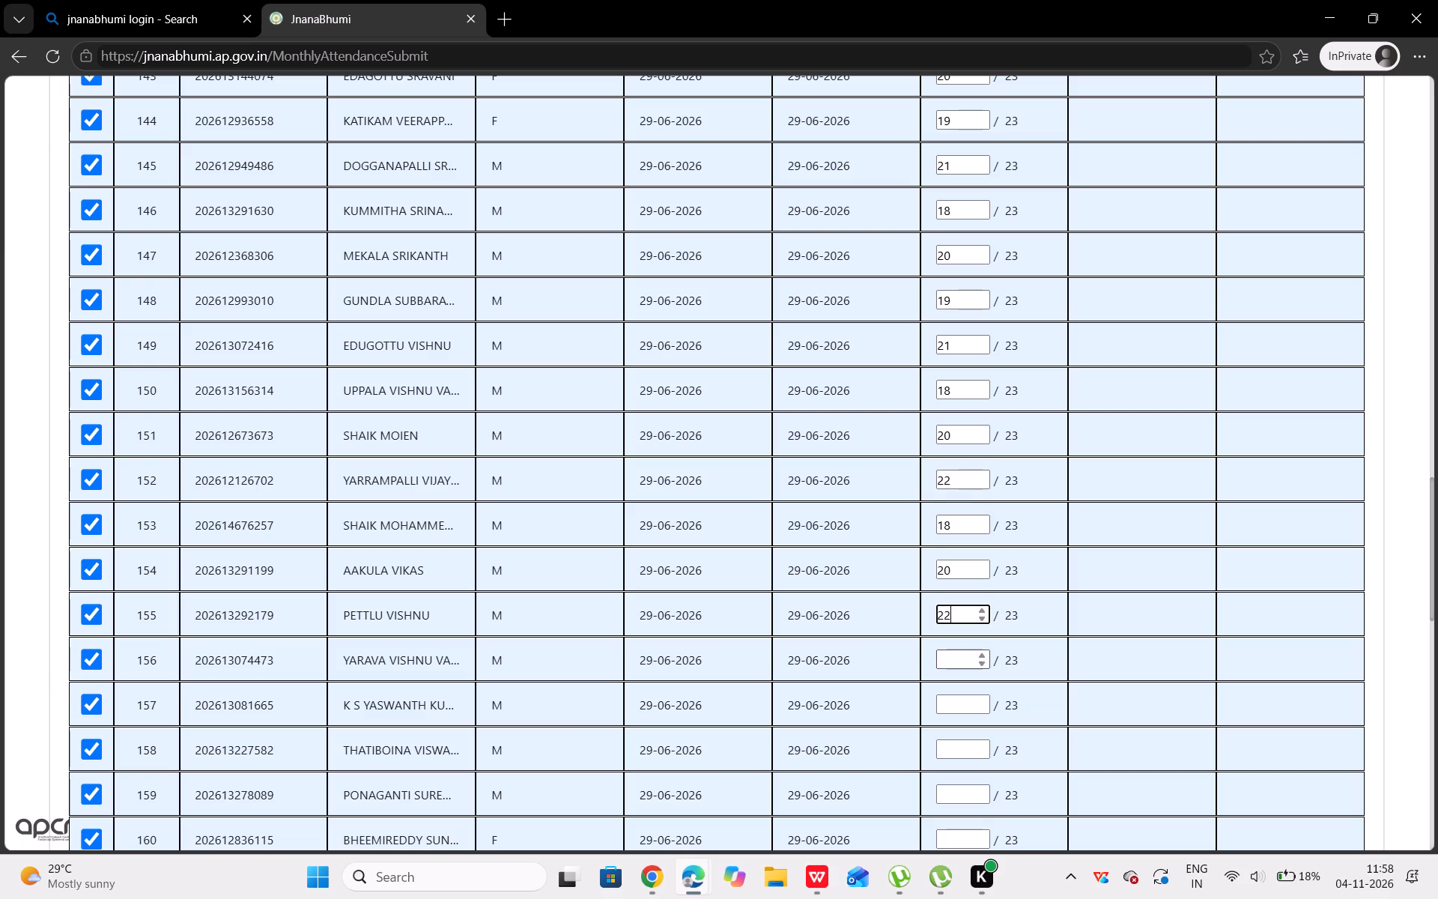
click(948, 661)
text(19)
Enter attendance of 21, 19 and 22 days for the students in rows 157 to 159.
click(951, 697)
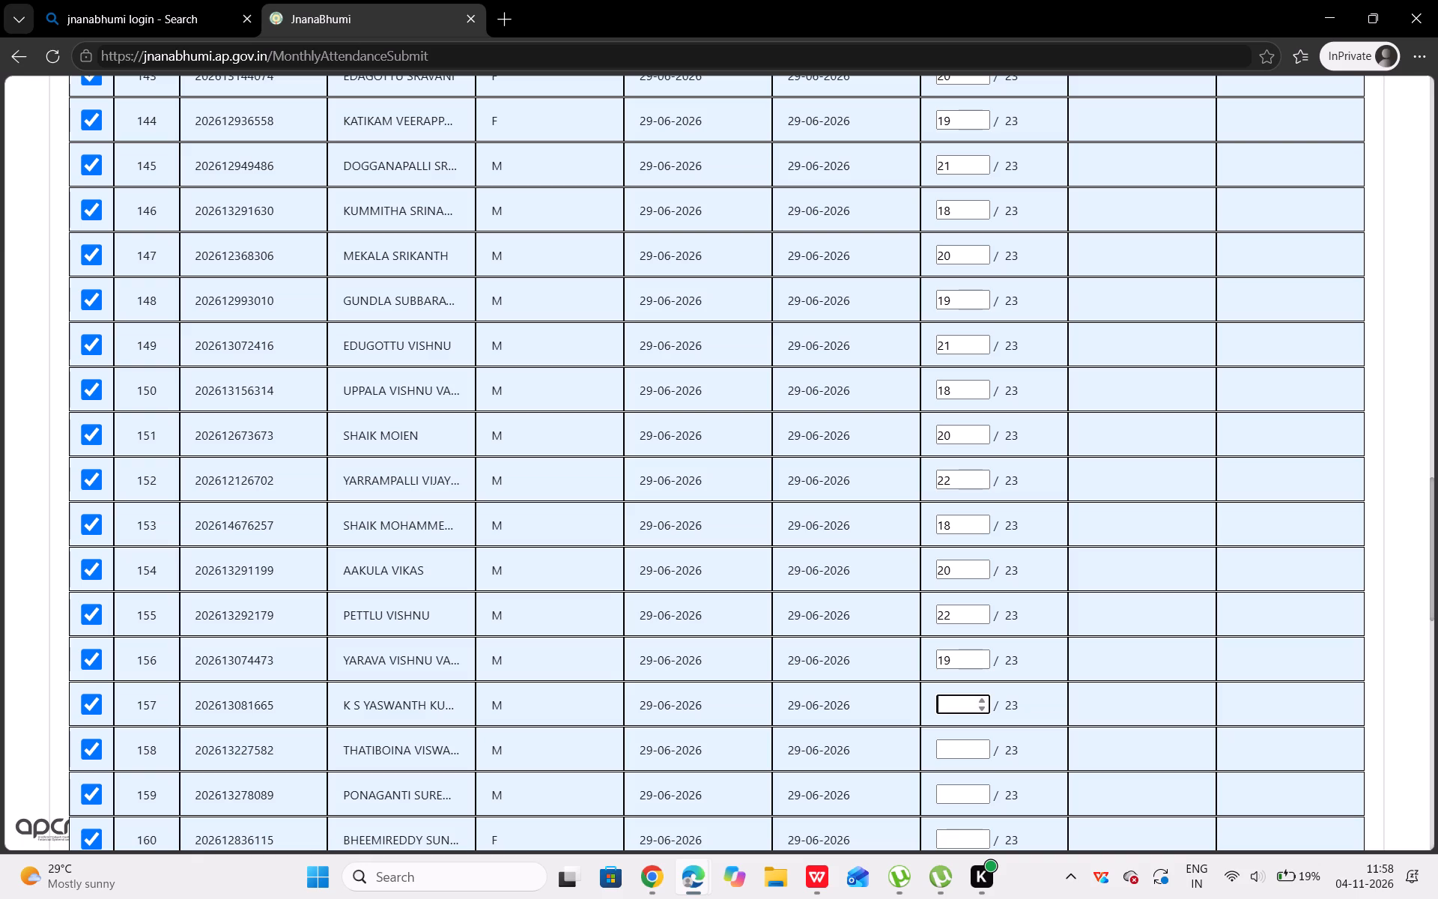
text(21)
click(954, 741)
text(19)
click(955, 794)
text(22)
Enter attendance of 19, 22, 21 and 18 days for the students in rows 160 to 163.
scroll(728, 689, down, 2)
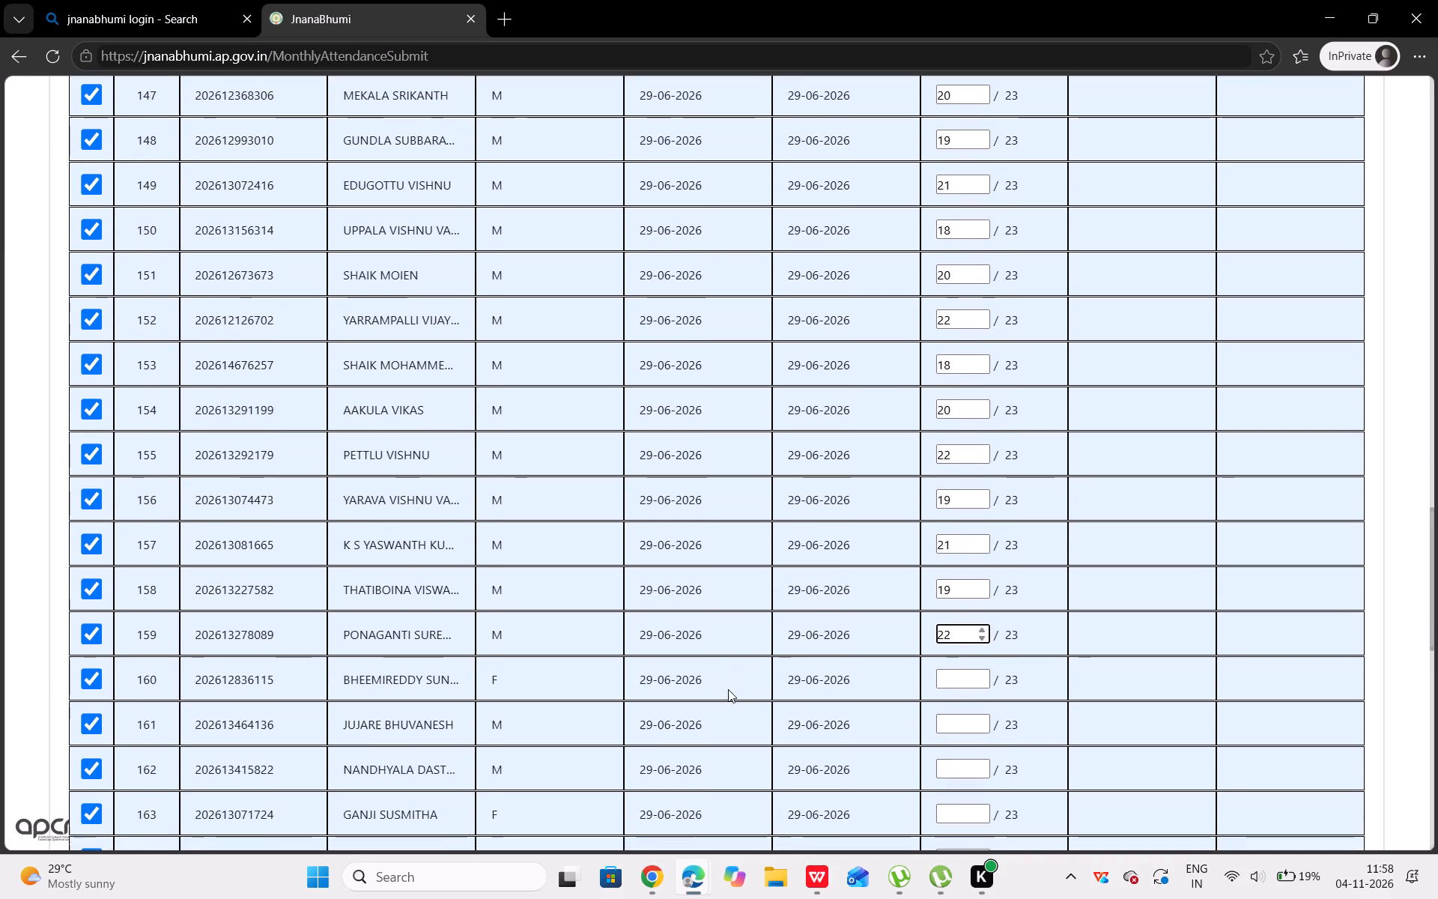
scroll(728, 689, down, 4)
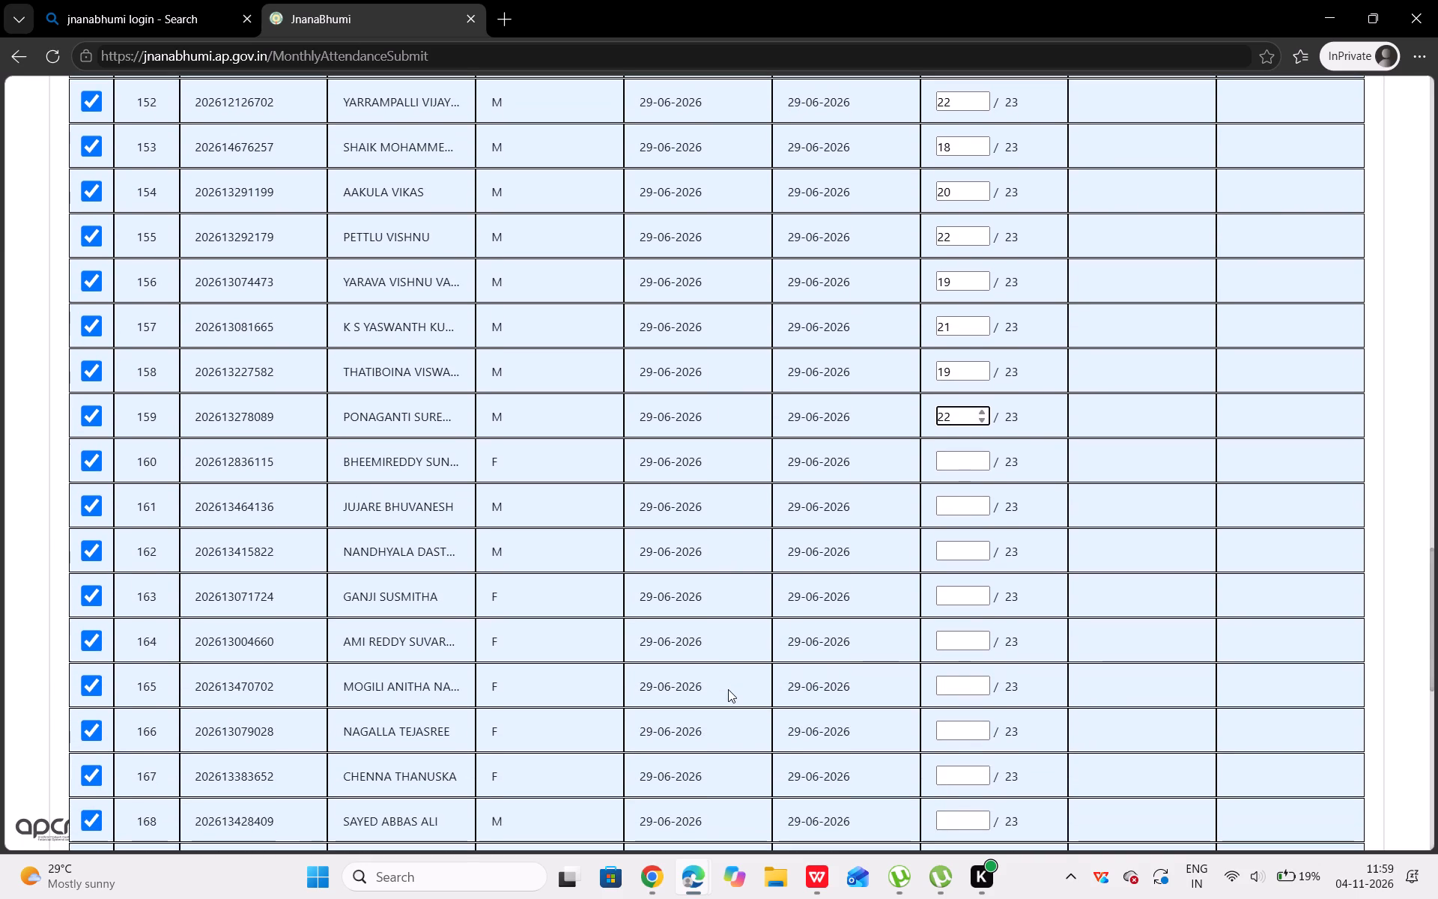
scroll(728, 689, down, 2)
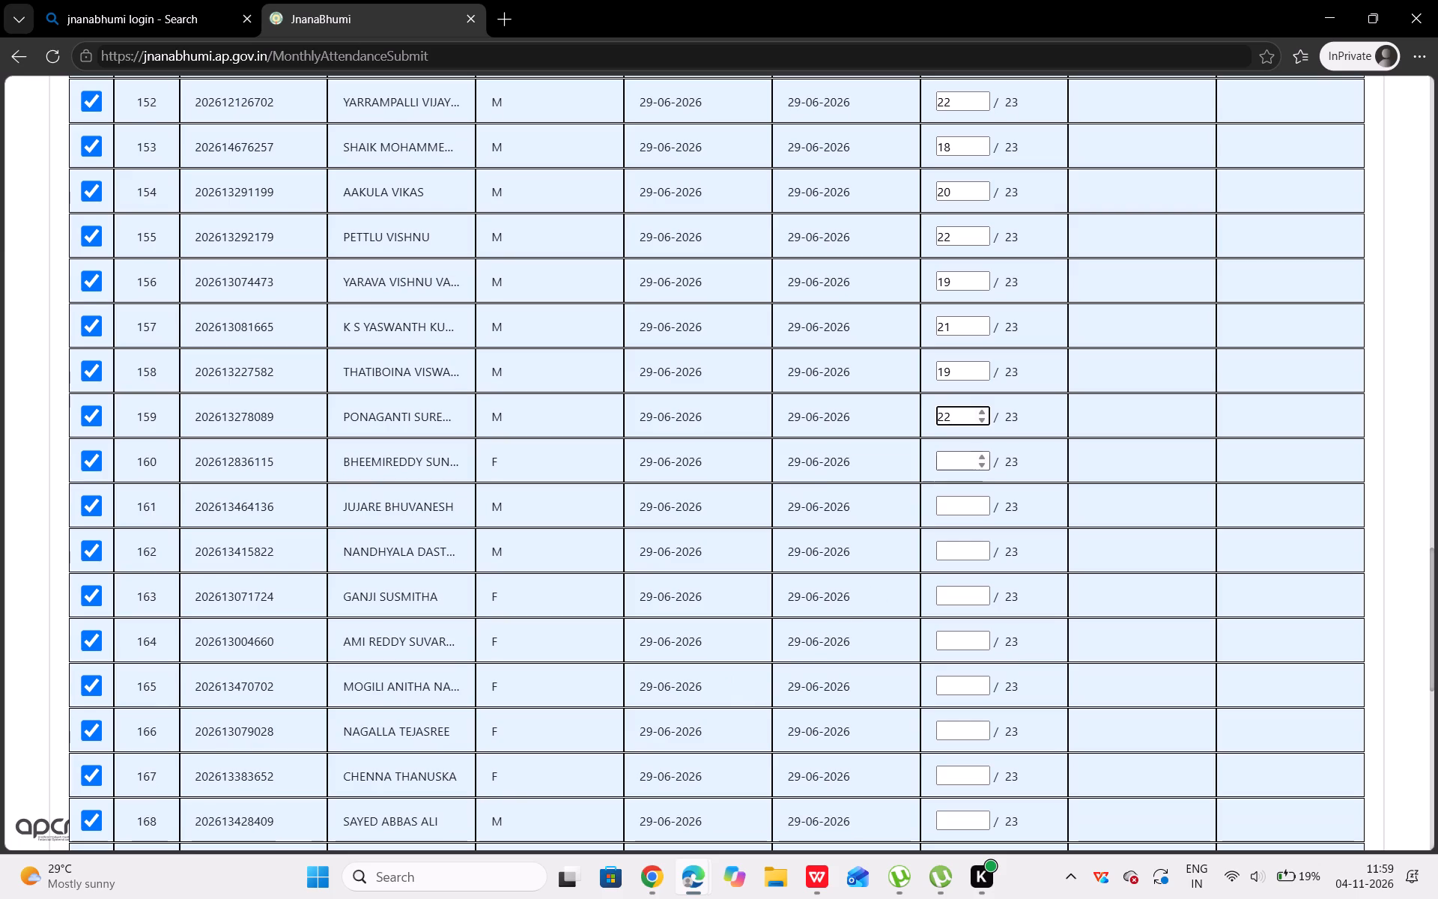
click(951, 461)
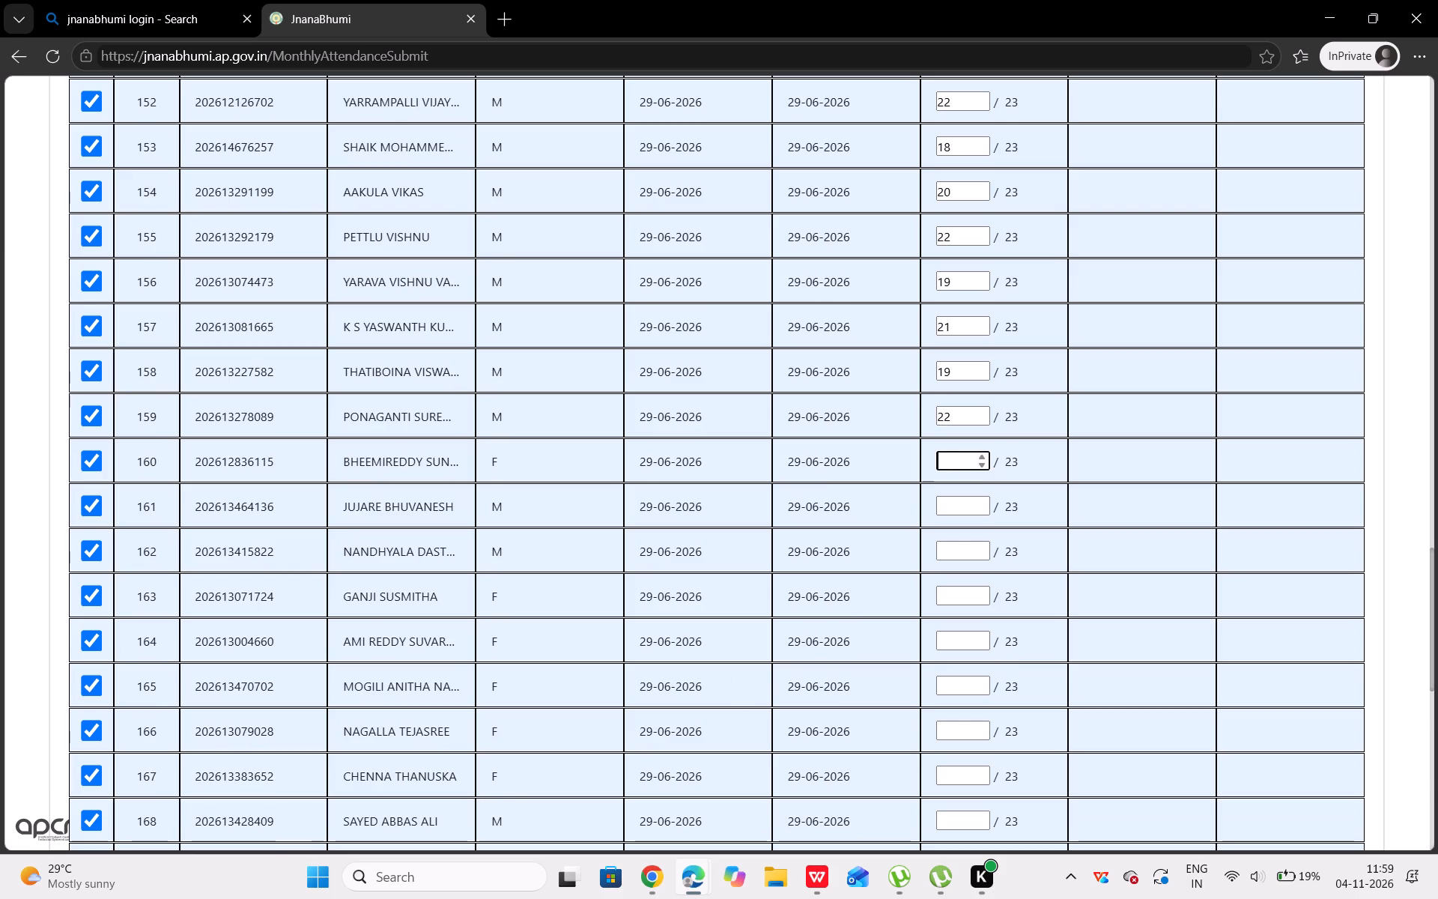
click(951, 461)
text(19)
click(946, 502)
text(22)
click(944, 542)
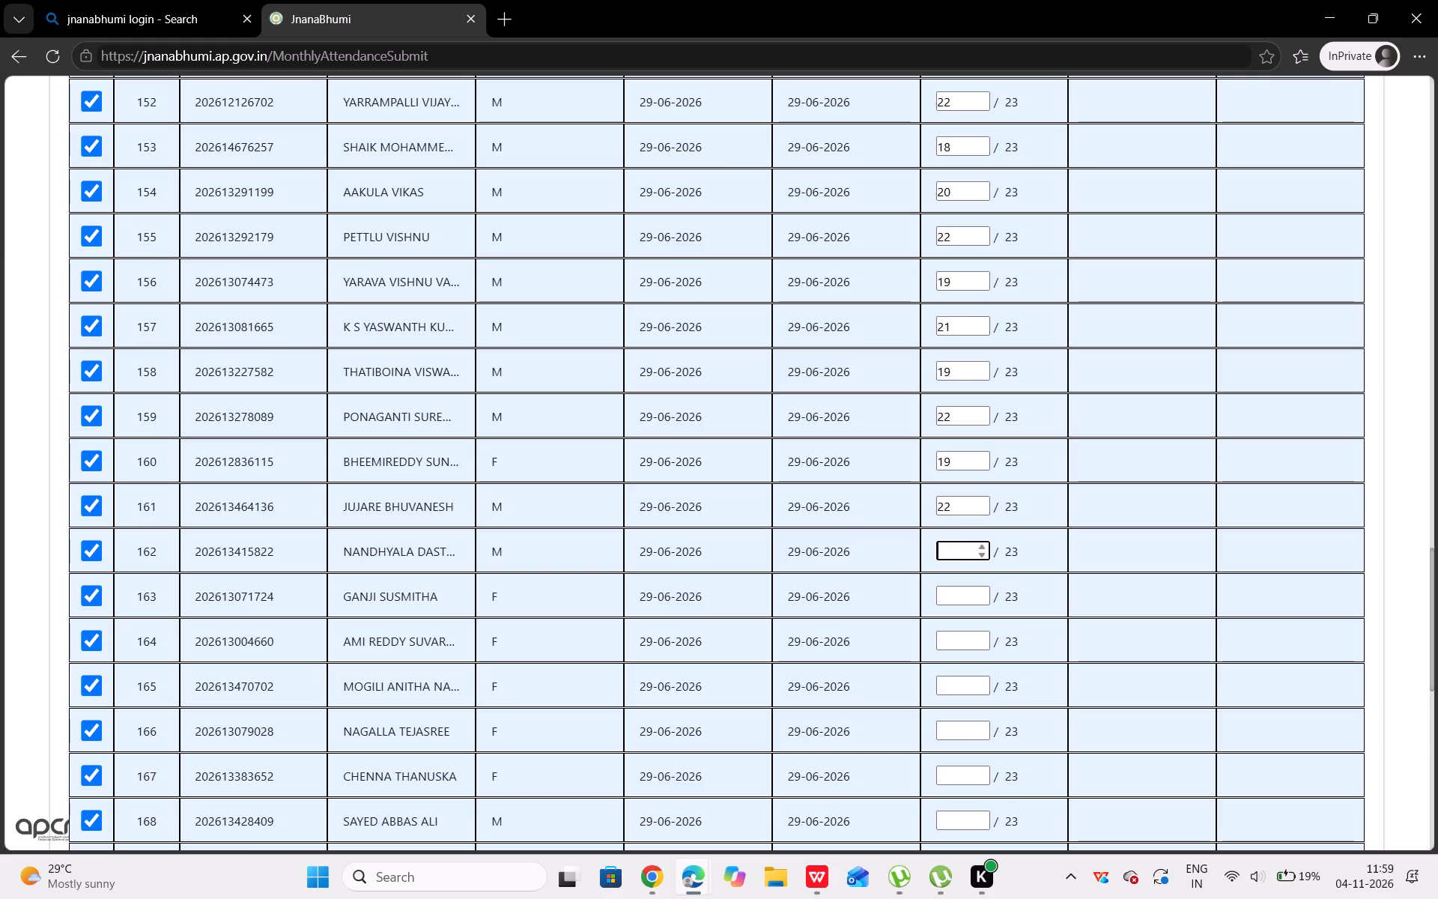
text(21)
click(951, 594)
text(18)
Enter attendance of 20, 19, 21 and 20 days for the students in rows 164 to 167.
click(953, 638)
key(2)
key(0)
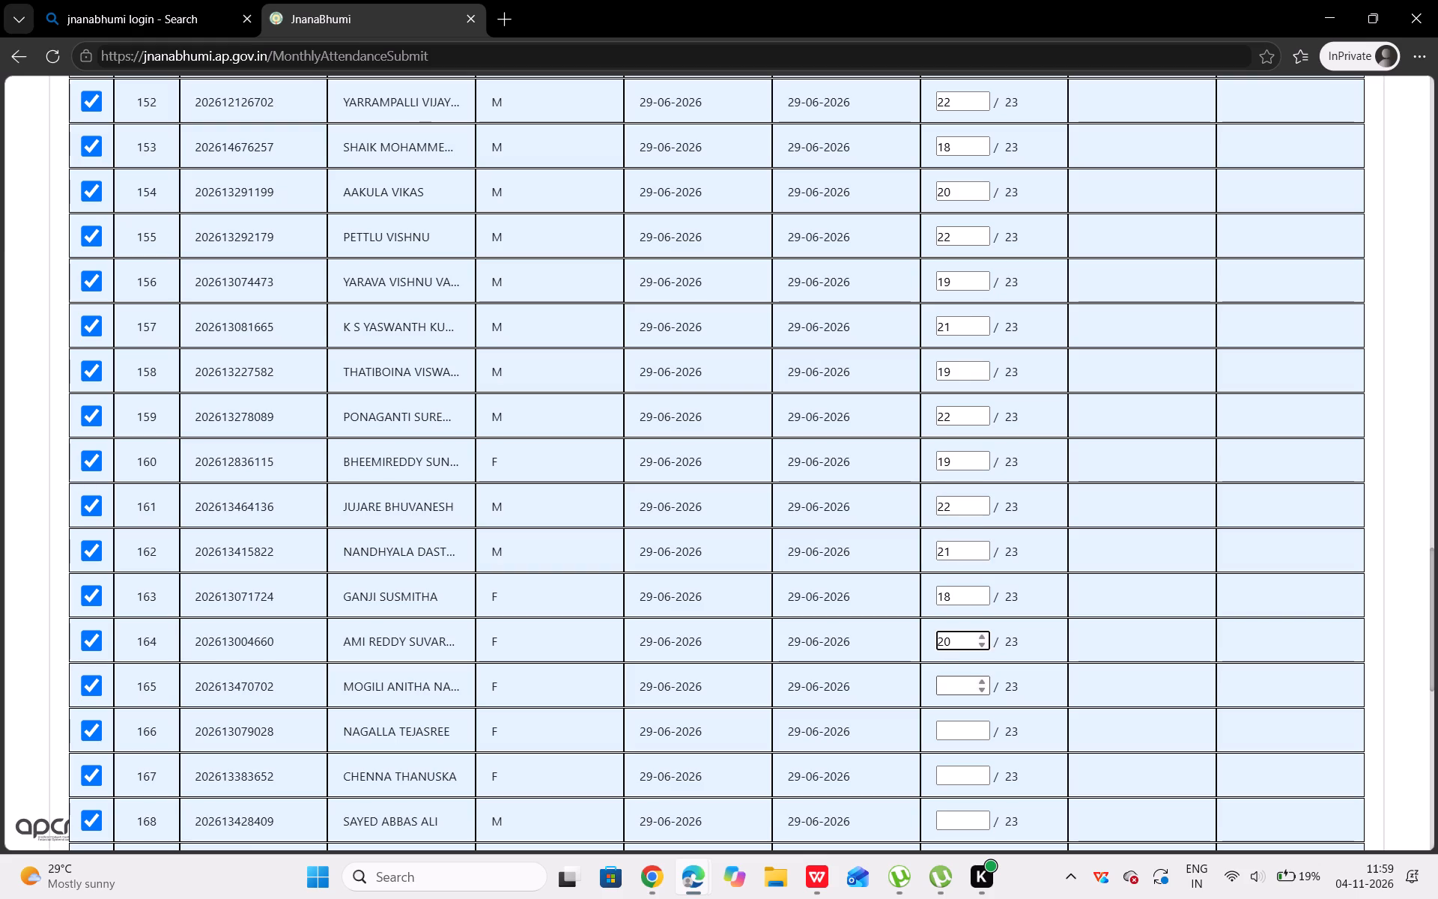
click(944, 680)
text(19)
click(950, 725)
text(21)
click(959, 774)
text(23)
key(BackSpace)
key(BackSpace)
text(20)
Enter attendance of 19, 18, 20, 22 and 19 days for the students in rows 168 to 172.
scroll(889, 703, down, 2)
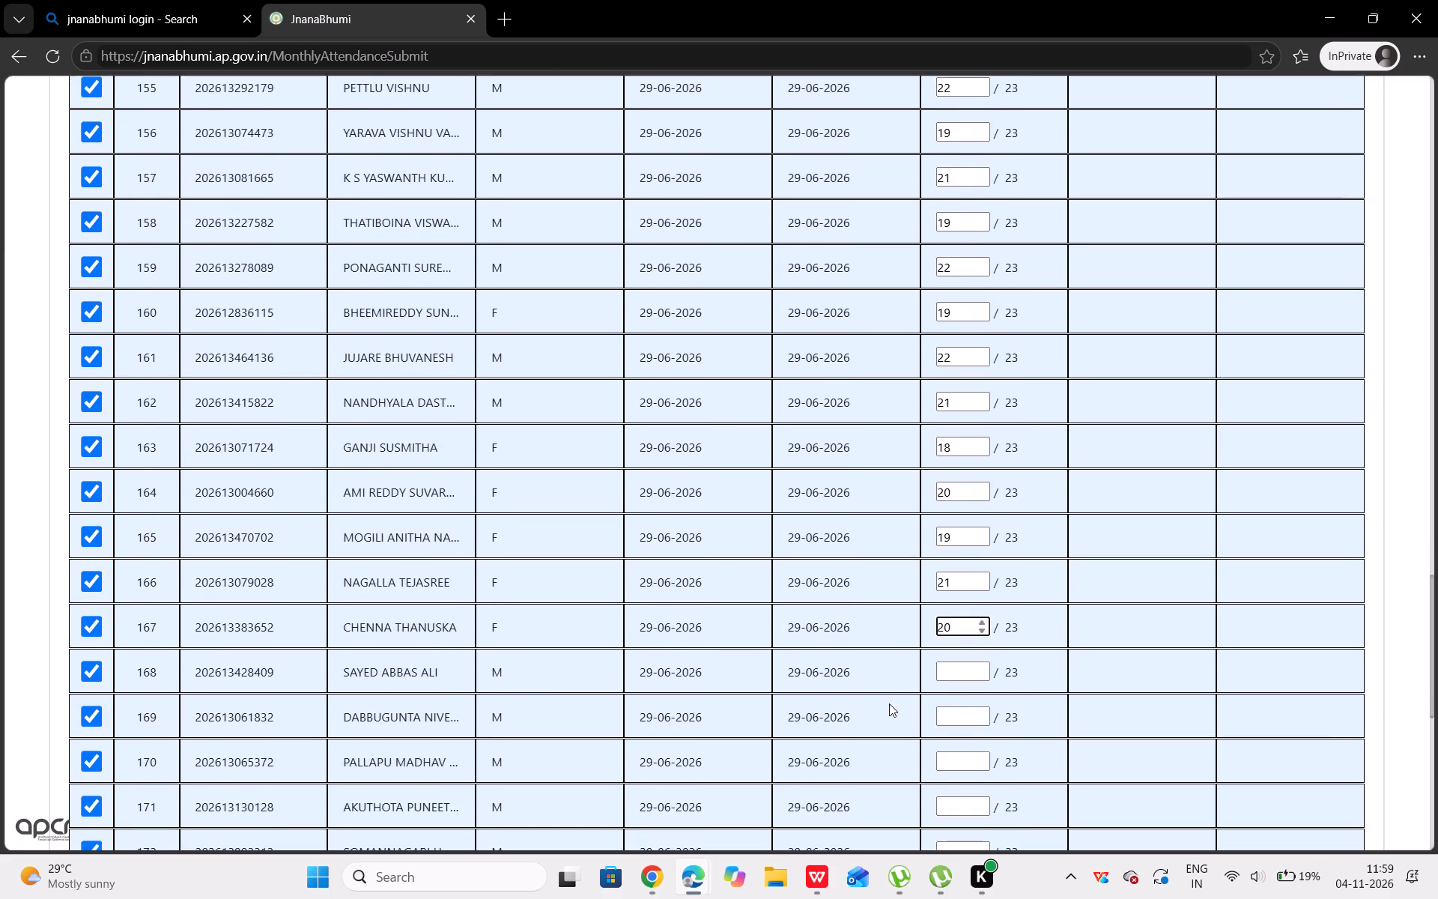
scroll(889, 703, down, 2)
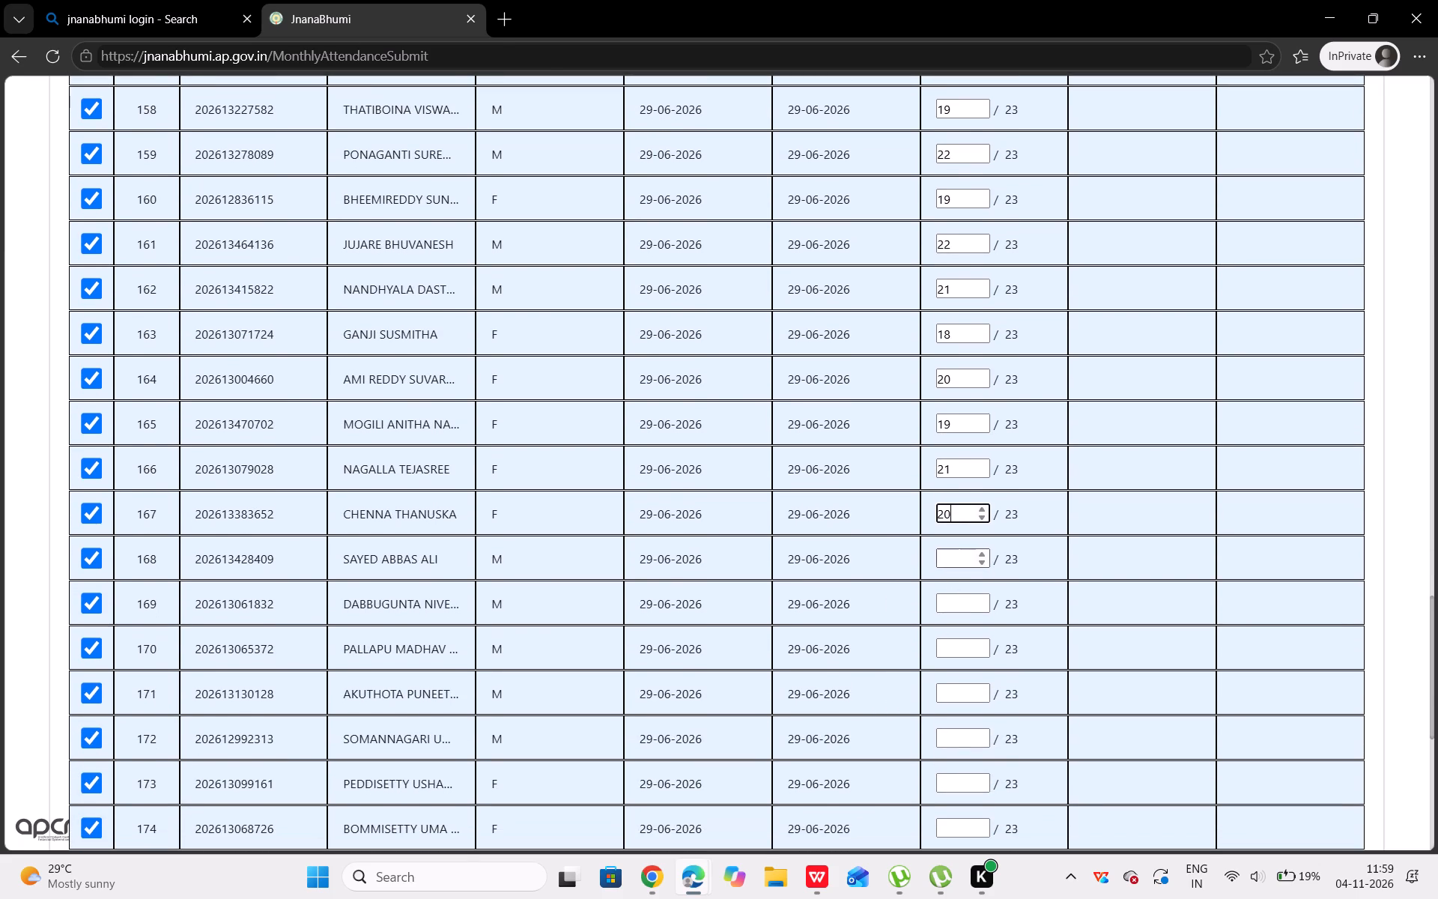
click(947, 551)
text(19)
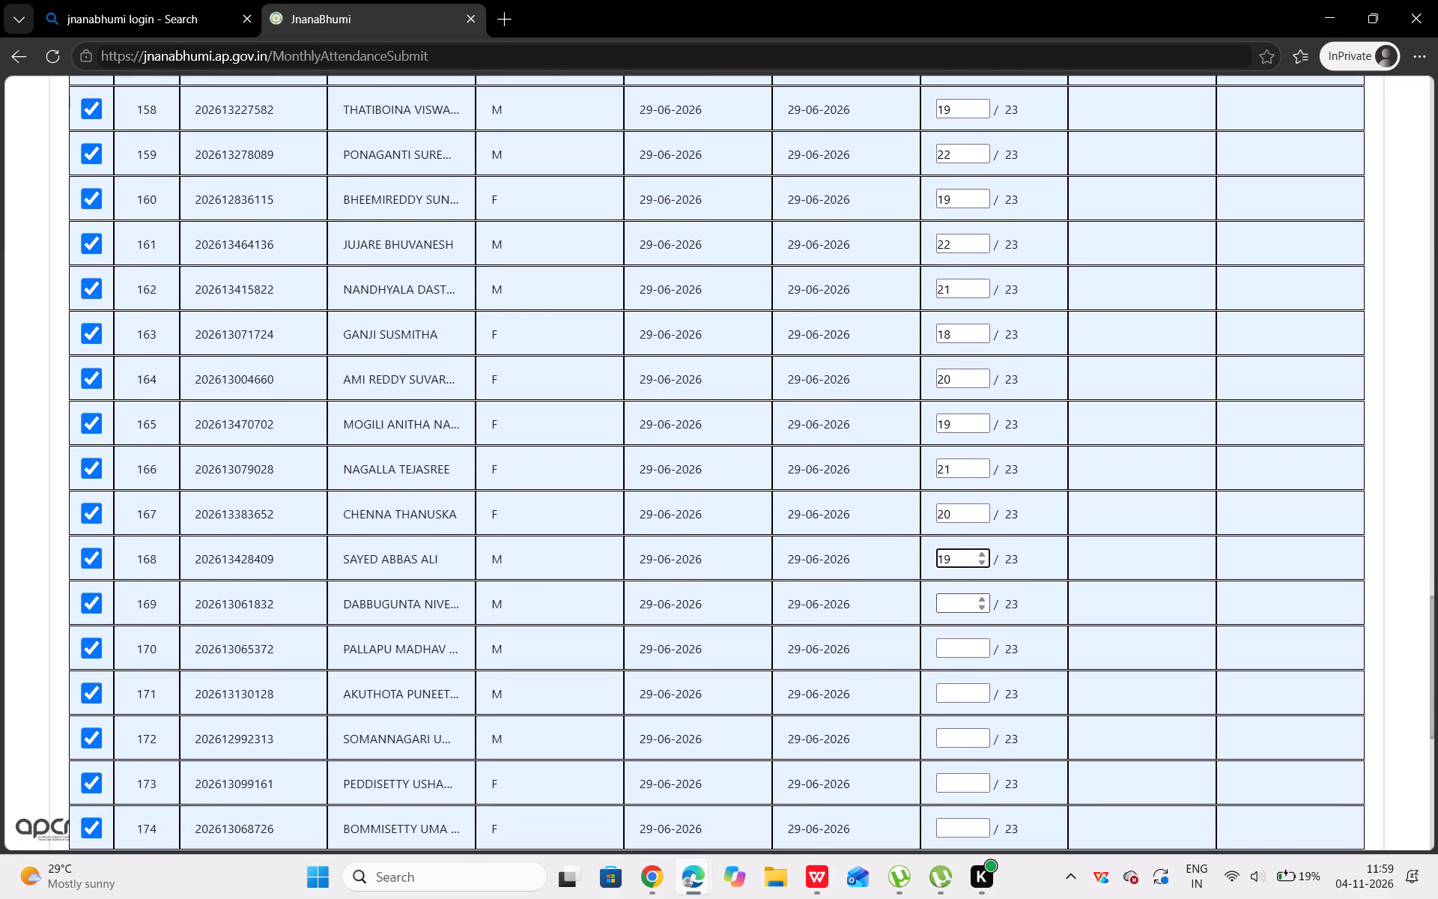
click(950, 596)
text(18)
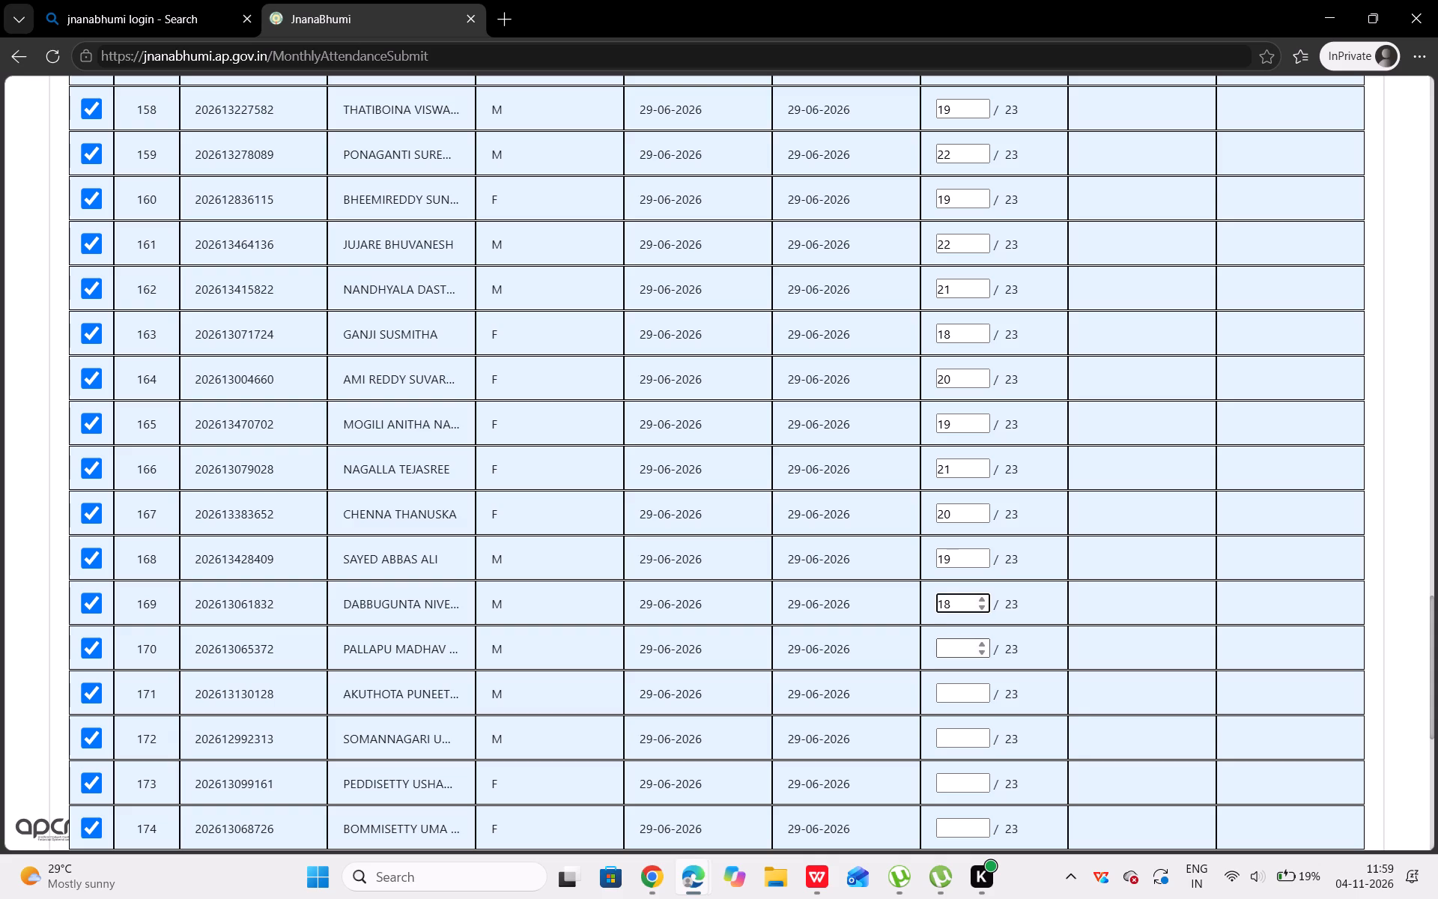
click(952, 643)
key(2)
drag(952, 643, 950, 689)
key(0)
click(950, 689)
text(22)
click(952, 727)
text(19)
Enter attendance of 22 days for the student in row 173.
click(952, 784)
text(12)
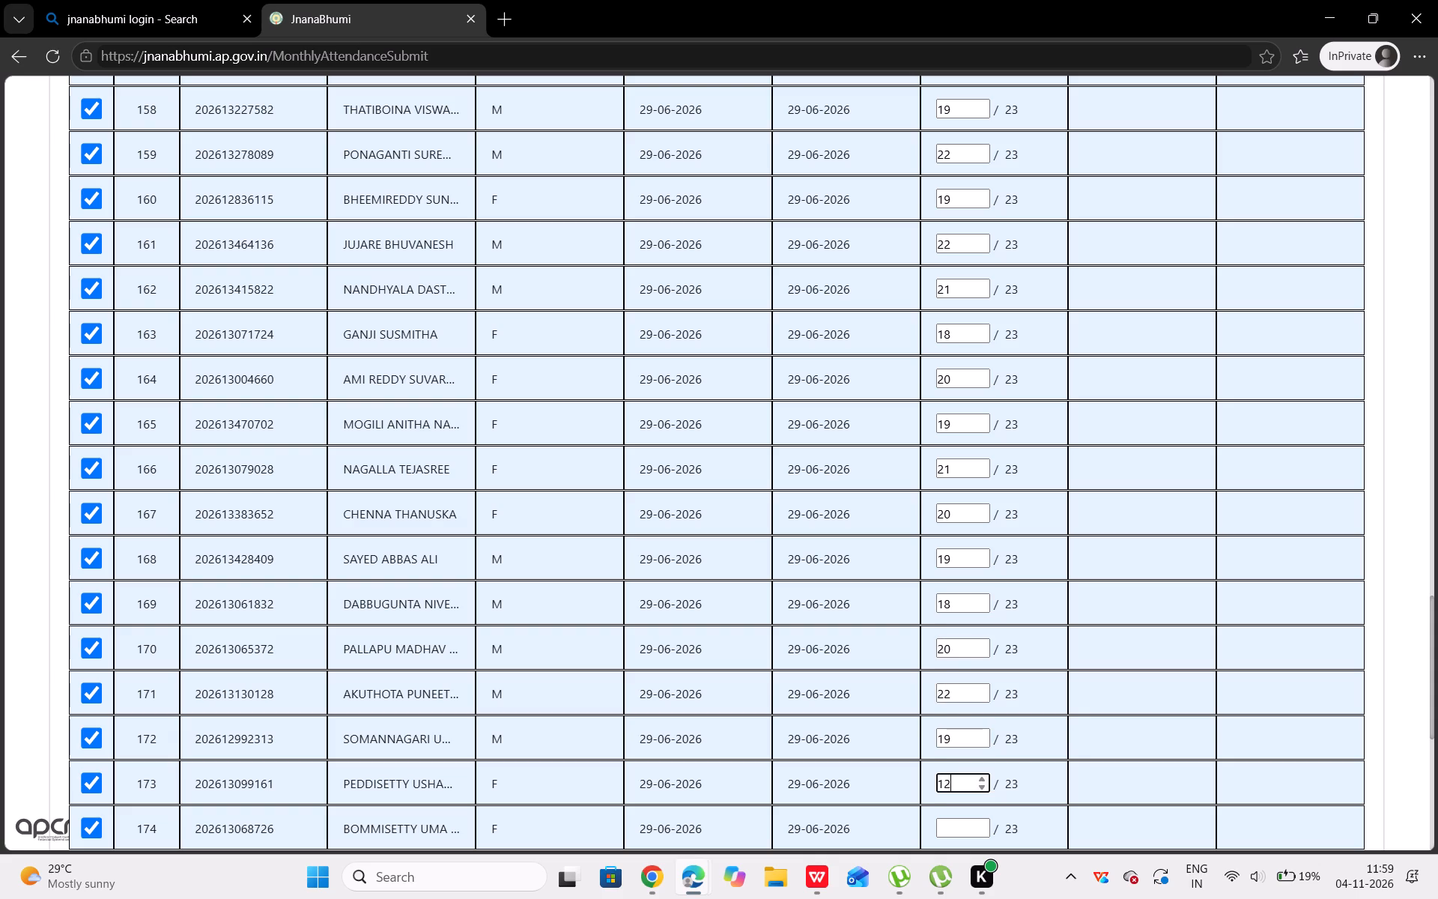
key(BackSpace)
key(8)
key(BackSpace)
key(BackSpace)
text(22)
Change the attendance of the student in row 172 to 20 days.
scroll(452, 613, down, 1)
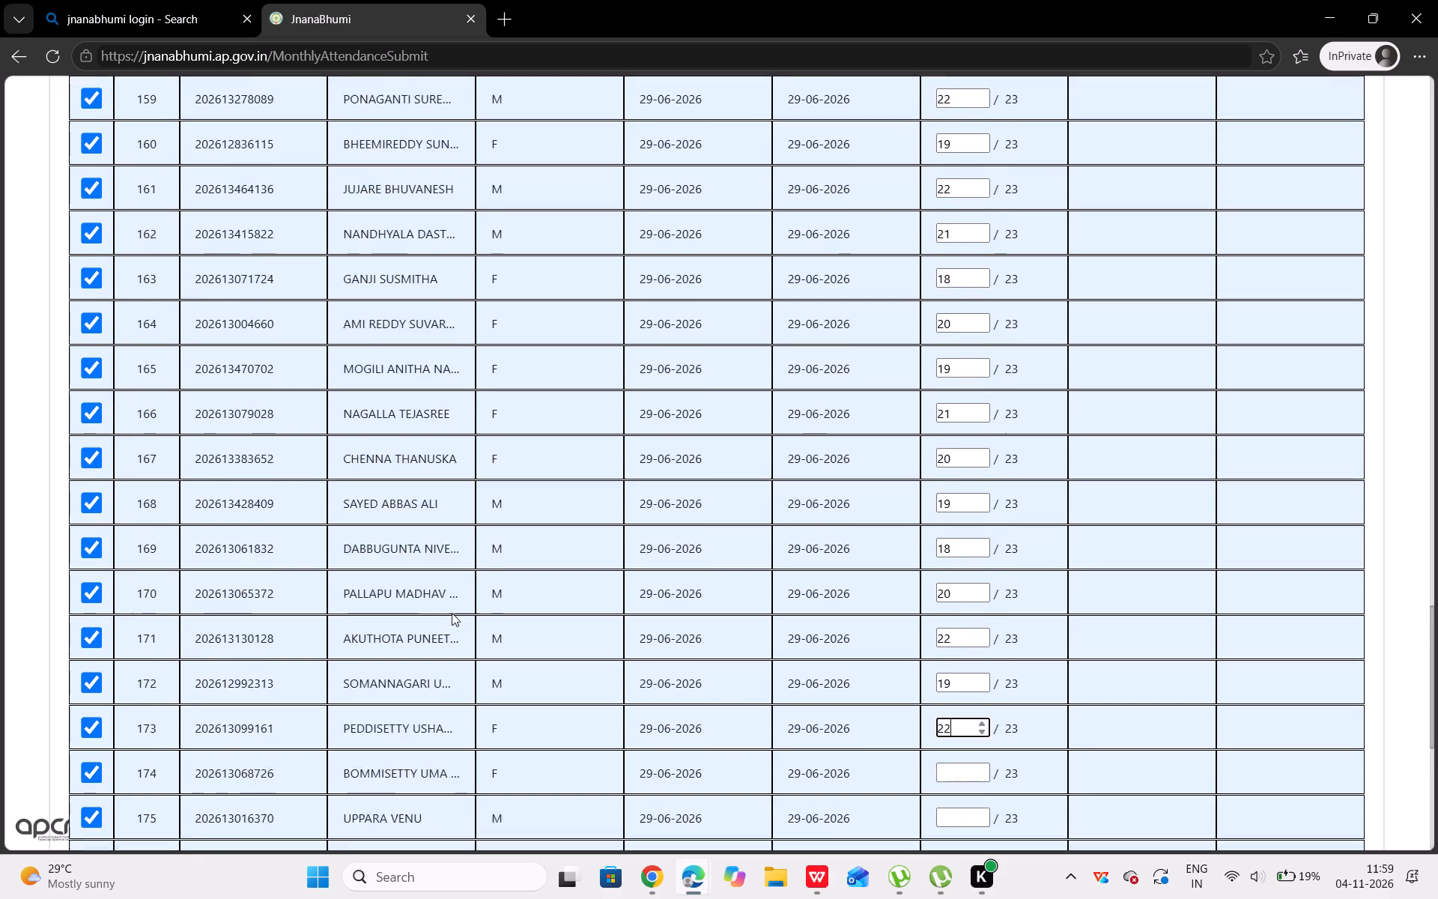
scroll(452, 613, down, 1)
click(956, 706)
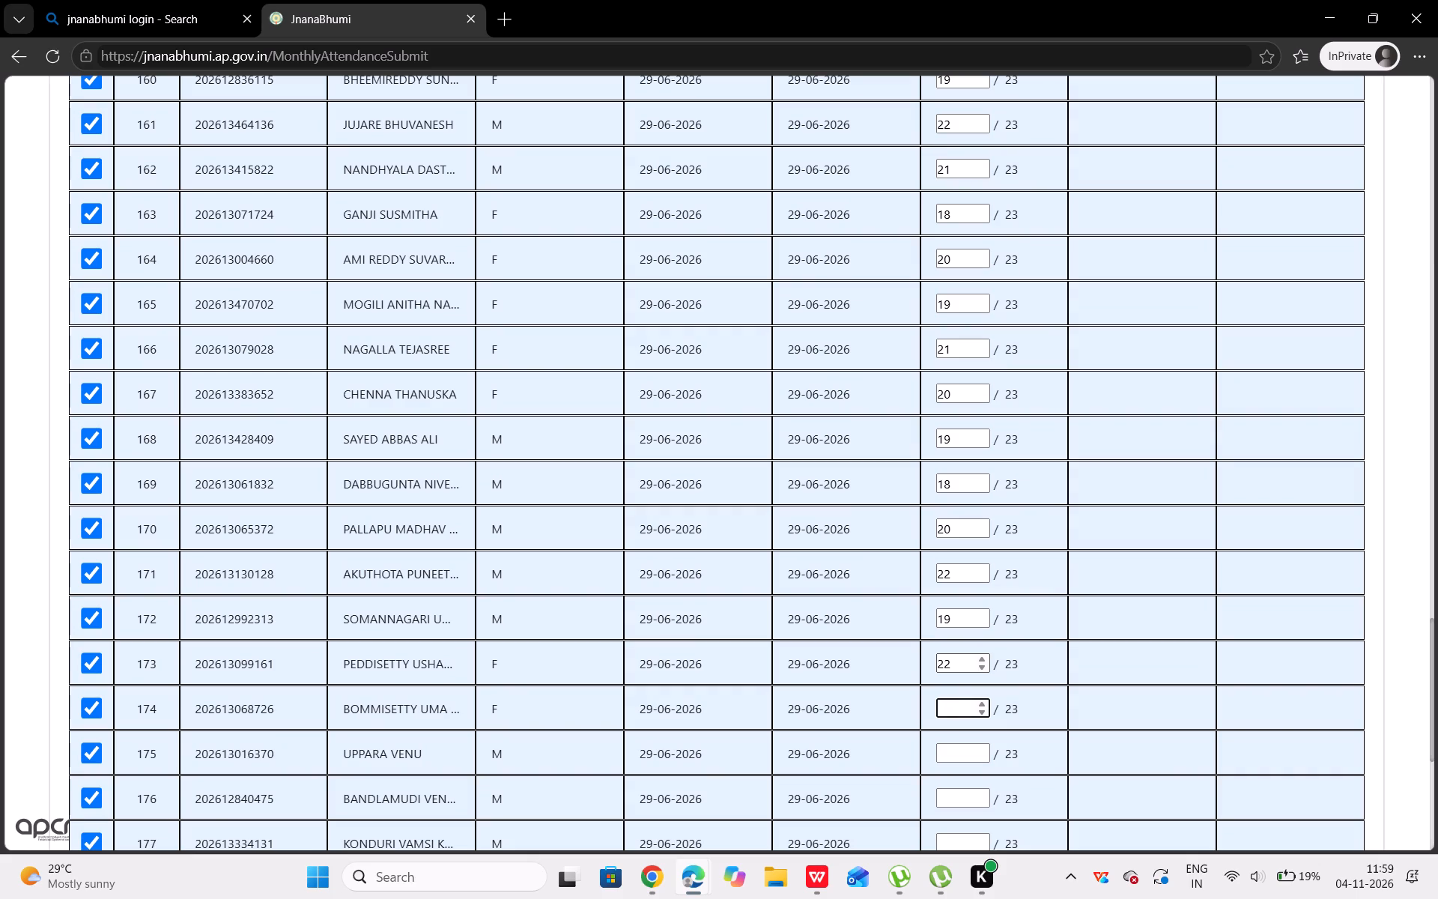
click(961, 615)
key(BackSpace)
key(BackSpace)
text(20)
Enter attendance of 23, 20, 19 and 21 days for the students in rows 174 to 177.
scroll(589, 366, up, 1)
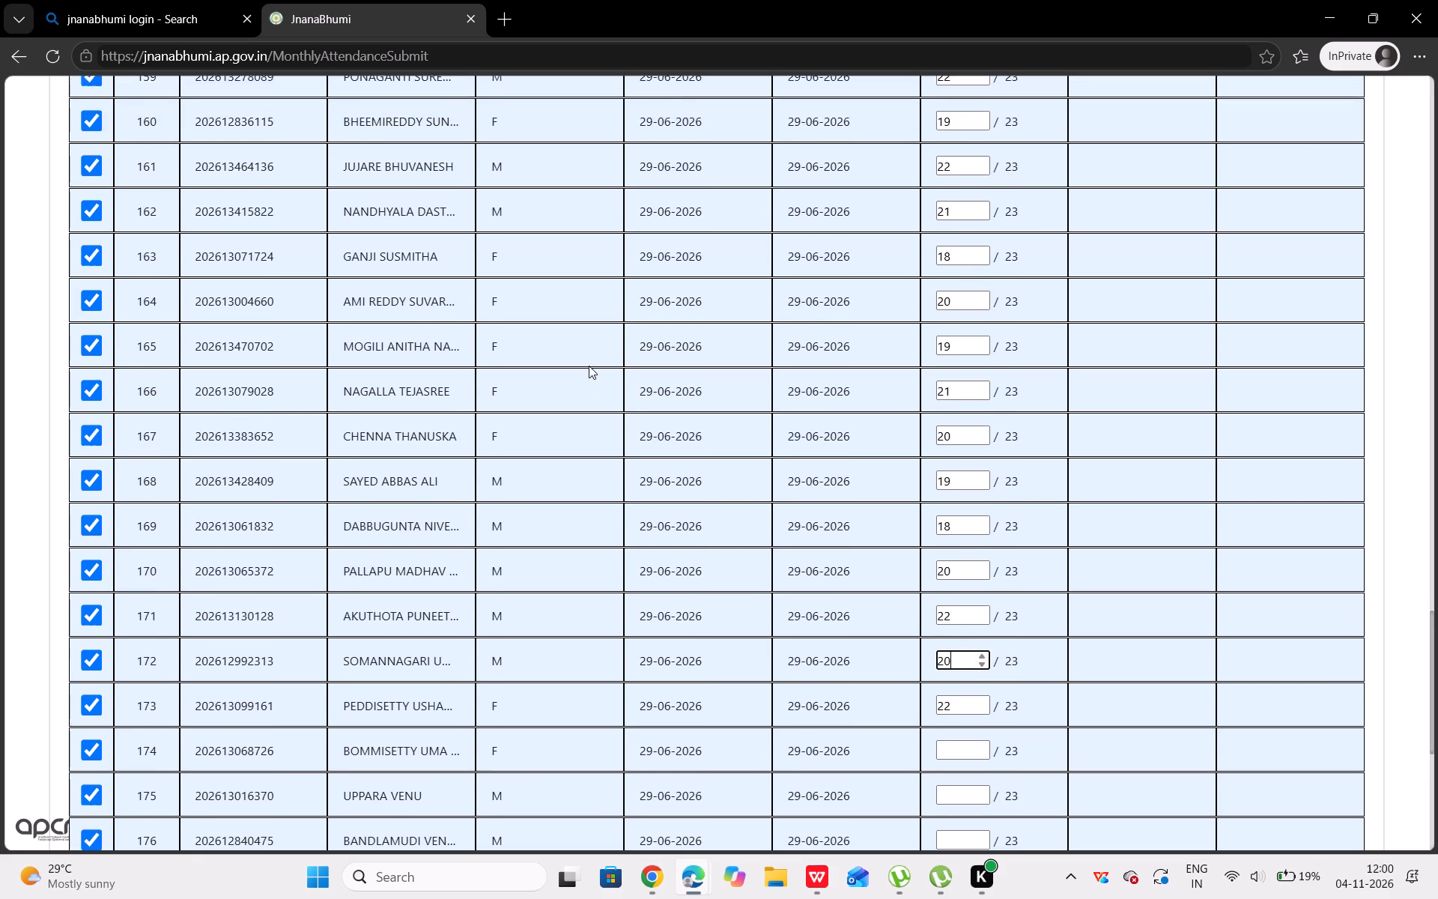
scroll(589, 366, up, 1)
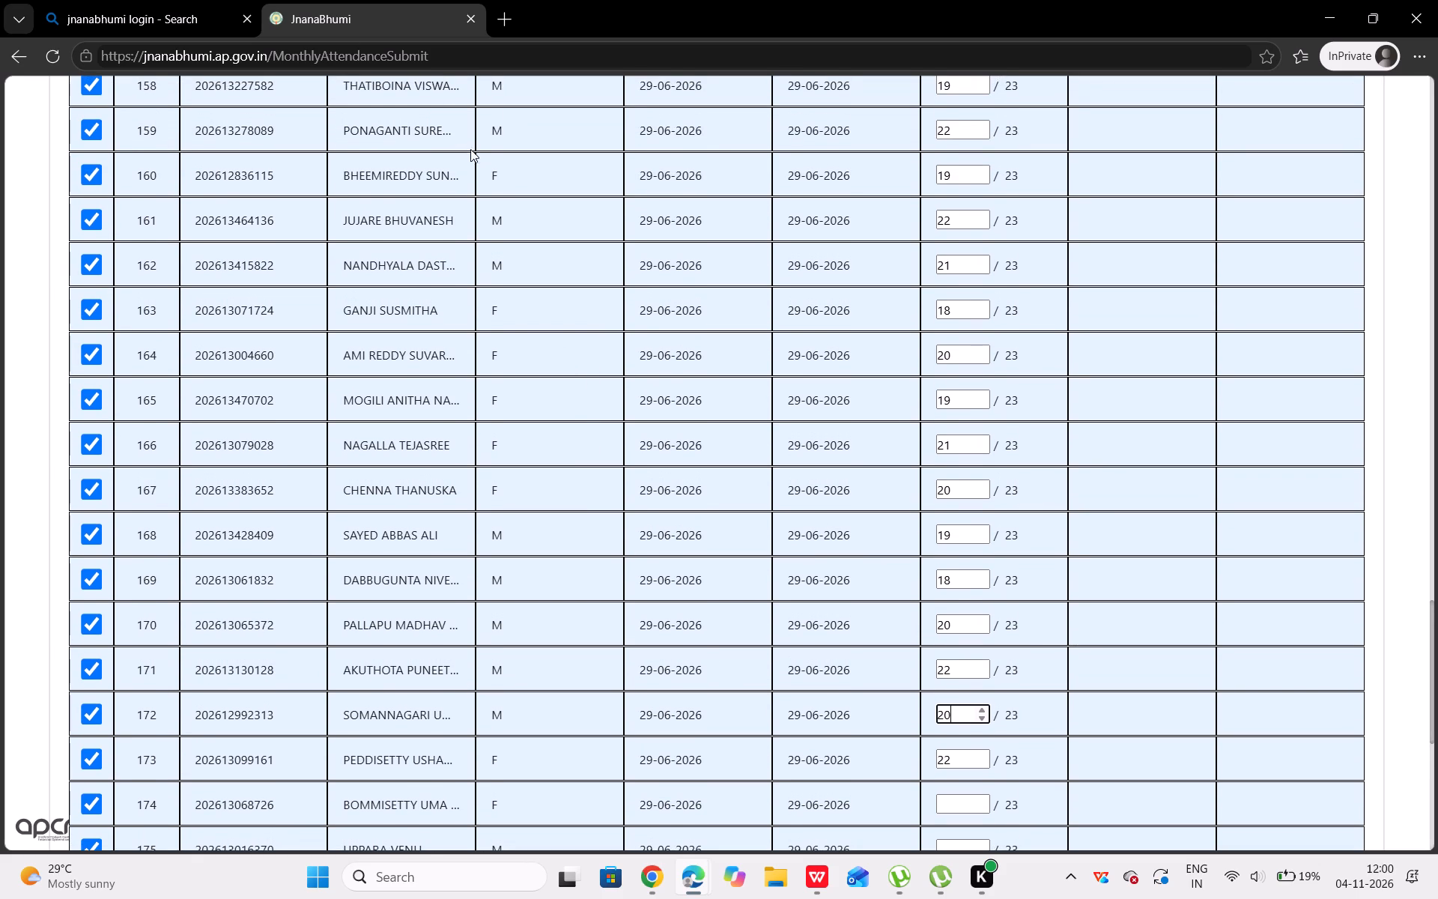
scroll(777, 591, down, 2)
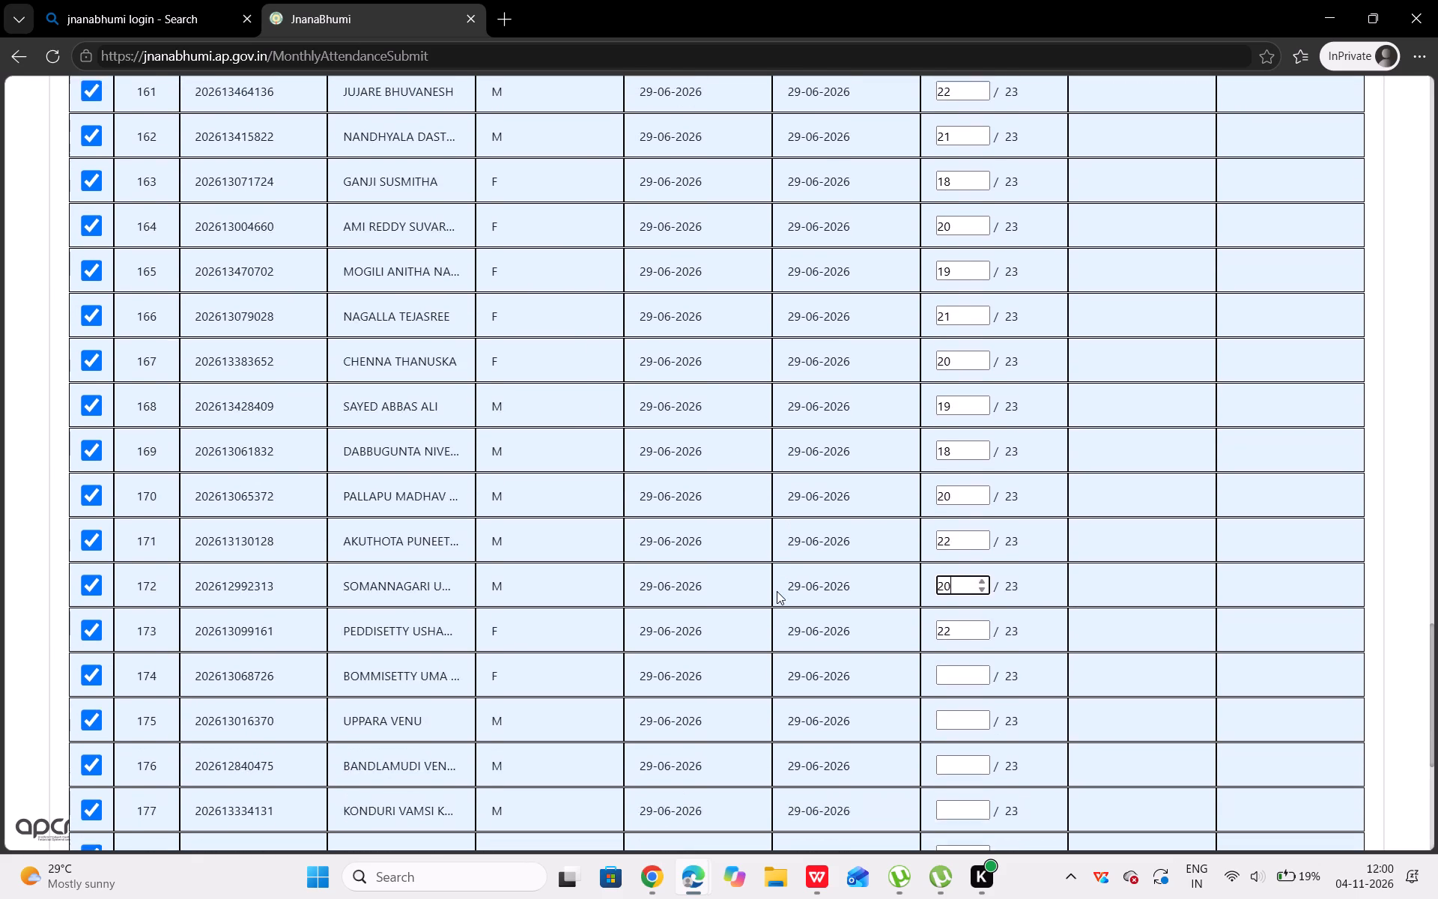
scroll(777, 591, down, 1)
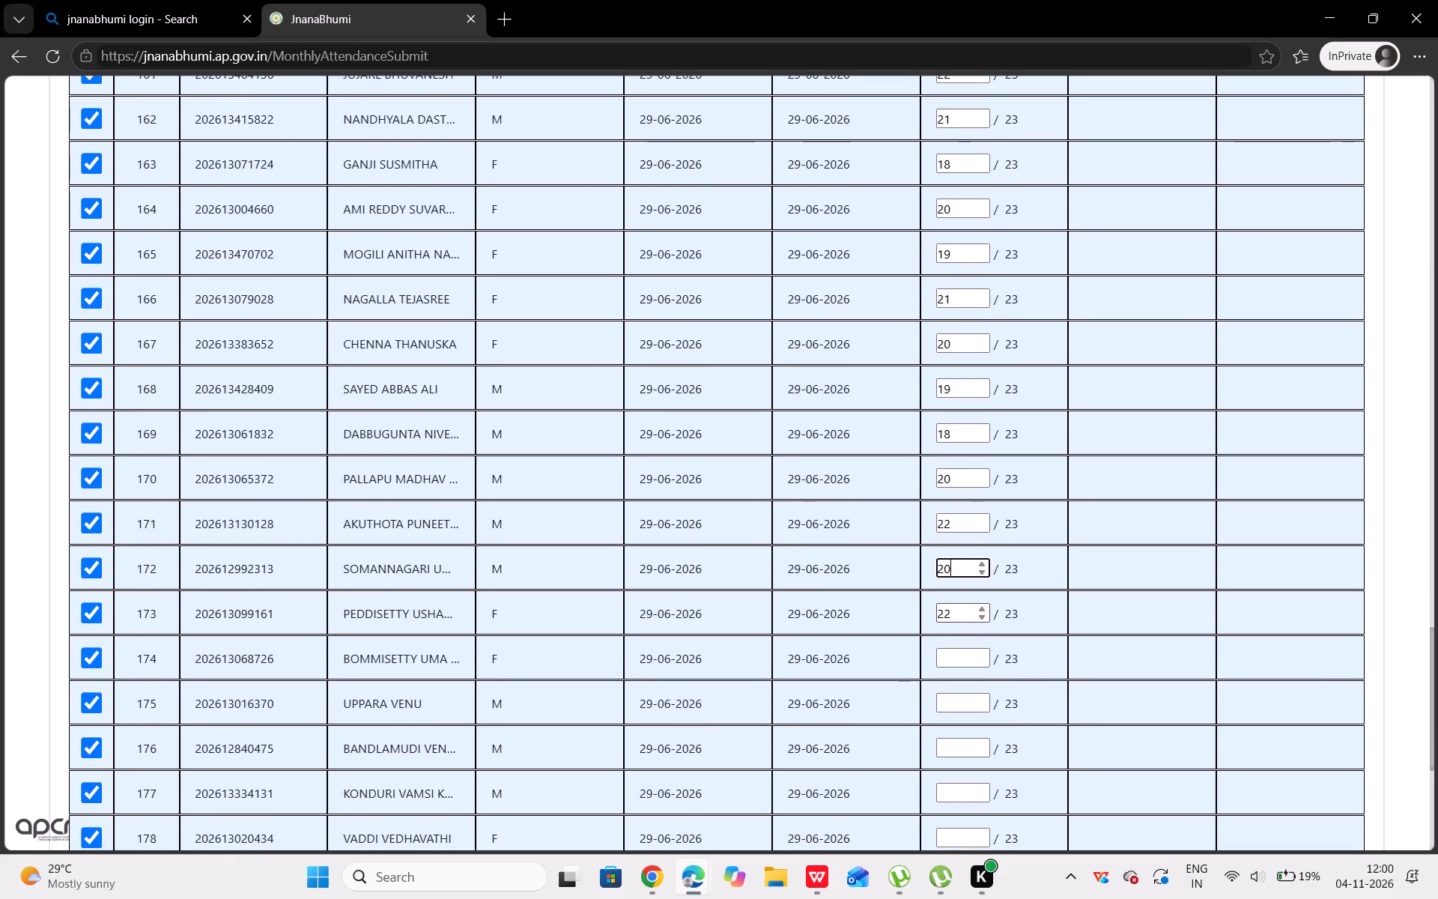
click(952, 652)
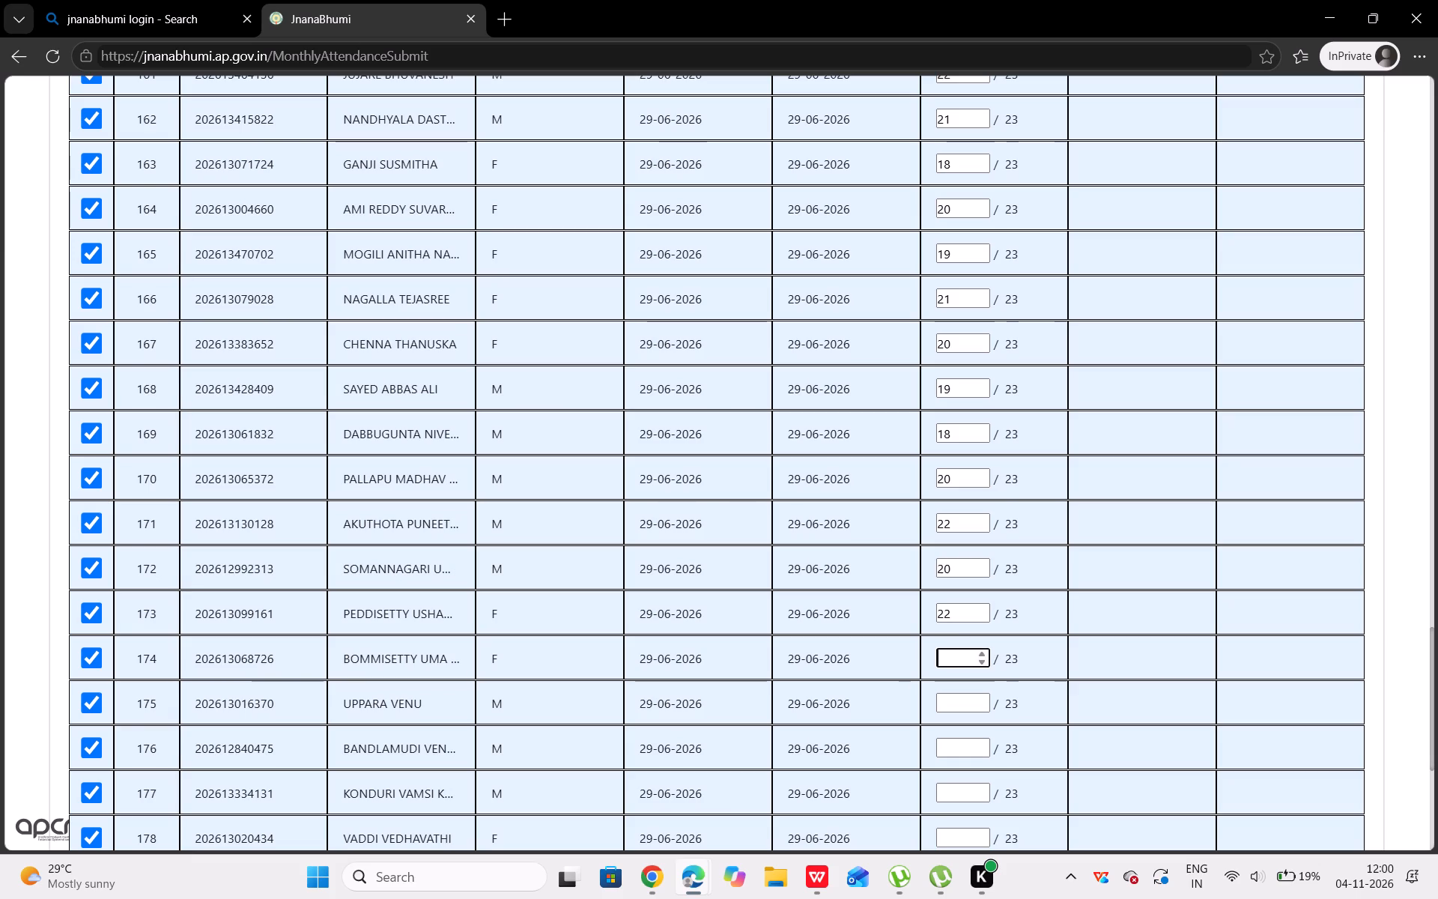
text(23)
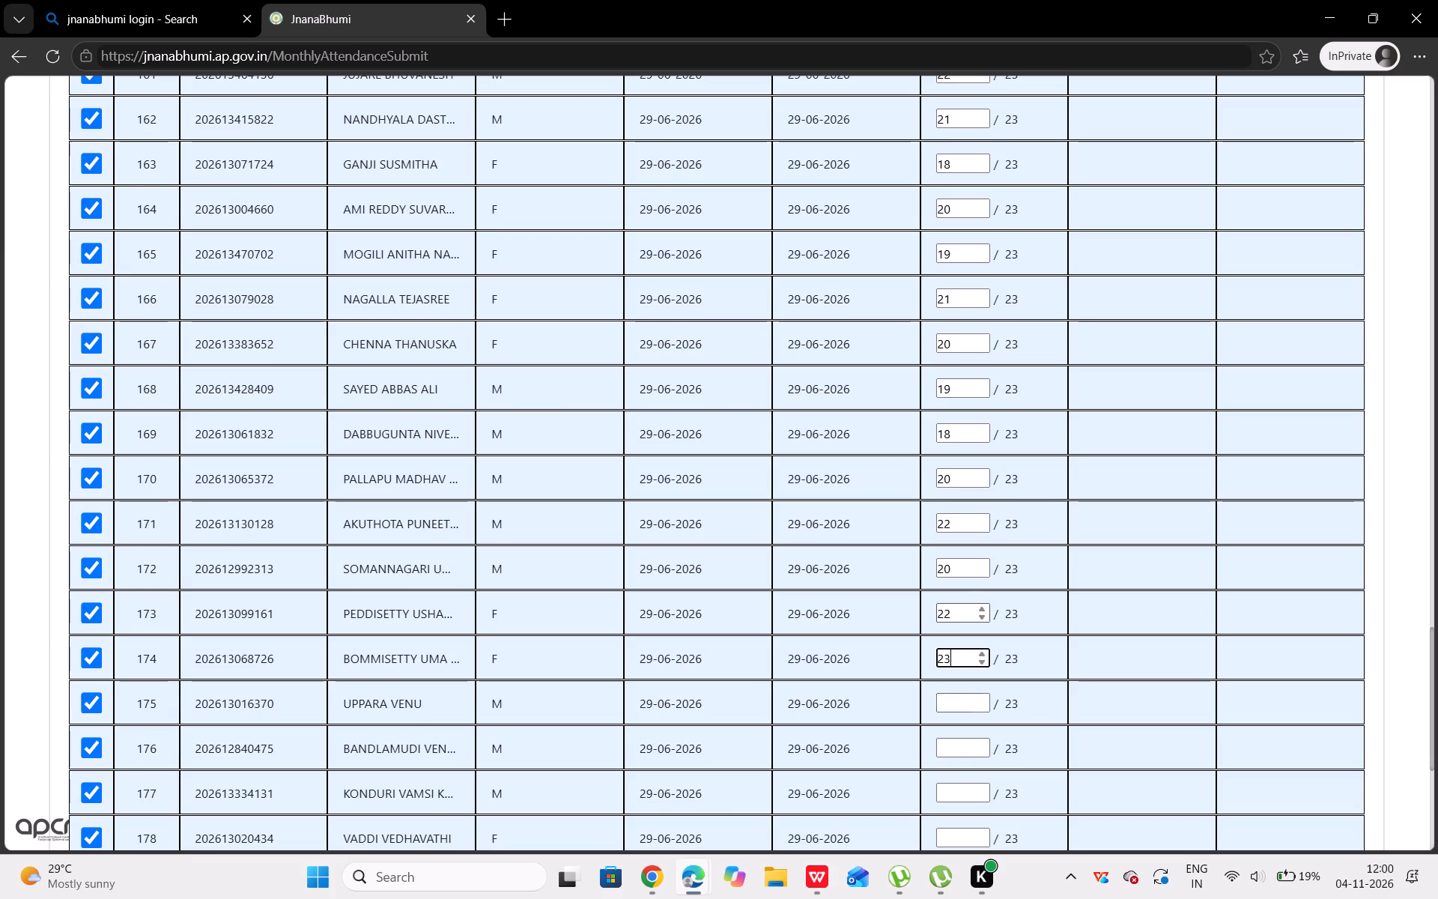
click(954, 702)
key(2)
key(0)
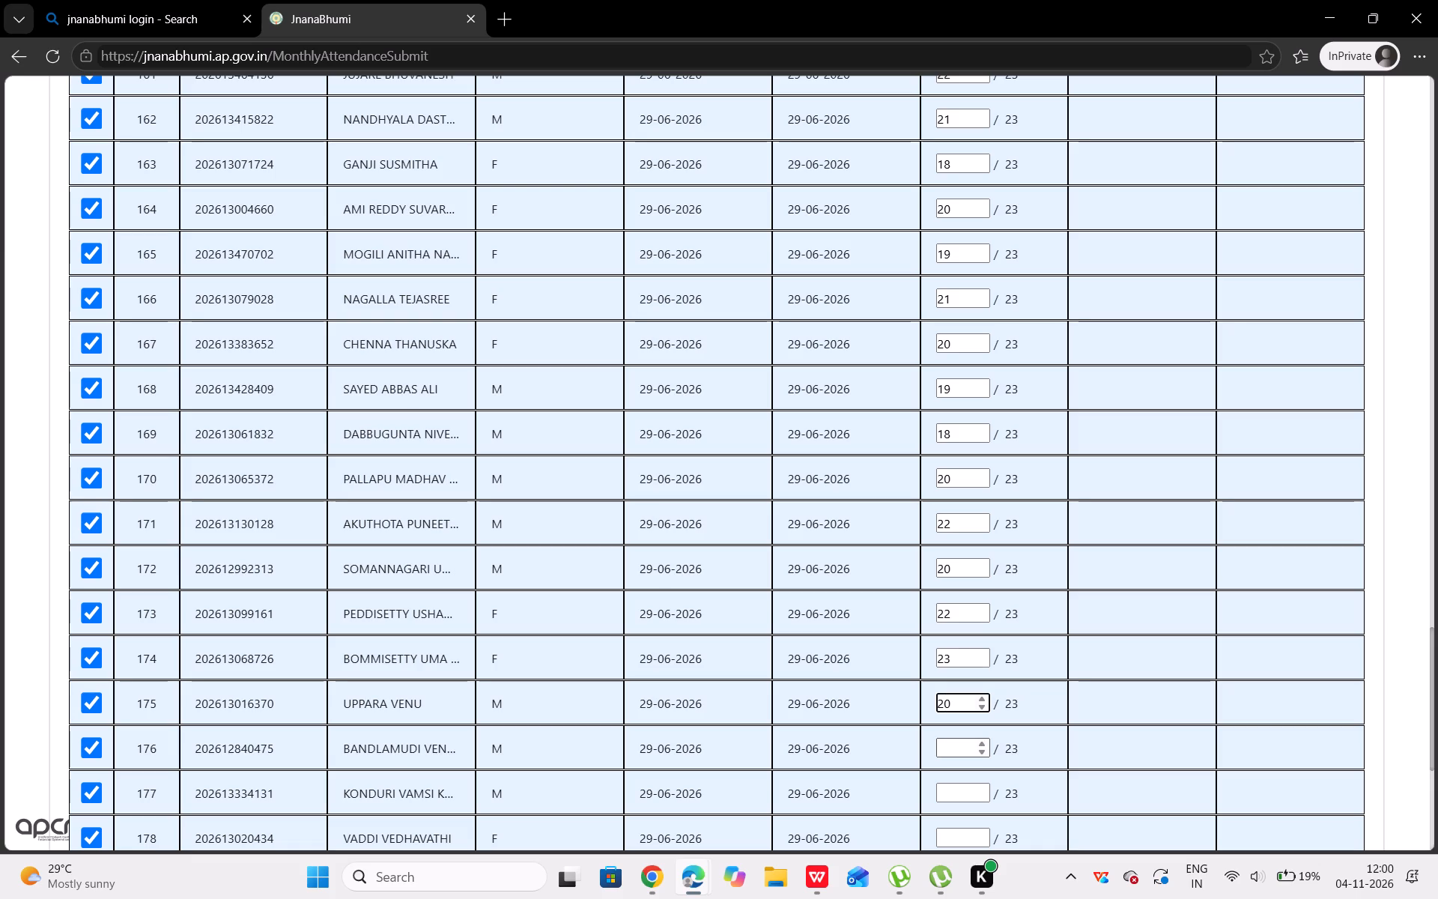
click(956, 746)
text(19)
click(959, 793)
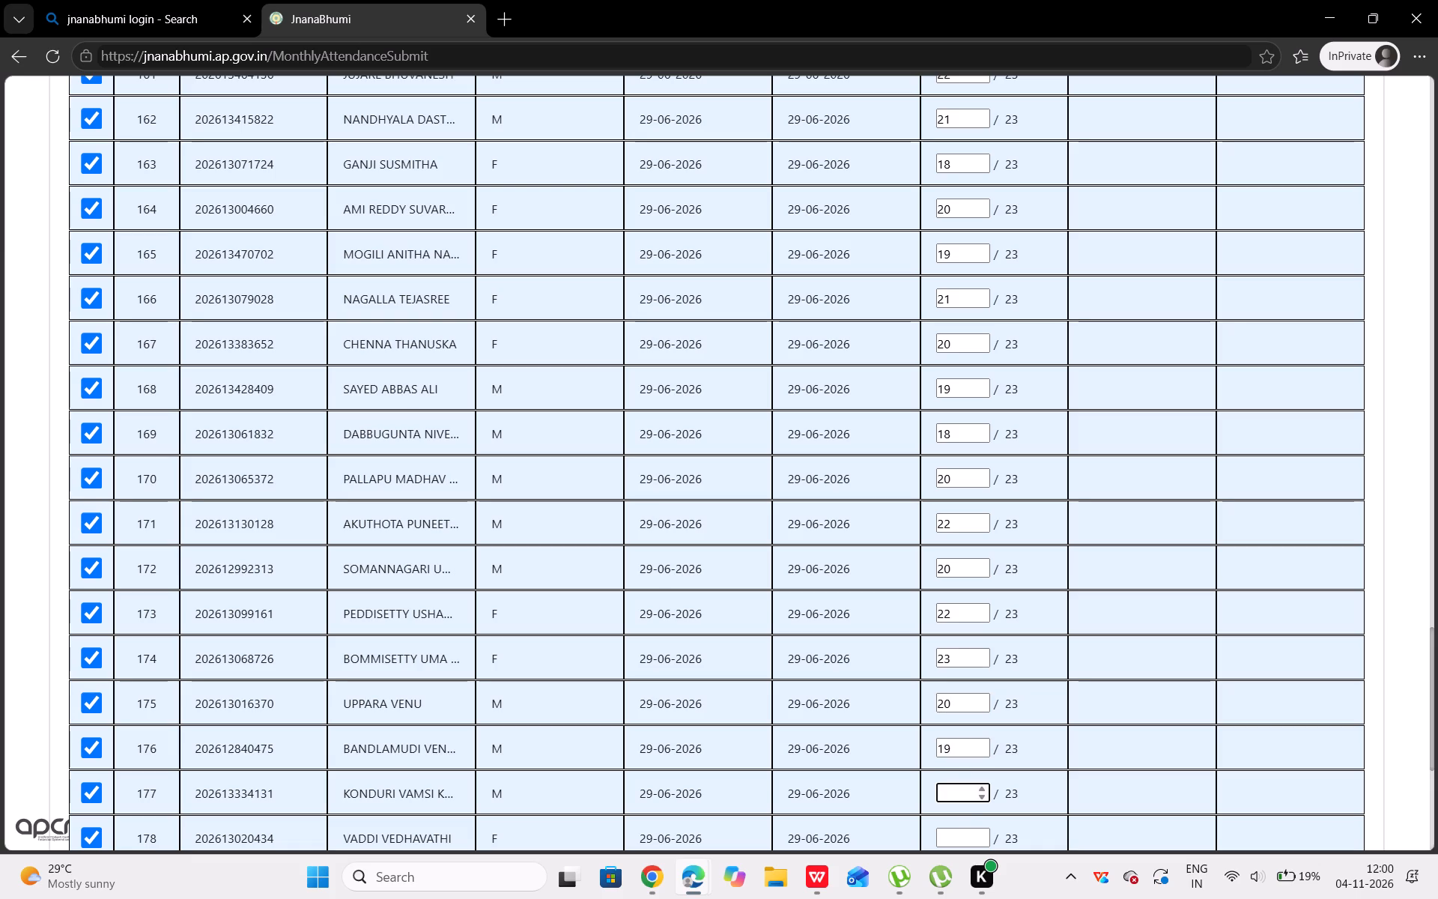
text(21)
Enter attendance of 18, 20, 22 and 19 days for the students in rows 178 to 181.
scroll(769, 748, down, 4)
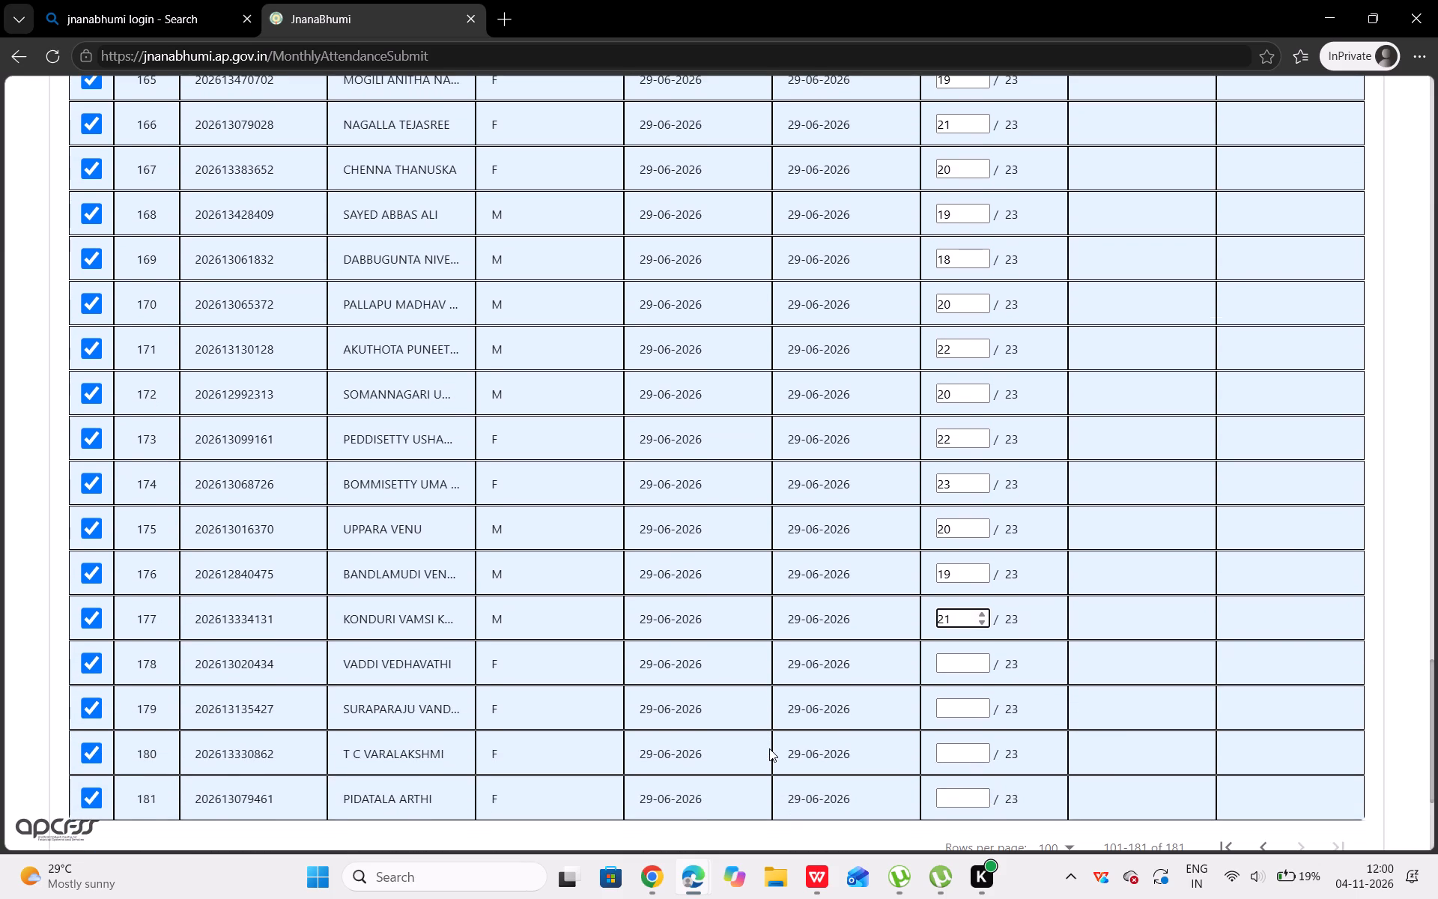
click(954, 659)
text(18)
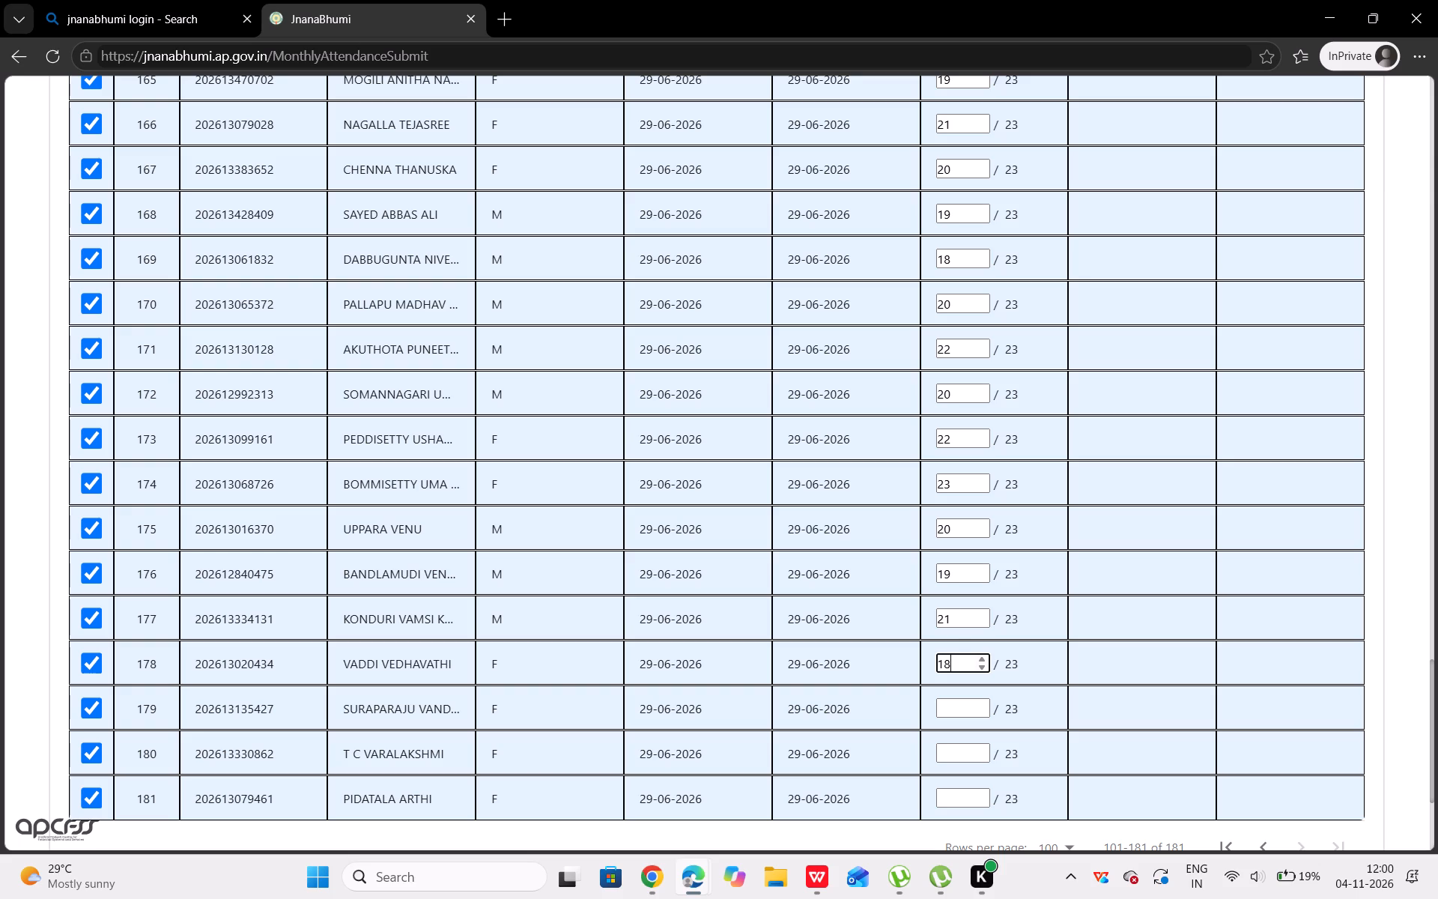
click(950, 709)
text(20)
click(956, 742)
text(22)
scroll(746, 697, down, 2)
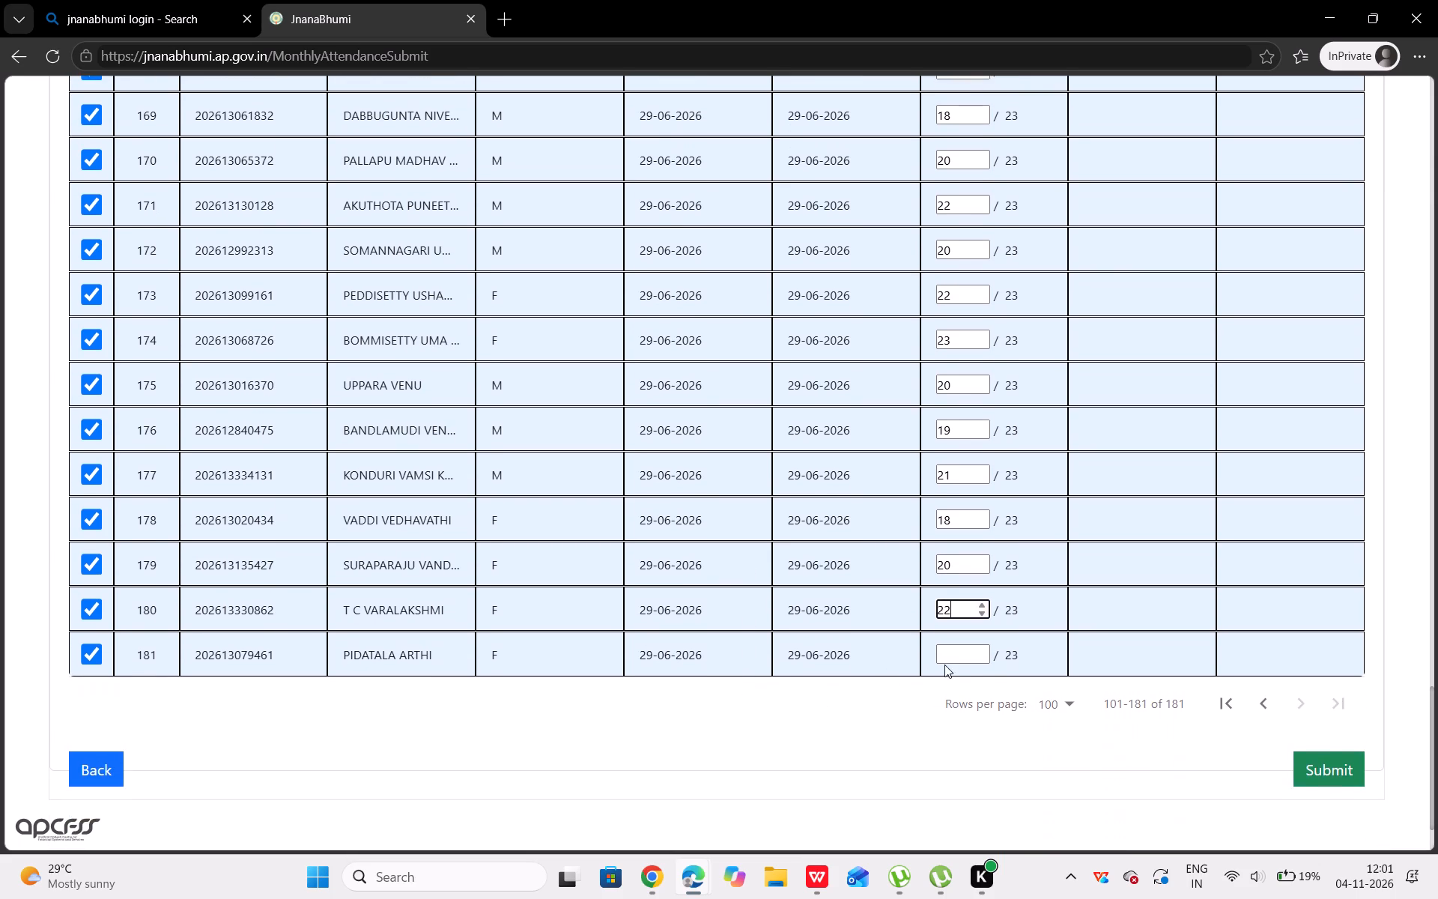
click(947, 659)
text(19)
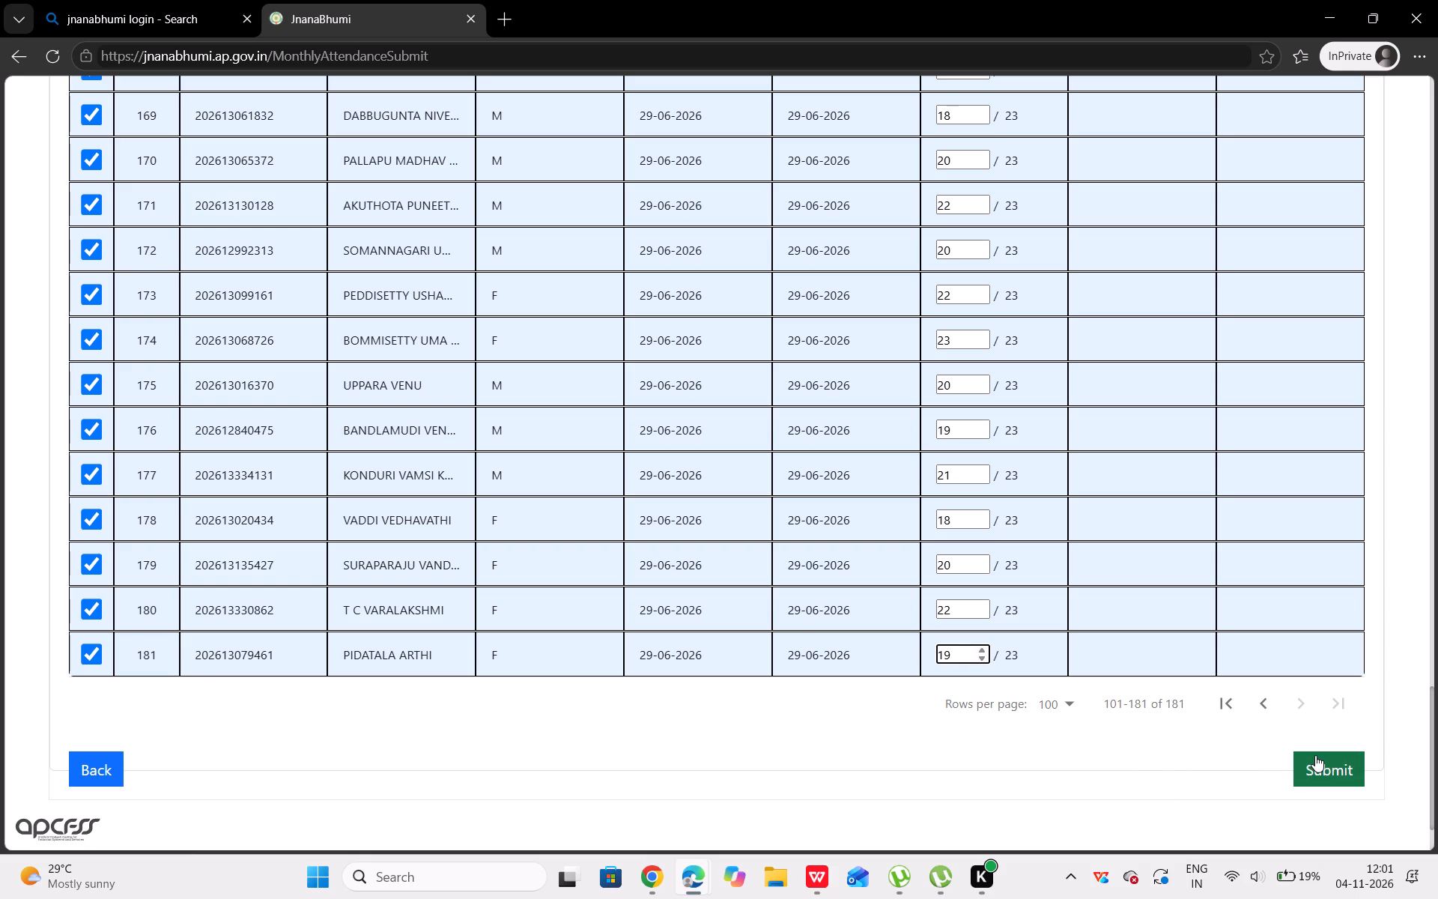
Submit the completed monthly attendance for the selected students.
click(1330, 775)
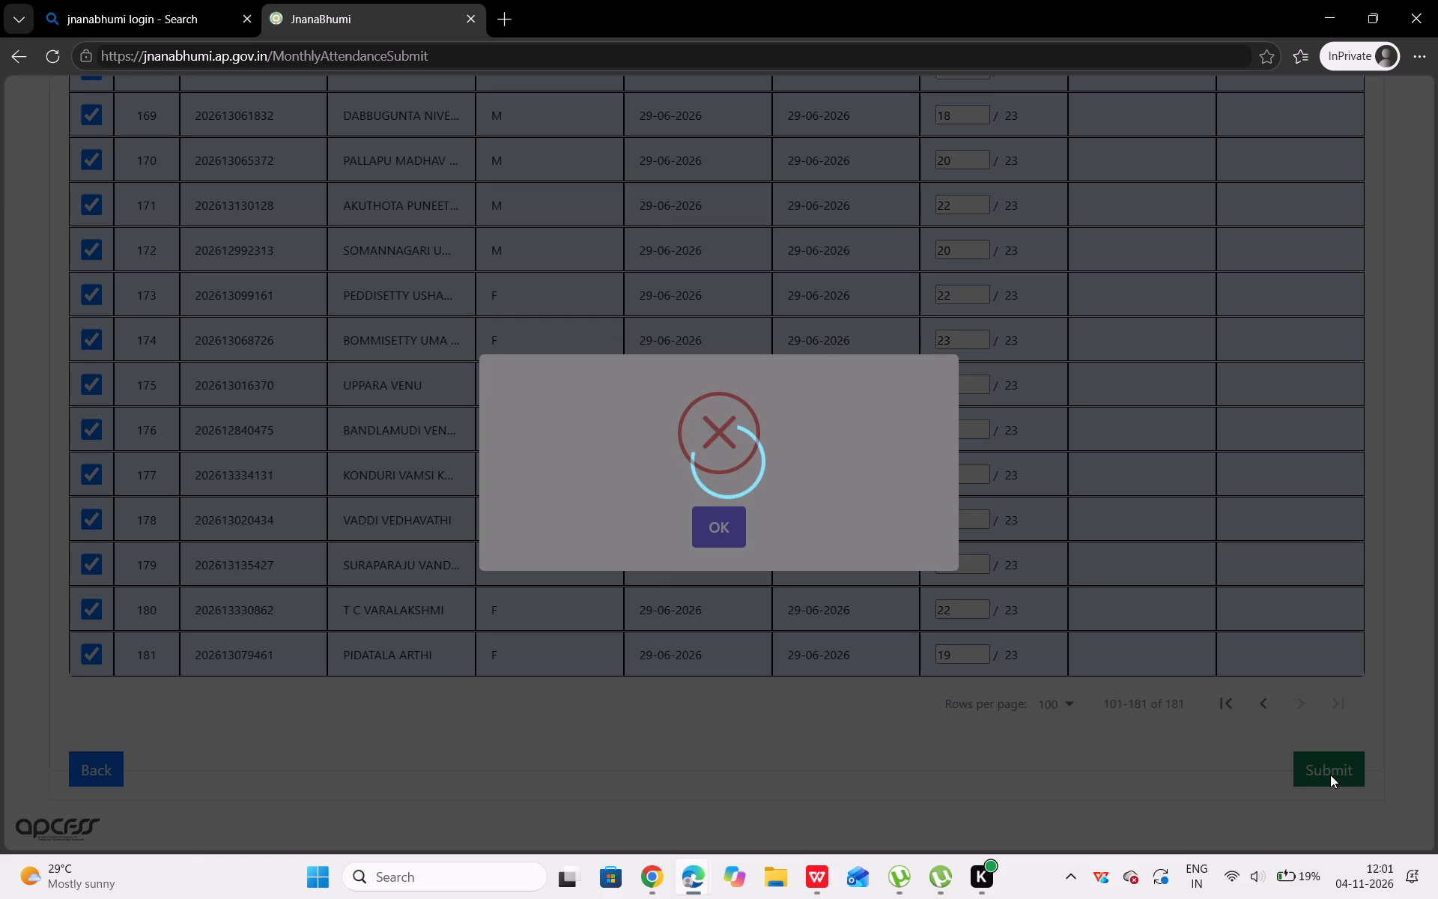